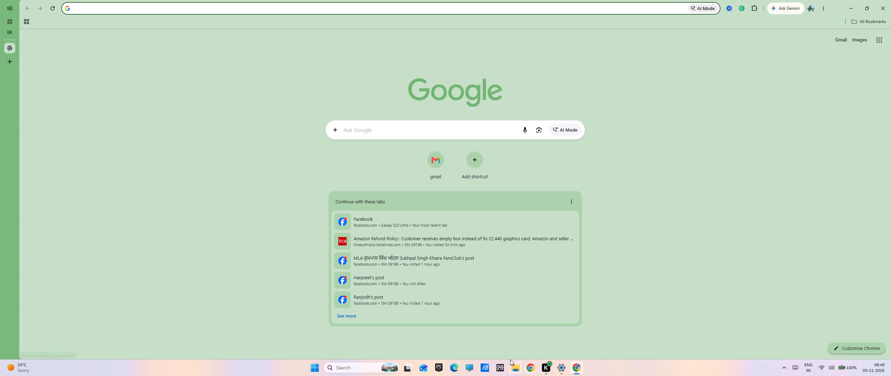
Open the Contact Centre website at the address contactcenter.pbx.bonvoice.com.
type("contact")
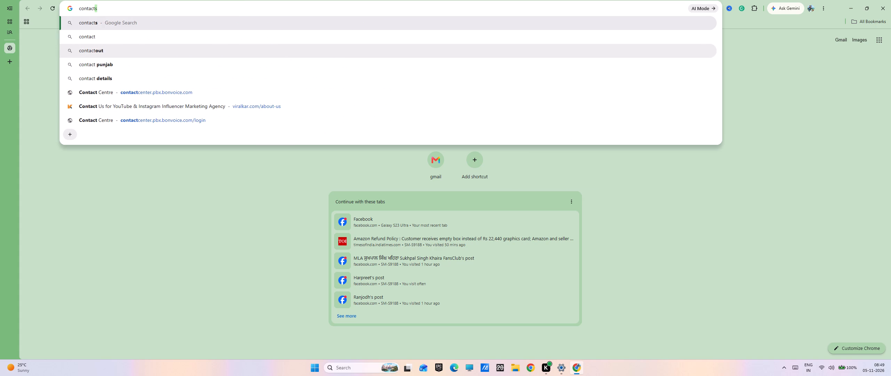
type("cen")
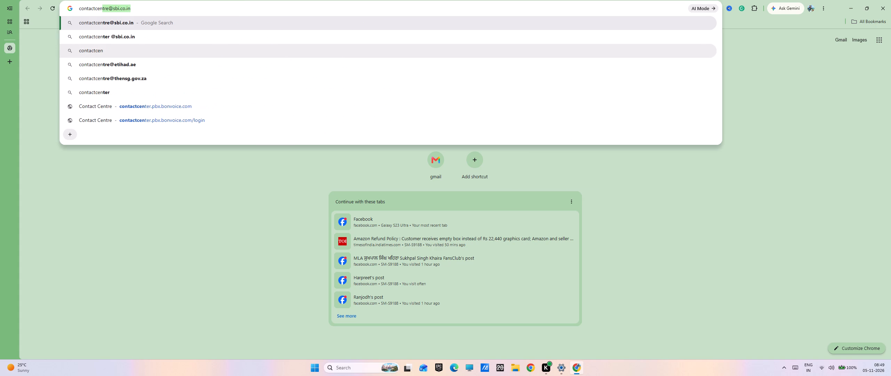
type("ter")
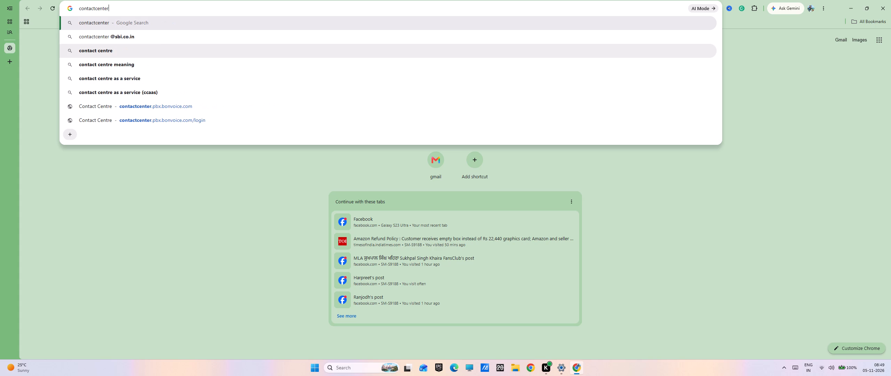
key("period")
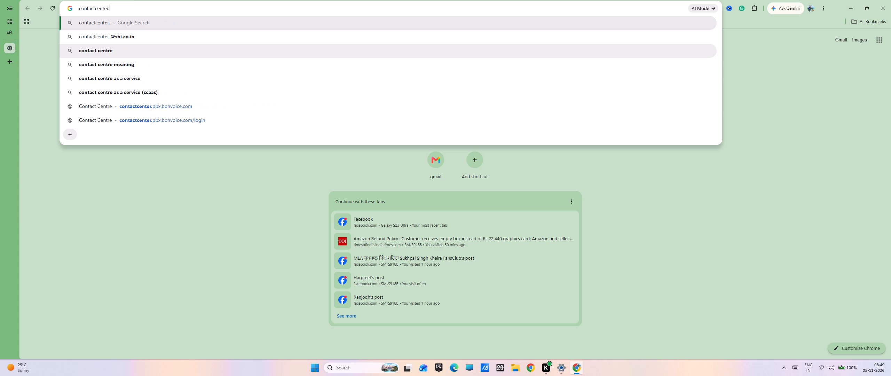
type("pbx")
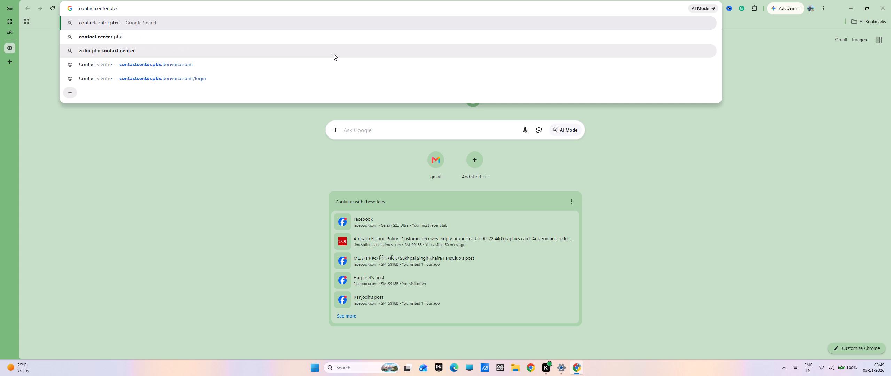
type(".bo")
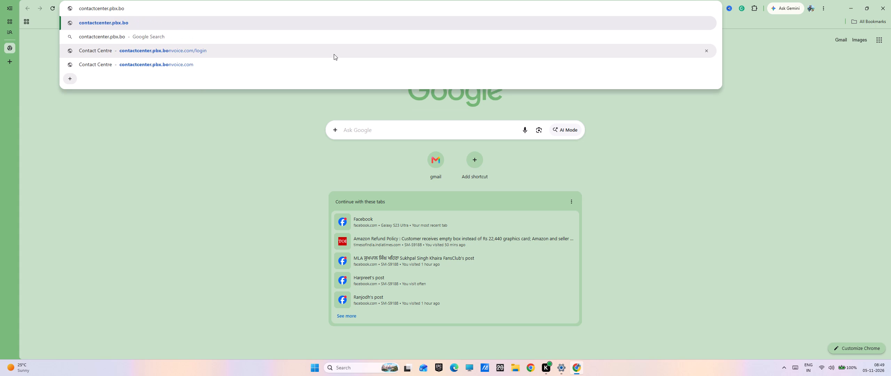
type("nvoice")
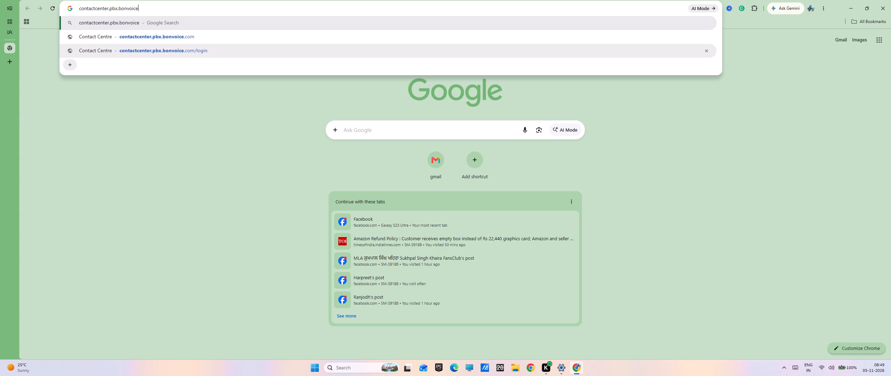
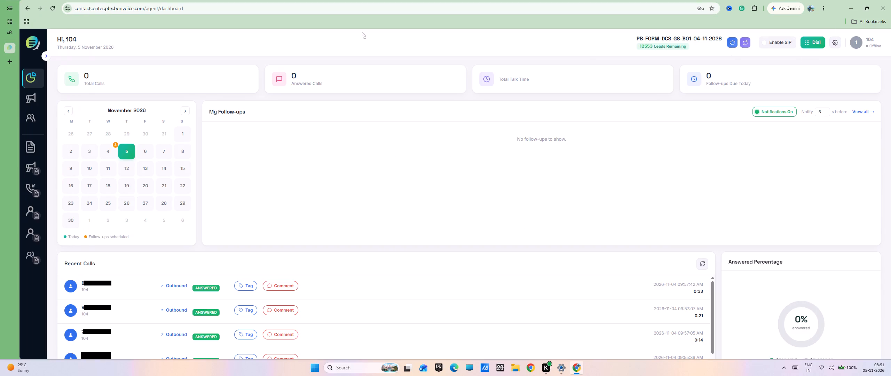
Copy the agent dashboard's full web address, contactcenter.pbx.bonvoice.com/agent/dashboard.
left_click(185, 13)
right_click(183, 9)
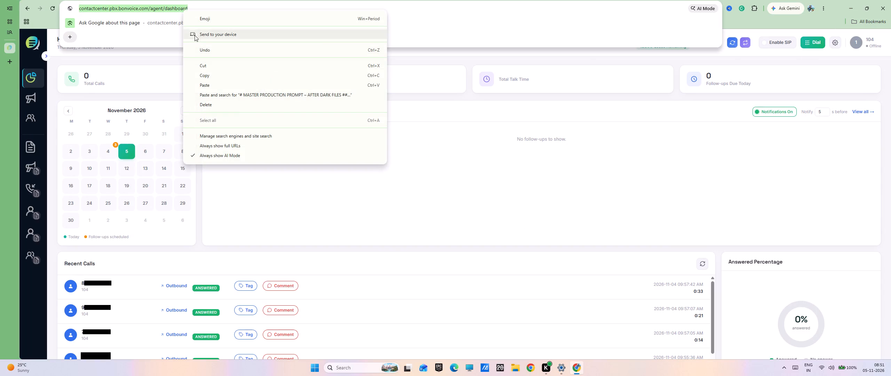
left_click(205, 76)
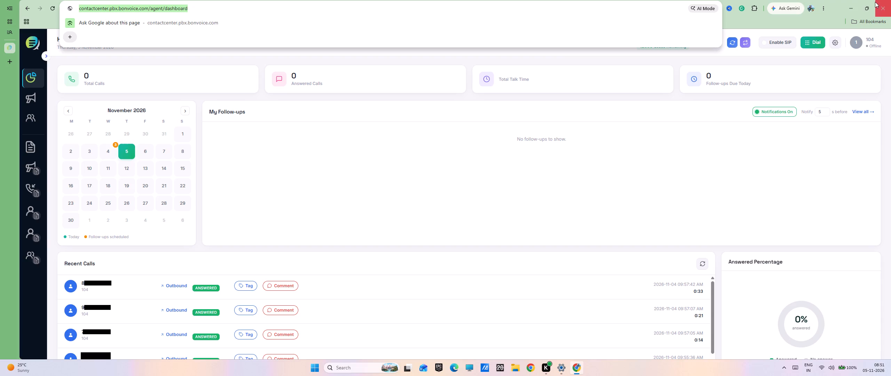
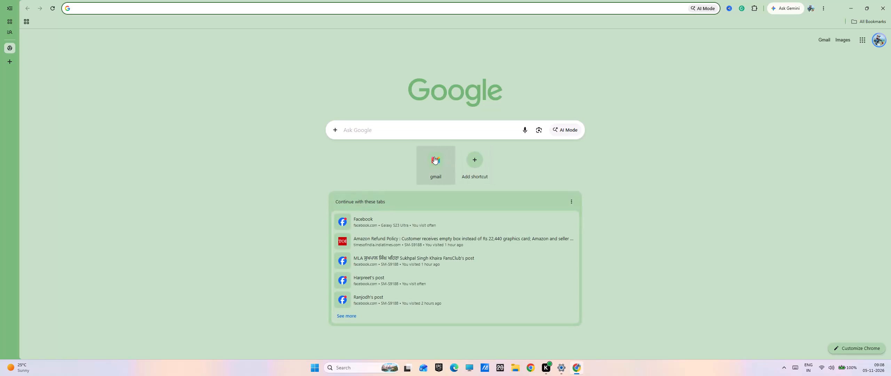
Open the Contact Centre page from today's entries in the browsing history.
left_click(844, 367)
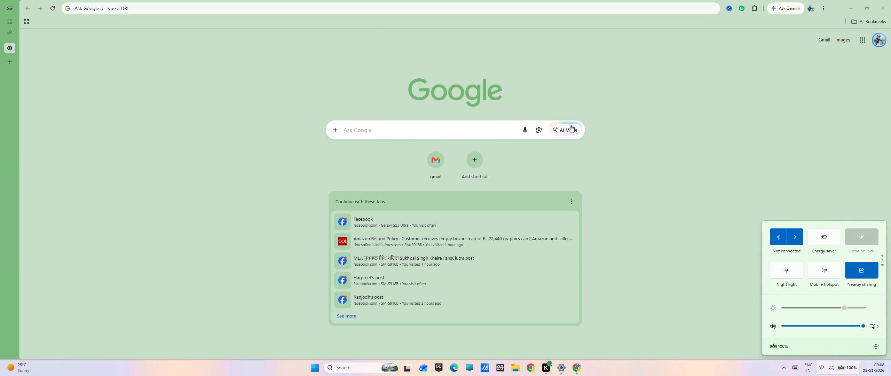
key("ctrl+h")
left_click(717, 172)
key("ctrl+h")
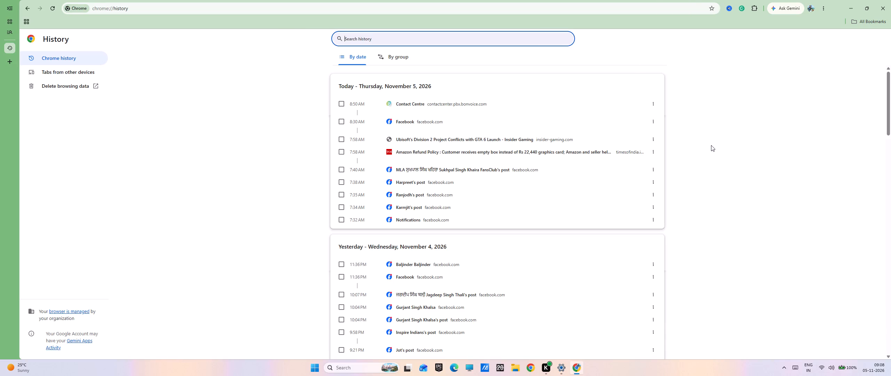
left_click(440, 102)
left_click(418, 105)
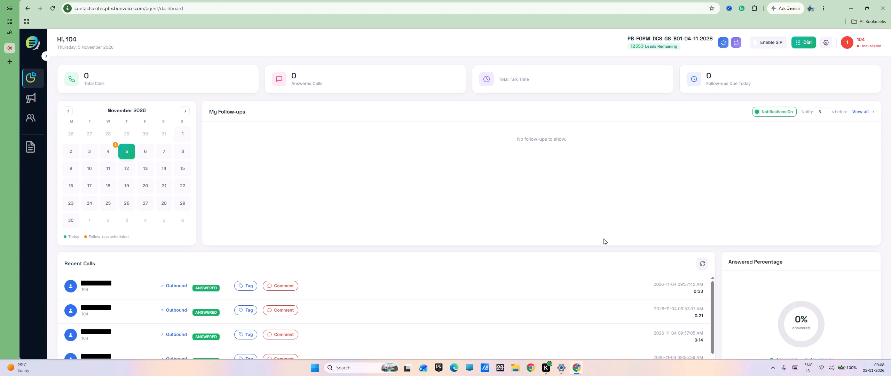
Connect the Buds3 Pro earbuds in the Windows Bluetooth settings and return to the agent dashboard.
left_click(835, 374)
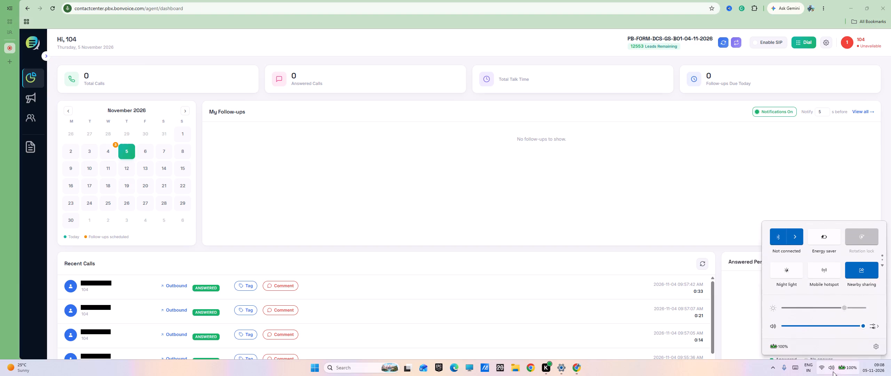
left_click(795, 234)
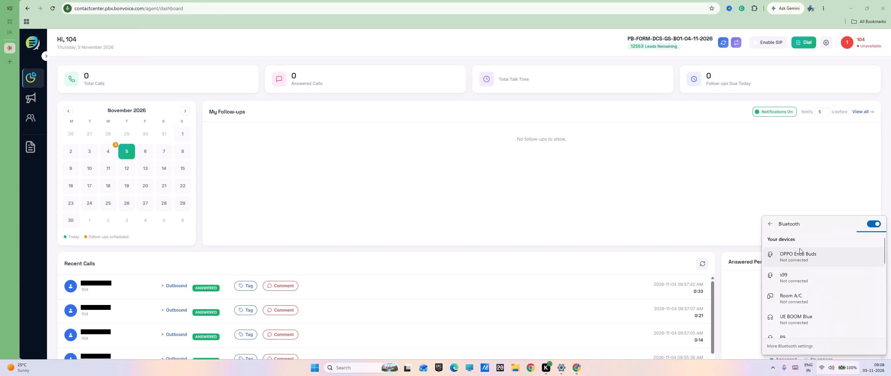
left_click(787, 345)
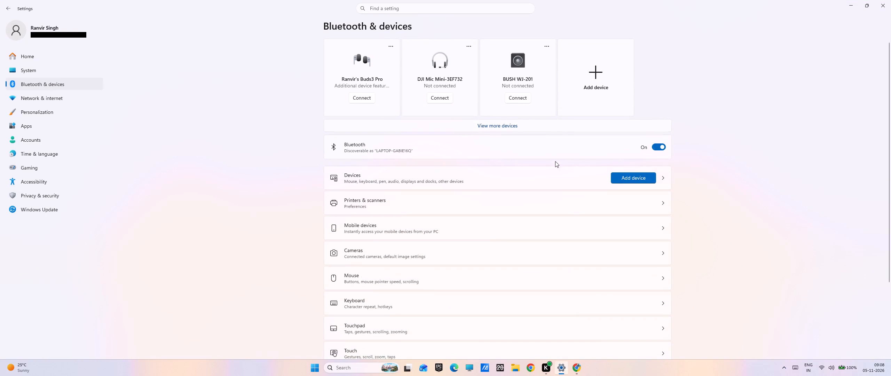
left_click(353, 101)
left_click(890, 0)
Change agent 104's status to Available.
left_click(846, 45)
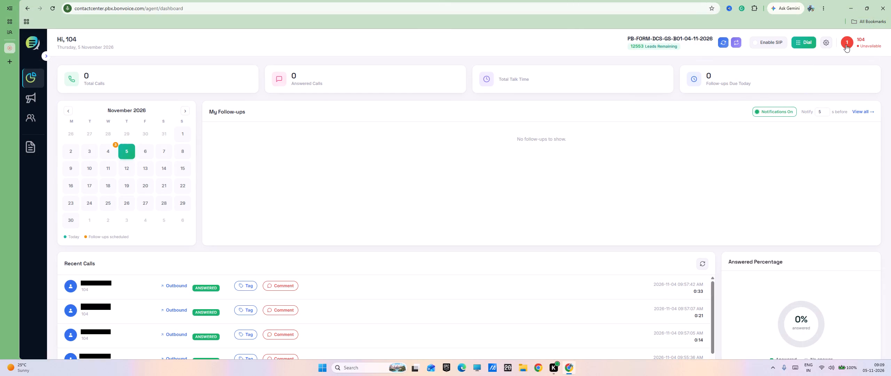
left_click(838, 61)
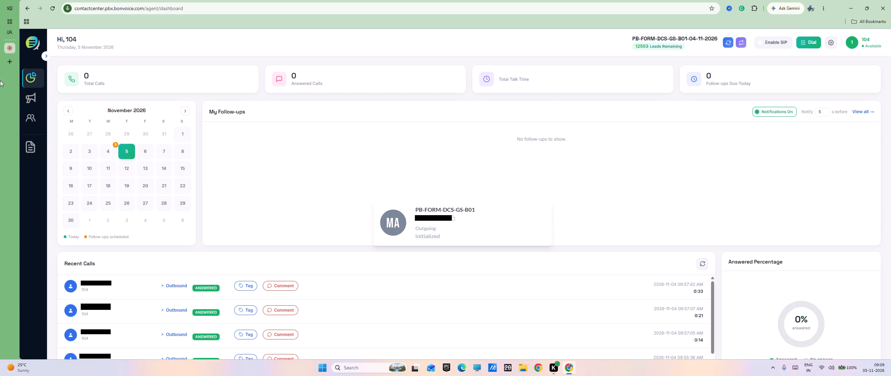
Reload the agent dashboard page.
left_click(50, 9)
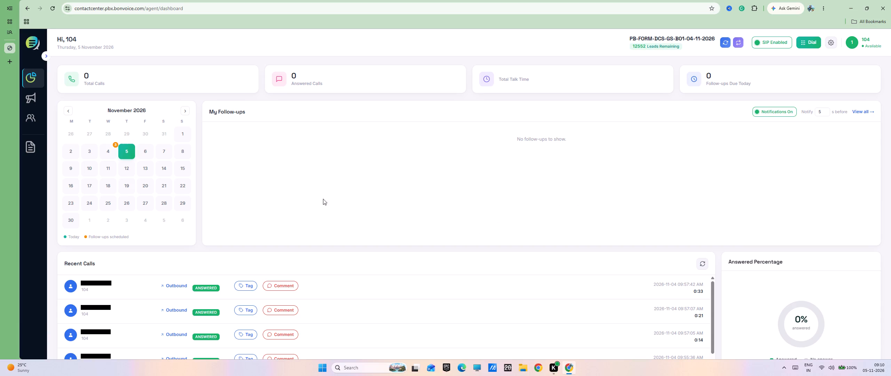
Show the follow-ups scheduled for November 4 from the dashboard calendar.
left_click(116, 147)
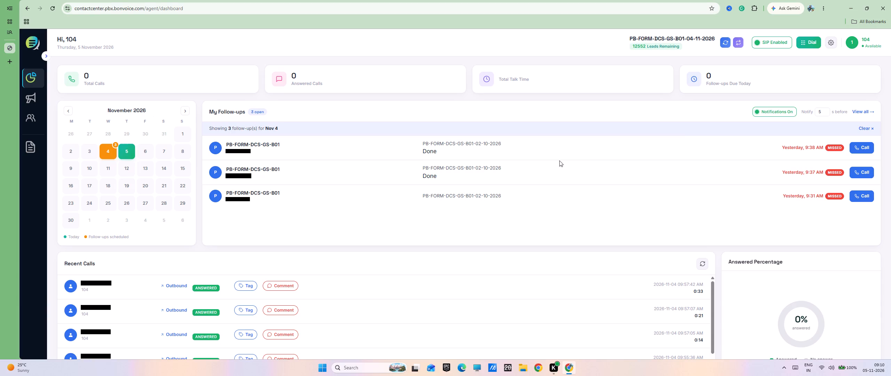
Clear the November 4 follow-up filter and show the follow-ups scheduled for November 5 from the dashboard calendar.
left_click(860, 130)
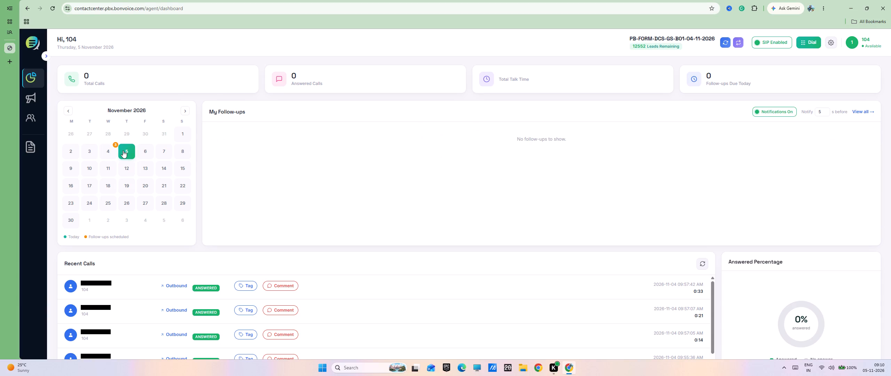
double_click(123, 150)
left_click(123, 150)
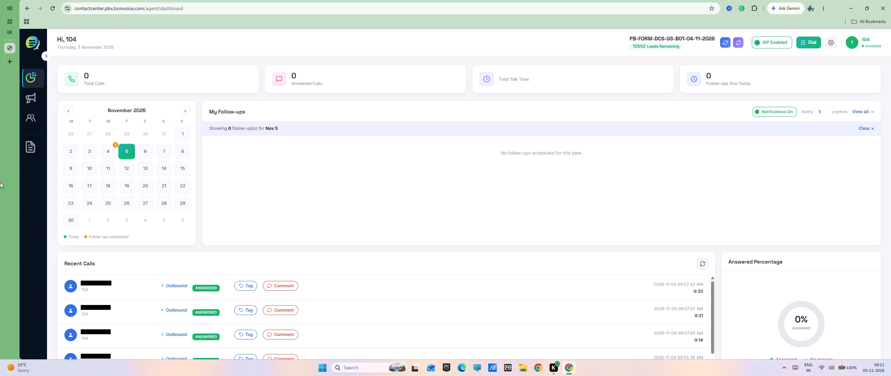
Open WhatsApp Web in a new browser tab.
left_click(30, 62)
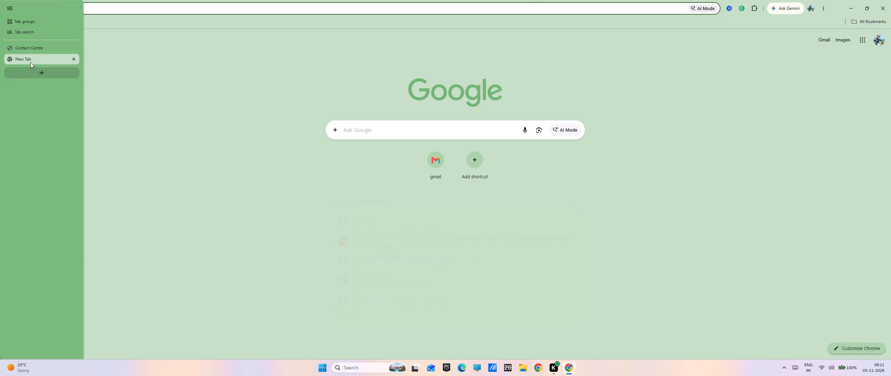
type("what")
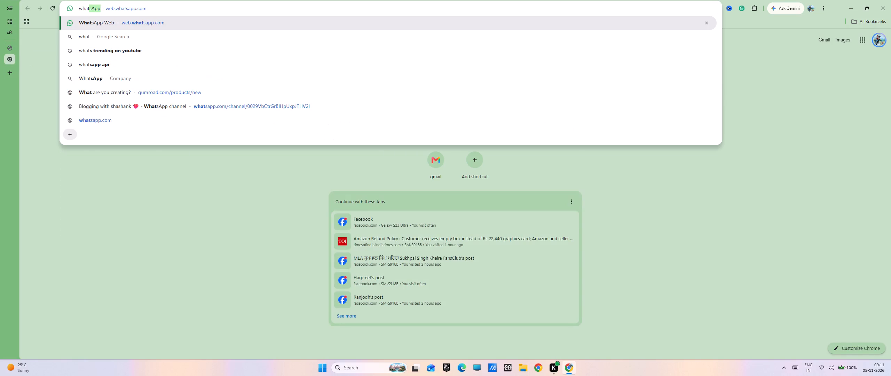
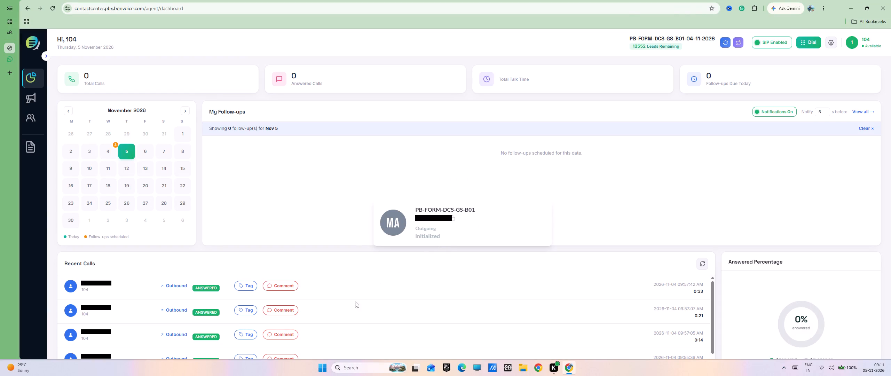
Dismiss the outgoing PB-FORM-DCS-GS-B01 call pop-up and close its Call Feedback form without submitting any feedback.
left_click(560, 210)
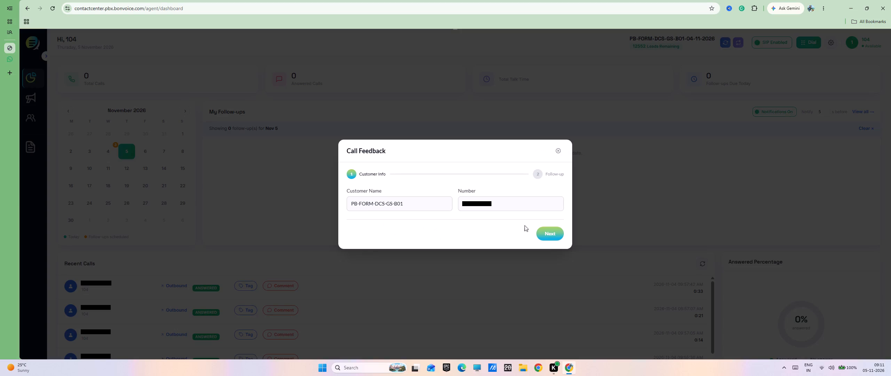
left_click(560, 152)
left_click(579, 186)
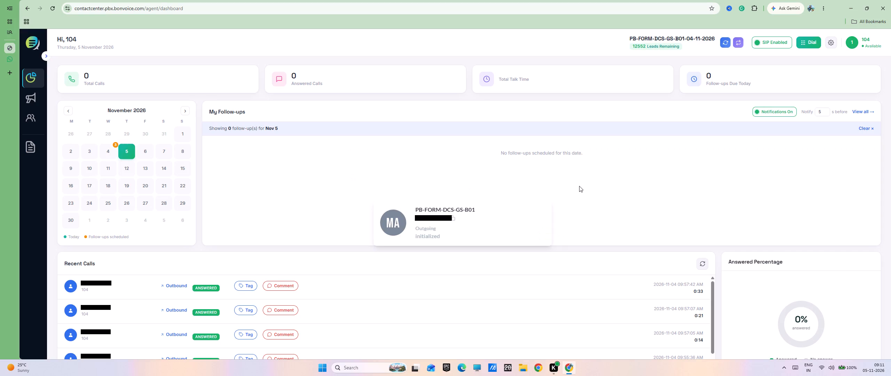
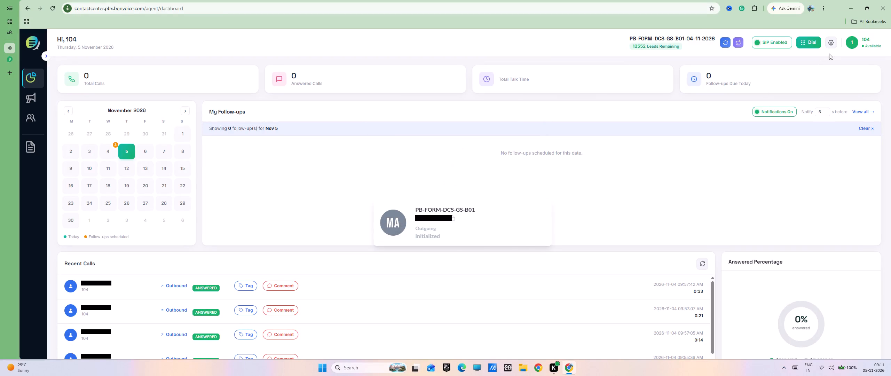
Try to change agent 104's status from the dashboard to Unavailable.
left_click(849, 46)
left_click(844, 77)
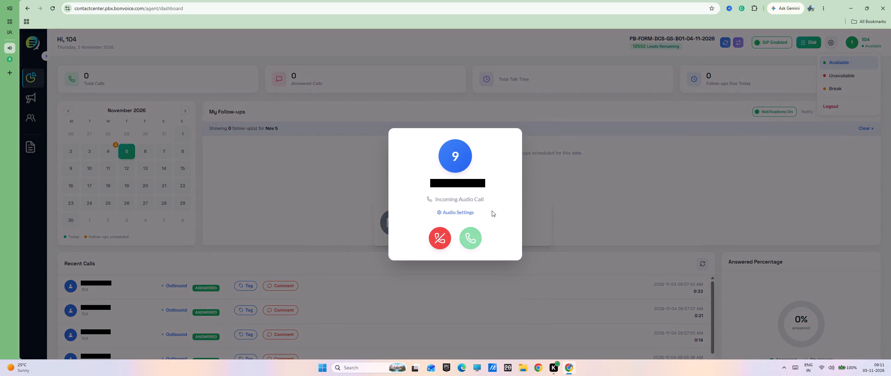
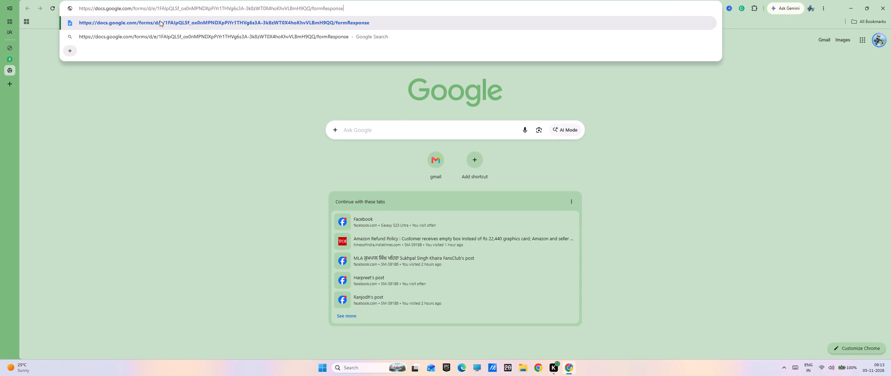
Load the Punjab Survey - GS Google Form from its docs.google.com link and bring up the Agent ID question.
key("Return")
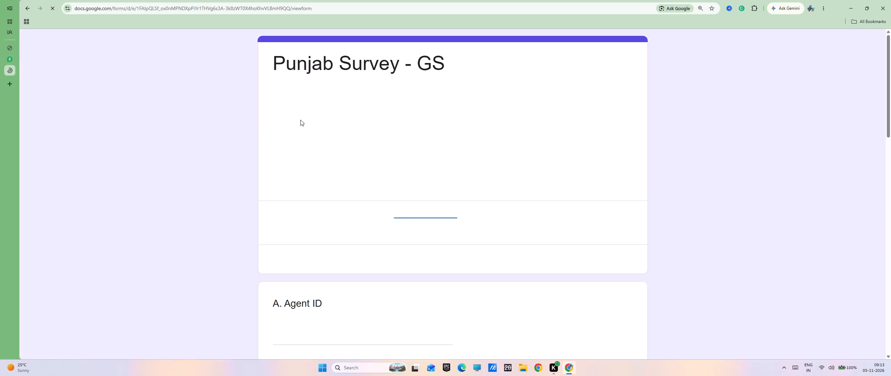
scroll(332, 203, "down", 1)
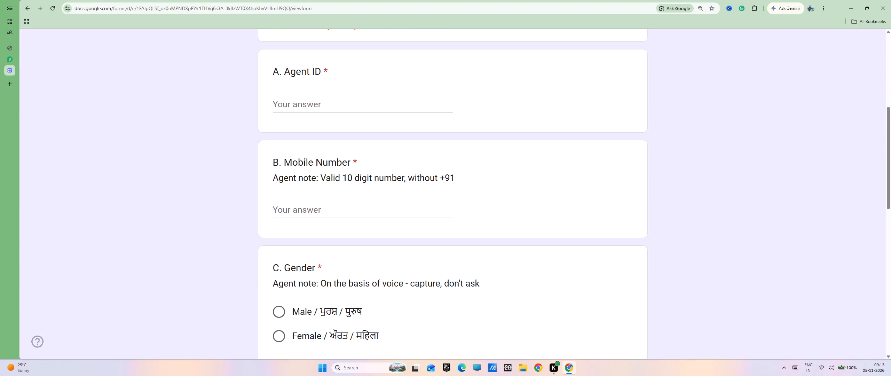
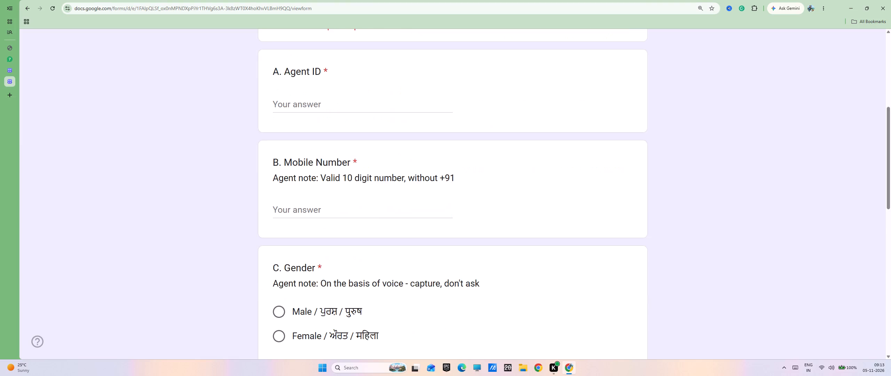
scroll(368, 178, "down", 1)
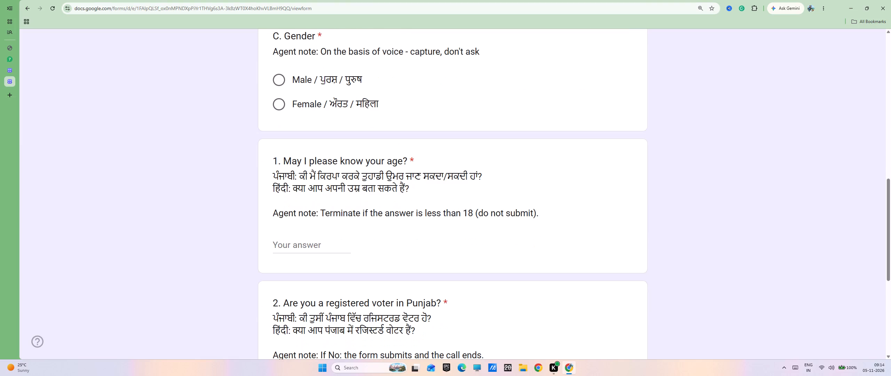
Review the Punjab Survey - GS form, covering the gender, age and voter registration questions and the read-out intro.
scroll(342, 200, "down", 1)
scroll(342, 200, "up", 1)
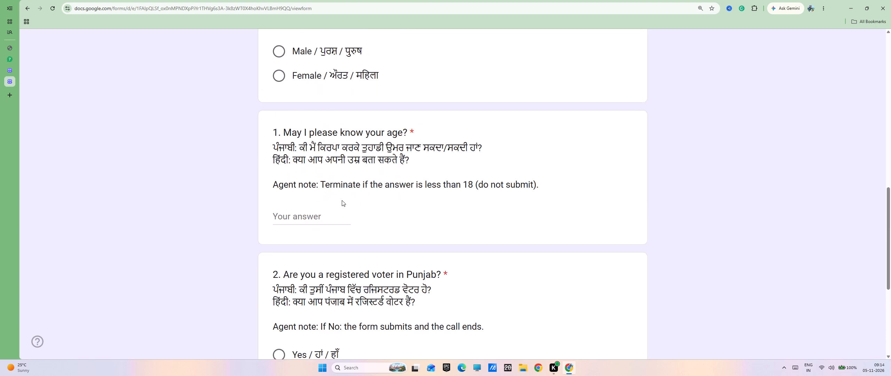
scroll(342, 200, "down", 1)
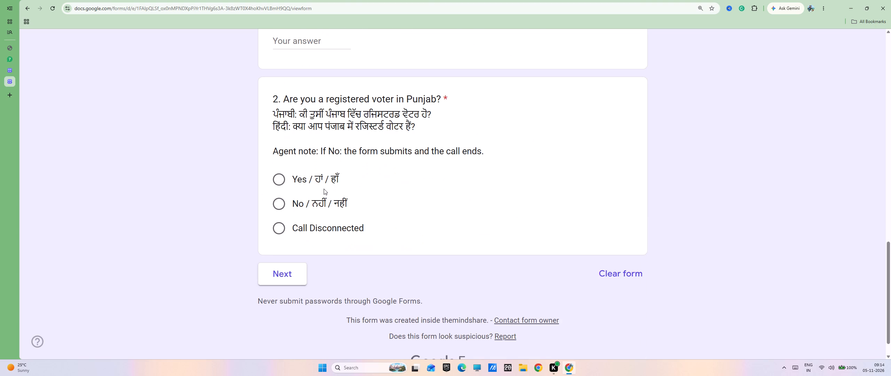
scroll(324, 189, "up", 3)
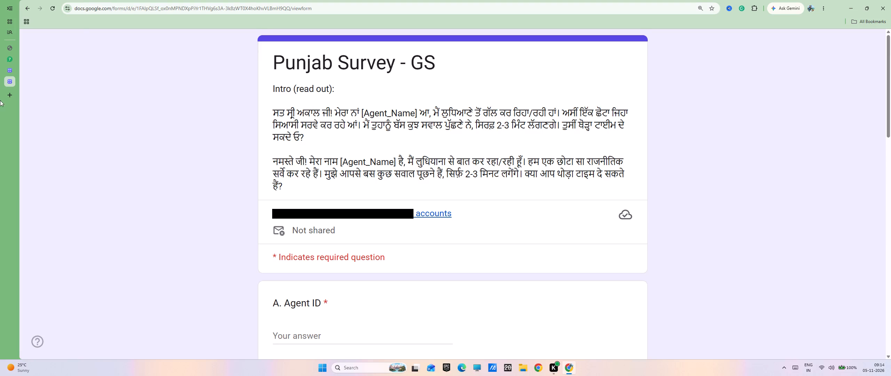
Return to the Contact Centre dashboard and set agent 104's status to Available.
left_click(39, 50)
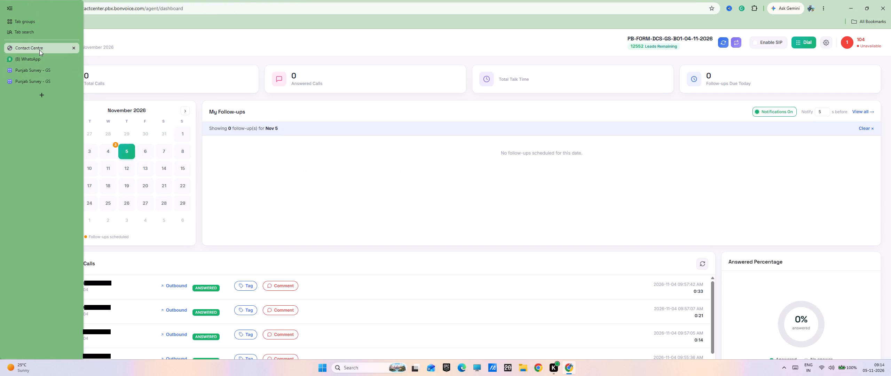
left_click(858, 38)
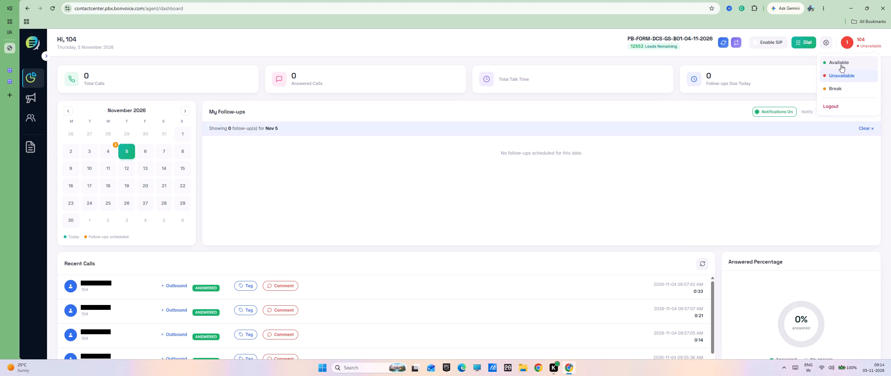
left_click(841, 65)
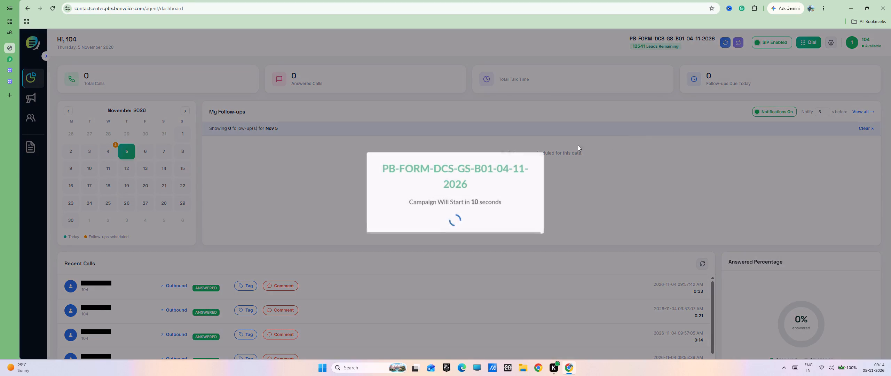
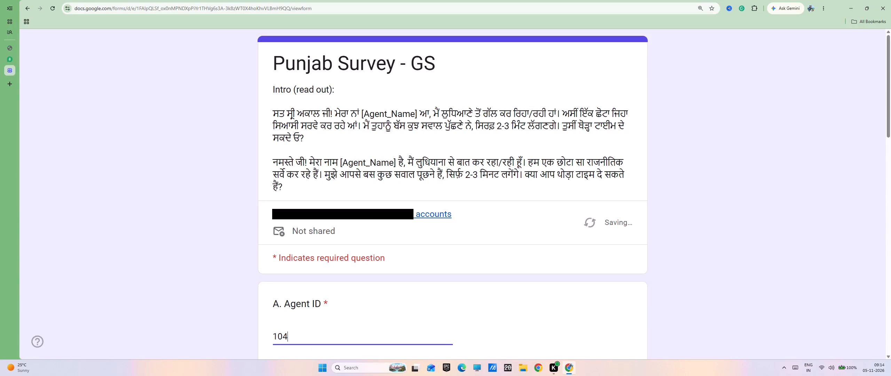
Move down the Punjab Survey - GS form from the Agent ID to the Mobile Number question.
left_click_drag(890, 112, 889, 137)
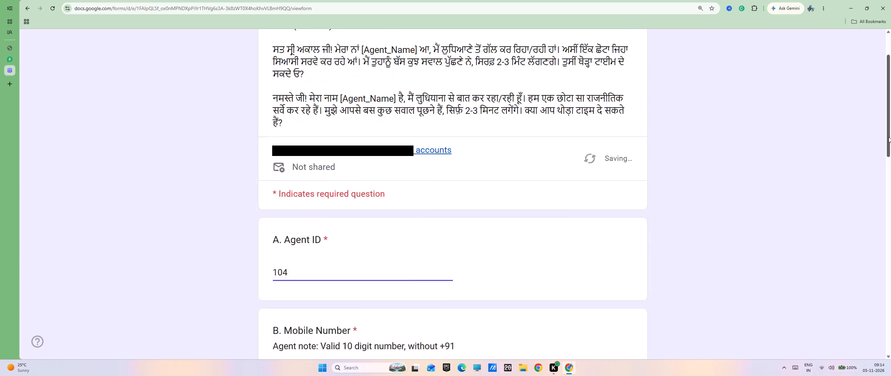
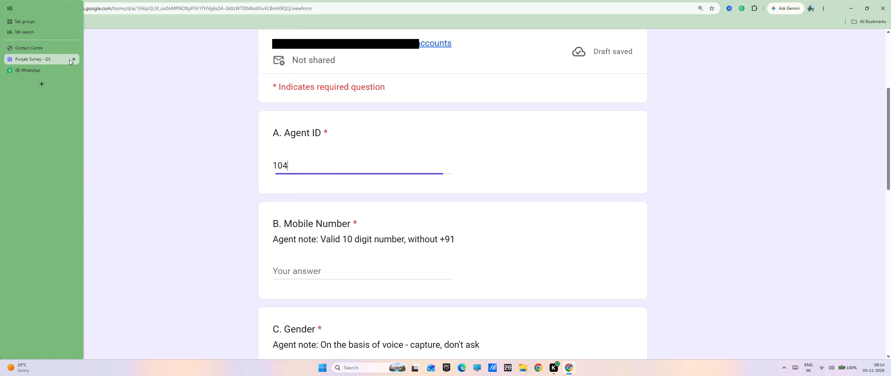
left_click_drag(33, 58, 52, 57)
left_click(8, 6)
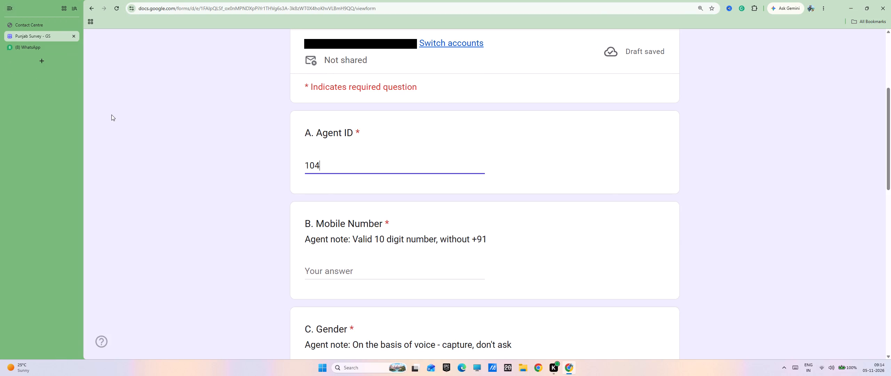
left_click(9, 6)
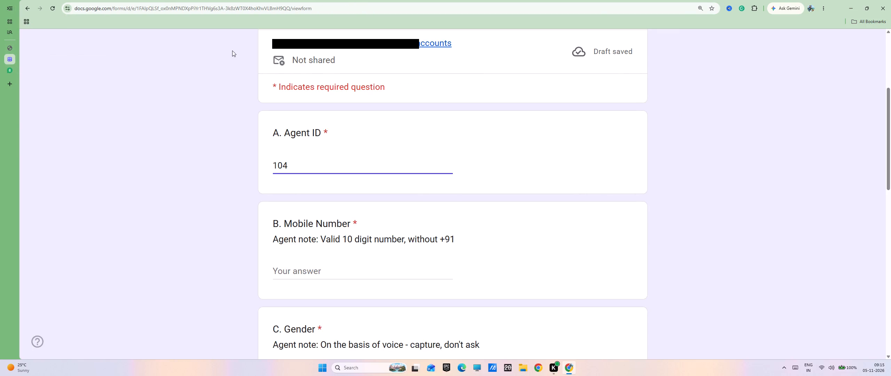
Snap the browser window with the Punjab Survey - GS form to the right half of the screen.
left_click(864, 11)
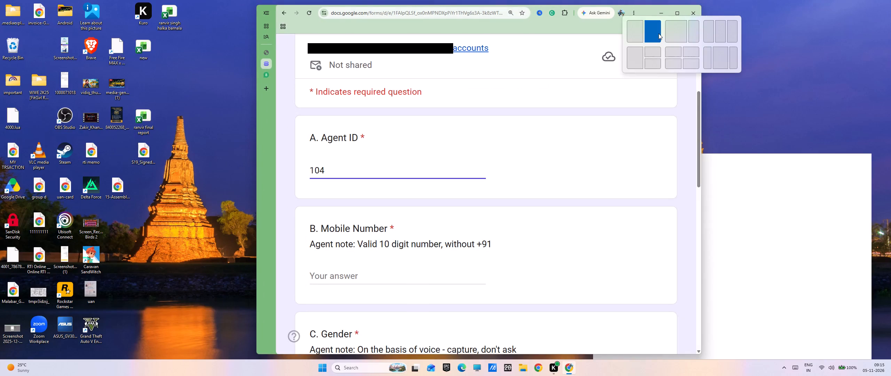
left_click(659, 33)
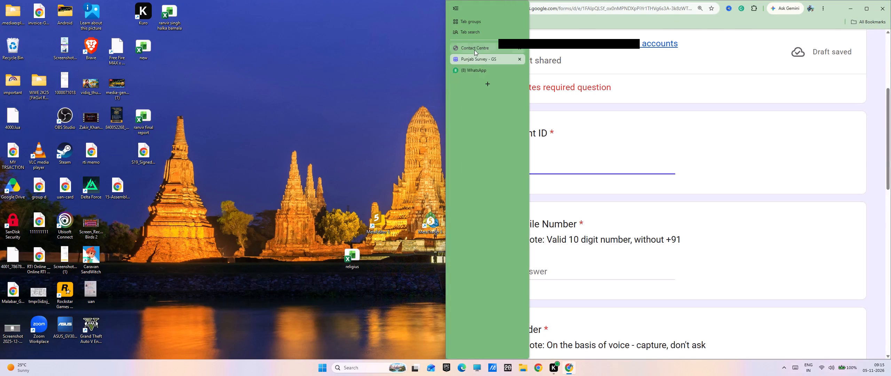
Switch from the Punjab Survey - GS form to the Contact Centre agent dashboard in the snapped browser window.
left_click_drag(475, 49, 464, 49)
left_click(464, 49)
right_click(467, 49)
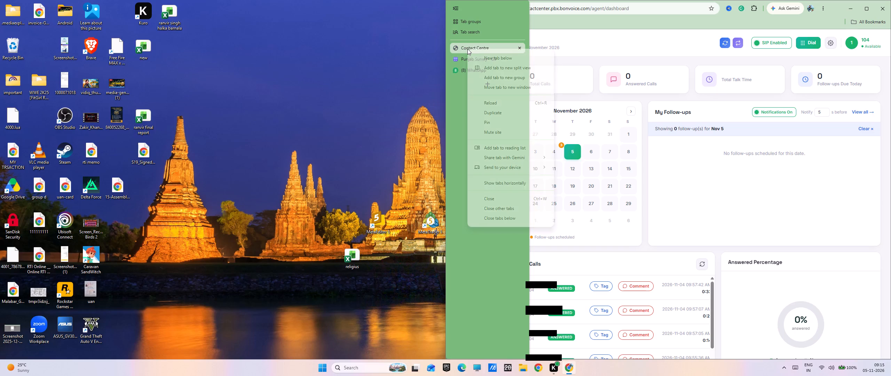
left_click(466, 48)
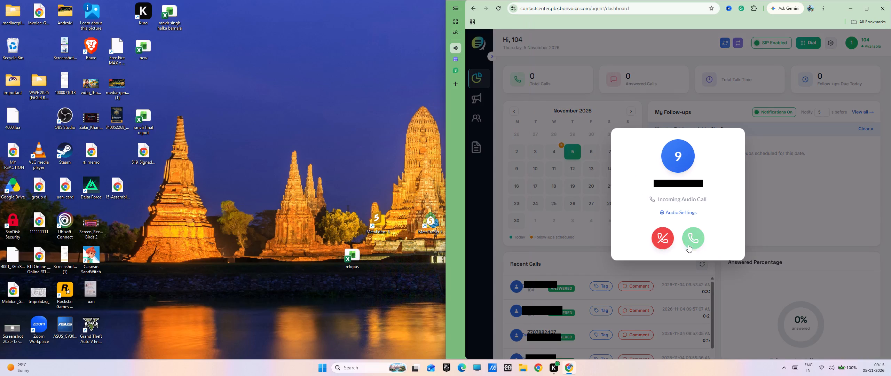
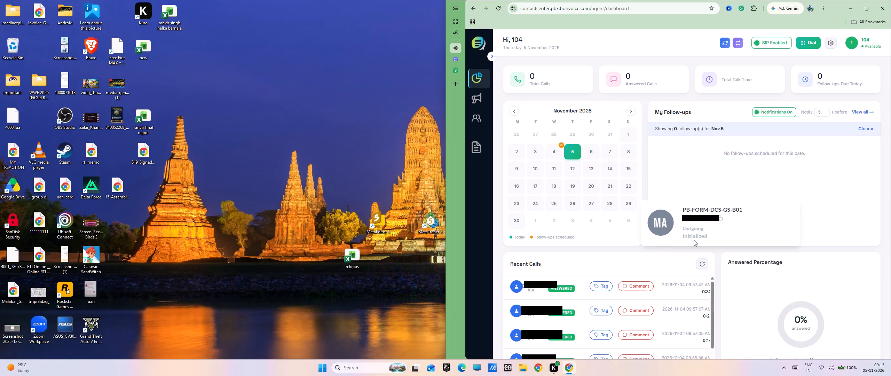
Open the outgoing survey call and reposition its floating call panel between the calendar and My Follow-ups.
left_click(694, 240)
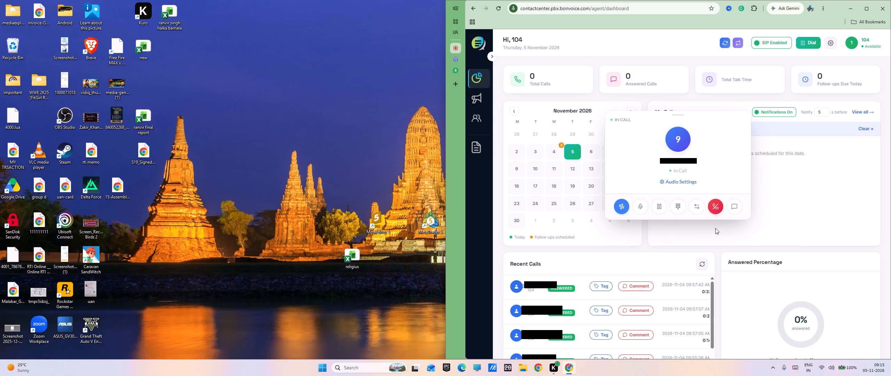
left_click(480, 58)
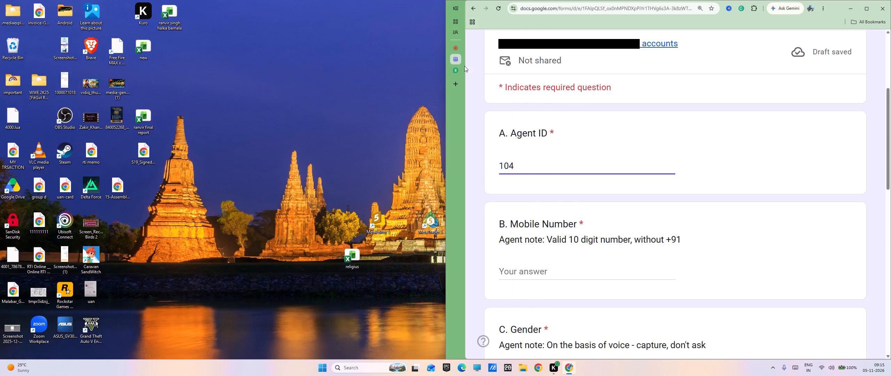
left_click(458, 48)
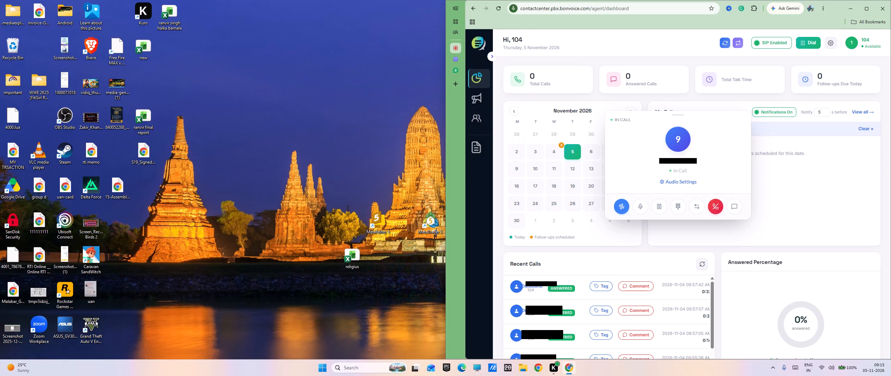
left_click_drag(660, 163, 664, 125)
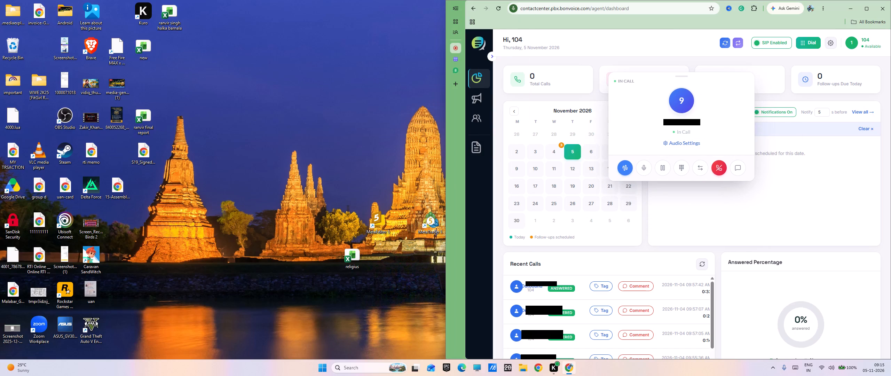
left_click_drag(656, 125, 636, 148)
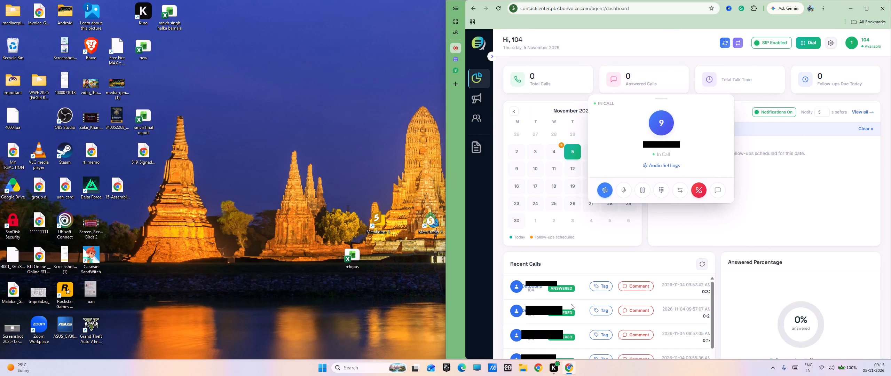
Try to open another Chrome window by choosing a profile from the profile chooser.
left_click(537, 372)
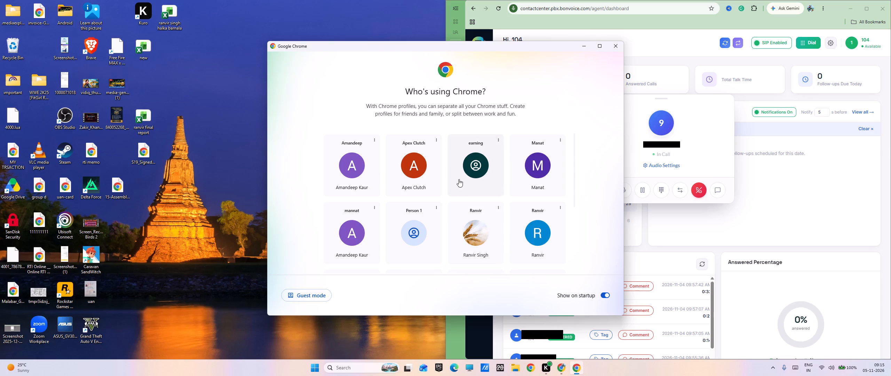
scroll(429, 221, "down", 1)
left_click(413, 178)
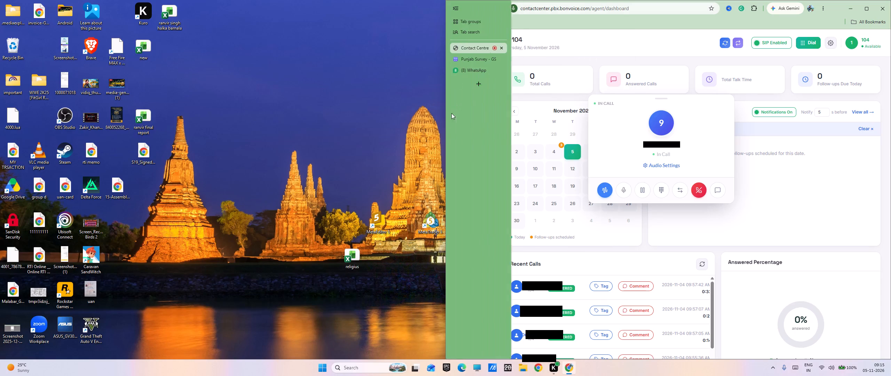
Look over the gender and age questions in the Punjab Survey - GS form and return to the Contact Centre dashboard.
left_click(467, 61)
scroll(563, 245, "down", 1)
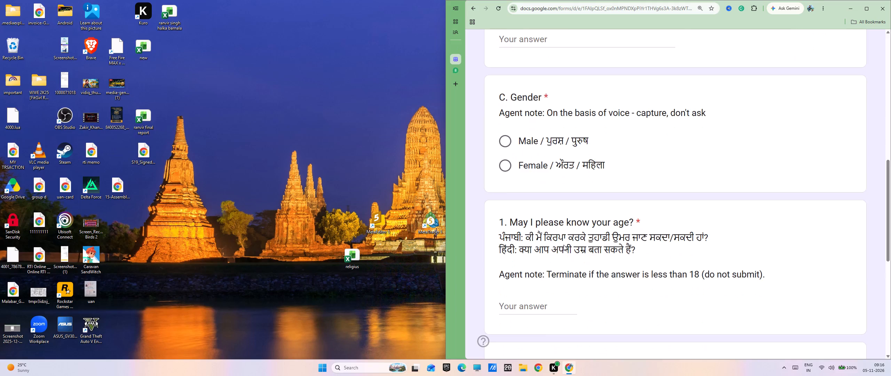
scroll(563, 245, "up", 1)
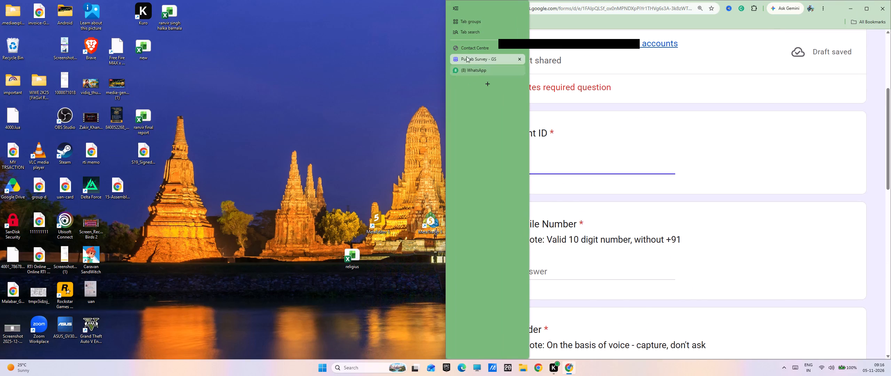
left_click(471, 50)
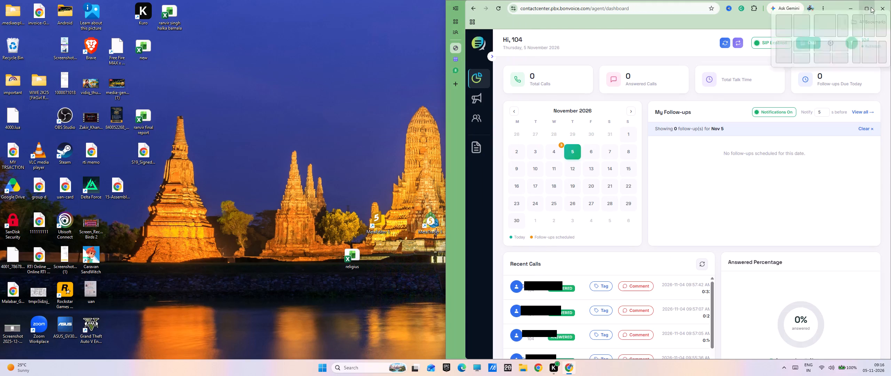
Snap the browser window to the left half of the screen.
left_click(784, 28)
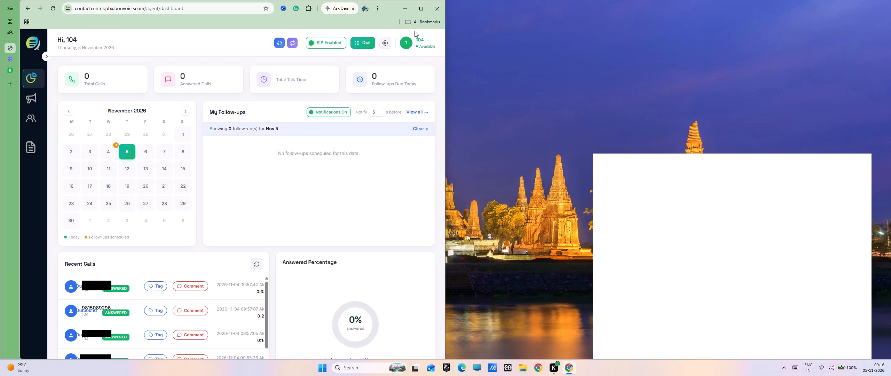
Move the Punjab Survey - GS tab below the WhatsApp tab.
left_click_drag(17, 59, 69, 70)
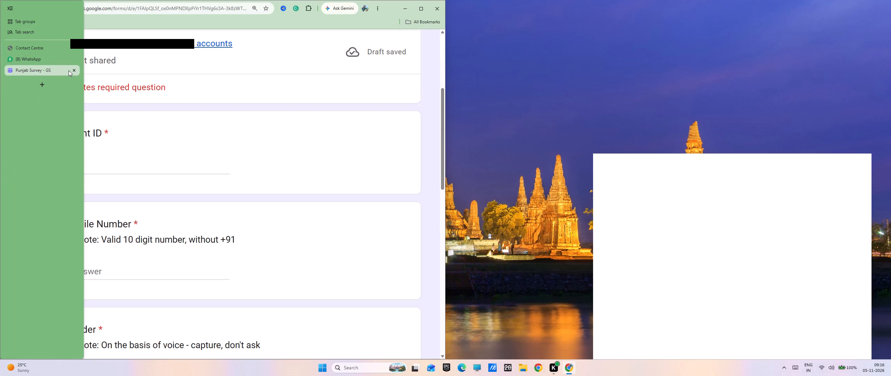
left_click_drag(69, 70, 57, 70)
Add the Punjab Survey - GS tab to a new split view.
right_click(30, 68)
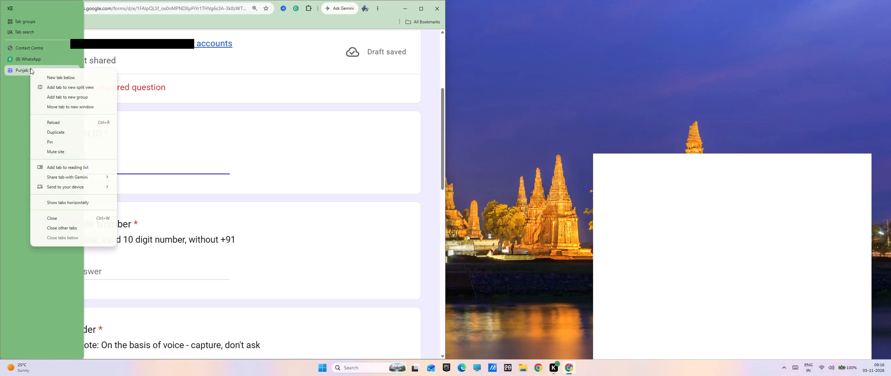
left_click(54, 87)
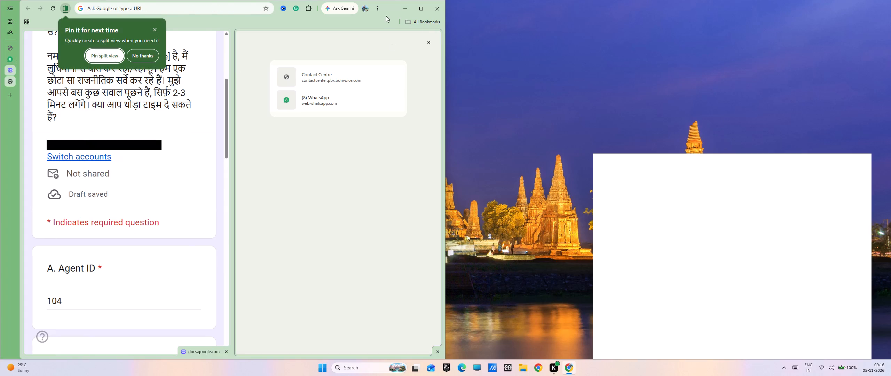
Maximise the browser window to fill the screen.
left_click_drag(387, 3, 542, 6)
left_click(573, 8)
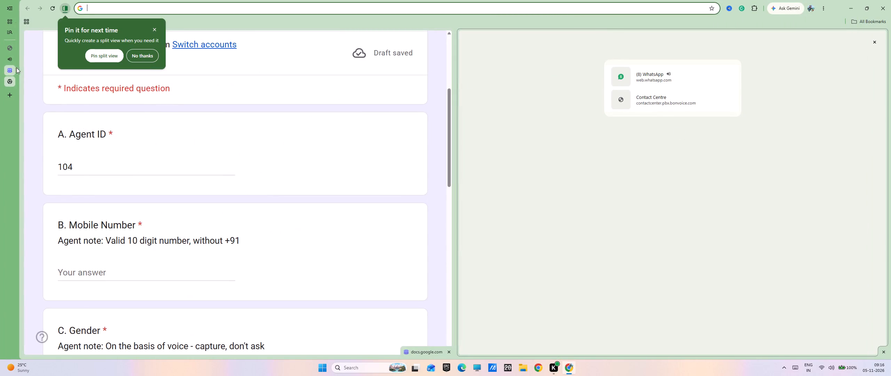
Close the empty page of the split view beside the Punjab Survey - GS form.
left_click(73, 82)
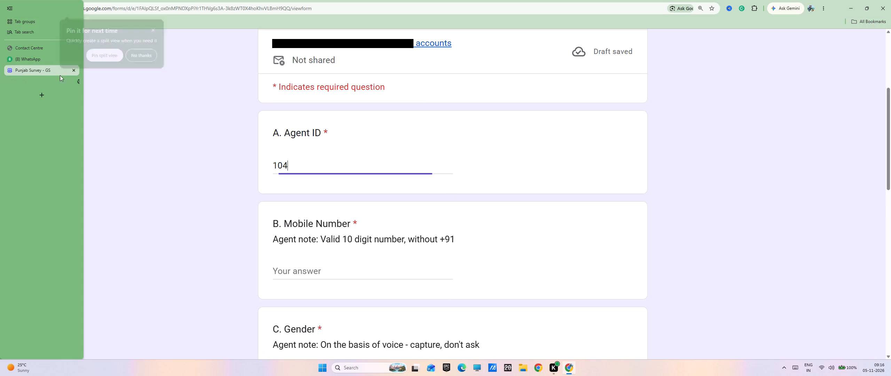
Switch to the Contact Centre tab and open its tab options.
left_click_drag(30, 49, 45, 53)
right_click(42, 50)
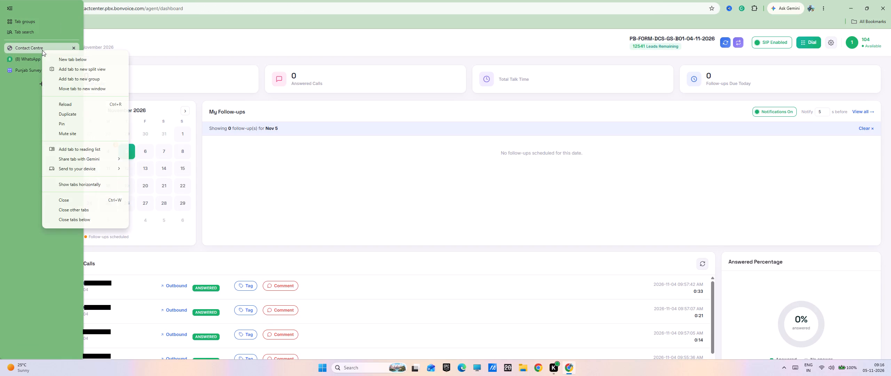
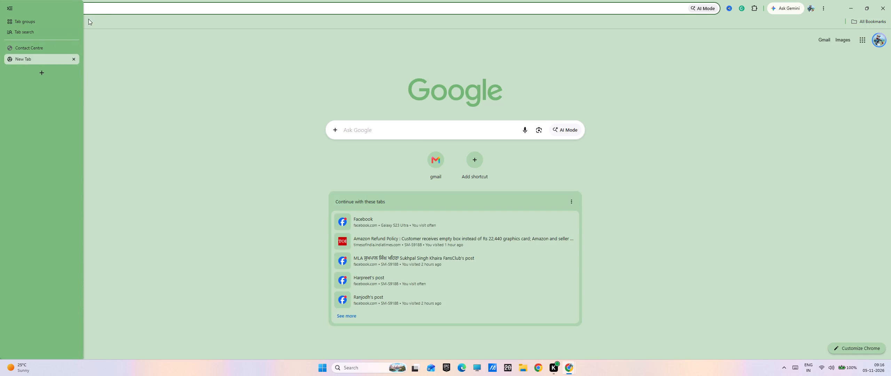
Minimise the window showing the new tab and copy the full web address of the Punjab Survey - GS form.
left_click(843, 11)
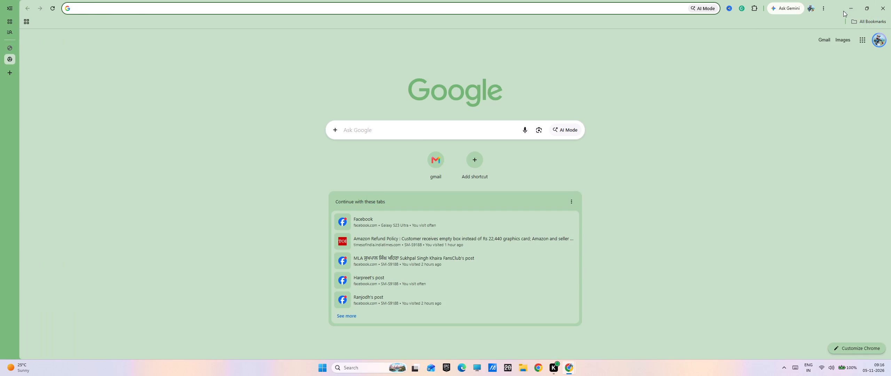
left_click(845, 11)
left_click(474, 14)
right_click(474, 14)
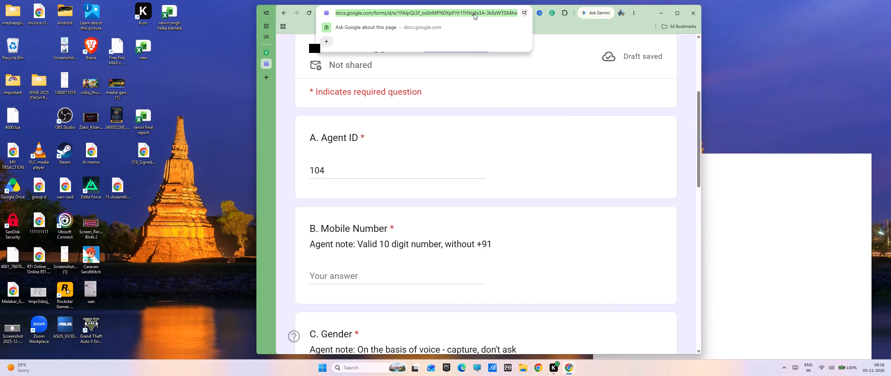
left_click(503, 77)
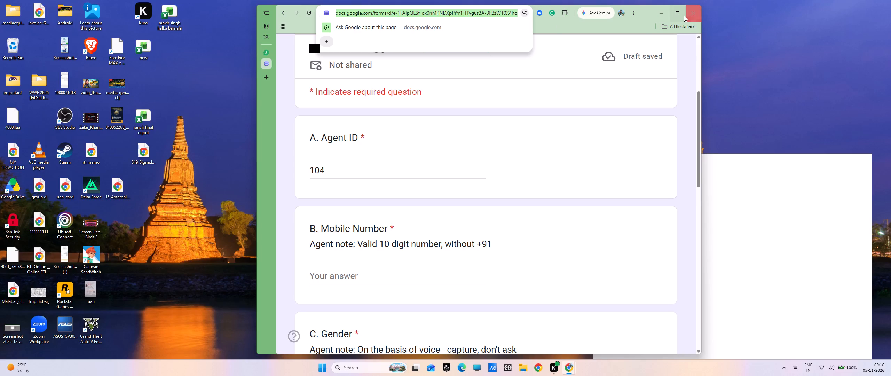
right_click(444, 12)
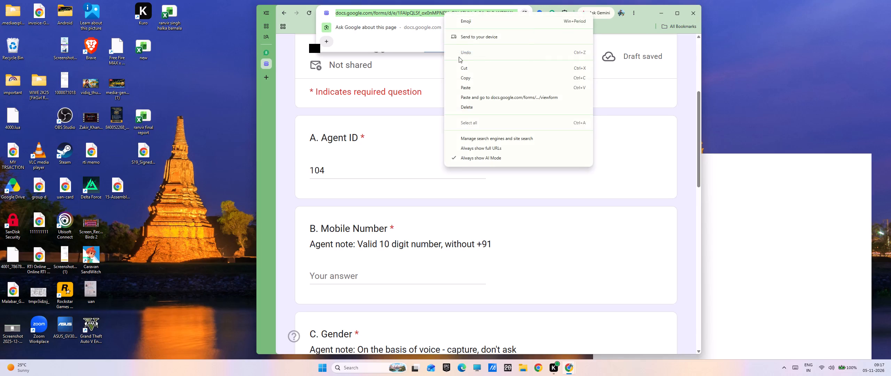
left_click(465, 78)
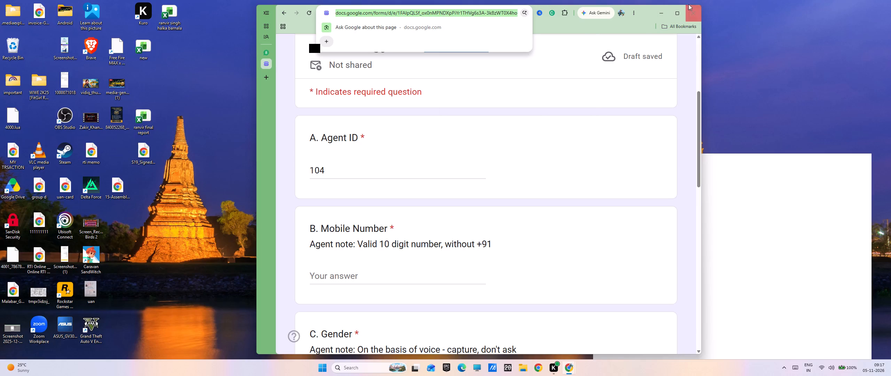
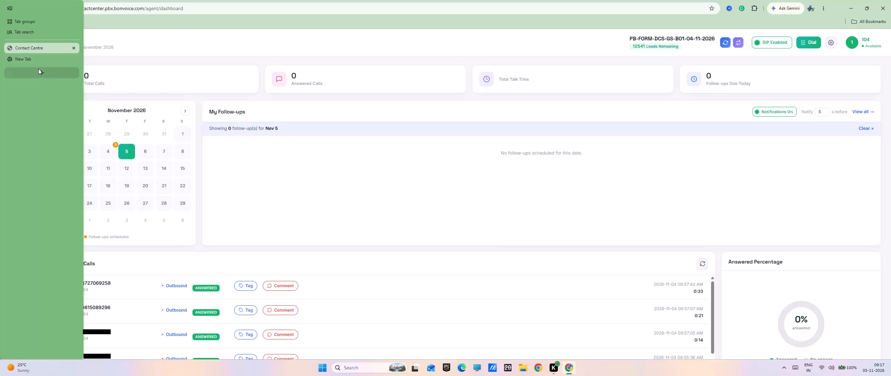
Open the copied Punjab Survey - GS form address in the new tab beside the Contact Centre tab.
left_click(38, 61)
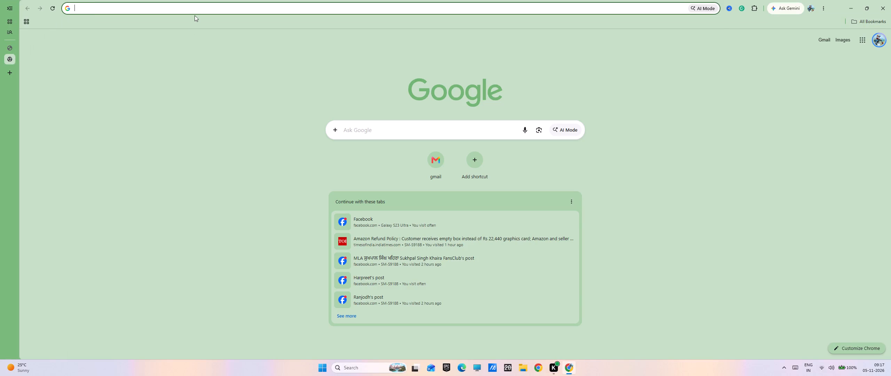
key("ctrl+v")
key("Return")
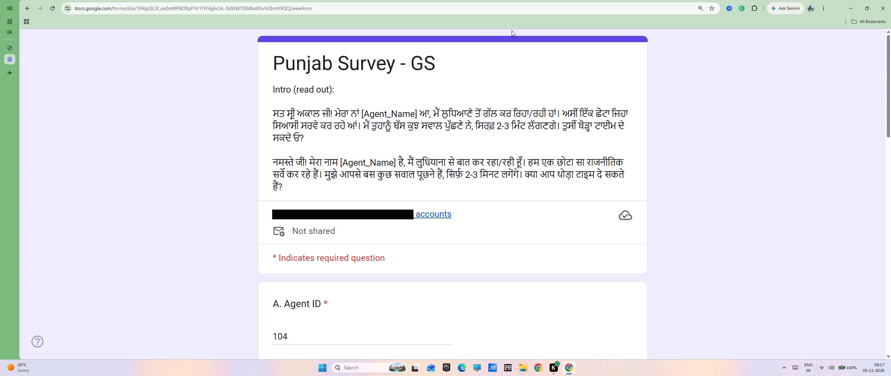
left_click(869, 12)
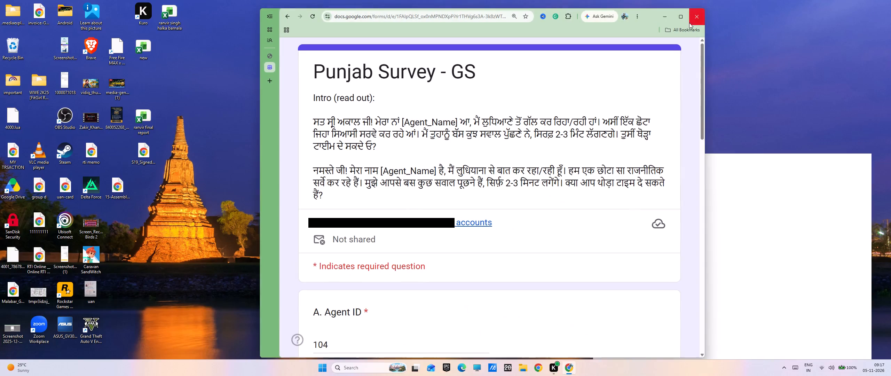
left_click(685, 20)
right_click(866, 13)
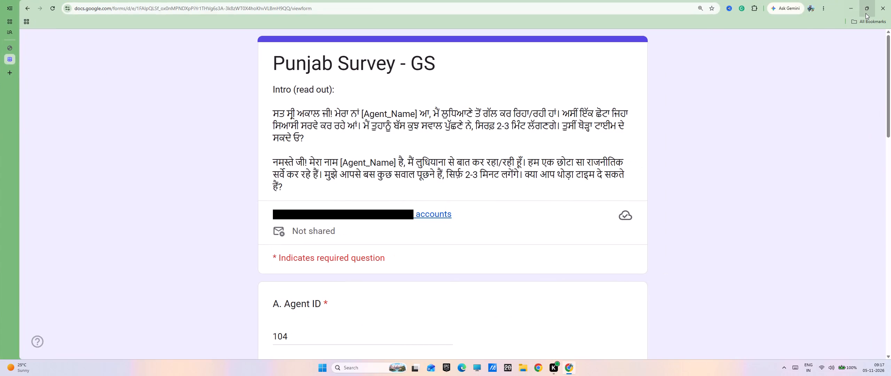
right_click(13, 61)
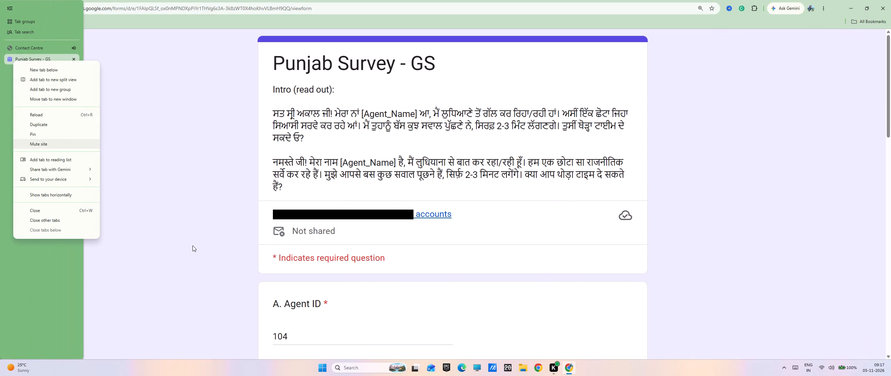
Switch to the Contact Centre tab and dismiss the Call Feedback form at its Follow-up stage without completing it.
left_click(48, 48)
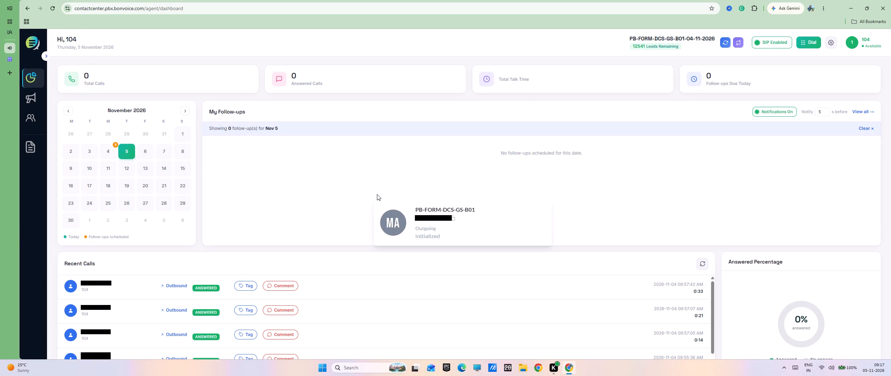
left_click(589, 221)
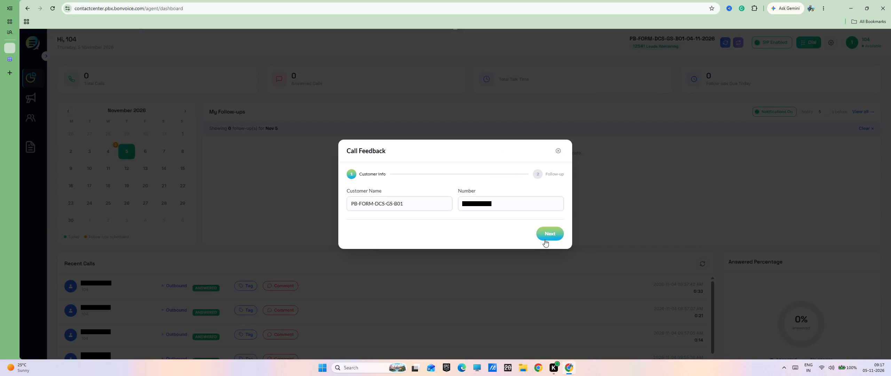
left_click(554, 232)
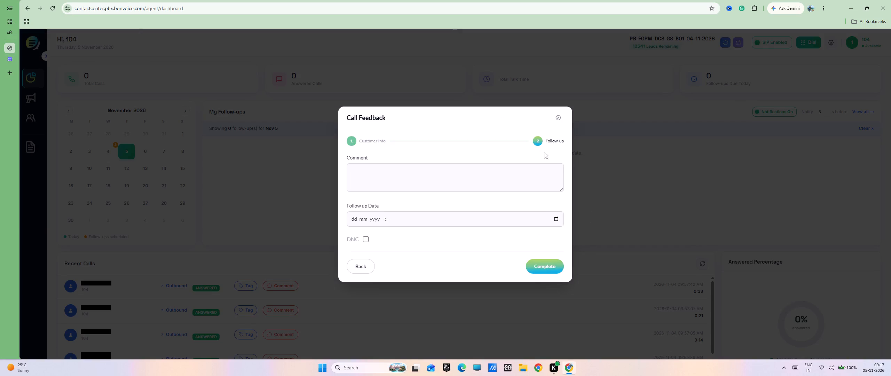
left_click(558, 118)
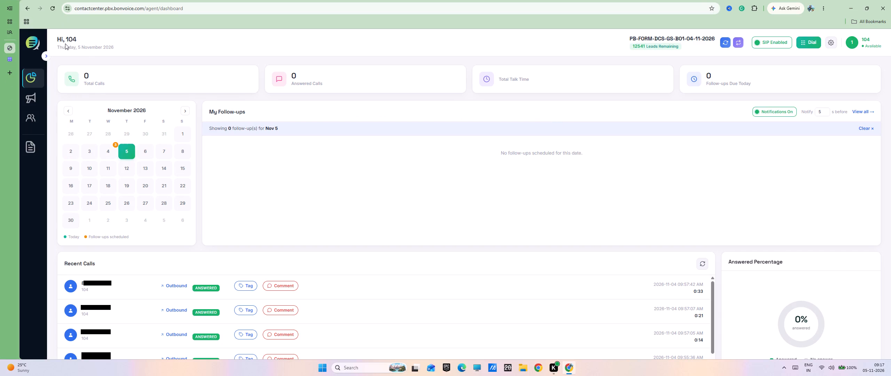
Set agent 104's status to Unavailable in the Contact Centre.
left_click(856, 44)
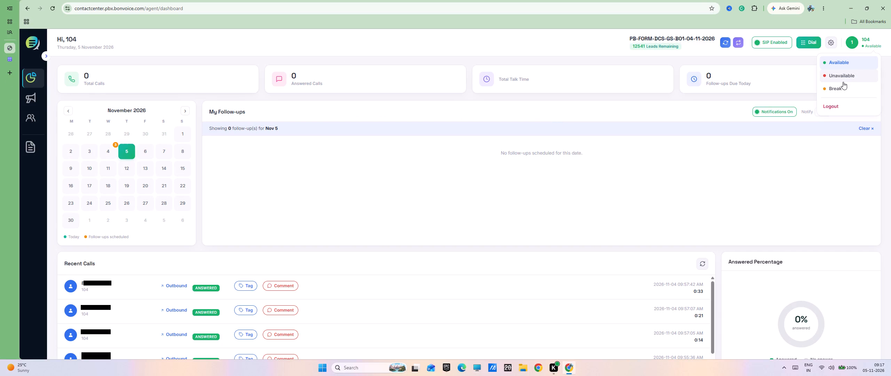
left_click(843, 81)
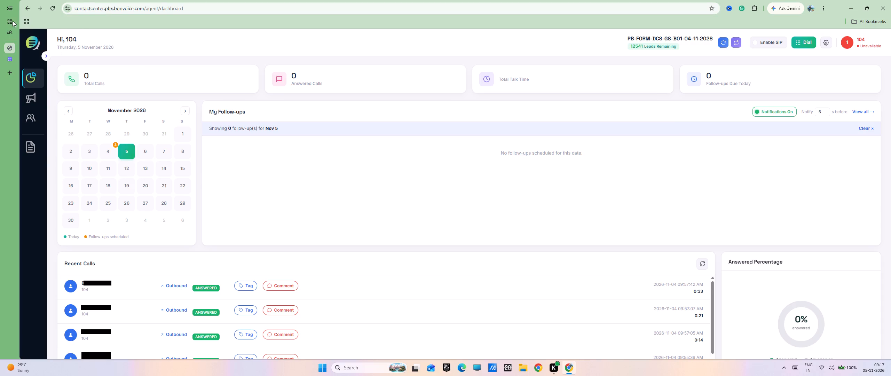
Put the Punjab Survey - GS form in a split view with the Contact Centre and dismiss the stacked-view tip.
right_click(9, 60)
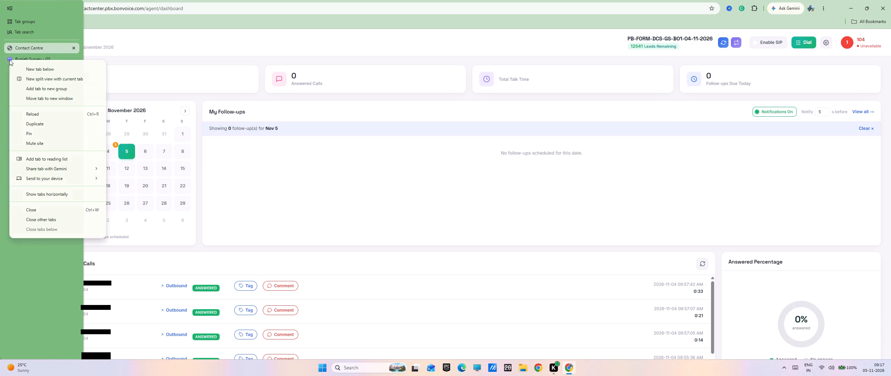
left_click(32, 78)
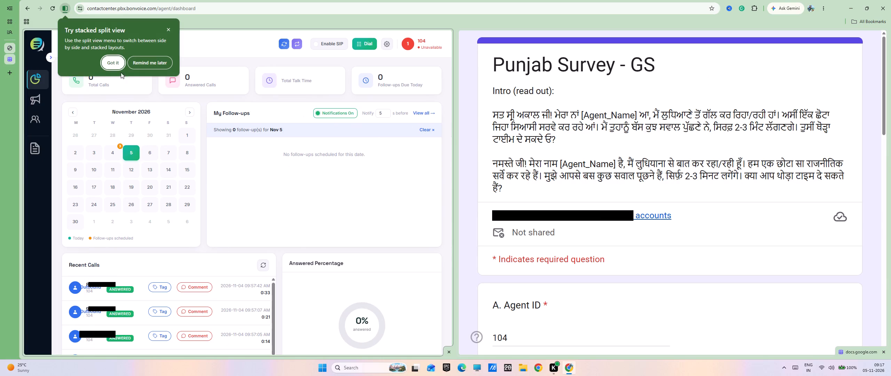
left_click(115, 61)
scroll(721, 215, "down", 1)
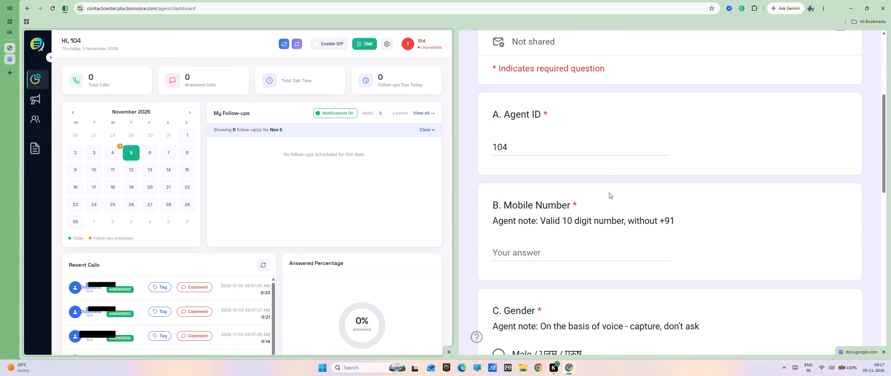
Set agent 104's status back to Available in the Contact Centre.
left_click(409, 44)
left_click(409, 64)
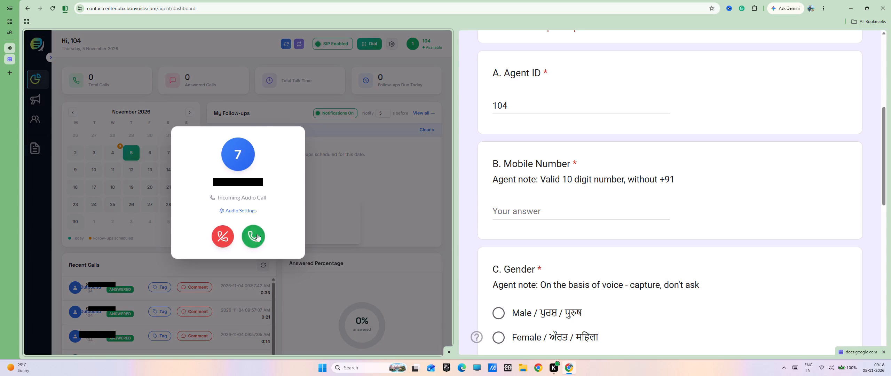
Answer the incoming audio call in the Contact Centre.
left_click(257, 234)
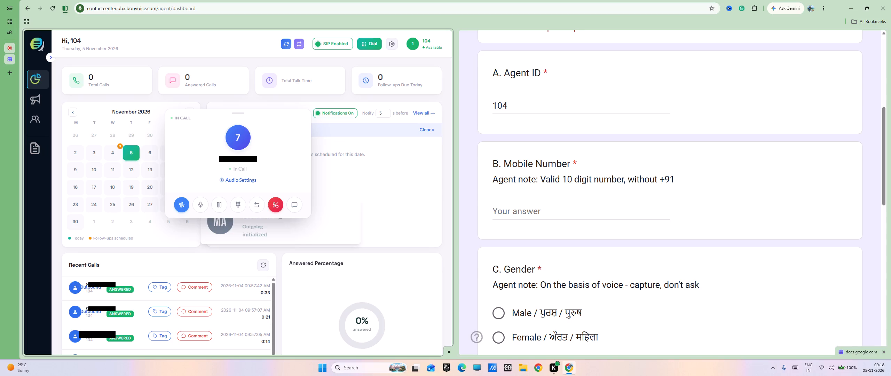
Change the call's microphone in Audio Settings to the Buds3 Pro Bluetooth headset.
left_click(204, 209)
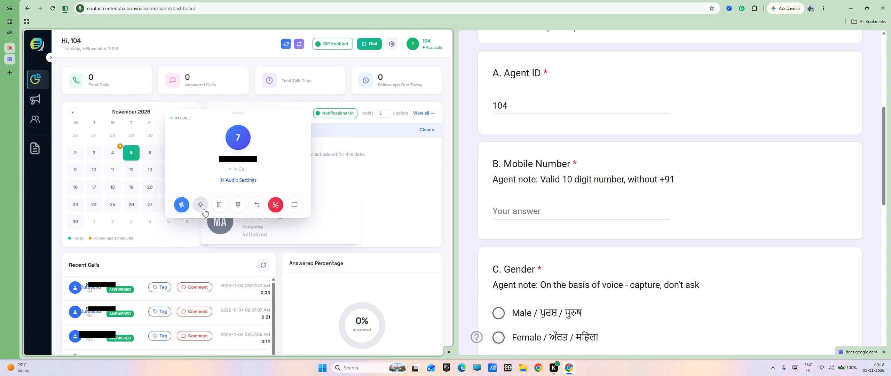
left_click(204, 209)
left_click(232, 181)
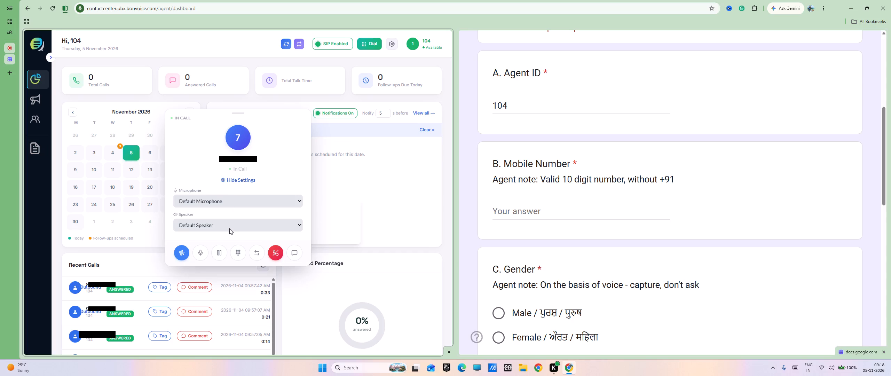
left_click(230, 206)
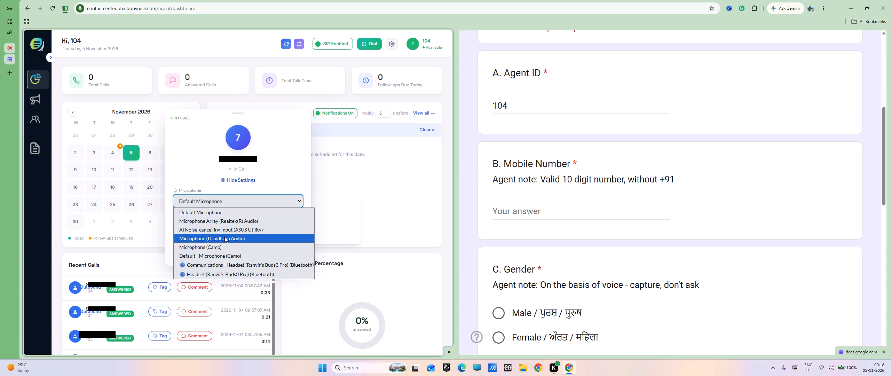
left_click(223, 275)
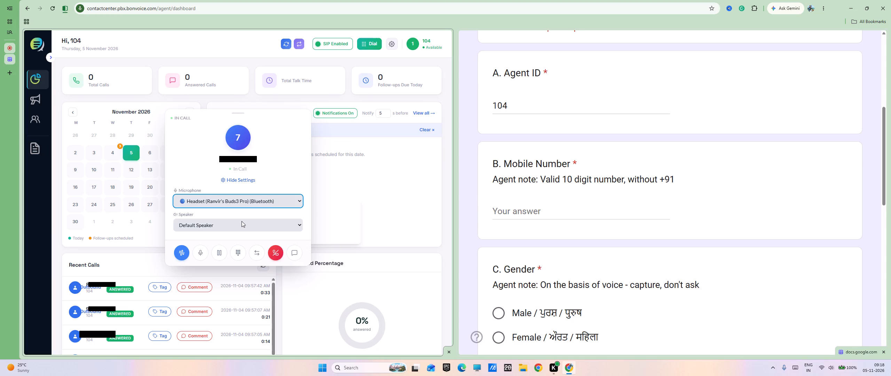
Check the Windows microphone privacy settings for app access, and close the Settings window.
left_click(784, 367)
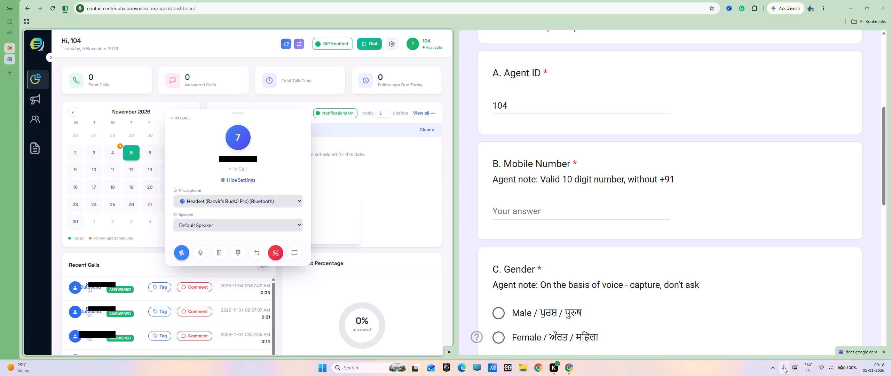
left_click(784, 367)
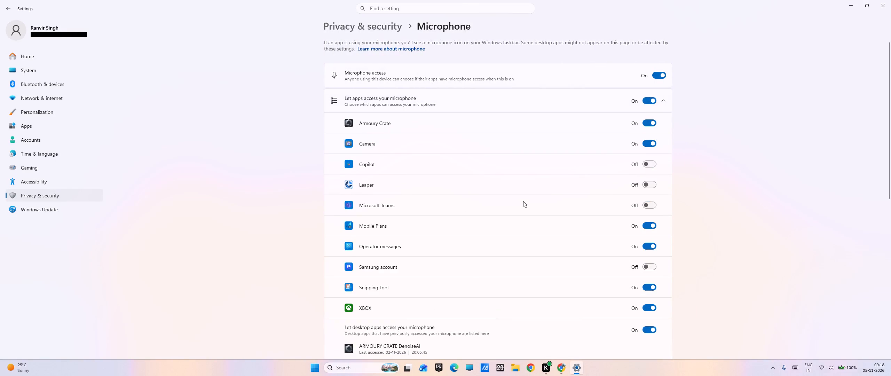
scroll(523, 201, "down", 2)
left_click(883, 6)
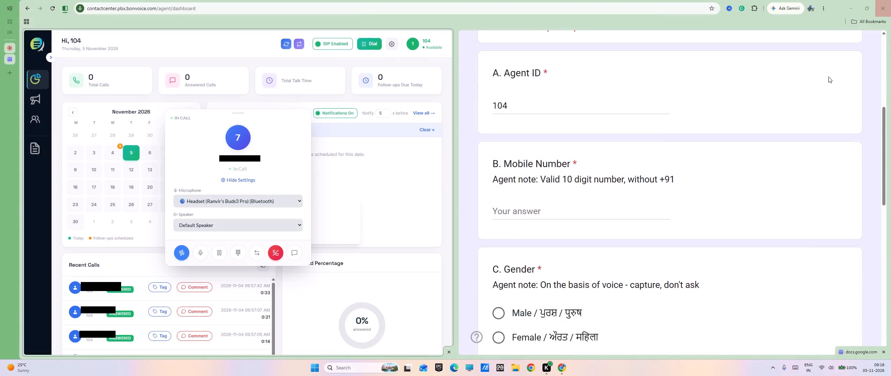
Move the in-call window higher over the dashboard and hang up the current call.
left_click_drag(207, 124, 206, 70)
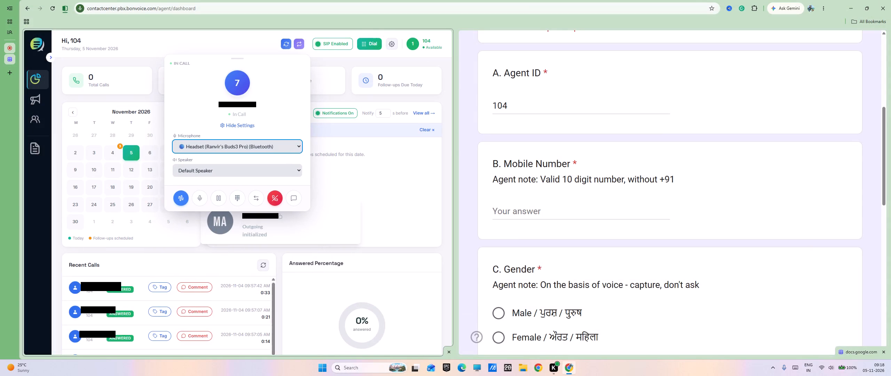
left_click(276, 202)
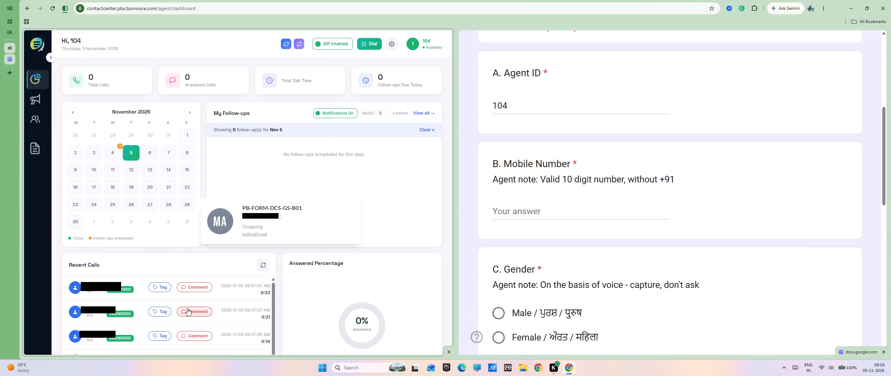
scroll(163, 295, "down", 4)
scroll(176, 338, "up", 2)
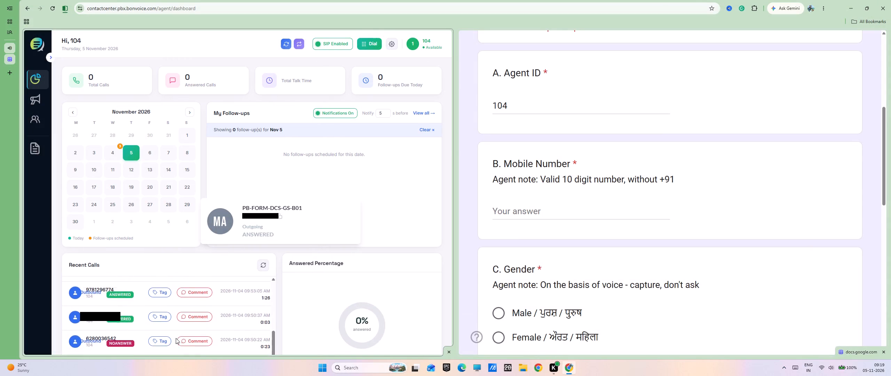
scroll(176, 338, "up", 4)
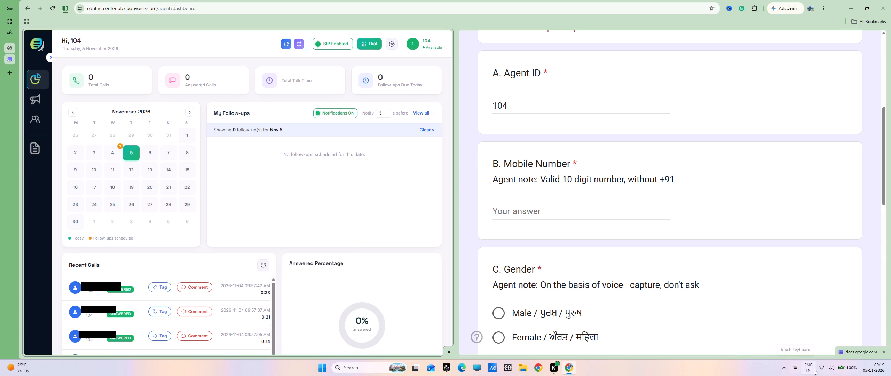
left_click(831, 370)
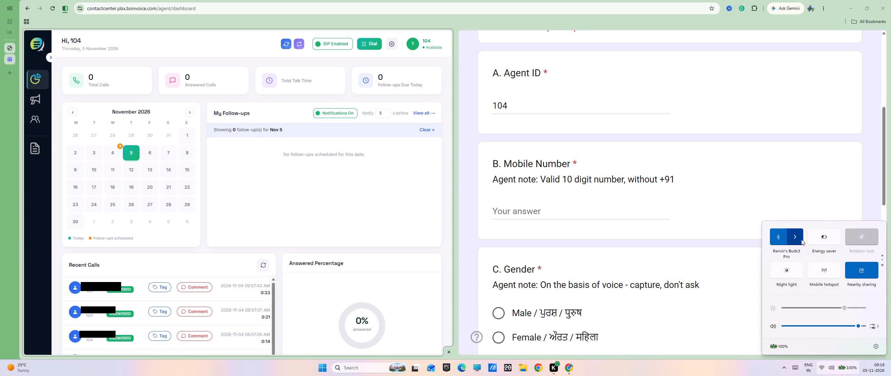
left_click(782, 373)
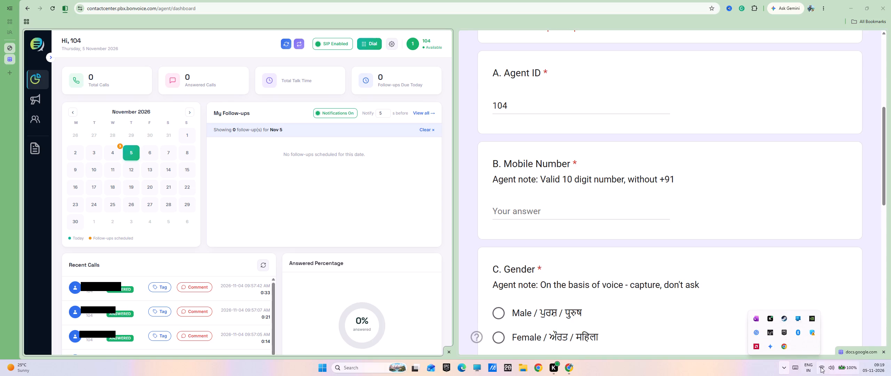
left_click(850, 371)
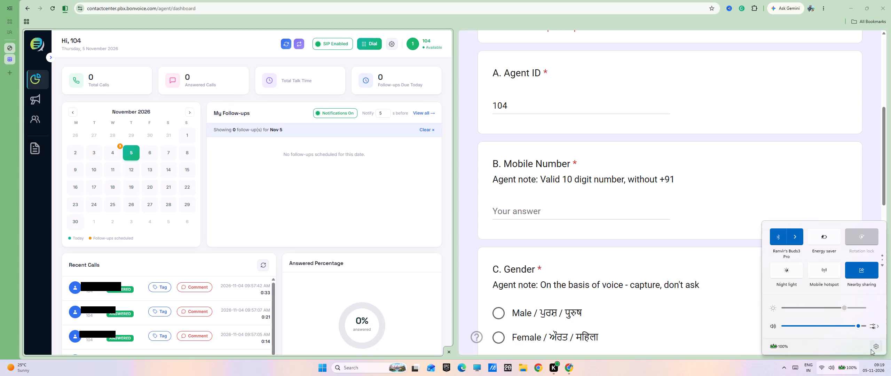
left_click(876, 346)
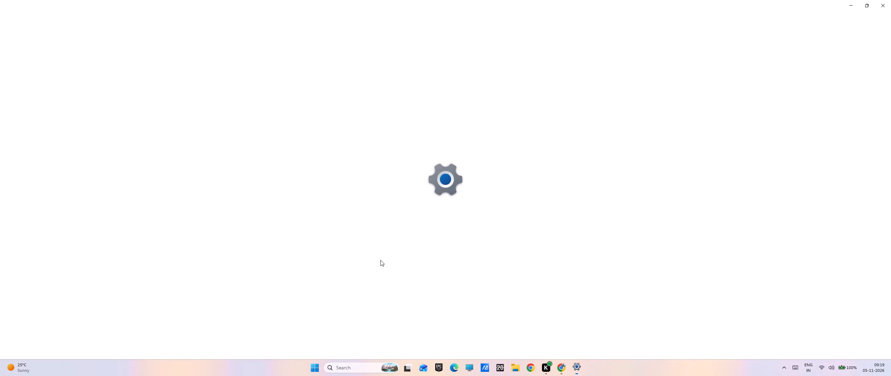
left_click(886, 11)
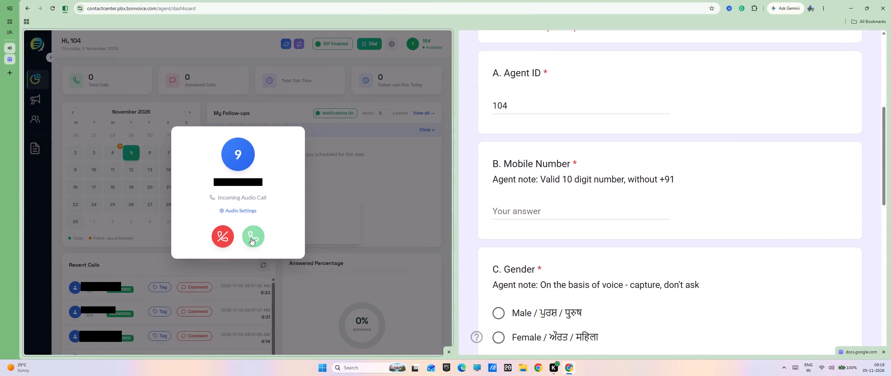
Answer the incoming audio call in the Contact Centre.
left_click(249, 238)
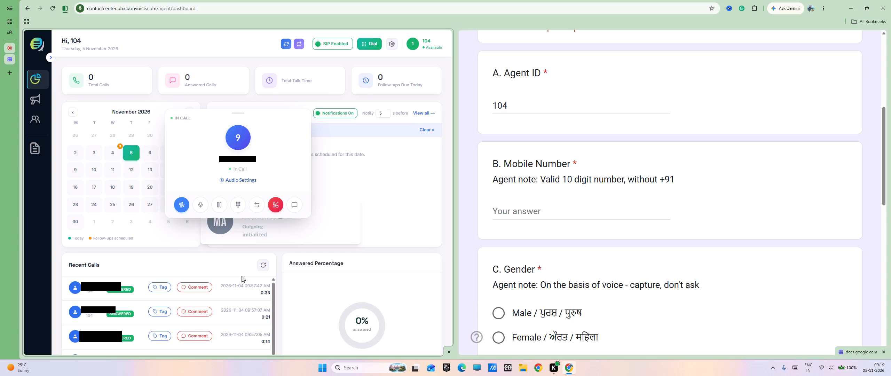
Move the in-call window toward the calendar to uncover the PB-FORM-DCS-GS-B01 campaign name and number on the outgoing call card.
left_click_drag(198, 122, 107, 147)
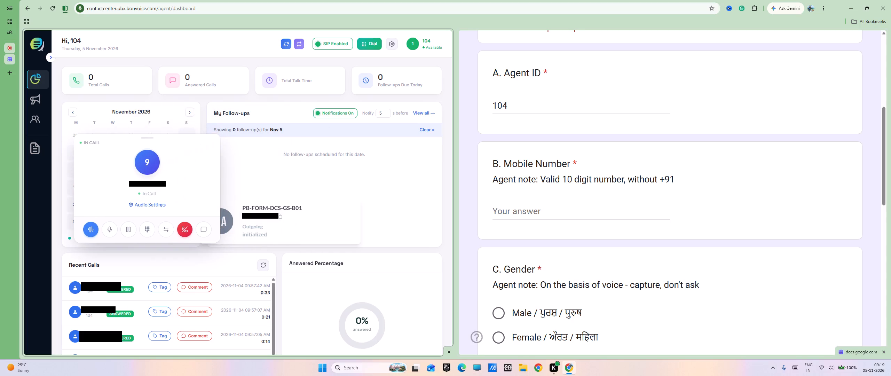
left_click_drag(131, 154, 173, 140)
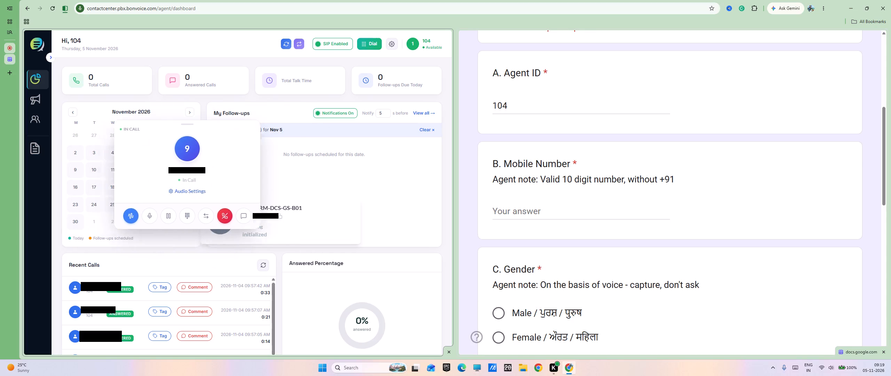
Reposition the in-call window over the dashboard and mark Gender as Female in question C of the Punjab Survey - GS form.
left_click_drag(173, 140, 242, 130)
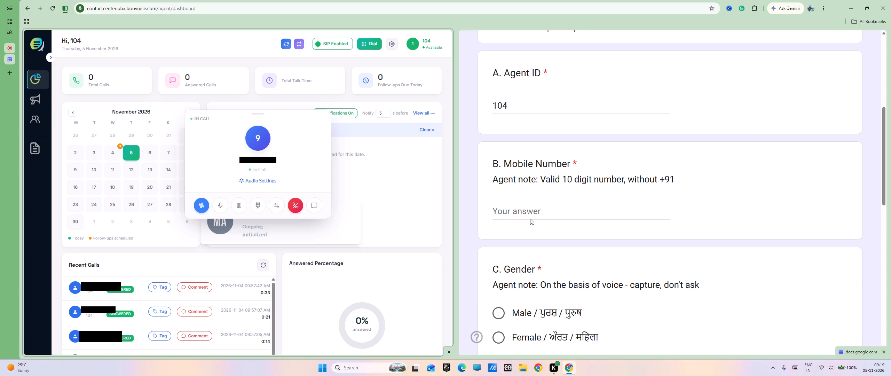
scroll(529, 219, "up", 2)
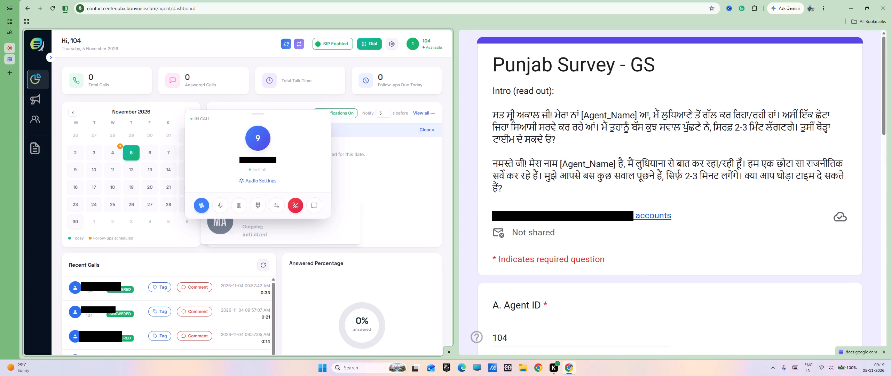
left_click_drag(885, 108, 883, 115)
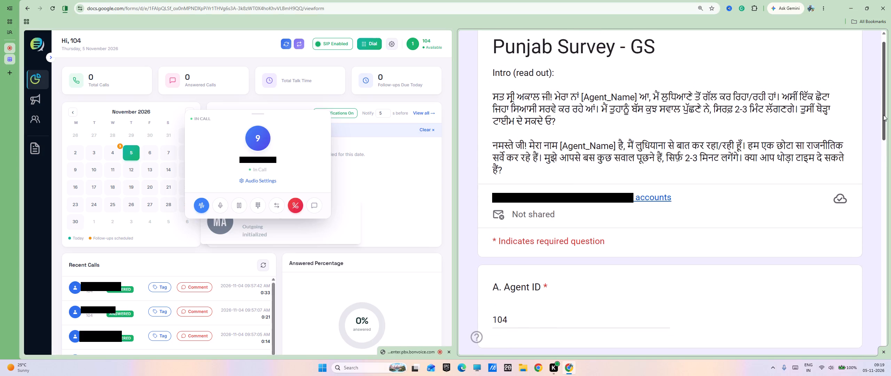
left_click_drag(883, 115, 890, 169)
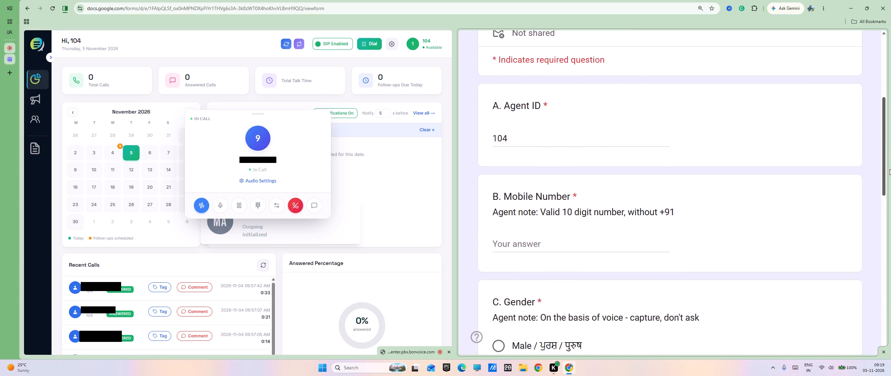
left_click_drag(890, 169, 890, 183)
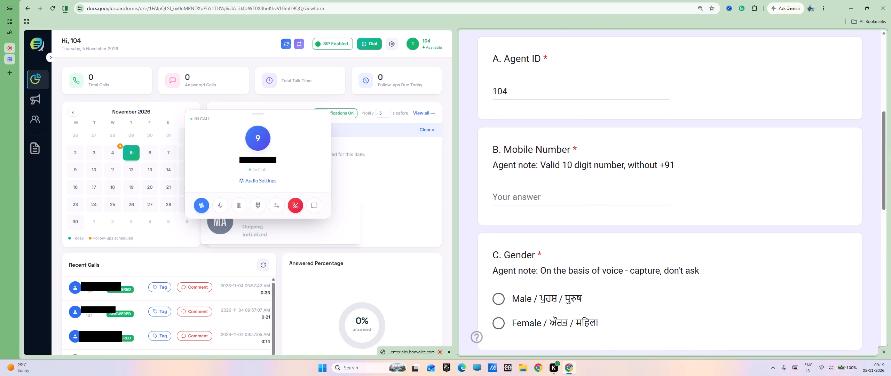
left_click_drag(886, 160, 881, 188)
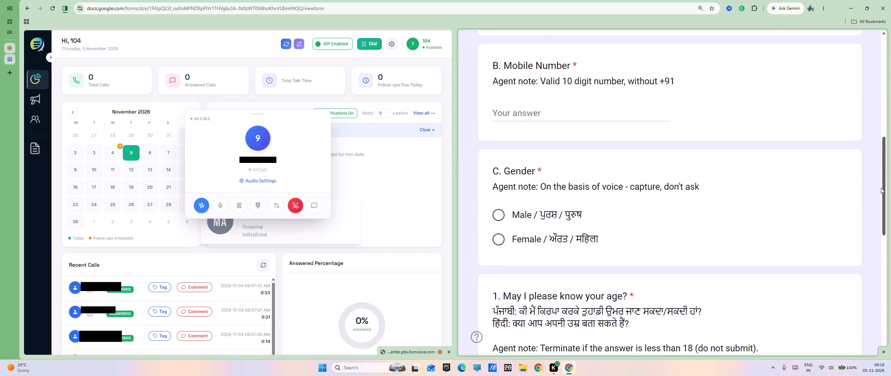
left_click_drag(881, 188, 881, 204)
left_click(508, 180)
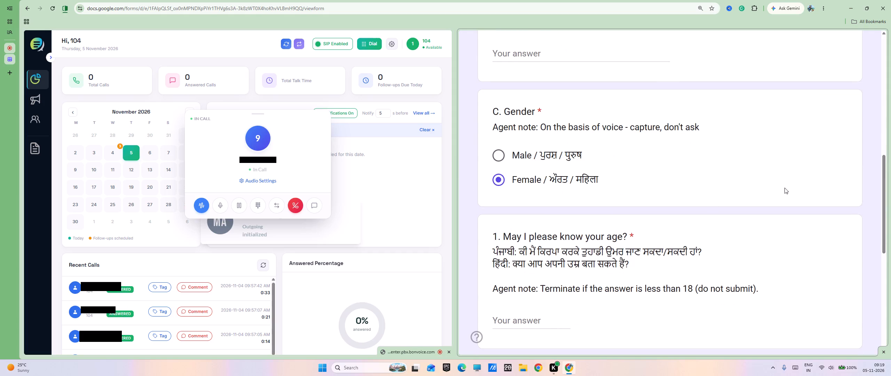
Go to the age answer in question 1 and look over the rest of the survey form page.
left_click_drag(884, 200, 882, 238)
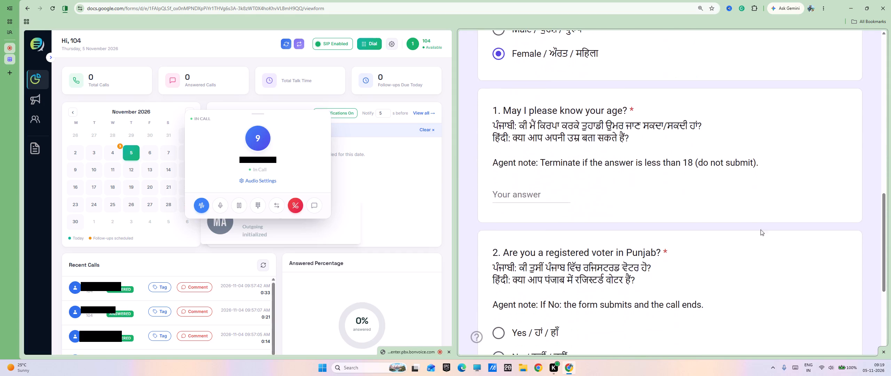
left_click(523, 196)
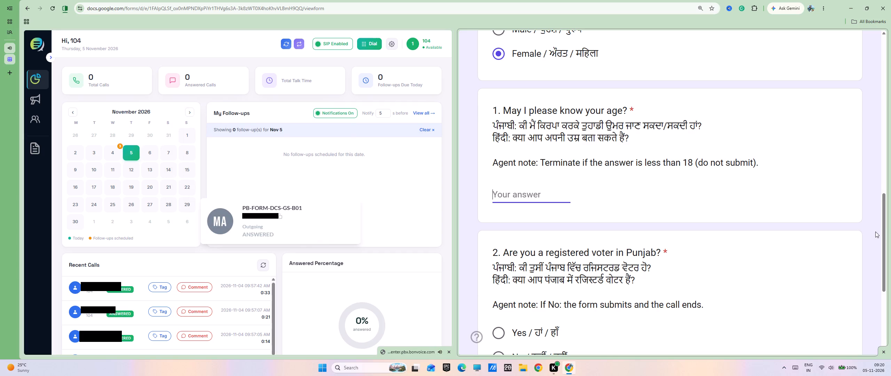
left_click_drag(884, 231, 882, 266)
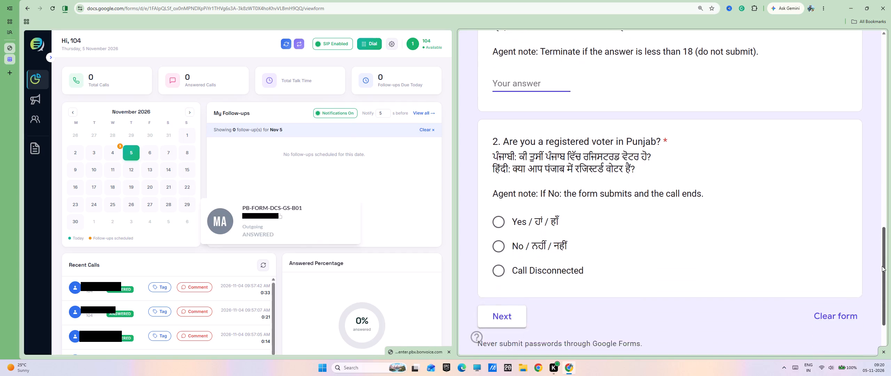
left_click_drag(882, 266, 855, 111)
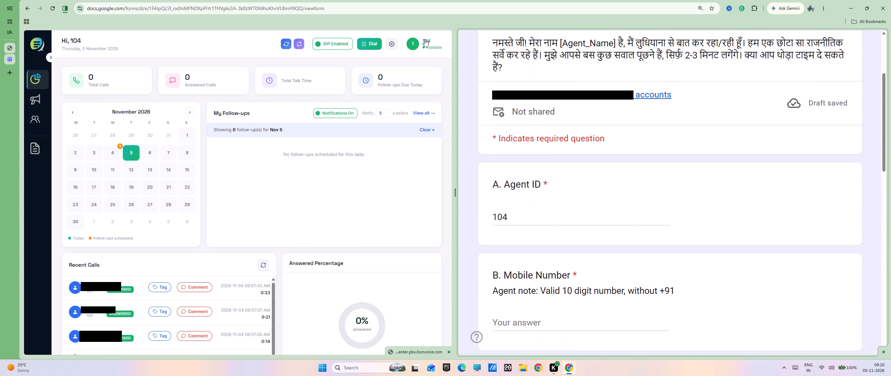
Set agent 104's status to Unavailable in the contact centre.
left_click(415, 40)
left_click(403, 79)
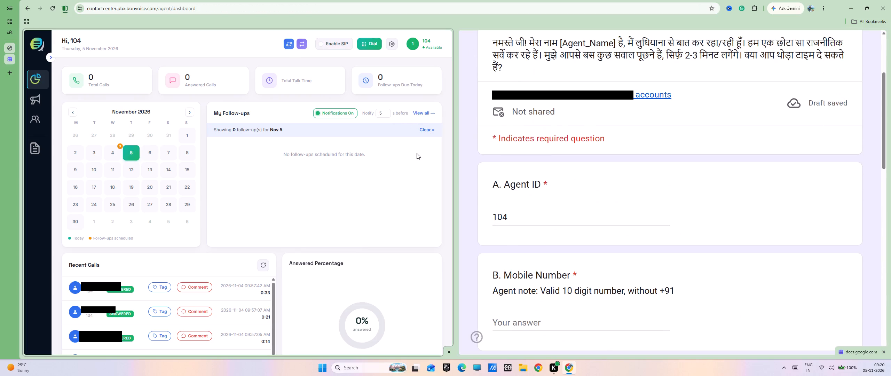
Refresh the Recent Calls list on the dashboard.
triple_click(259, 264)
triple_click(259, 264)
double_click(259, 264)
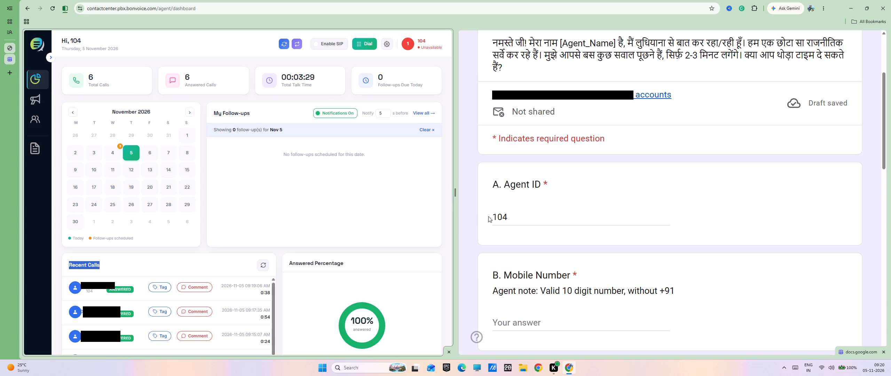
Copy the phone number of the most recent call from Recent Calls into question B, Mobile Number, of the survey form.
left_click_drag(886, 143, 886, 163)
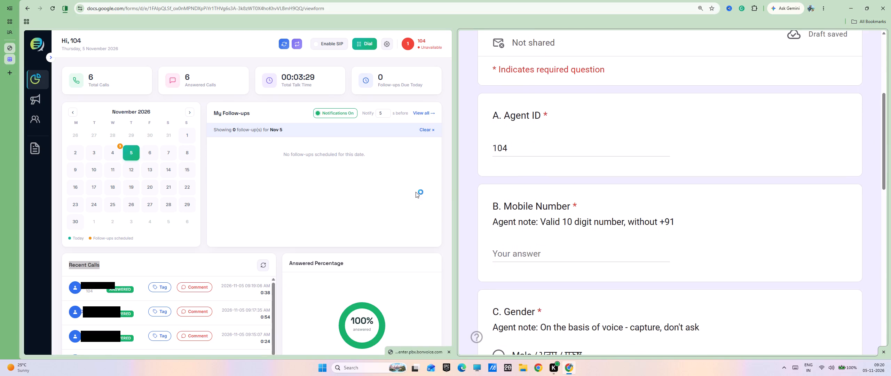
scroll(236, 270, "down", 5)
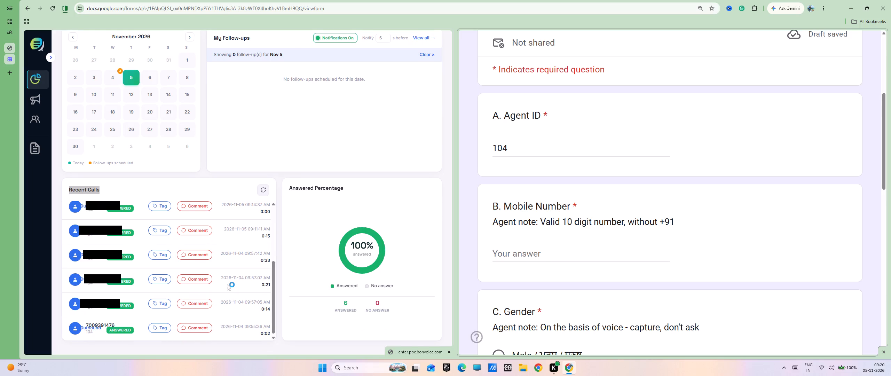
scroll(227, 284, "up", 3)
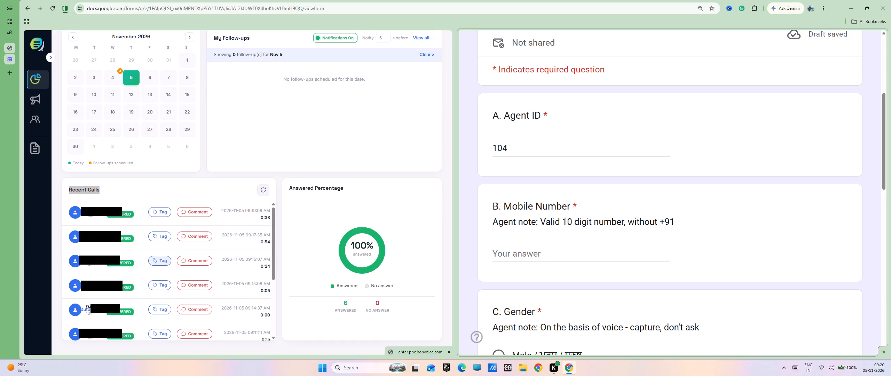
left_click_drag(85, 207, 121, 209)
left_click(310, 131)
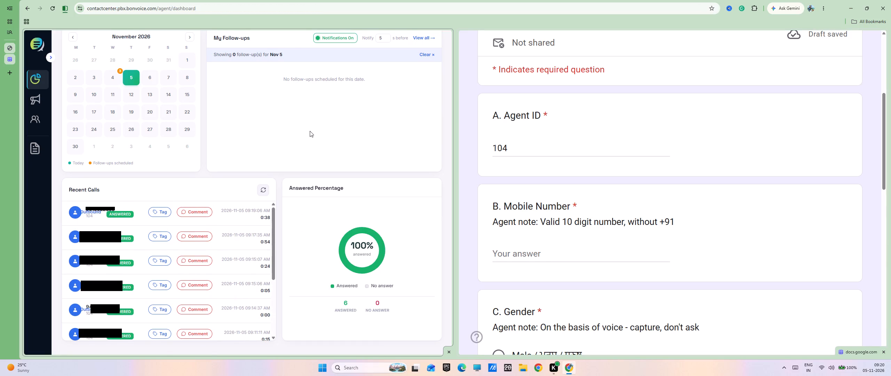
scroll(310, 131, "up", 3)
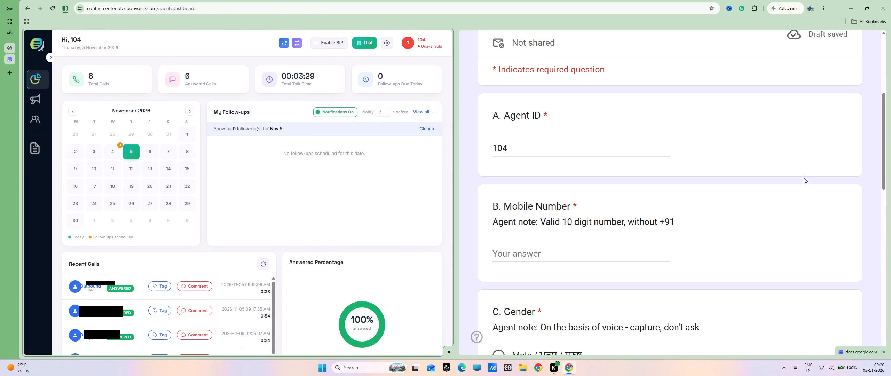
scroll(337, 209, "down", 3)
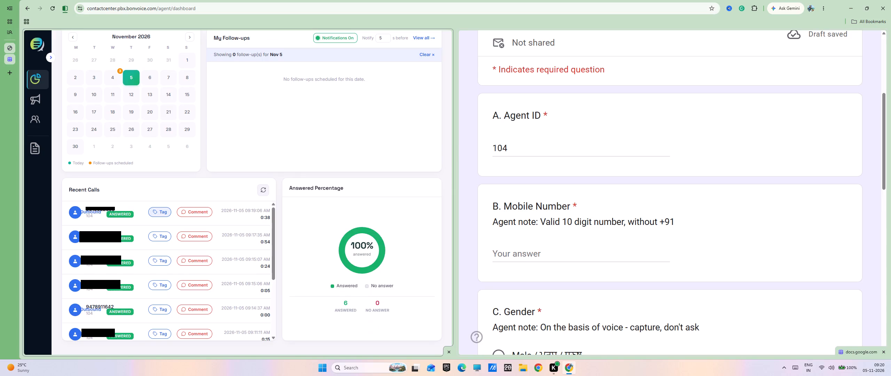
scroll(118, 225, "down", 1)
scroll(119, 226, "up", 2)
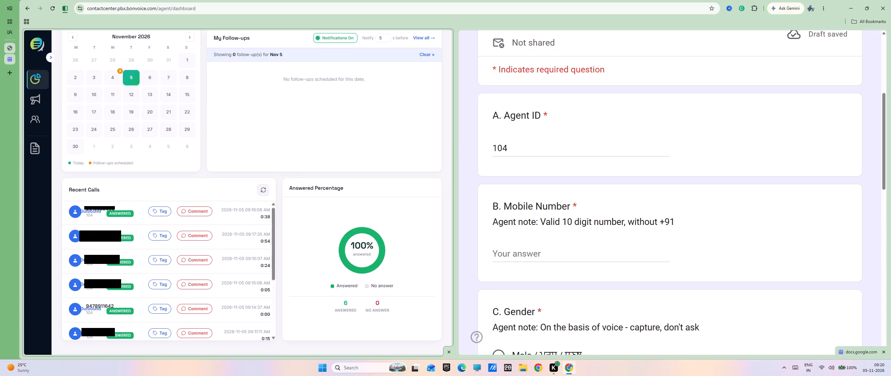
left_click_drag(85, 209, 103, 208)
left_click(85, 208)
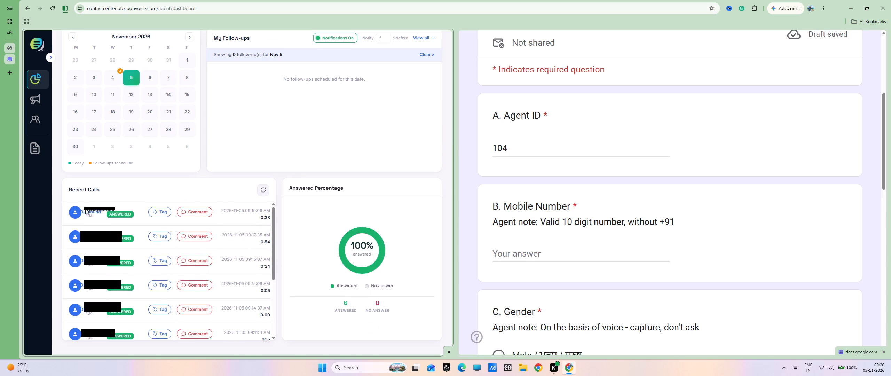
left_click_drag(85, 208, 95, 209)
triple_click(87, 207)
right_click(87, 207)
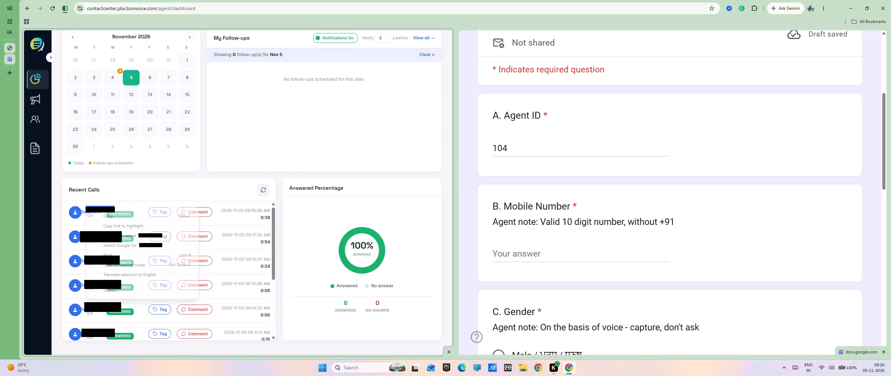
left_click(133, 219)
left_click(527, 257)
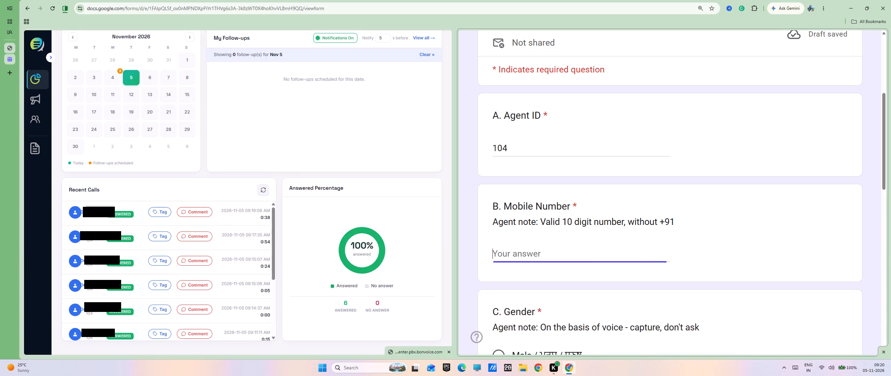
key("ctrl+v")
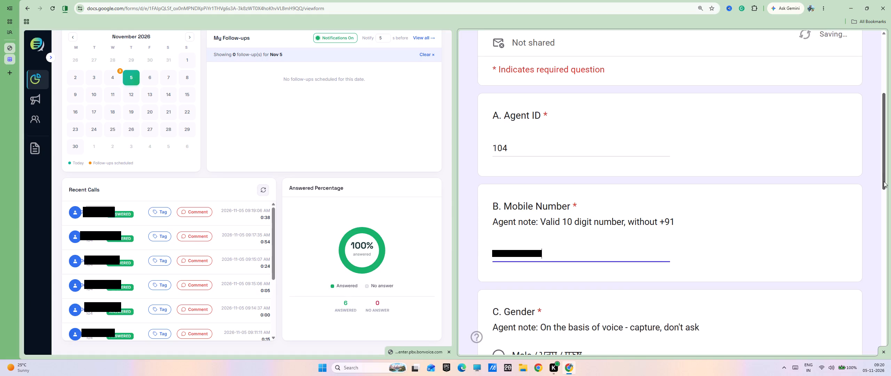
Change Gender to Male in question C of the survey form.
left_click_drag(884, 181, 889, 259)
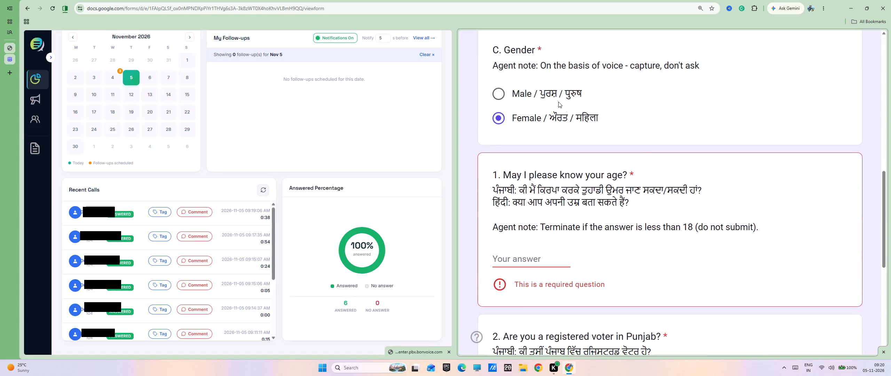
left_click(552, 95)
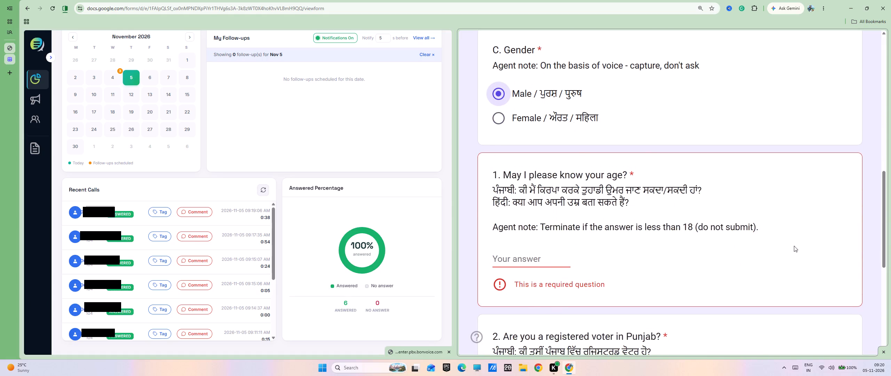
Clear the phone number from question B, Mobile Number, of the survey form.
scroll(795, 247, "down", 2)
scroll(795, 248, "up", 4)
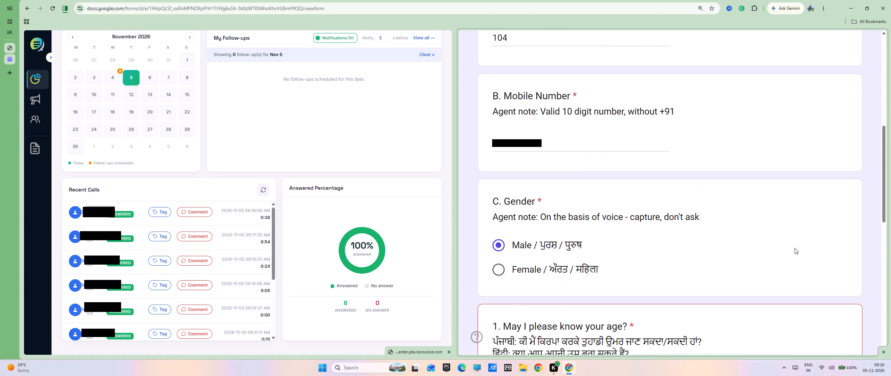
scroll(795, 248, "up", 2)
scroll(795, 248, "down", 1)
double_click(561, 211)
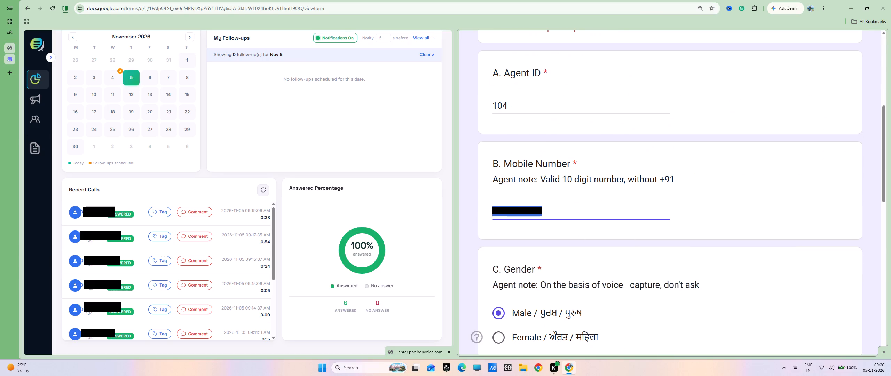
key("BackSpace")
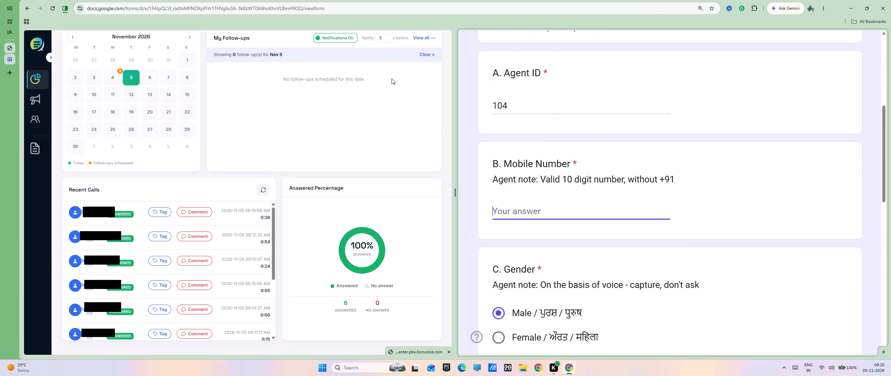
Set agent 104's status to Available and return to the contact centre dashboard.
left_click(417, 36)
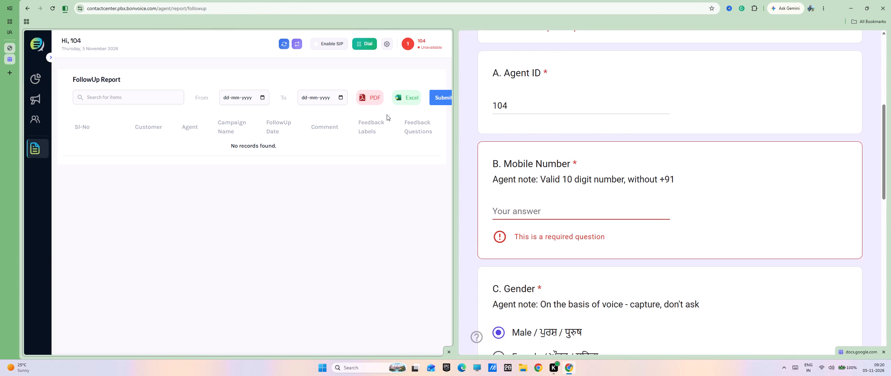
left_click(420, 42)
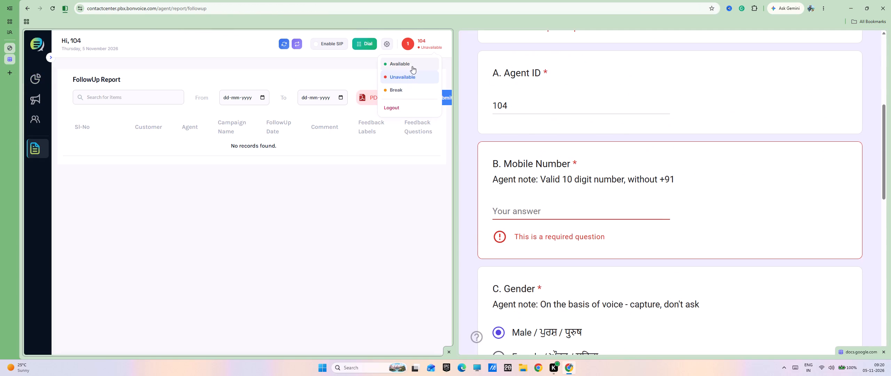
left_click(412, 65)
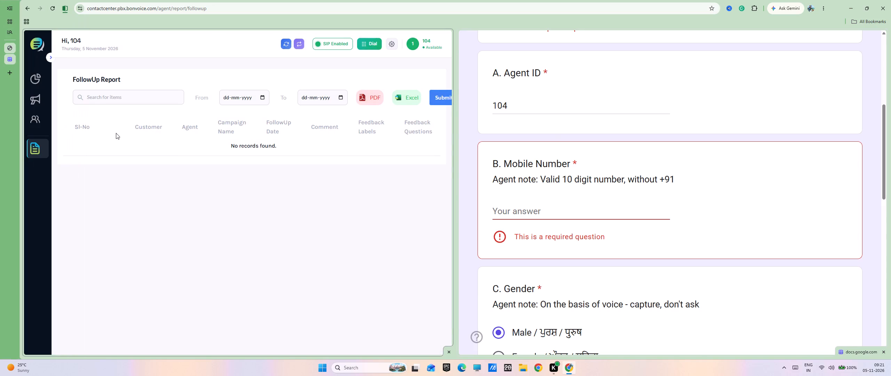
left_click(41, 81)
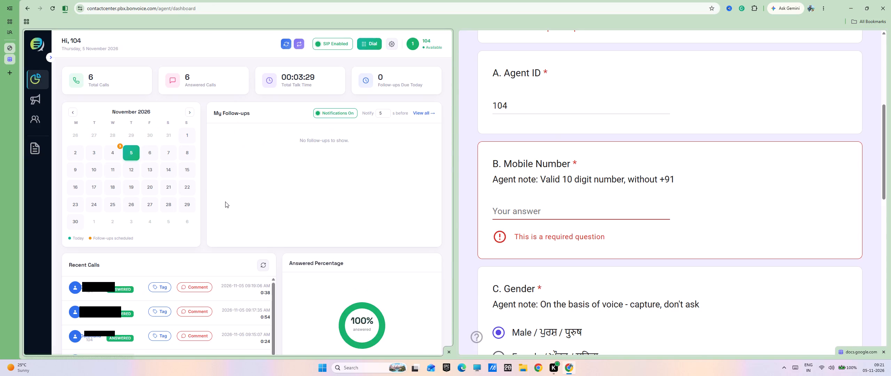
Copy the phone number of the incoming audio call and answer the call.
left_click_drag(212, 182, 267, 183)
right_click(248, 180)
left_click(262, 190)
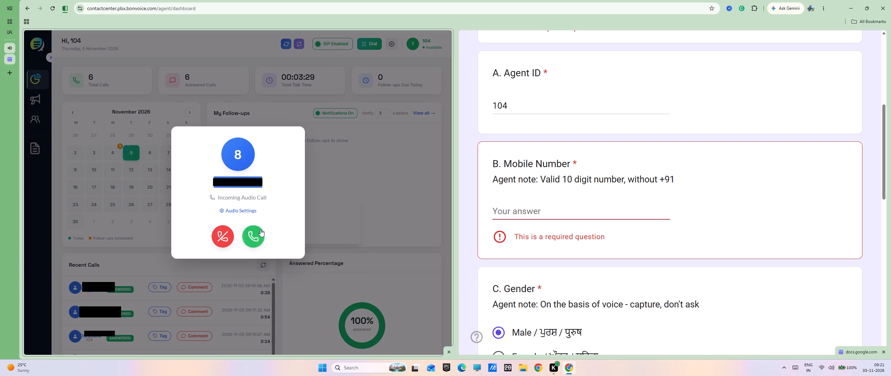
left_click(259, 230)
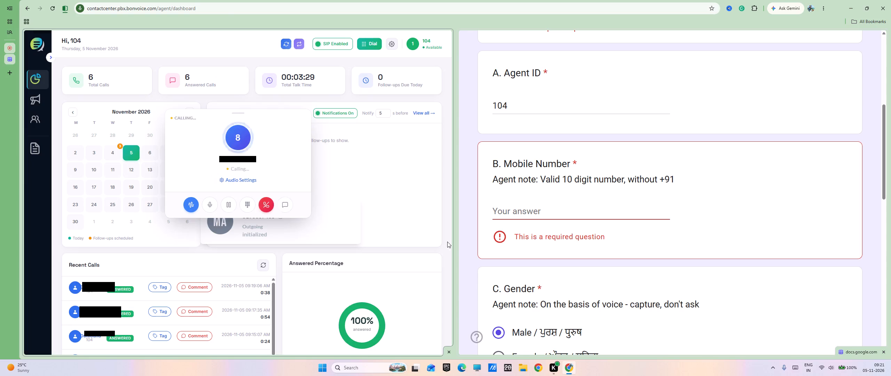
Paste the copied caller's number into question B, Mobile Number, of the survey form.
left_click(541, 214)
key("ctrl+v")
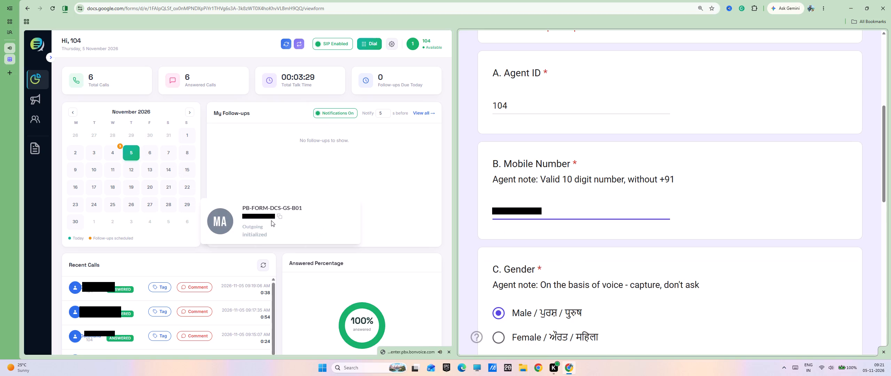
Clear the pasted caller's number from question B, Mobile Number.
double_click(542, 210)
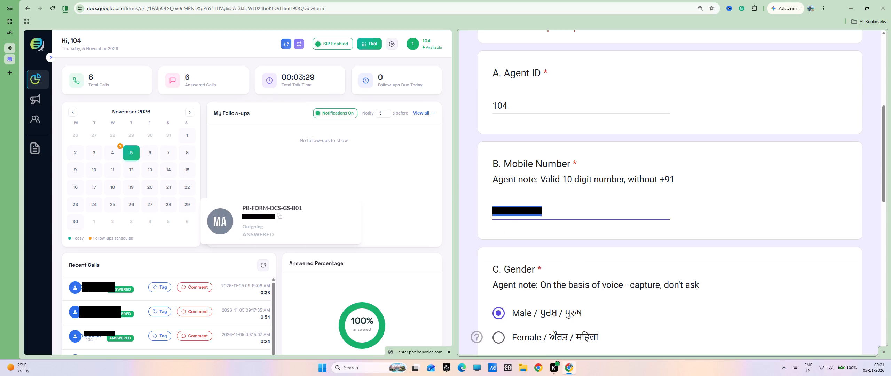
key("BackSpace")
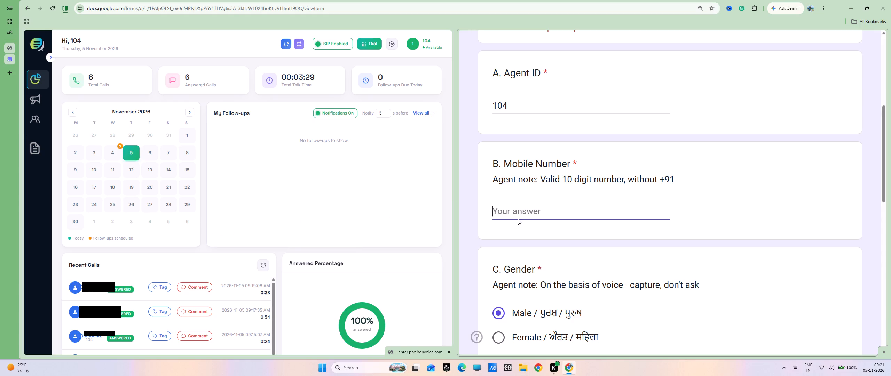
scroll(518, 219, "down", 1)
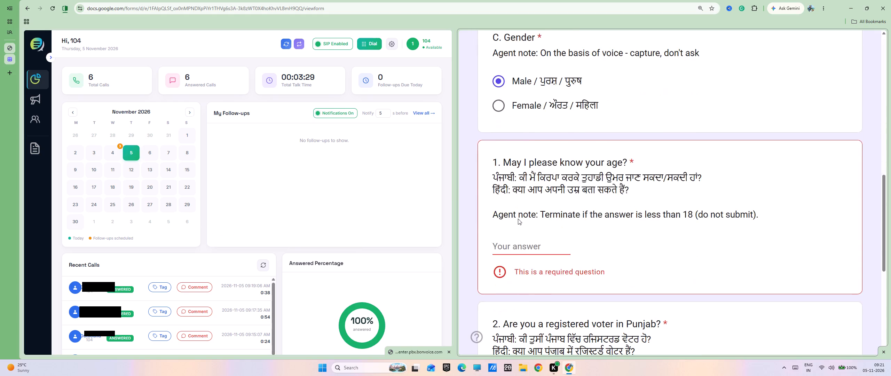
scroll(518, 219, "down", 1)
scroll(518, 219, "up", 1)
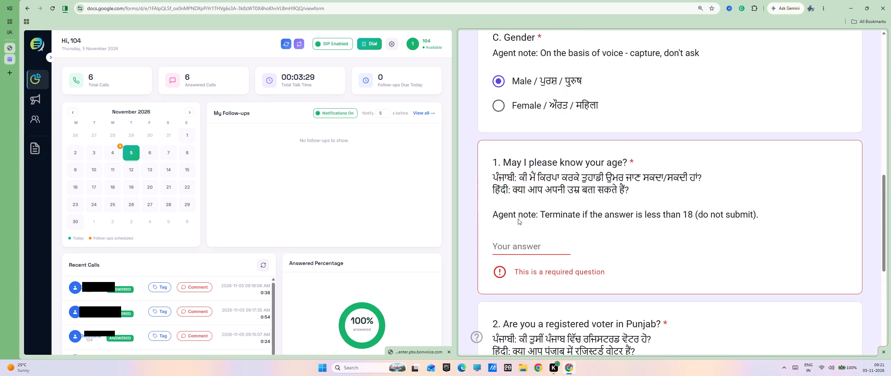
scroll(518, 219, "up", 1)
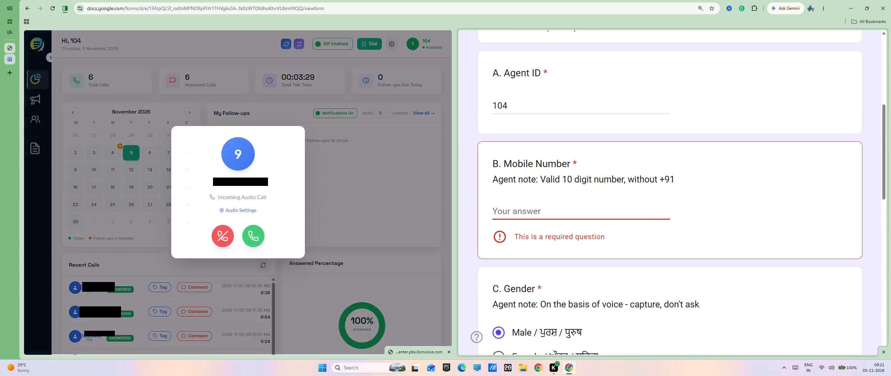
Answer the new incoming audio call on the contact centre dashboard.
left_click(86, 284)
left_click(257, 236)
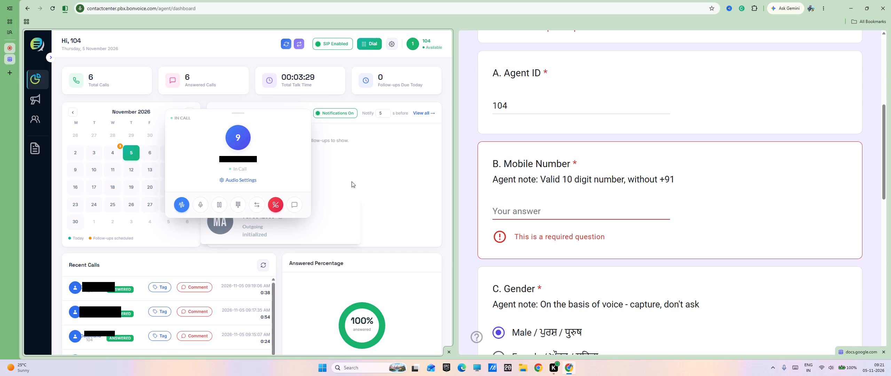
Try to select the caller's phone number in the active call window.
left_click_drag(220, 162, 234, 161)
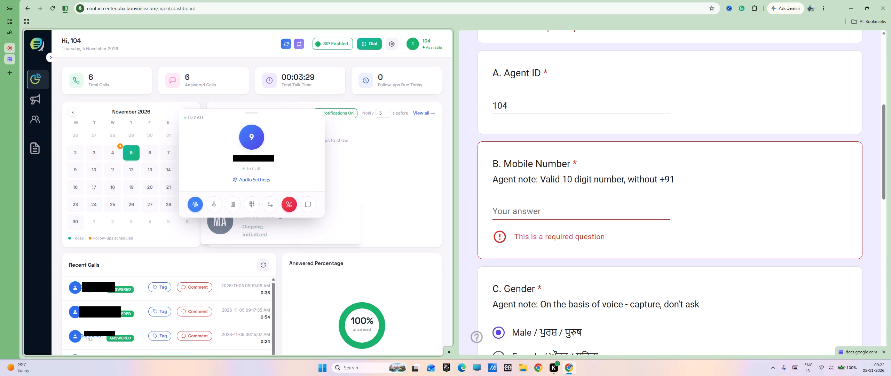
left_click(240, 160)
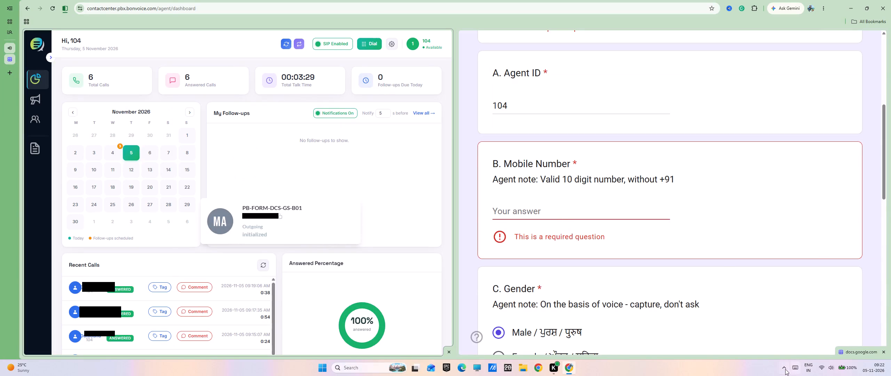
Set agent 104's status to Unavailable on the contact centre dashboard.
left_click(784, 369)
left_click(415, 41)
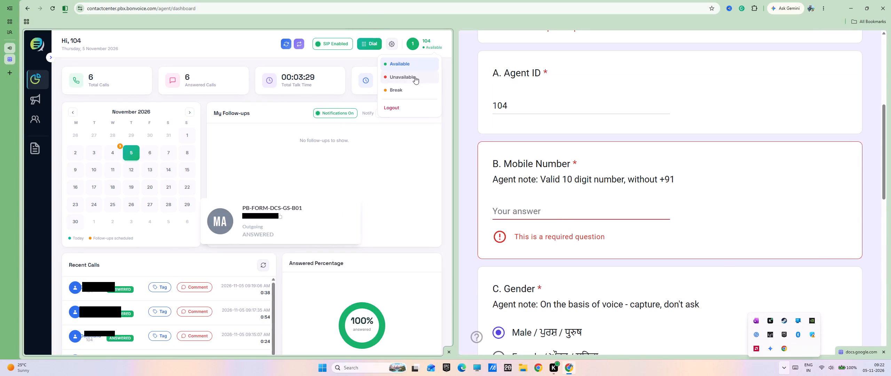
left_click(403, 76)
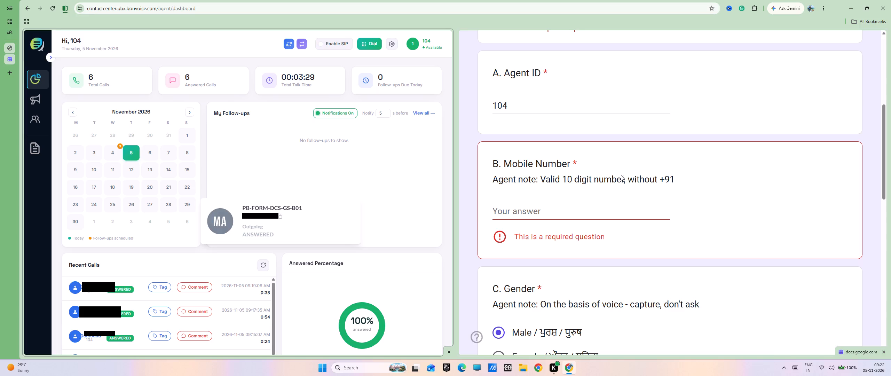
Check the connection status of the paired earbuds in the Windows Bluetooth device list.
left_click(837, 372)
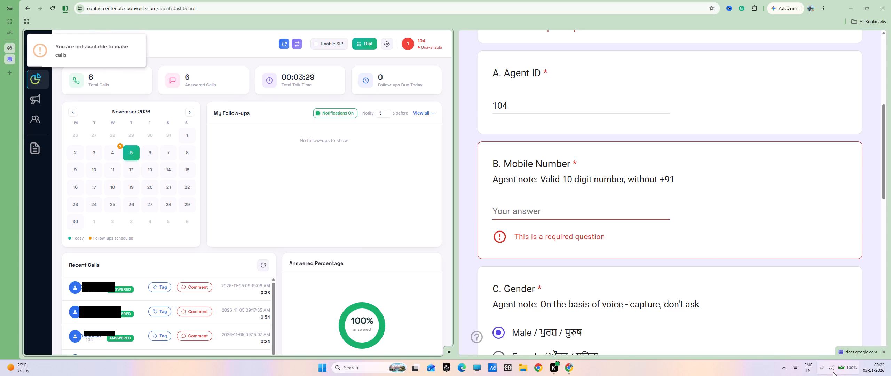
left_click(833, 371)
left_click(796, 236)
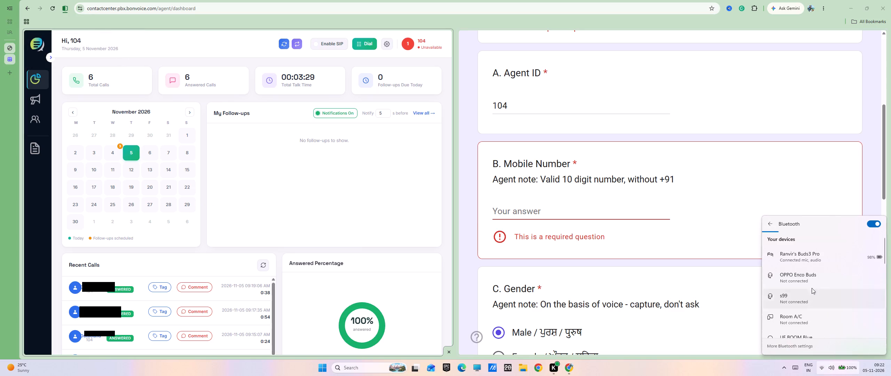
right_click(809, 259)
left_click(872, 193)
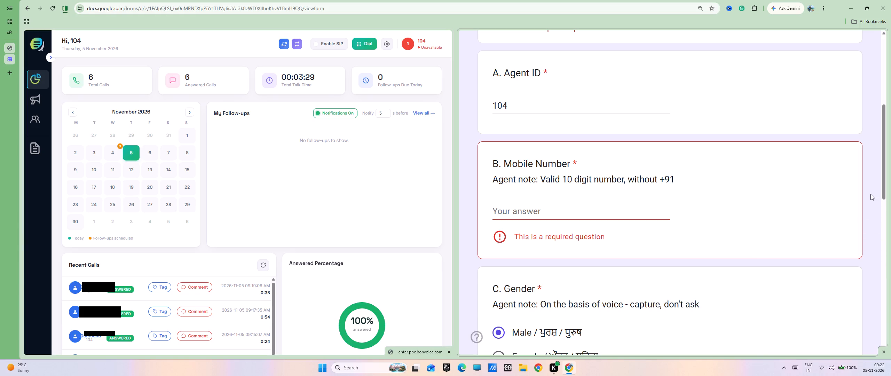
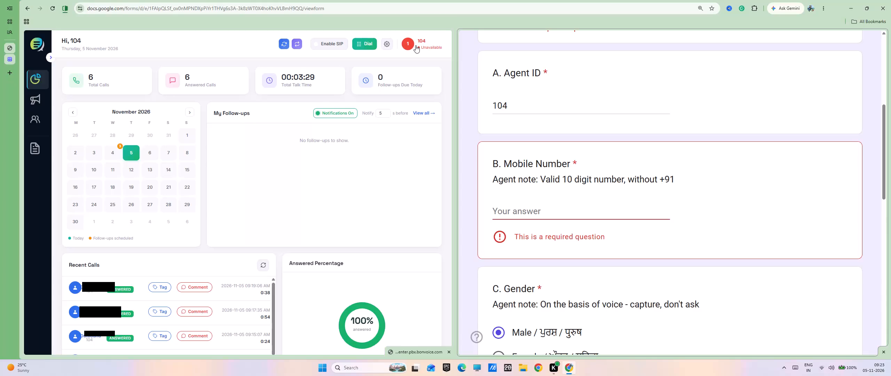
Open the Windows microphone privacy settings and switch Microphone access off and back on.
left_click(322, 375)
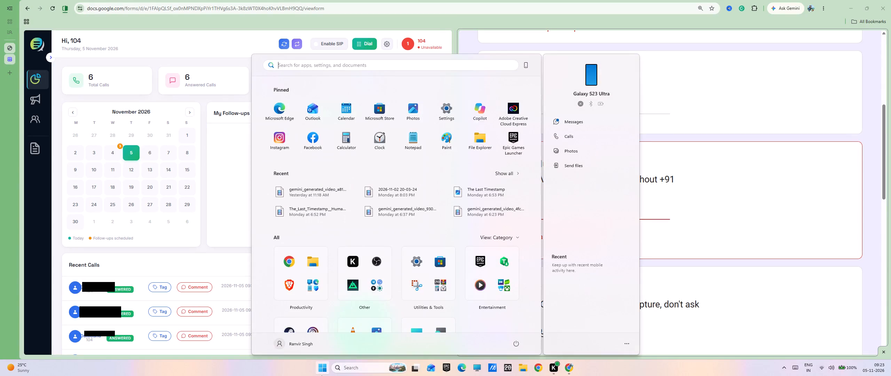
type("mic")
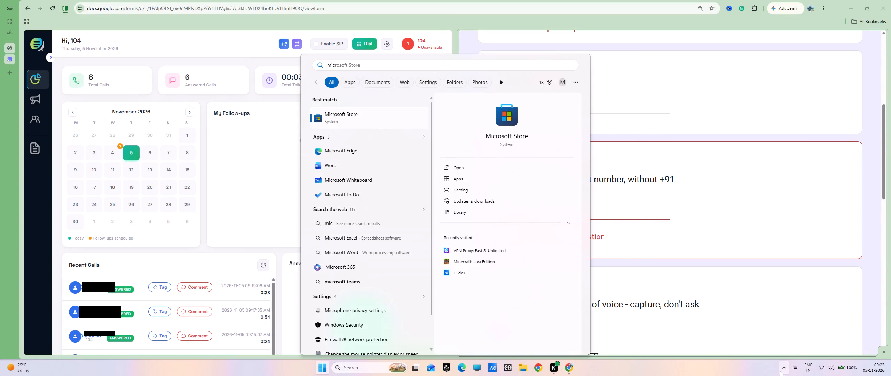
left_click(391, 310)
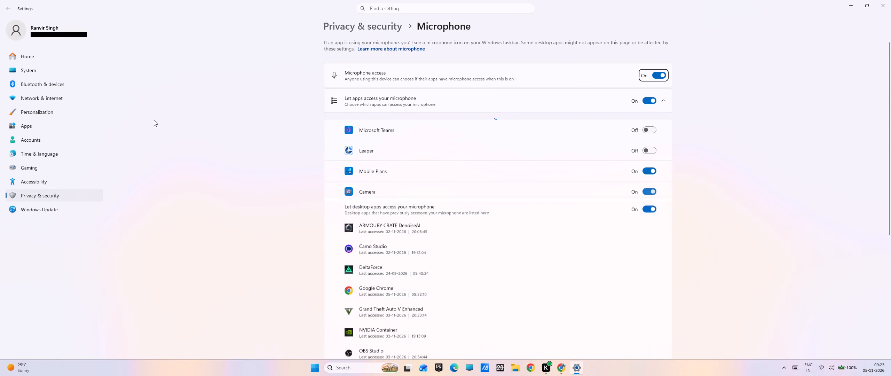
left_click(588, 74)
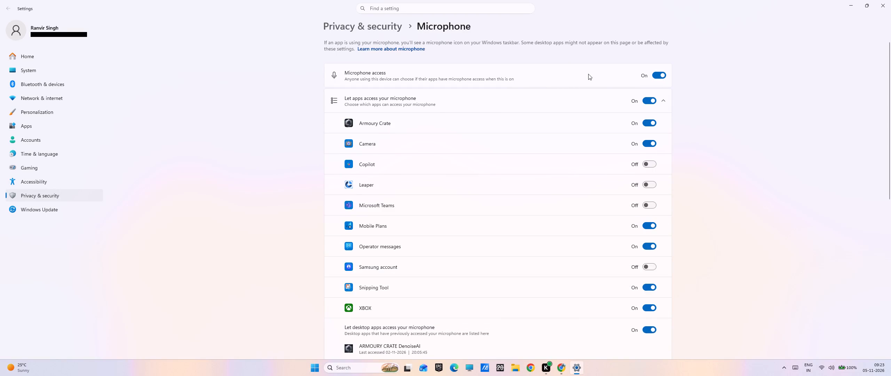
left_click(663, 77)
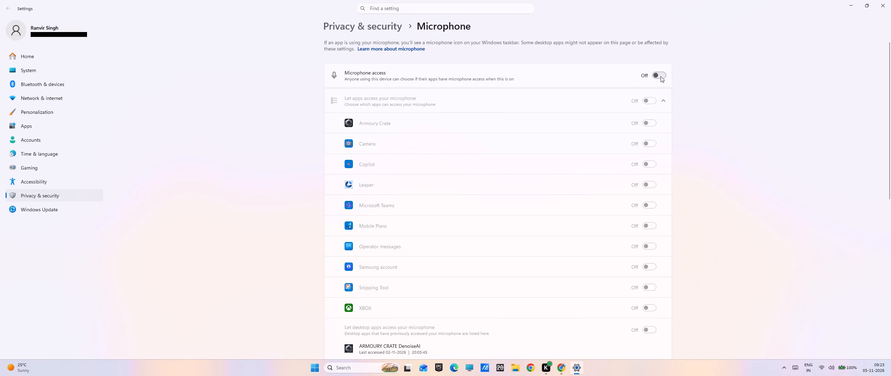
left_click(661, 76)
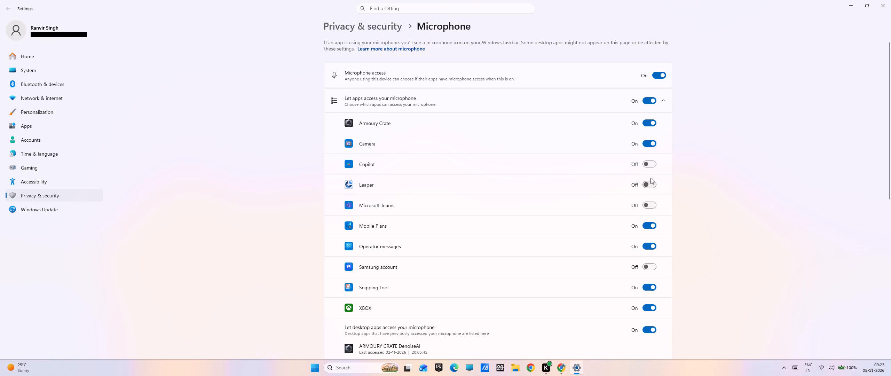
Allow Copilot, Leaper and Microsoft Teams to access the microphone.
left_click(651, 163)
left_click(653, 186)
left_click(655, 203)
left_click(651, 182)
Examine the app permissions on the Microphone privacy page, including the Google Chrome entry among the desktop apps.
scroll(629, 182, "down", 2)
scroll(629, 182, "up", 2)
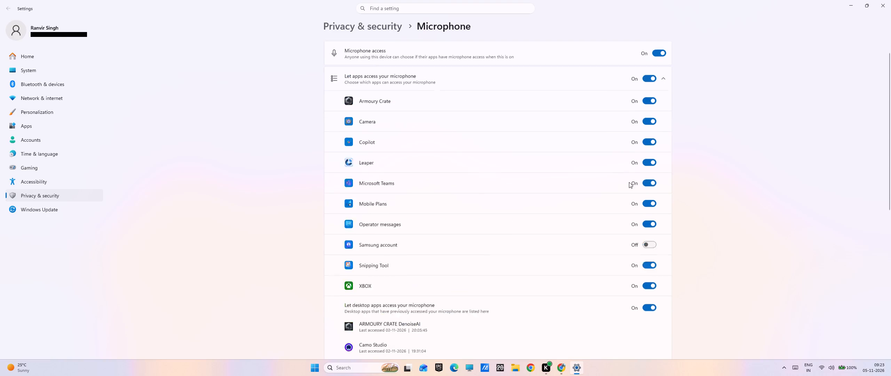
left_click(383, 98)
left_click(340, 101)
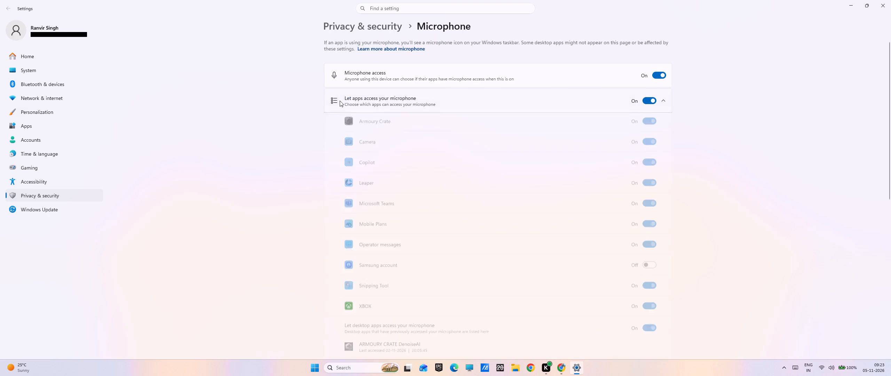
scroll(469, 138, "down", 1)
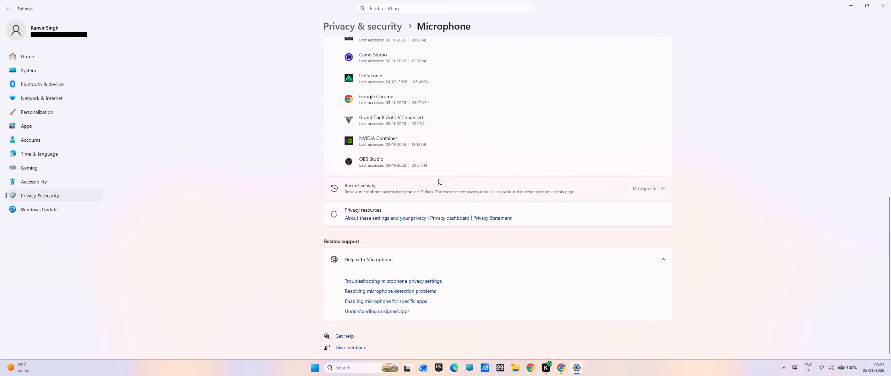
left_click(373, 101)
right_click(373, 101)
scroll(542, 200, "up", 4)
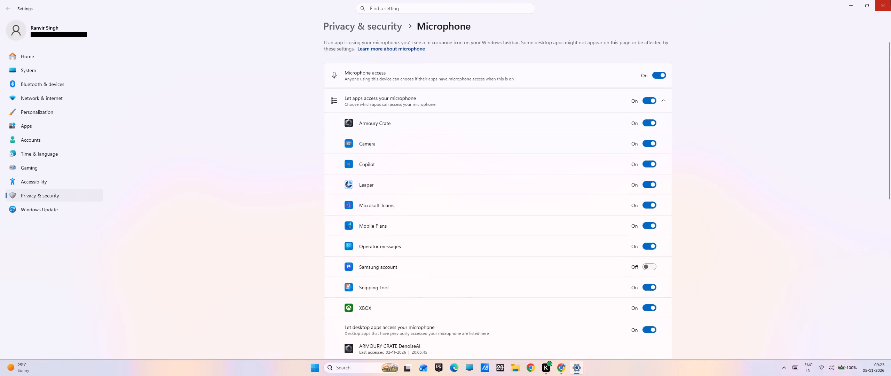
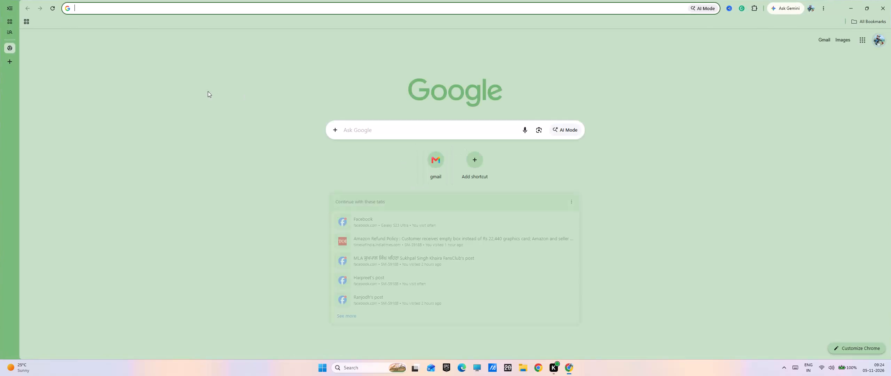
Reopen the Contact Centre page from the browsing history in a new tab and switch to it.
key("ctrl+h")
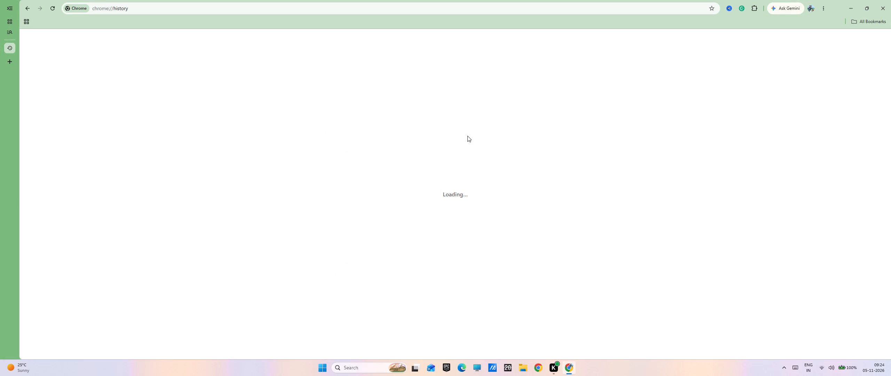
right_click(412, 106)
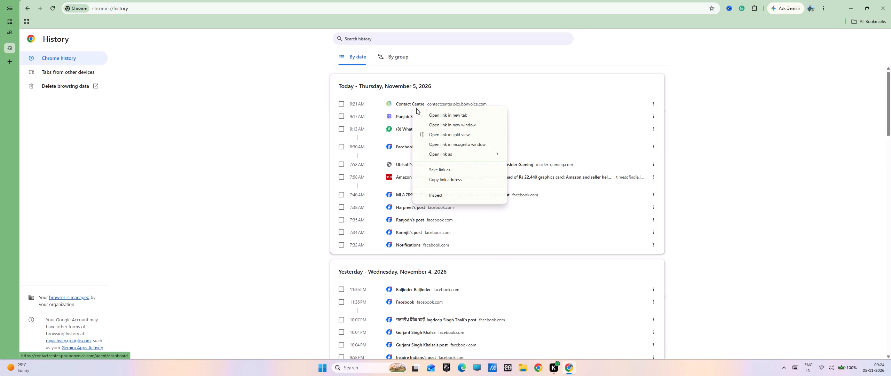
left_click(423, 113)
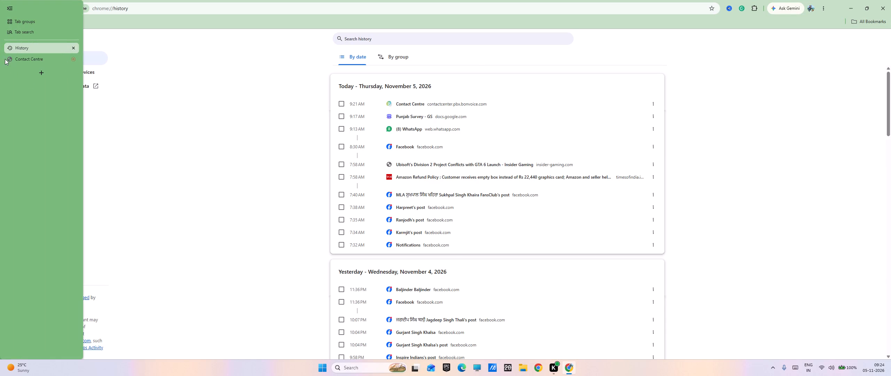
left_click(12, 59)
Log agent 104 out of the Contact Centre and confirm the logout.
left_click(846, 42)
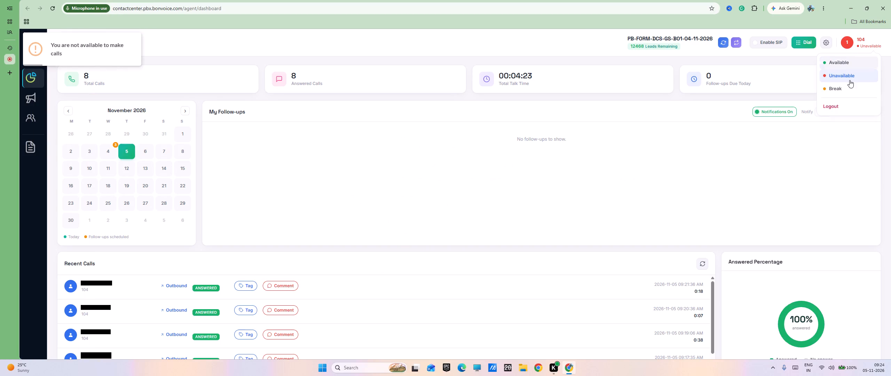
left_click(843, 102)
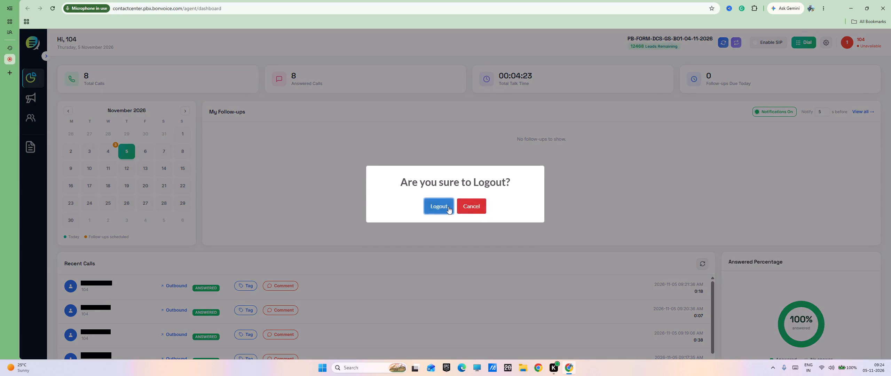
left_click(448, 206)
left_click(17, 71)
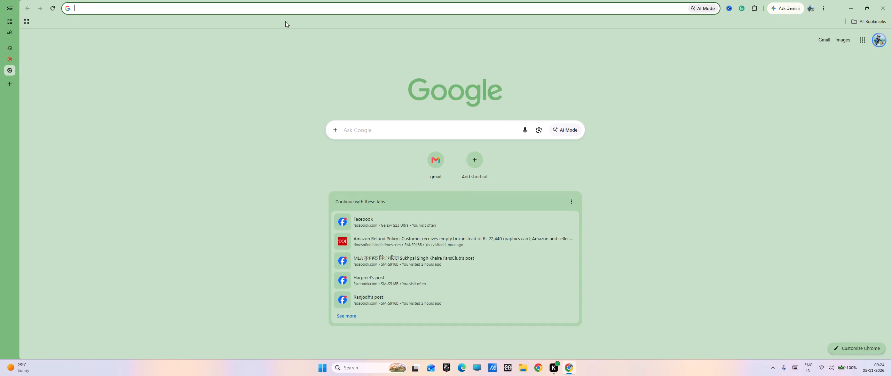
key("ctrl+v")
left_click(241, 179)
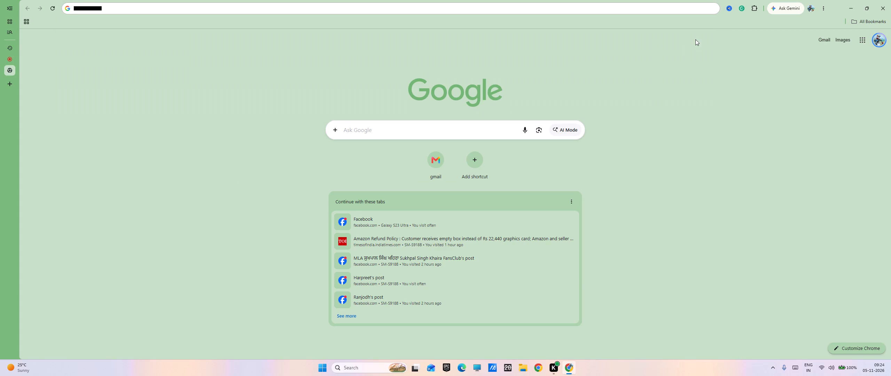
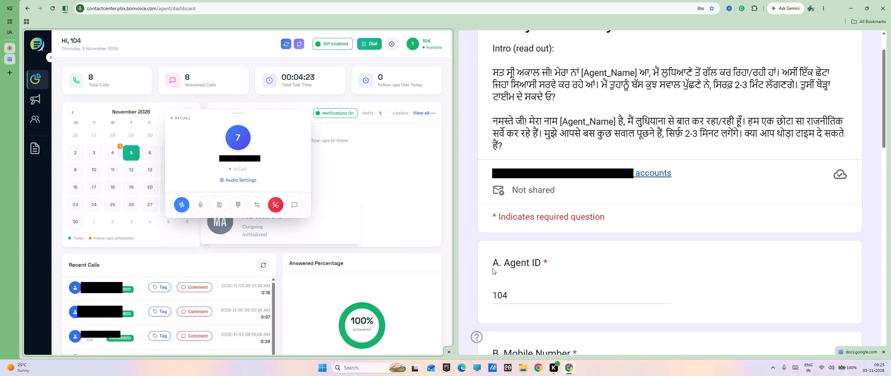
Set the call's microphone to the Buds3 Pro Bluetooth headset and its speaker to the Buds3 Pro Bluetooth headphones.
left_click(249, 180)
left_click(246, 201)
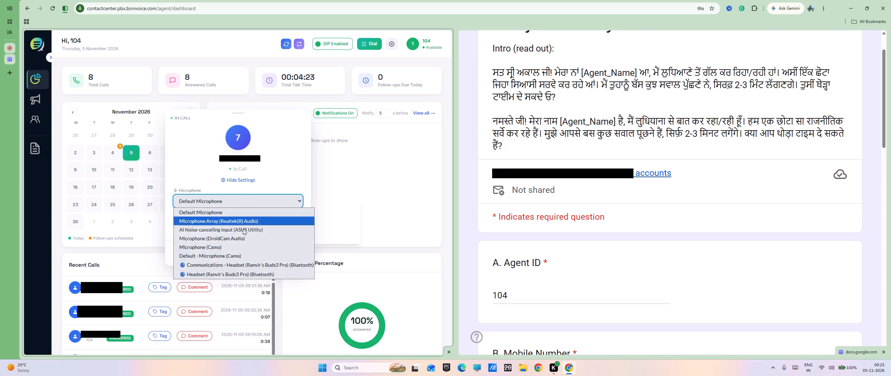
left_click(229, 276)
left_click(230, 233)
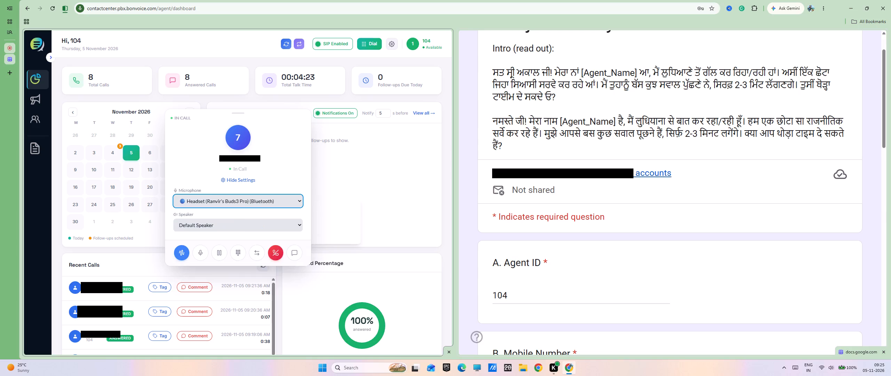
left_click(242, 221)
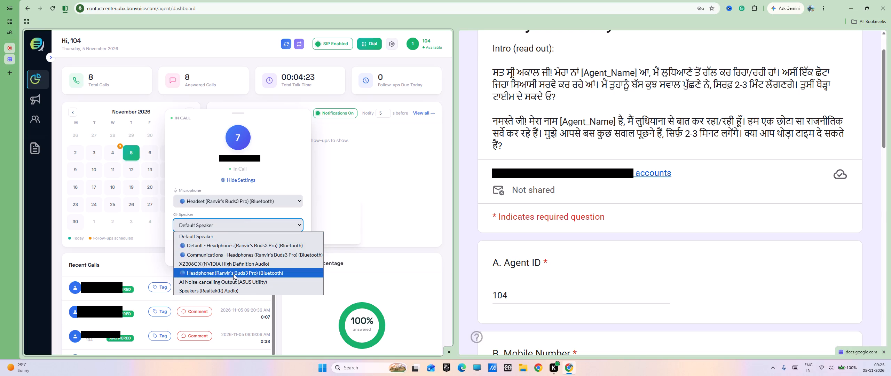
left_click(233, 274)
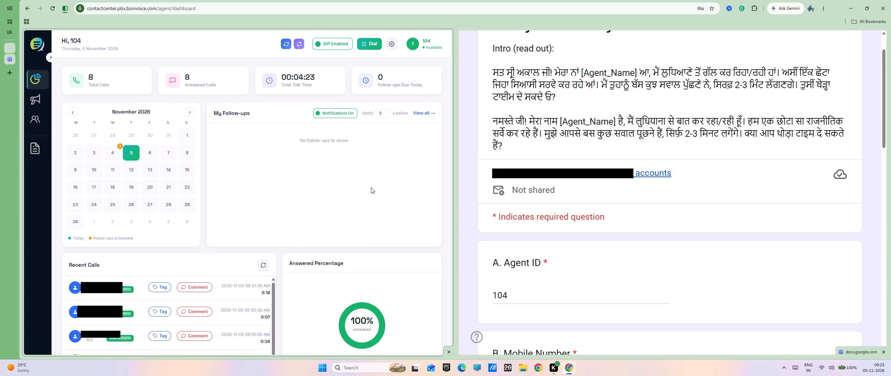
Answer the incoming audio call.
left_click(254, 228)
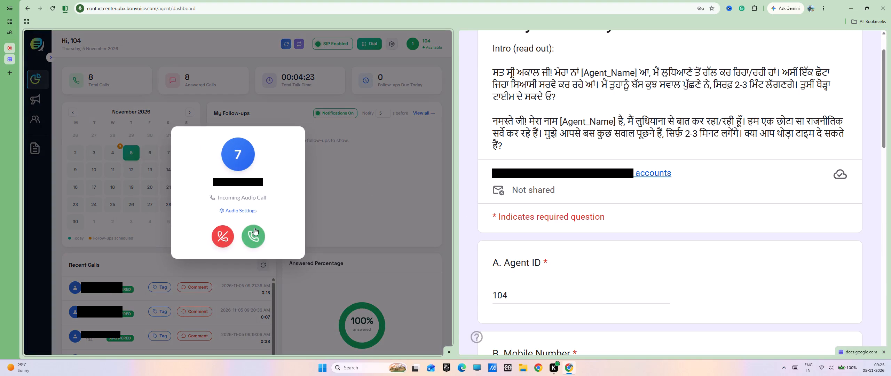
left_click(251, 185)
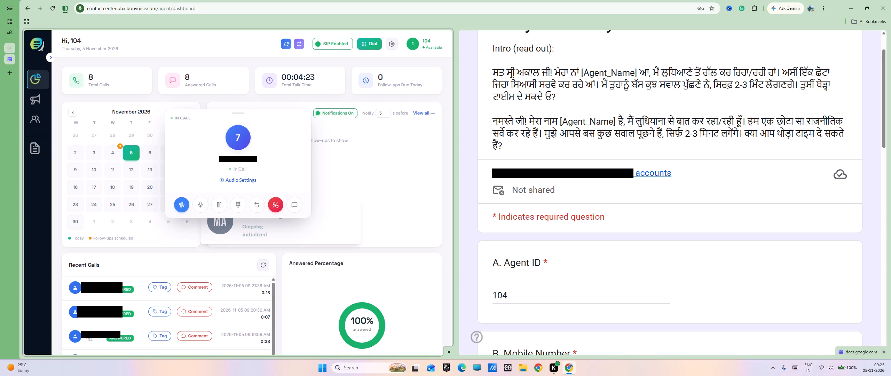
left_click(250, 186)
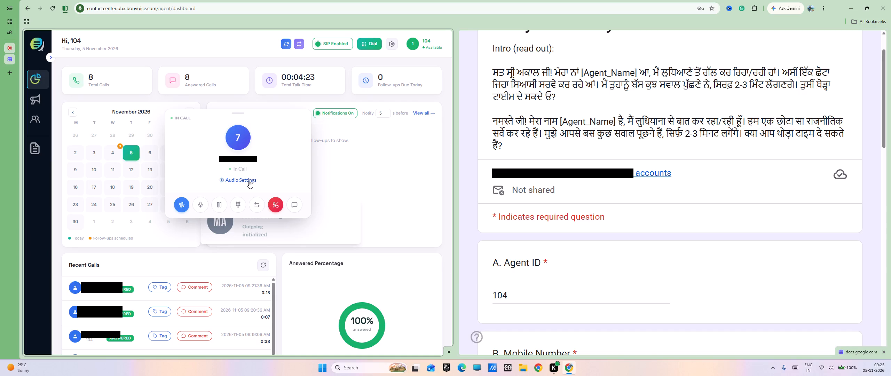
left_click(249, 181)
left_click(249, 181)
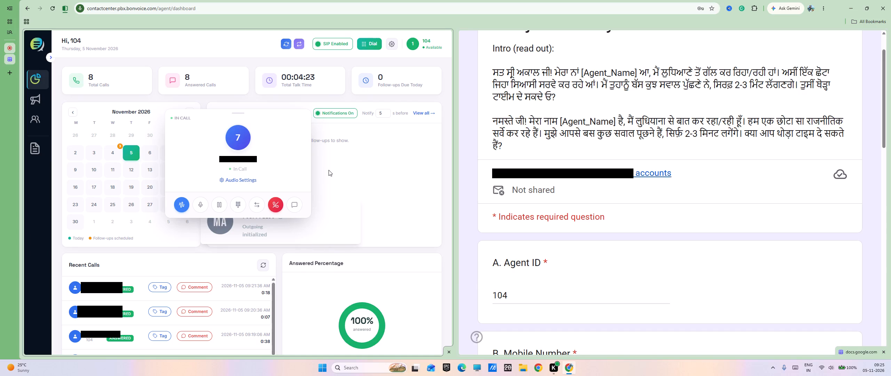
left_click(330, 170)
Go through the survey form's first questions and answer Yes to being a registered voter in Punjab.
left_click_drag(885, 136, 885, 163)
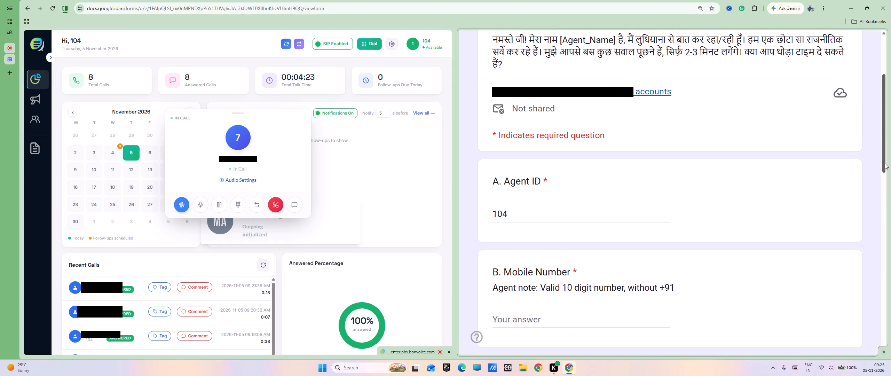
left_click_drag(885, 163, 890, 193)
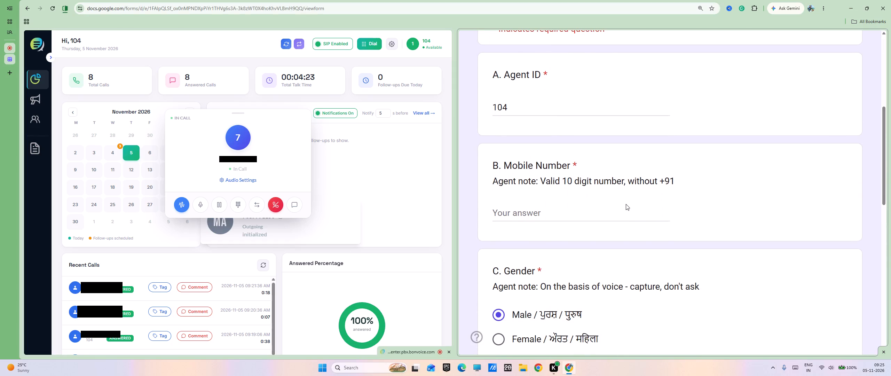
left_click(602, 218)
left_click_drag(884, 150, 884, 206)
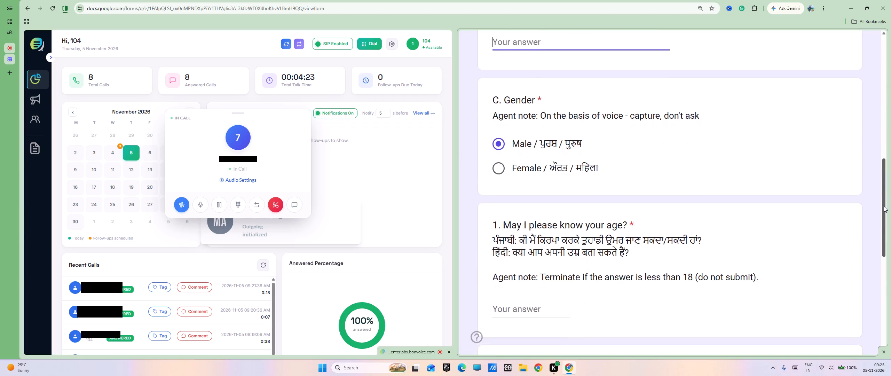
left_click_drag(884, 206, 882, 224)
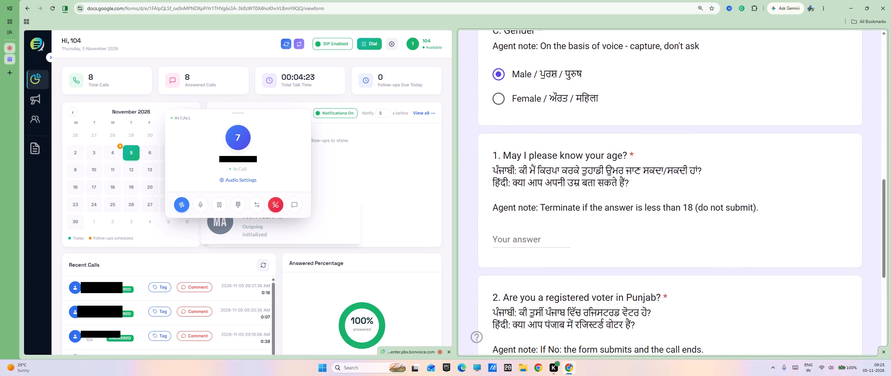
left_click(544, 245)
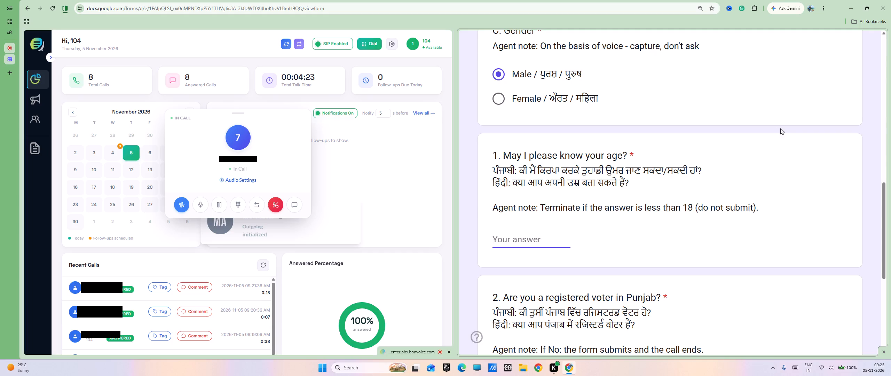
left_click_drag(884, 213, 876, 259)
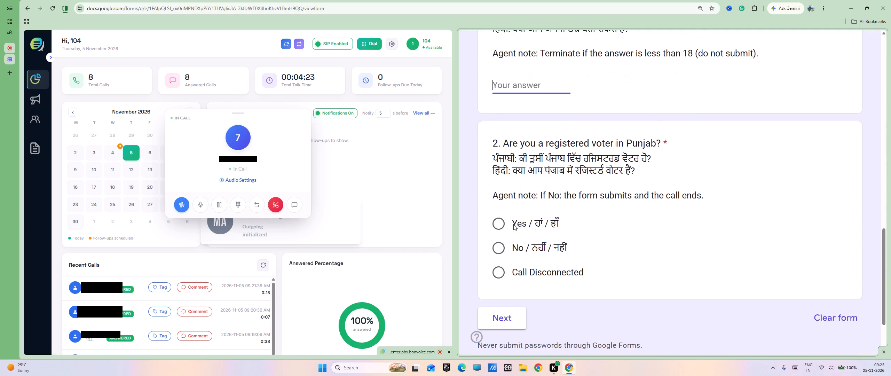
left_click(500, 225)
left_click(499, 249)
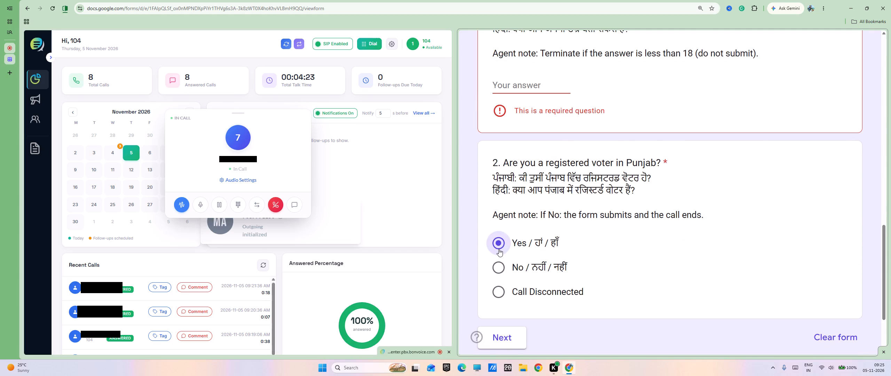
Enter 37 as the respondent's age and try to continue to the next page of the survey.
left_click(542, 87)
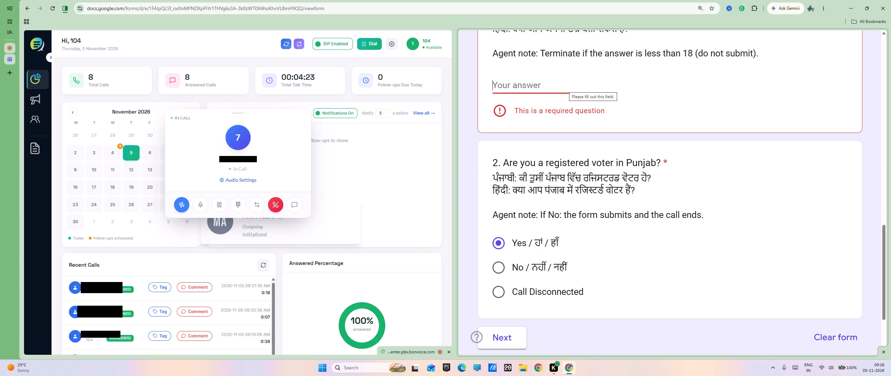
key("2")
key("BackSpace")
type("37")
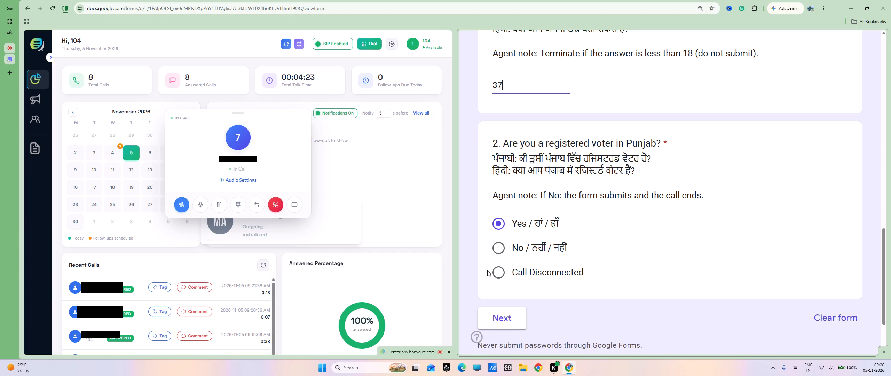
left_click(497, 312)
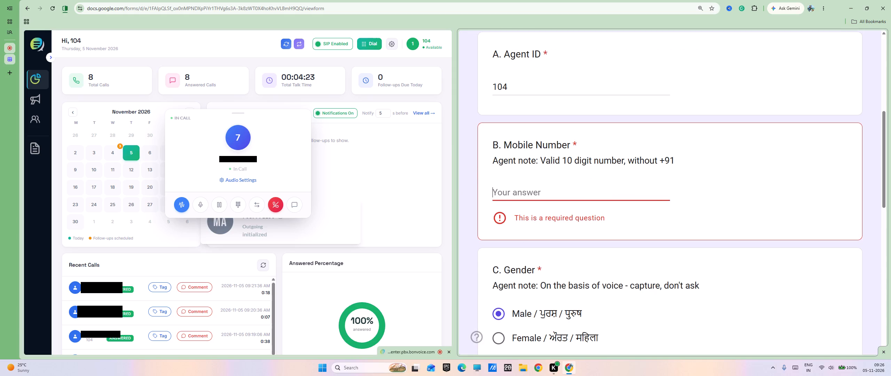
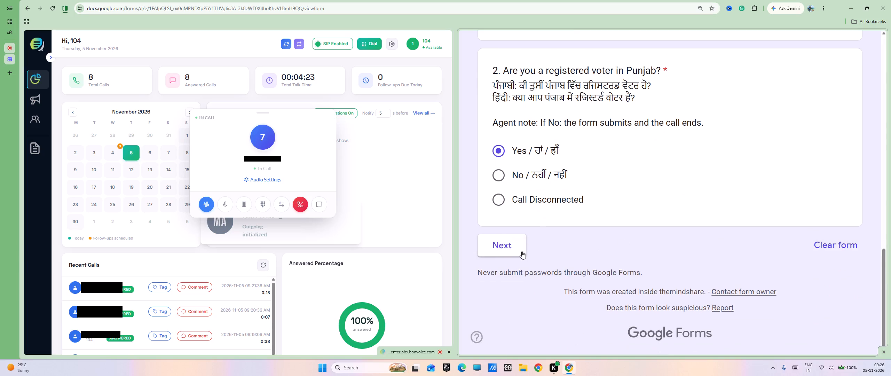
Continue to the survey's Constituency page and choose 87 Faridkot as the respondent's constituency.
left_click(500, 251)
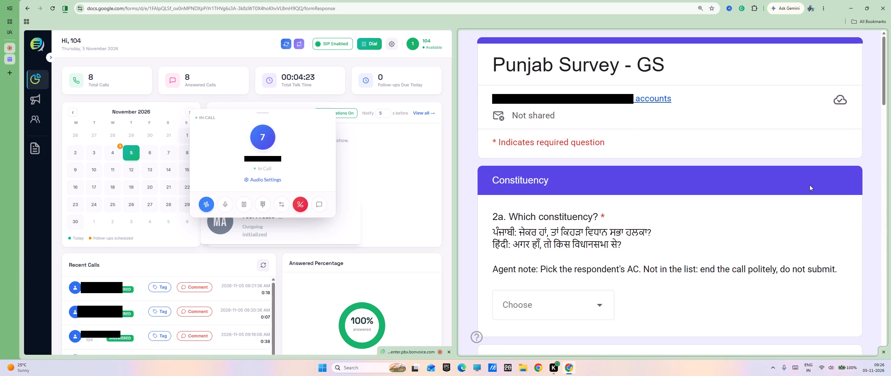
left_click_drag(883, 95, 883, 124)
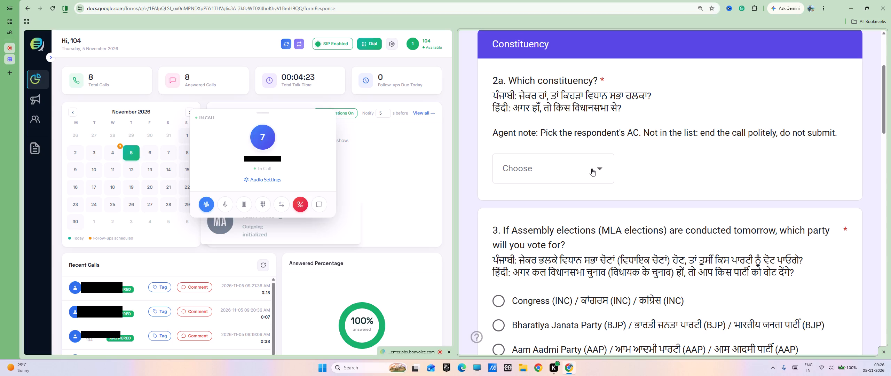
left_click(592, 169)
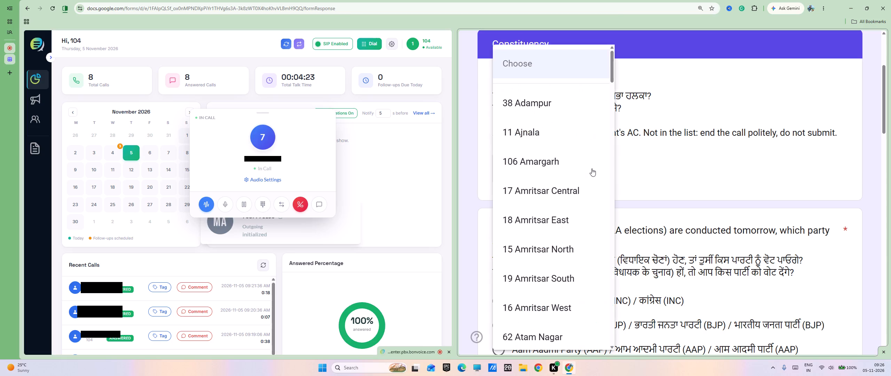
left_click_drag(613, 64, 613, 75)
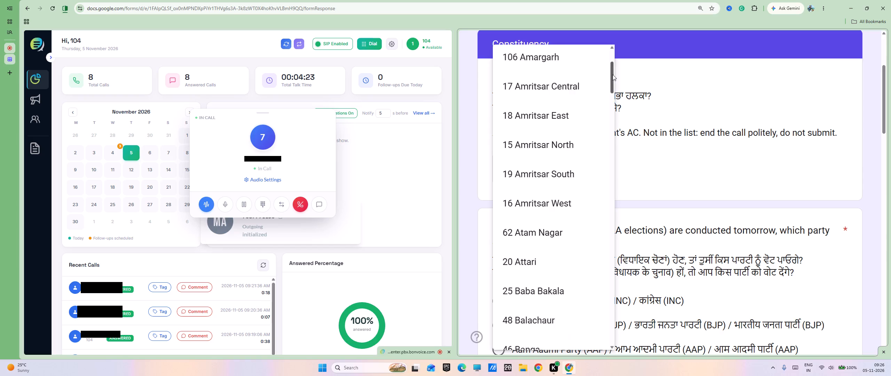
left_click_drag(613, 75, 613, 80)
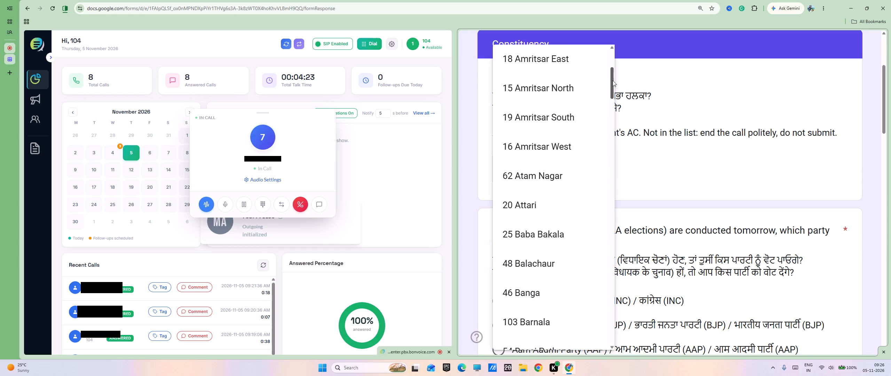
left_click_drag(613, 80, 614, 110)
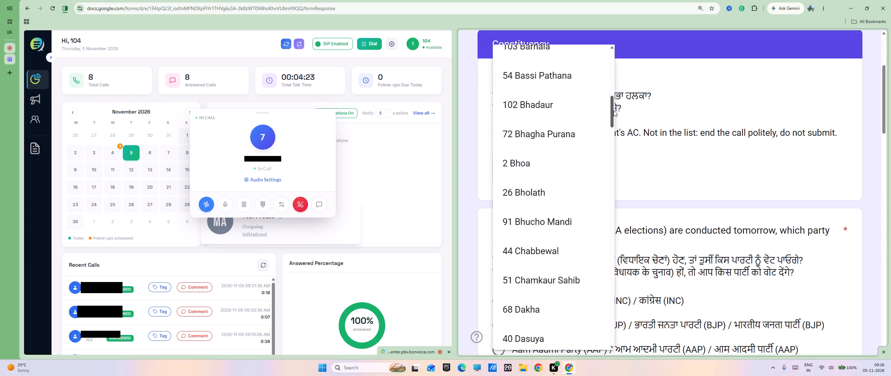
left_click_drag(614, 110, 613, 153)
left_click(553, 131)
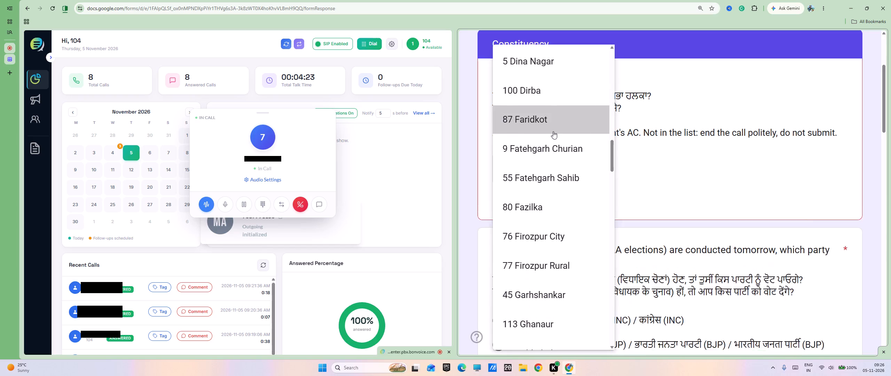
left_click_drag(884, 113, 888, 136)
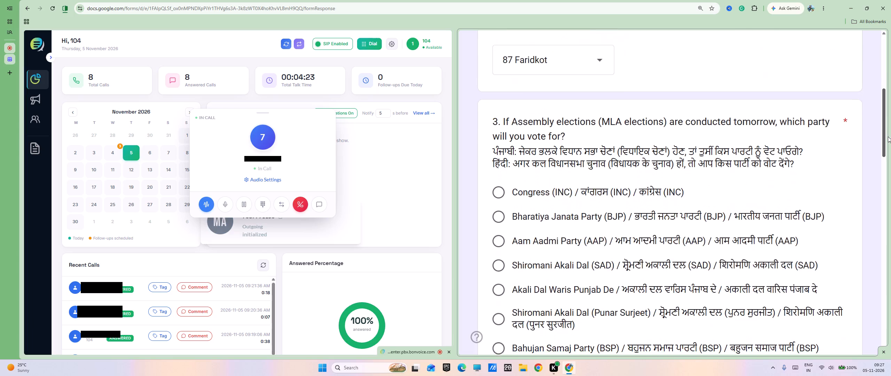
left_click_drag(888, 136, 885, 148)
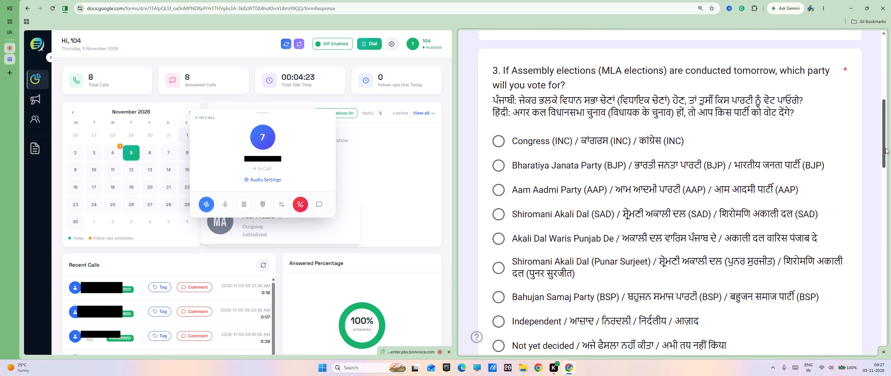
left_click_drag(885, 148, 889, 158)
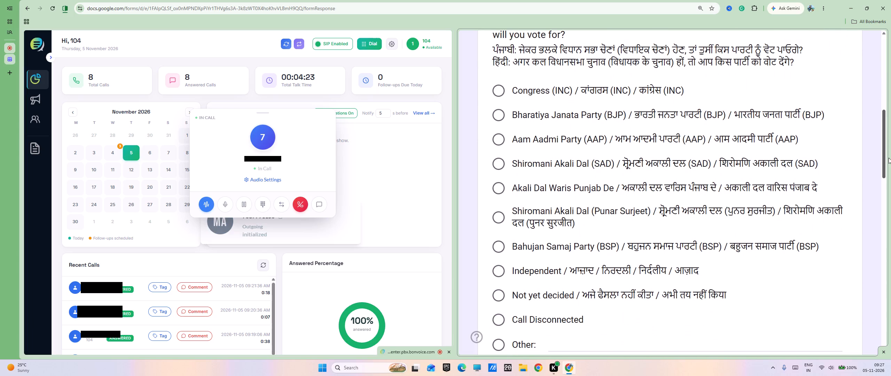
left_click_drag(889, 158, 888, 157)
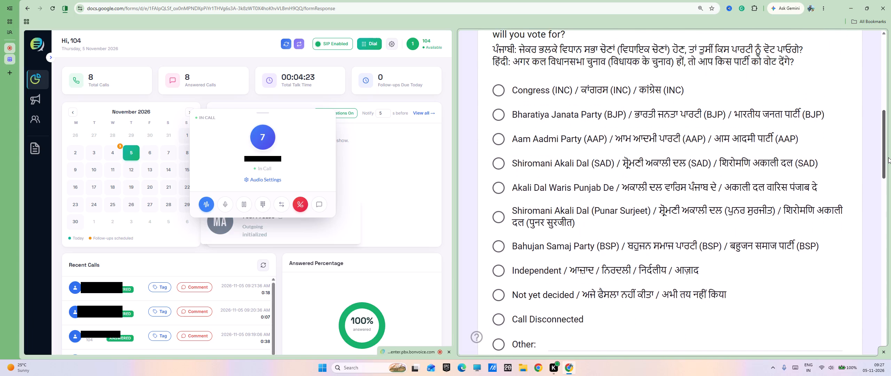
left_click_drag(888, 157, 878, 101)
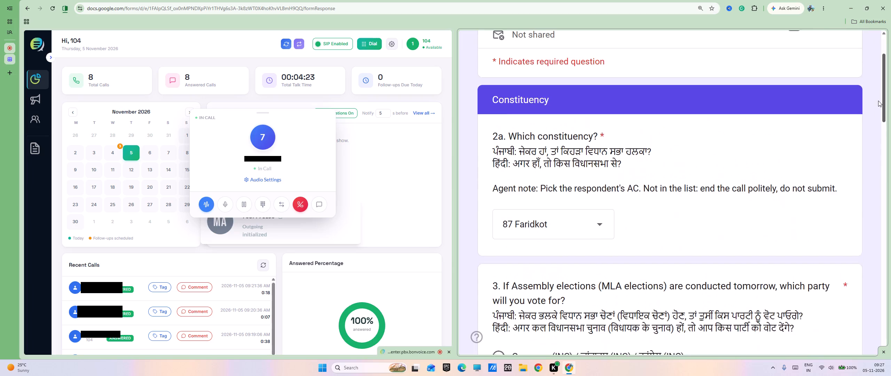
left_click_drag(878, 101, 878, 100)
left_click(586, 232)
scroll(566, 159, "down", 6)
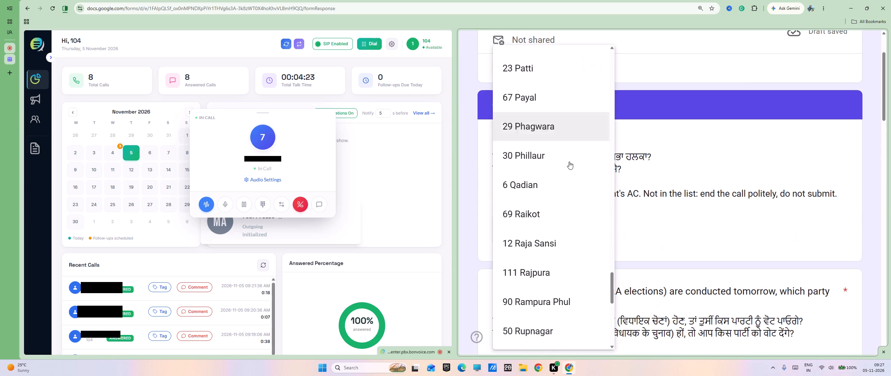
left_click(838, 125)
Answer question 3, on voting if Assembly elections were held tomorrow, with Not yet decided.
left_click_drag(885, 107, 876, 187)
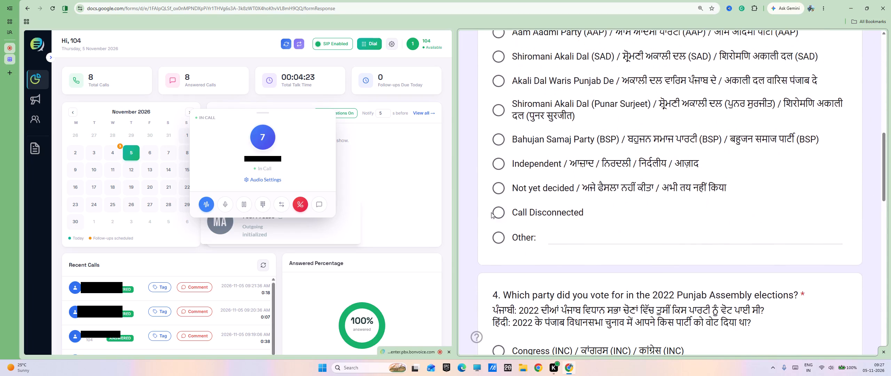
left_click(508, 191)
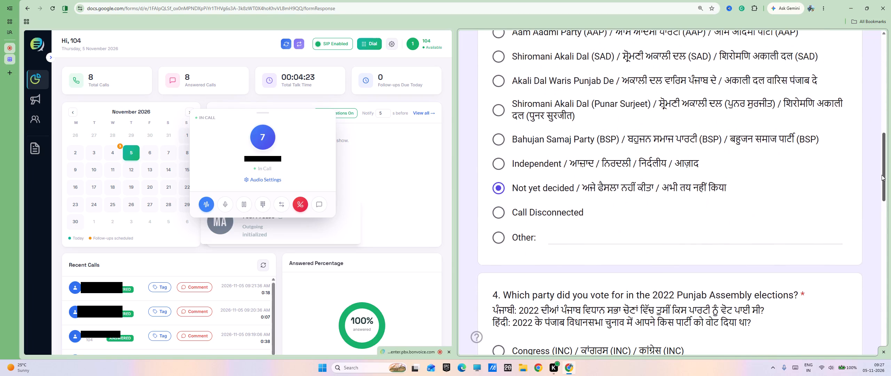
Answer question 4, on the 2022 Punjab Assembly elections vote, with Aam Aadmi Party (AAP).
left_click_drag(882, 175, 886, 246)
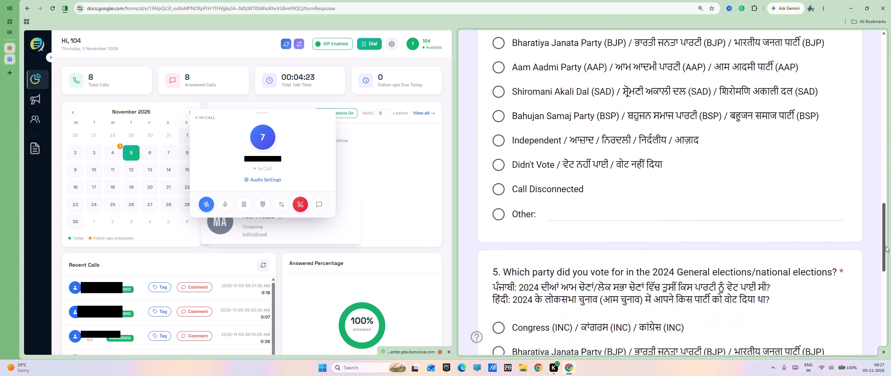
left_click_drag(886, 246, 886, 224)
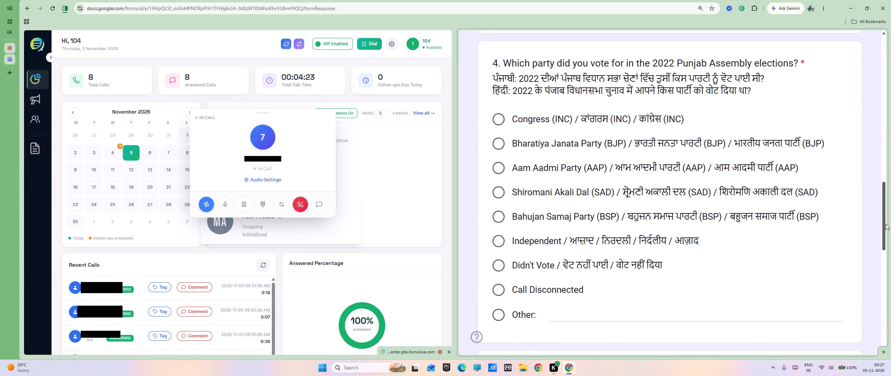
left_click_drag(886, 224, 886, 225)
left_click_drag(886, 225, 886, 227)
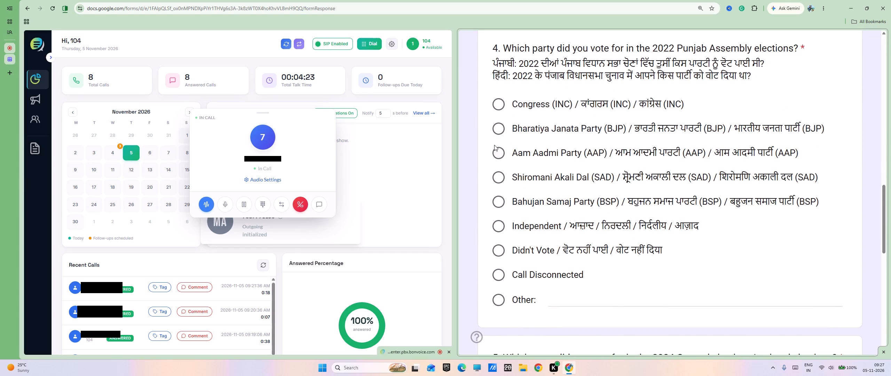
left_click(495, 154)
Answer question 5, on the 2024 General elections vote, with Aam Aadmi Party (AAP) and continue to the next page.
left_click_drag(884, 205, 884, 241)
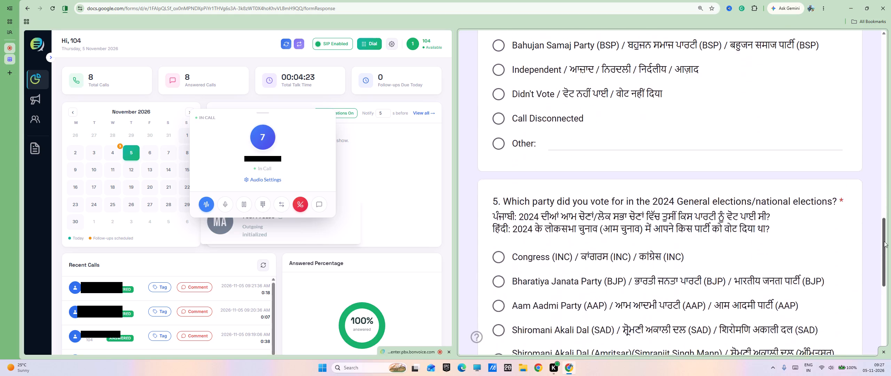
left_click_drag(884, 241, 882, 279)
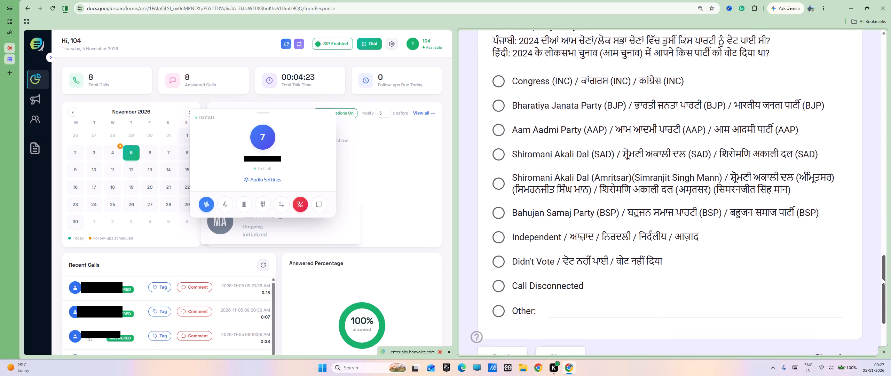
left_click_drag(882, 279, 880, 276)
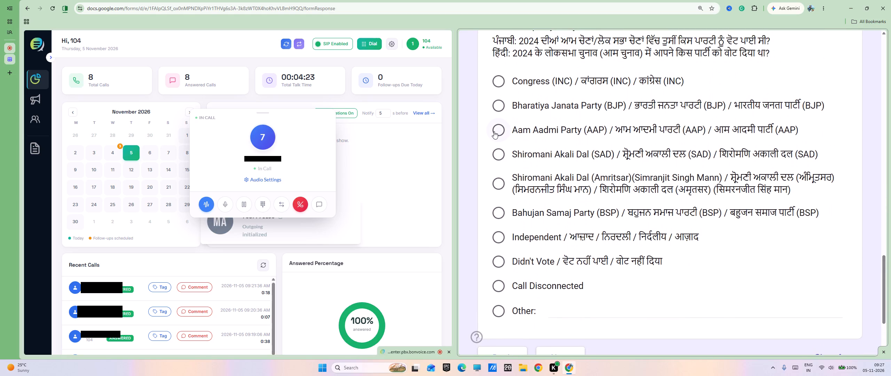
left_click(498, 131)
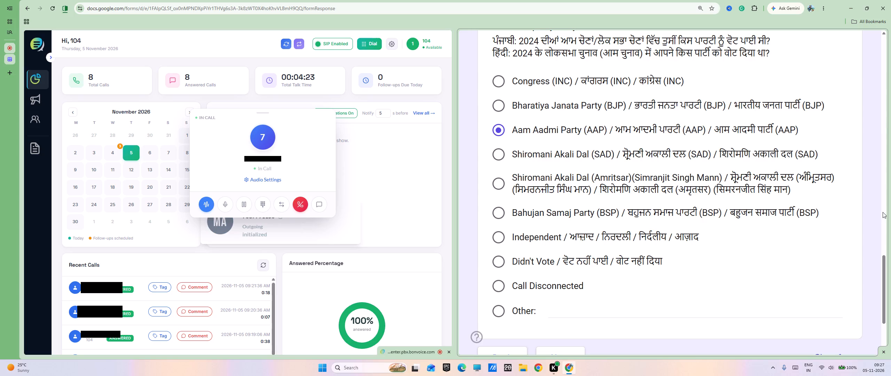
left_click_drag(885, 264, 879, 295)
left_click(566, 245)
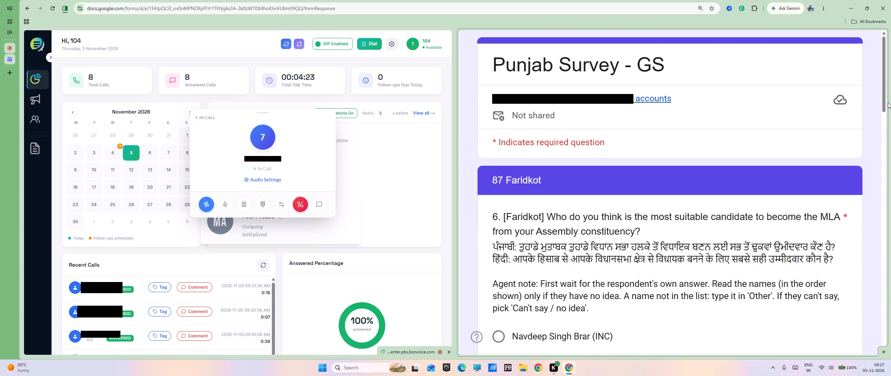
Read through the Faridkot candidate options of question 6 and the INC candidate options of question 7.
left_click_drag(884, 104, 886, 140)
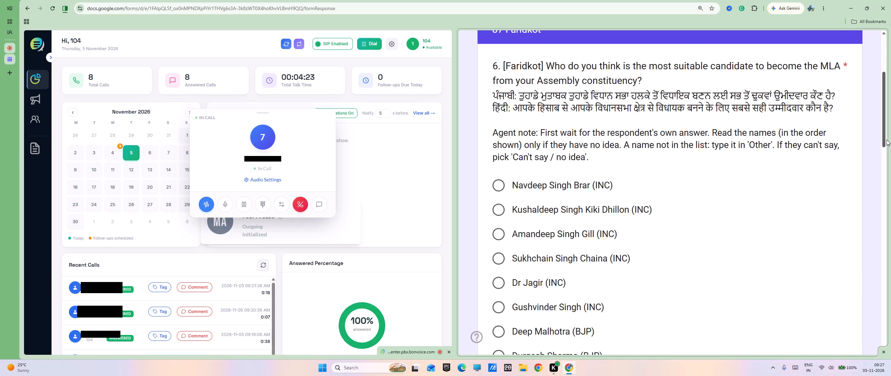
left_click_drag(886, 140, 890, 208)
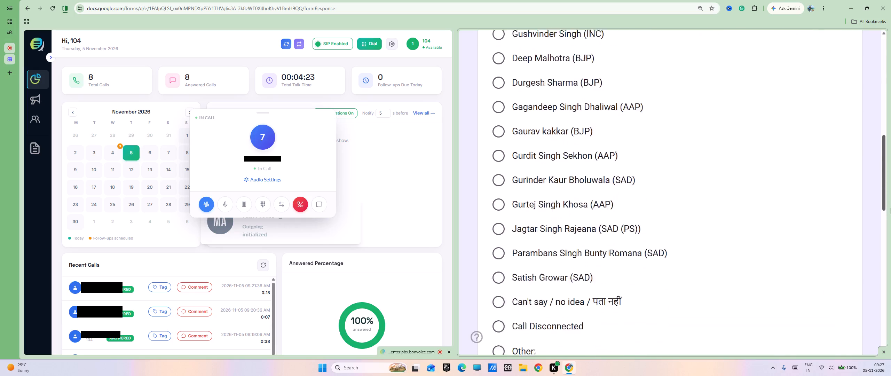
left_click_drag(890, 208, 884, 220)
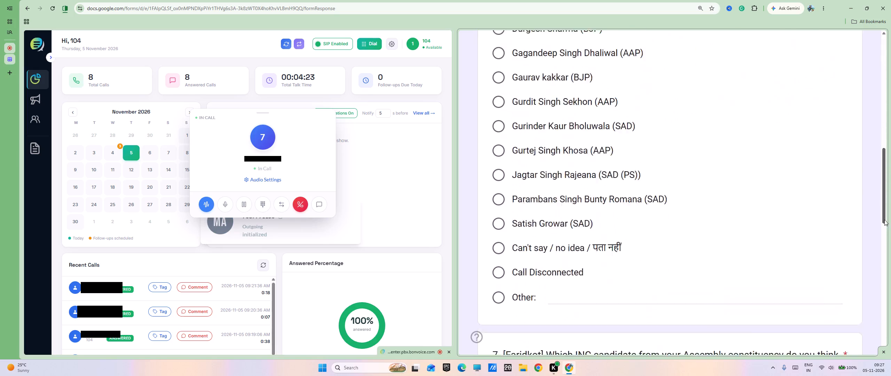
left_click_drag(884, 220, 885, 300)
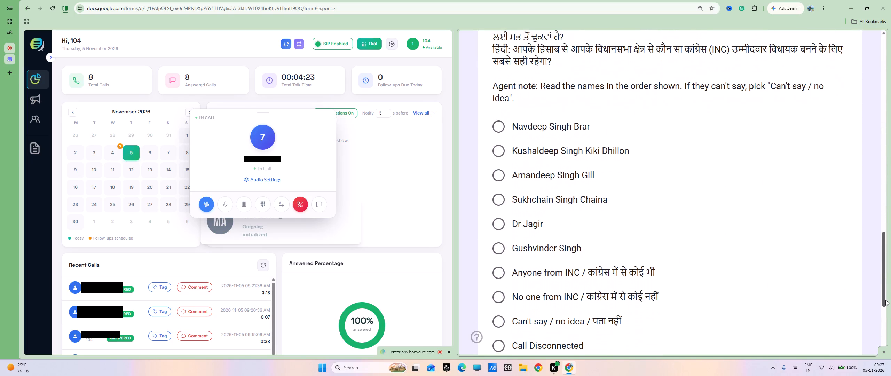
left_click_drag(885, 300, 885, 311)
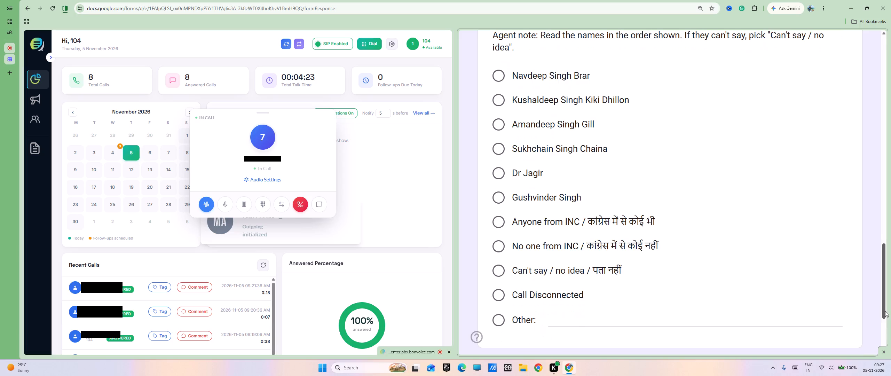
left_click_drag(885, 311, 874, 241)
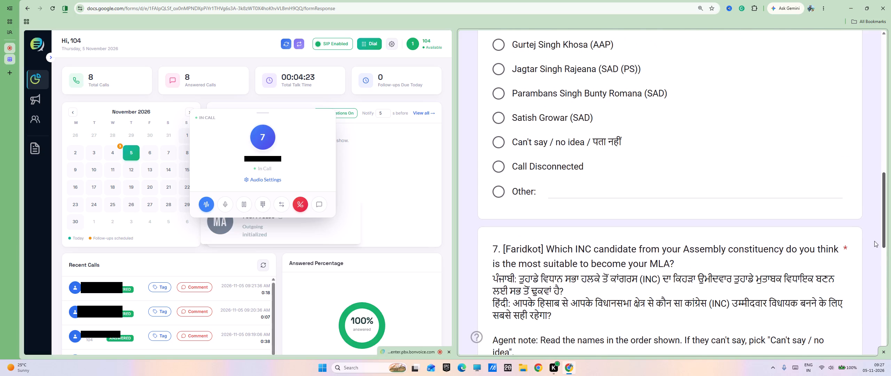
left_click_drag(874, 241, 876, 271)
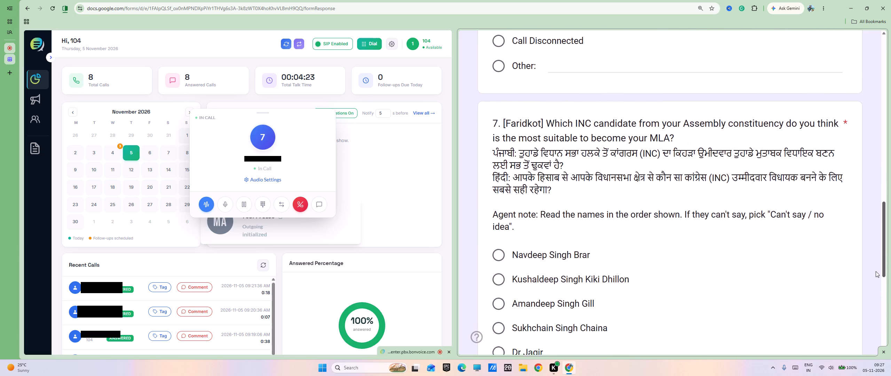
left_click_drag(876, 271, 842, 155)
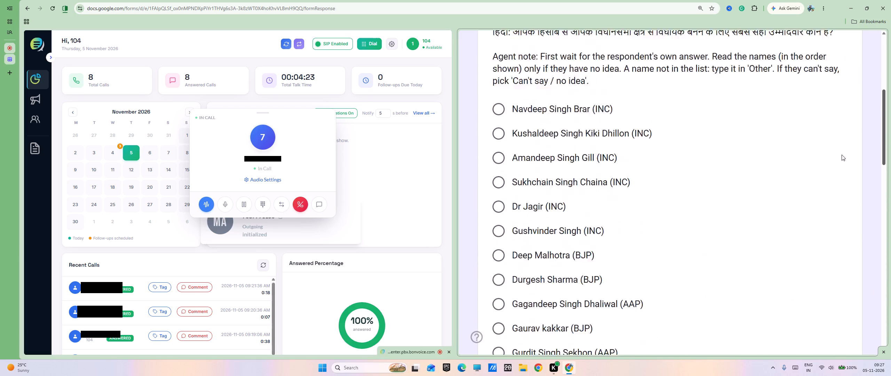
left_click_drag(842, 155, 840, 76)
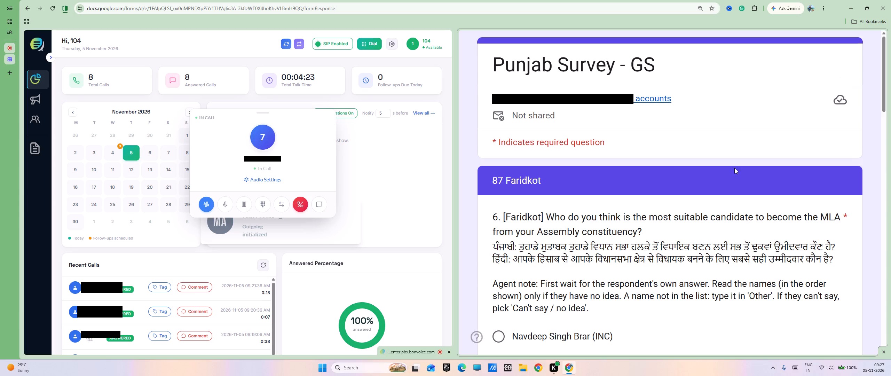
scroll(635, 204, "down", 3)
scroll(579, 212, "down", 3)
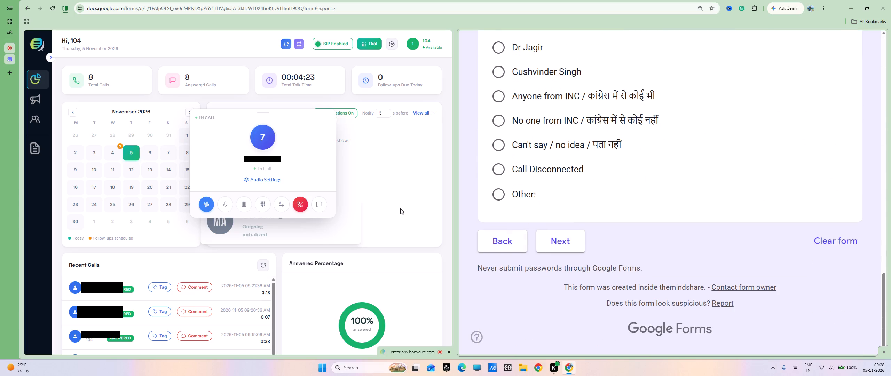
End the ongoing call with the respondent in the contact centre.
left_click(299, 202)
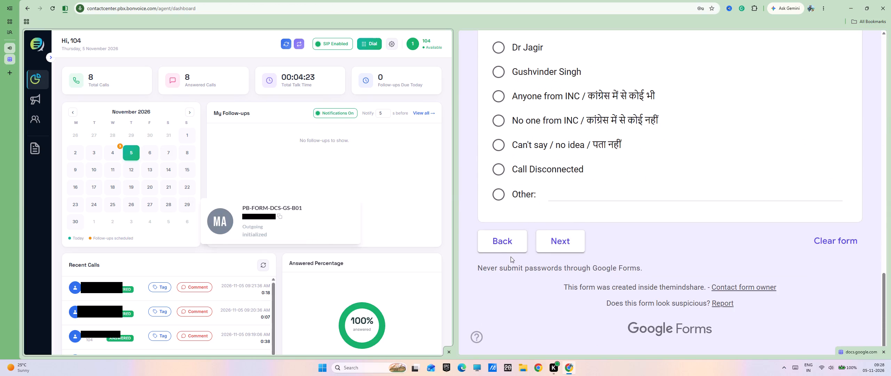
Return to the previous form page and look through the question 2a constituency list for the respondent's constituency.
left_click(505, 241)
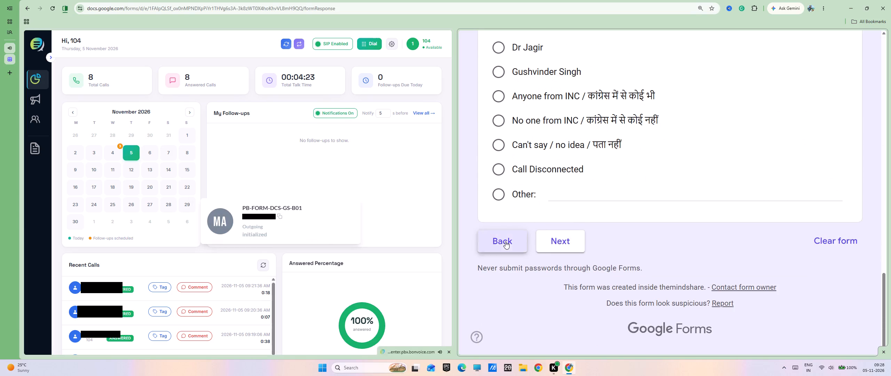
scroll(531, 244, "down", 1)
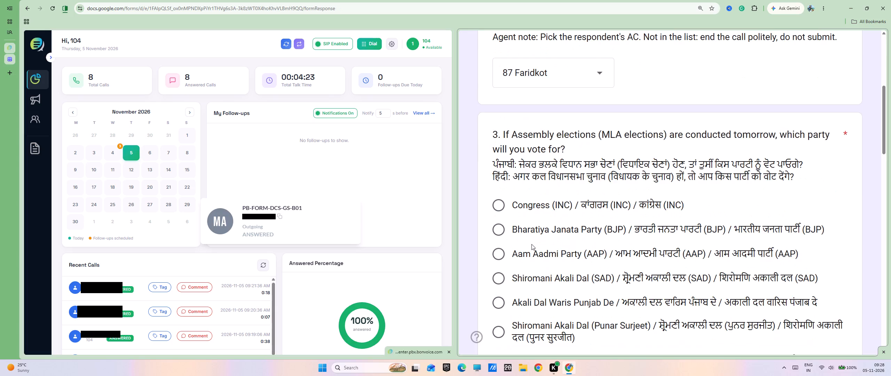
scroll(531, 244, "up", 1)
scroll(531, 244, "down", 1)
left_click(550, 75)
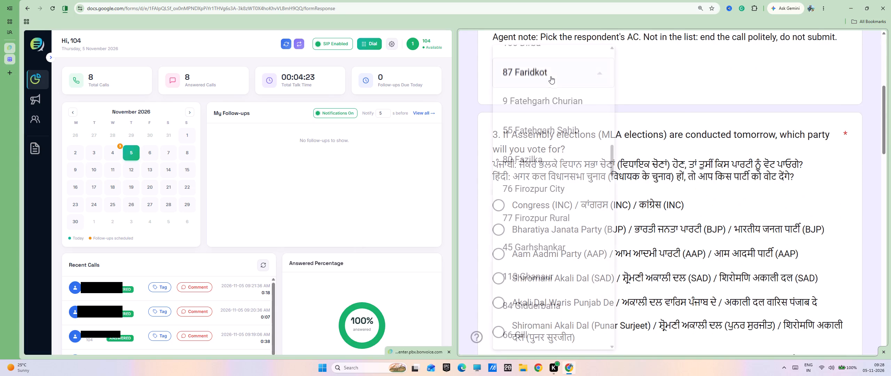
scroll(535, 128, "down", 8)
scroll(551, 180, "down", 3)
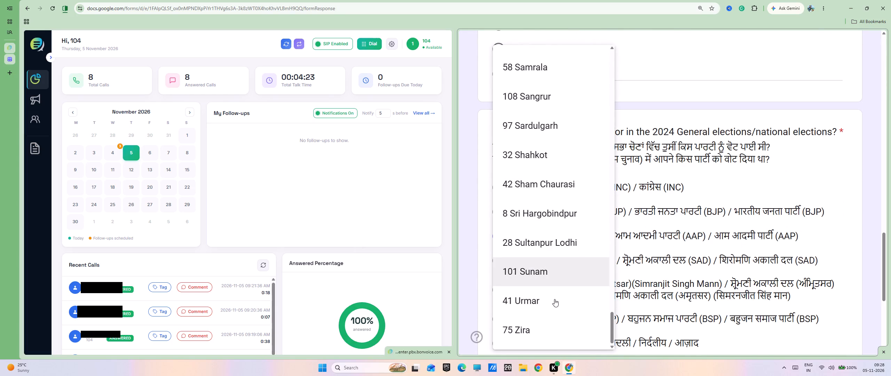
scroll(544, 272, "up", 12)
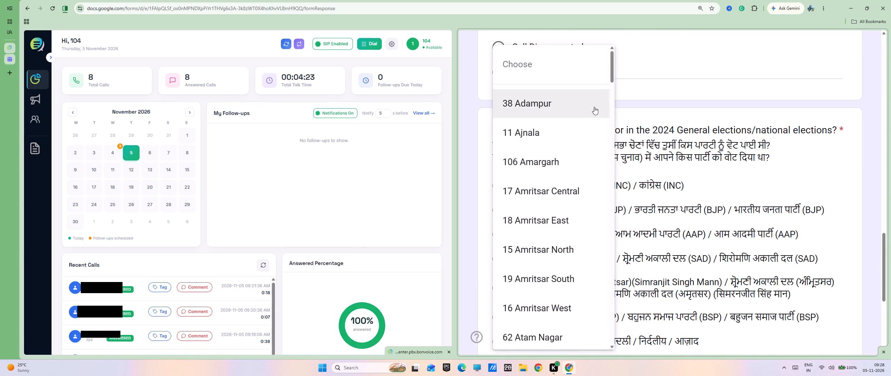
left_click_drag(613, 72, 612, 81)
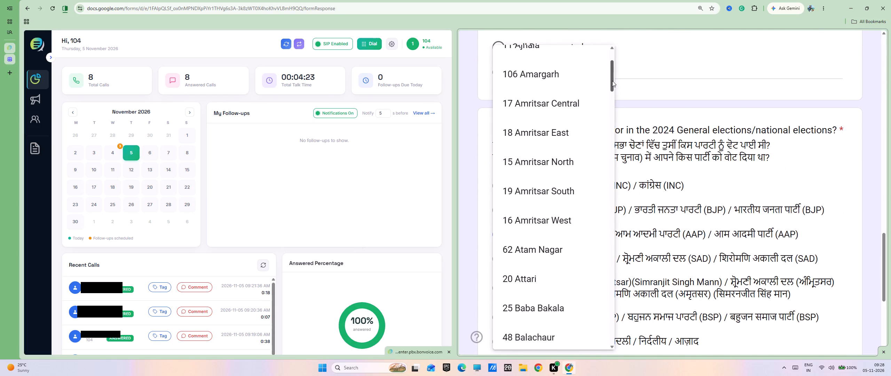
left_click_drag(612, 81, 612, 87)
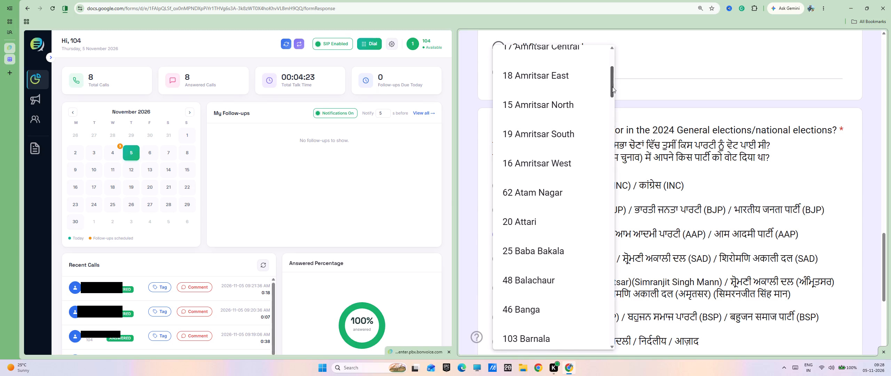
left_click_drag(612, 87, 615, 109)
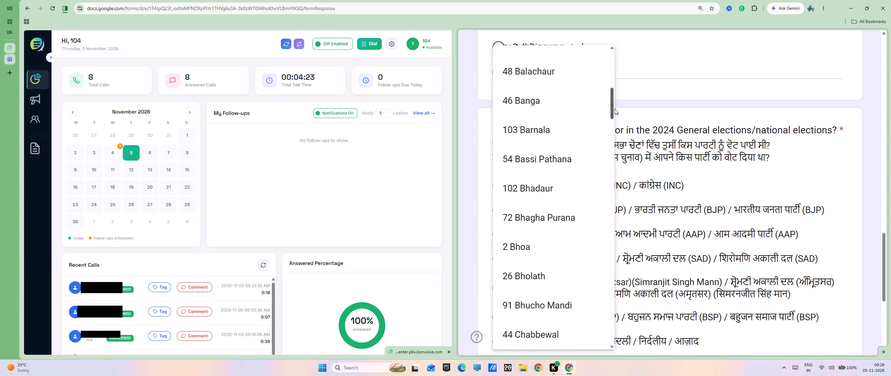
left_click_drag(615, 109, 616, 136)
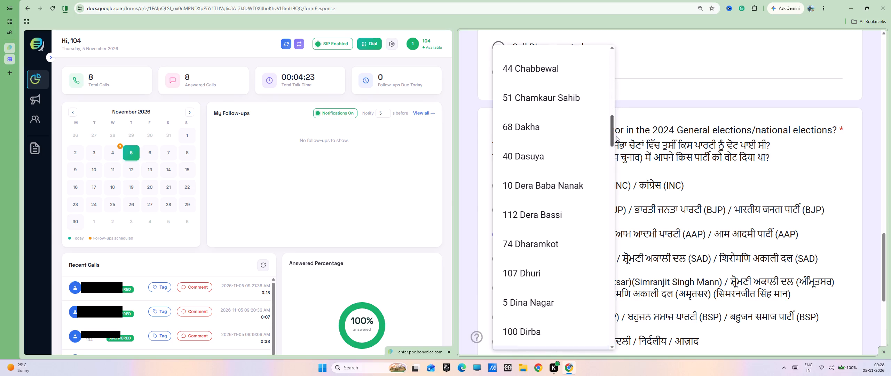
left_click_drag(616, 136, 615, 160)
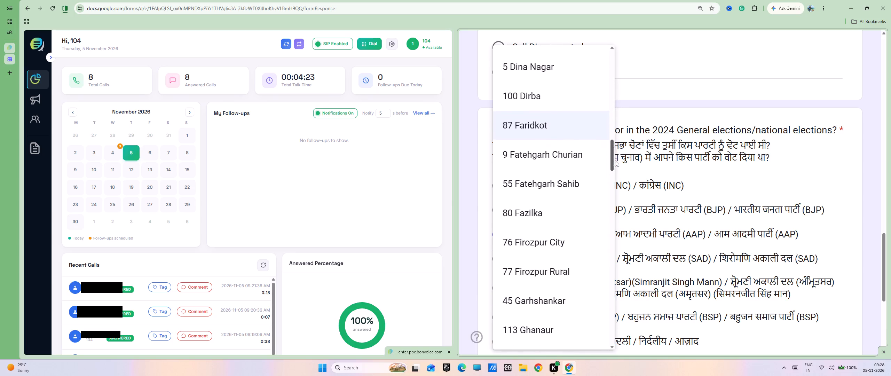
left_click_drag(615, 160, 614, 185)
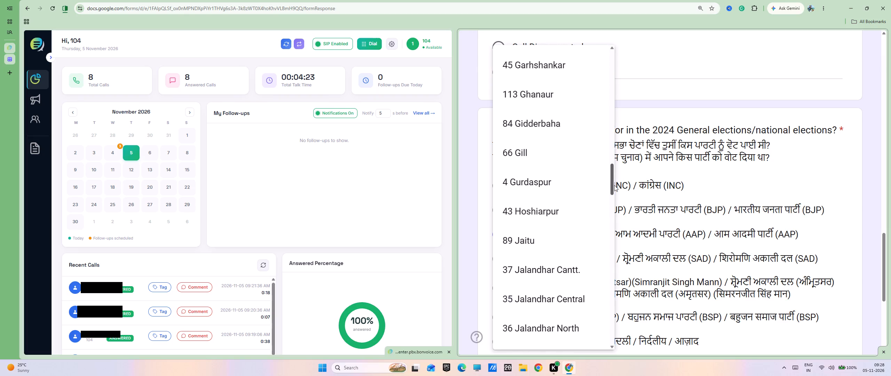
left_click_drag(614, 185, 610, 208)
Set agent 104's status to Unavailable in the contact centre.
left_click(216, 232)
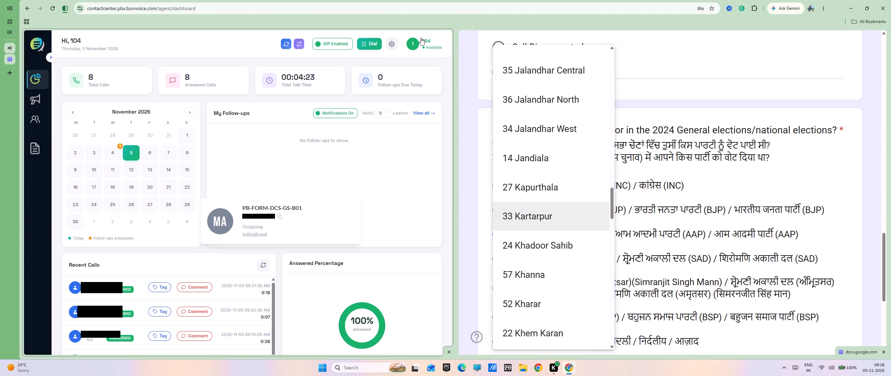
left_click(421, 38)
left_click(405, 79)
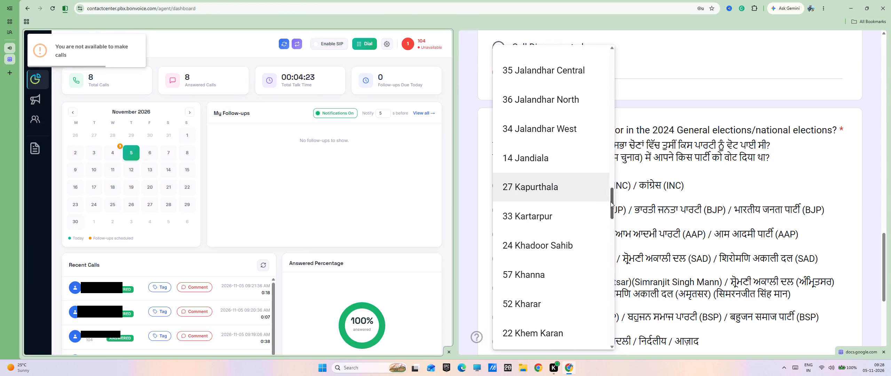
Change the constituency in question 2a of the survey form to 47 Nawanshahr.
left_click_drag(610, 202, 609, 215)
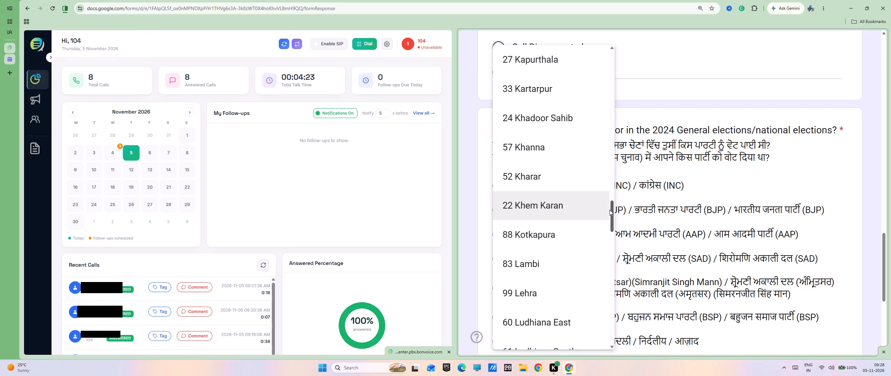
left_click_drag(609, 210, 602, 245)
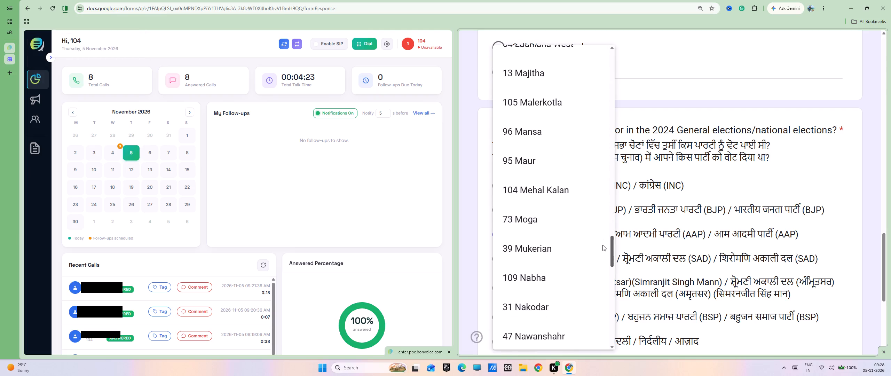
left_click_drag(602, 245, 601, 255)
left_click(572, 242)
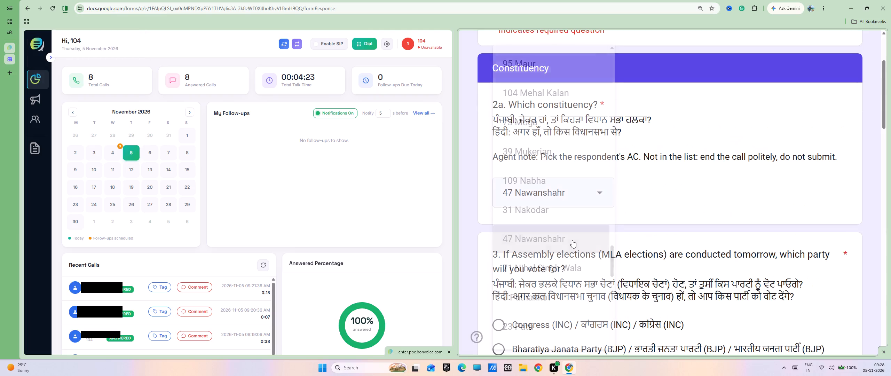
Check the existing answers to questions 3 to 5, keep them and continue to the next form page.
scroll(720, 136, "down", 2)
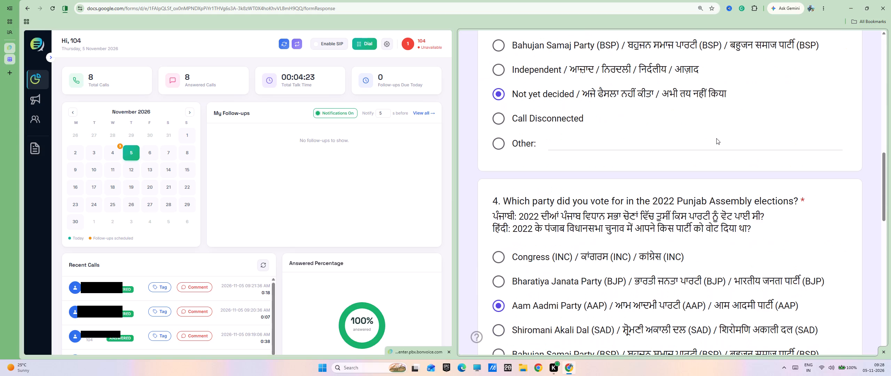
scroll(700, 165, "down", 2)
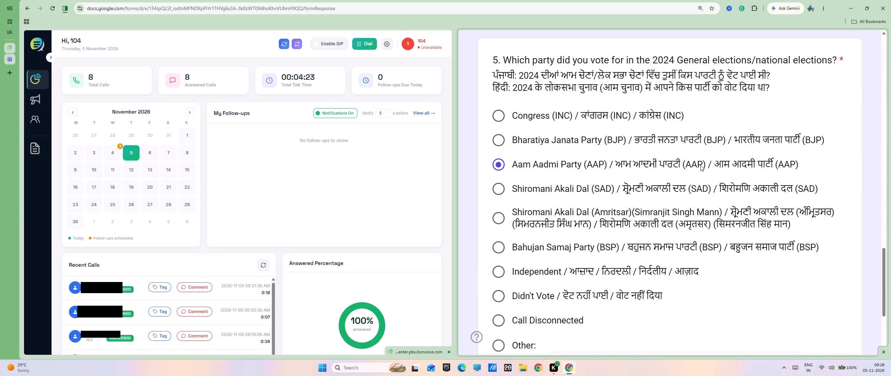
scroll(700, 165, "down", 1)
left_click(549, 241)
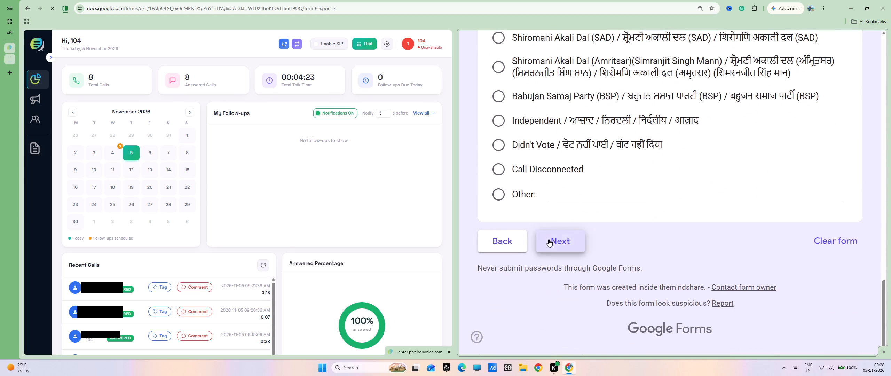
Answer question 6, on the Nawanshahr candidates, with Lalit Mohan Ballu (AAP).
scroll(596, 173, "down", 1)
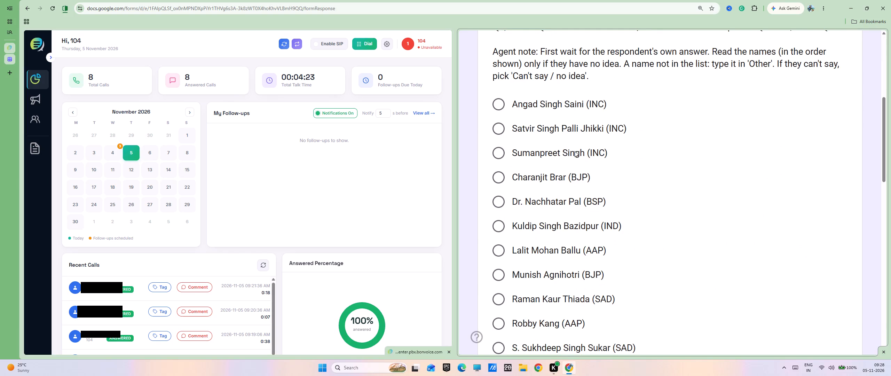
left_click(495, 251)
Answer question 7, on the most suitable INC candidate for Nawanshahr, with Can't say / no idea and continue to the next page.
scroll(552, 218, "down", 2)
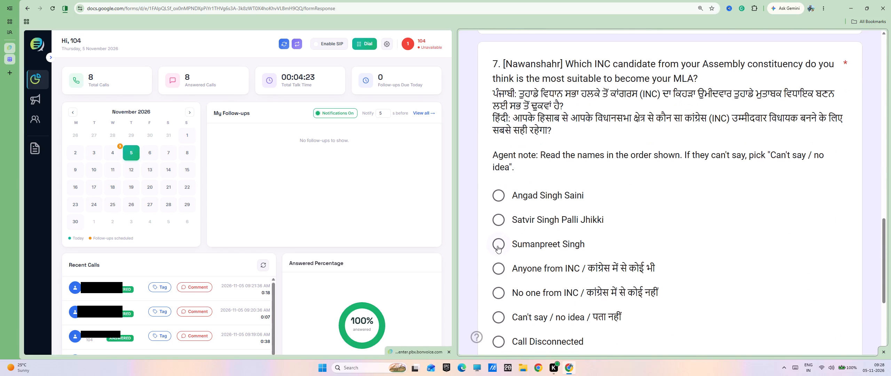
scroll(502, 228, "down", 1)
scroll(502, 228, "up", 1)
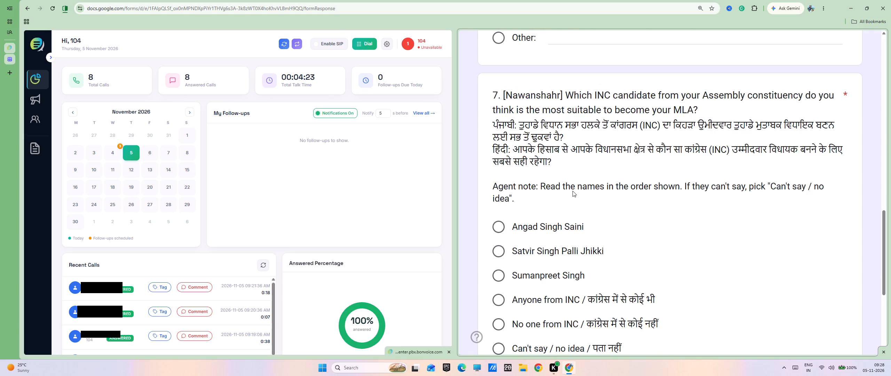
scroll(573, 191, "down", 1)
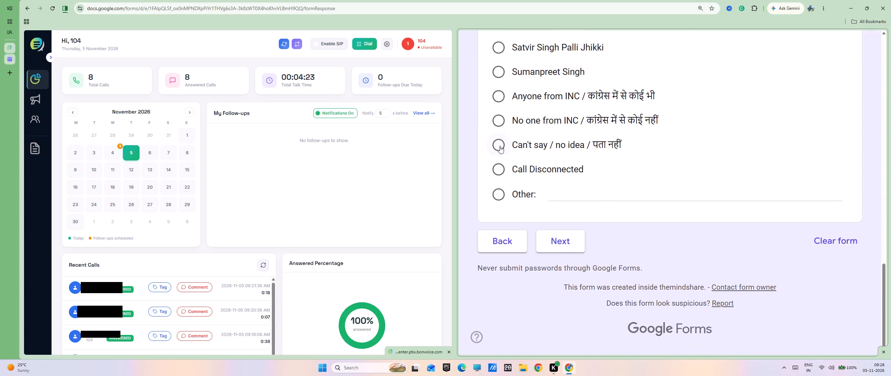
left_click(500, 146)
left_click(576, 245)
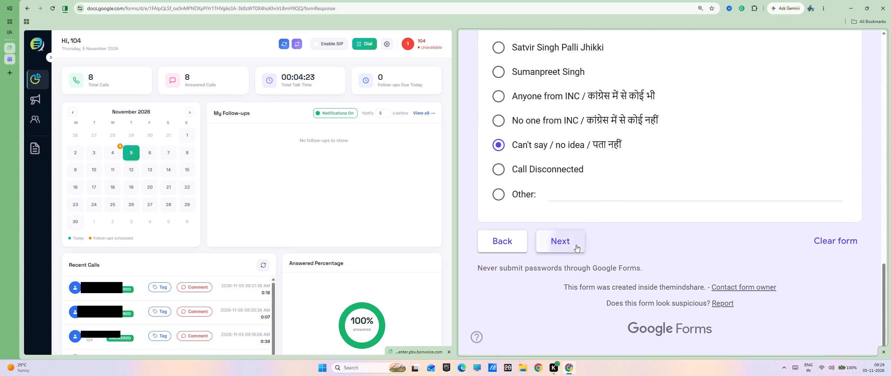
Answer the community question with Saini and submit the survey response.
scroll(581, 239, "down", 1)
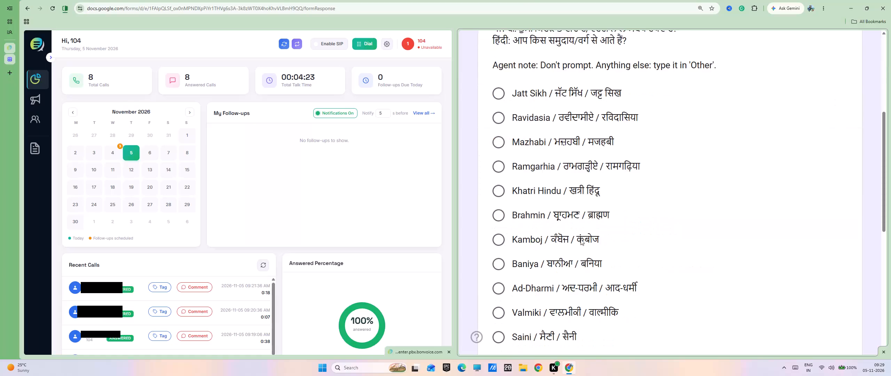
left_click(499, 140)
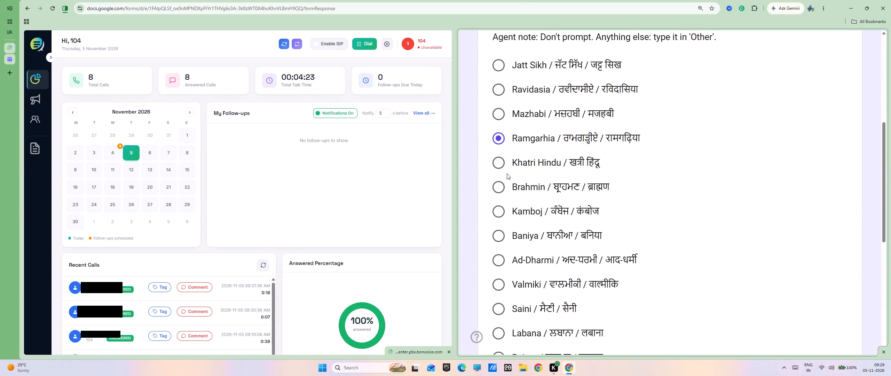
scroll(506, 111, "down", 1)
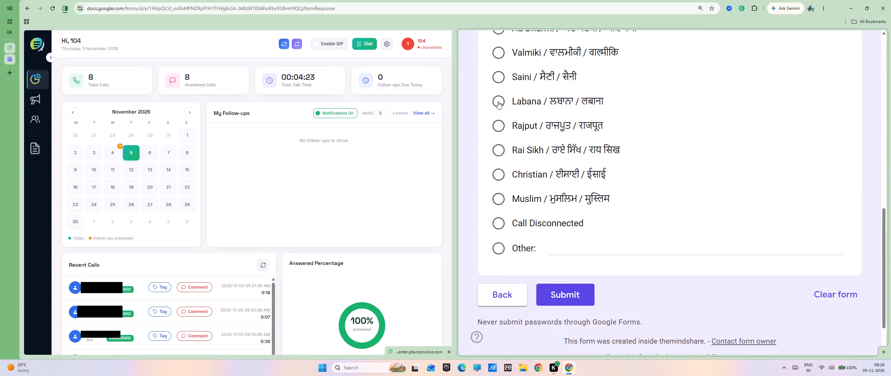
left_click(497, 74)
left_click(568, 292)
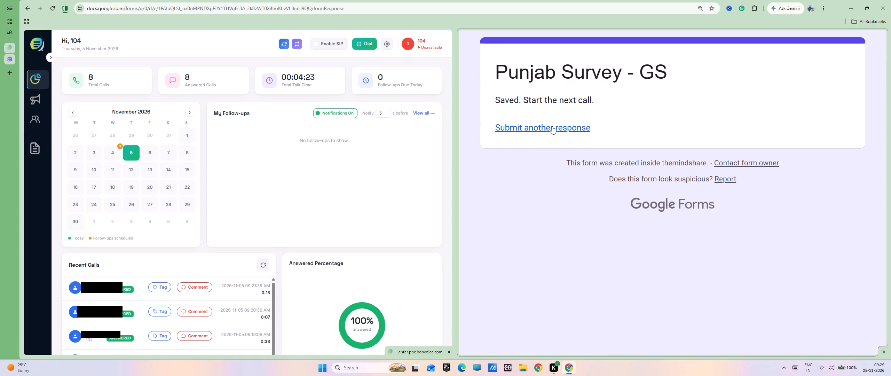
Start another Punjab Survey - GS response.
left_click(552, 127)
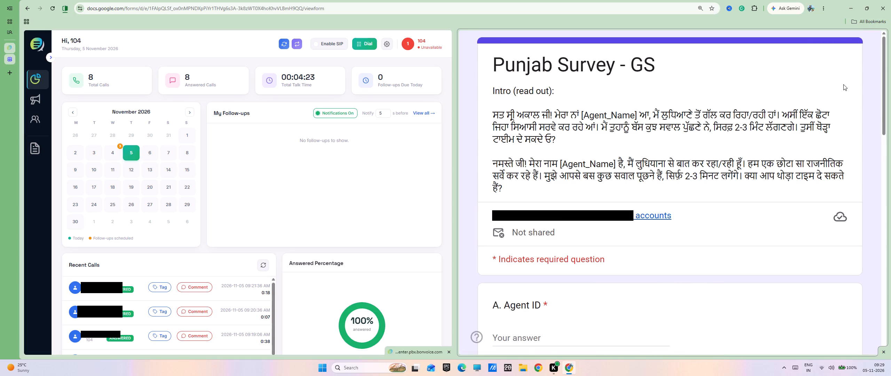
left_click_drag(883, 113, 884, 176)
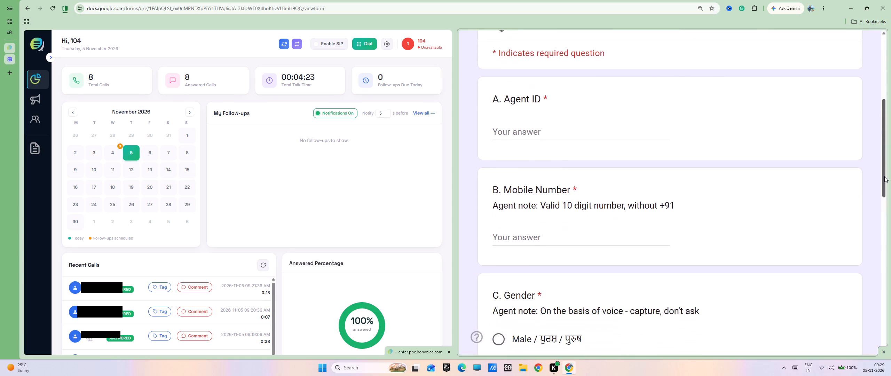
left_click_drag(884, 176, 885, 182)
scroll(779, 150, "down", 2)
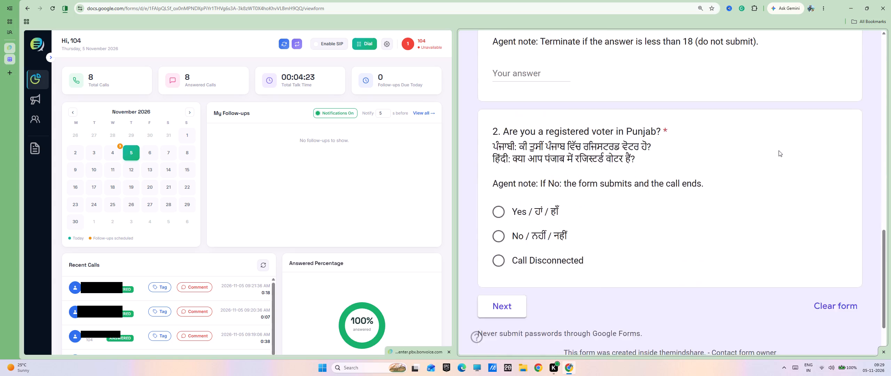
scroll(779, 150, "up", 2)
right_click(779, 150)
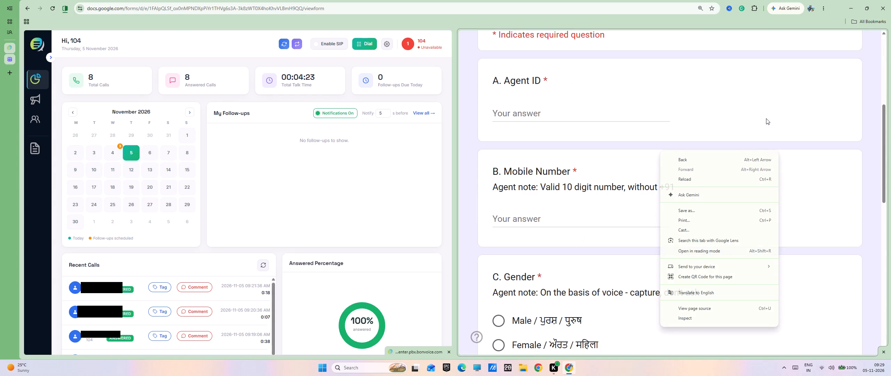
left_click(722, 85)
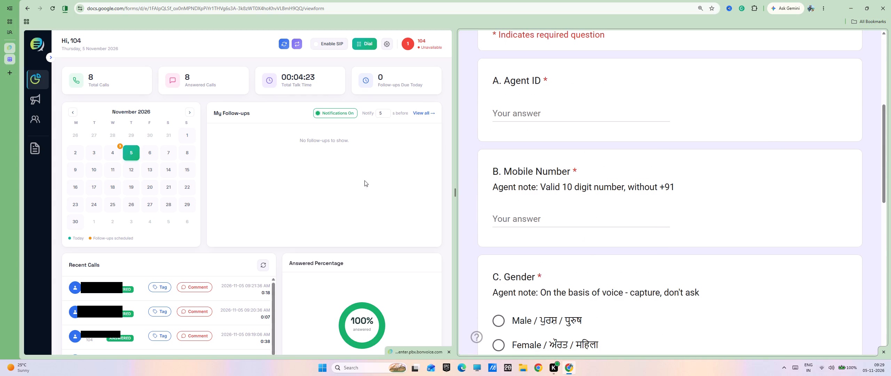
Refresh the Recent Calls list in the contact centre.
left_click(263, 268)
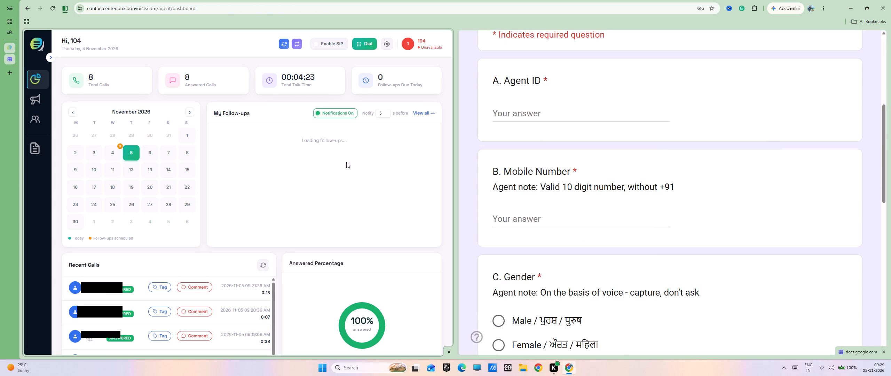
Set the agent status to Available so the calling campaign starts.
left_click(405, 44)
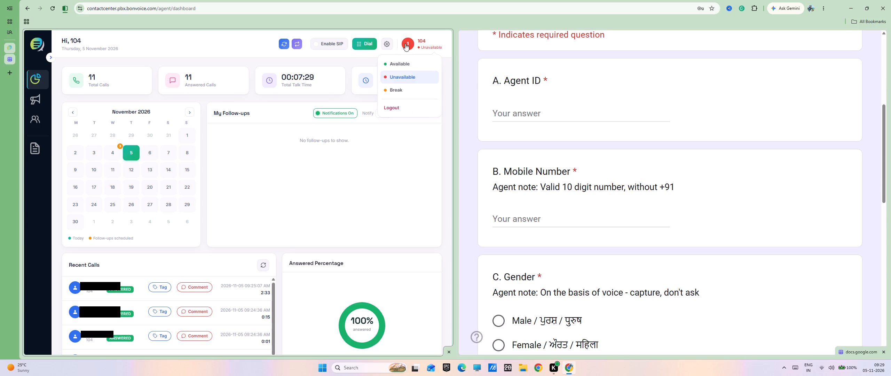
left_click(414, 62)
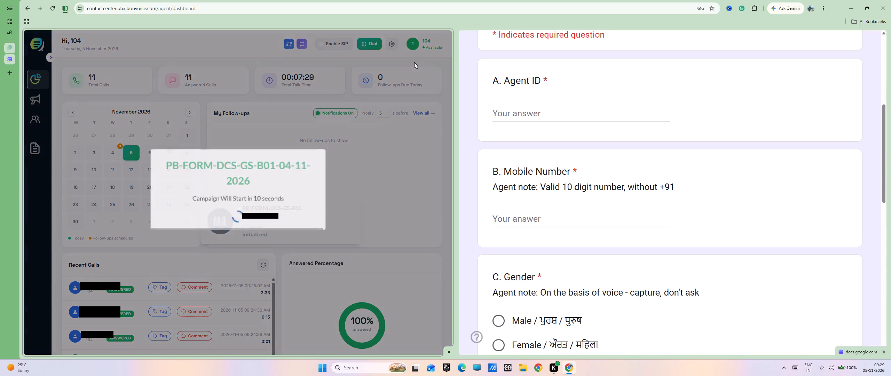
Enter 104 as the Agent ID in the new survey response.
left_click(521, 113)
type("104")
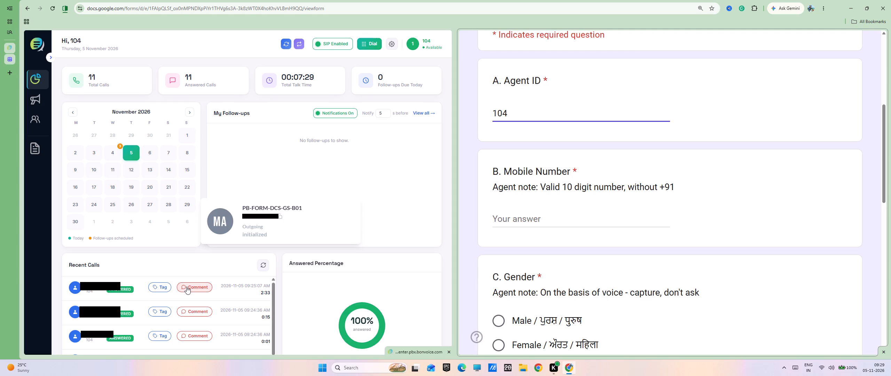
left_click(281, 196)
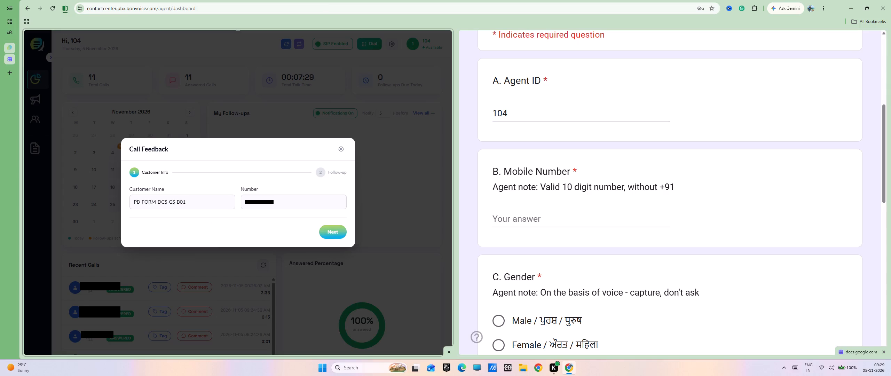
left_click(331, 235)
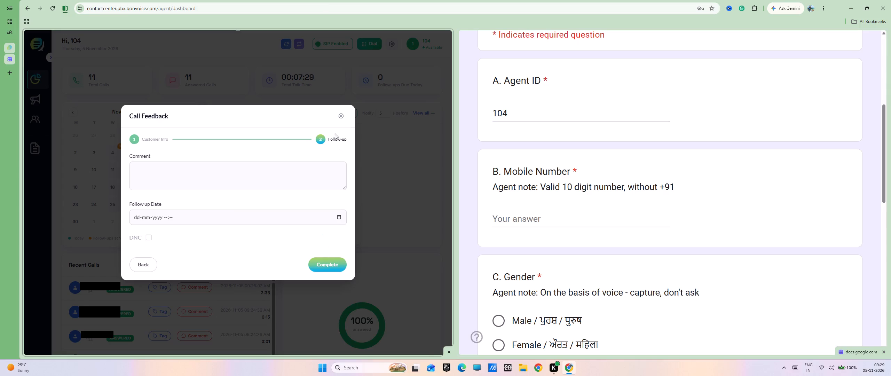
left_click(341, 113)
Check the follow-ups scheduled for November 4 and November 5 in the dashboard calendar.
left_click(117, 151)
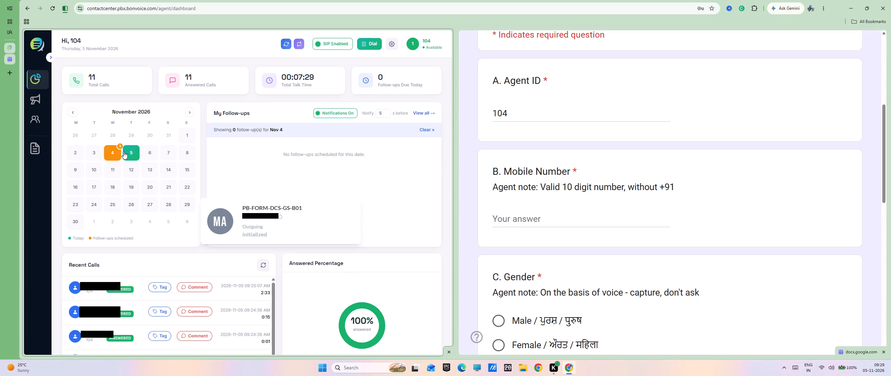
scroll(283, 154, "down", 3)
scroll(283, 154, "up", 2)
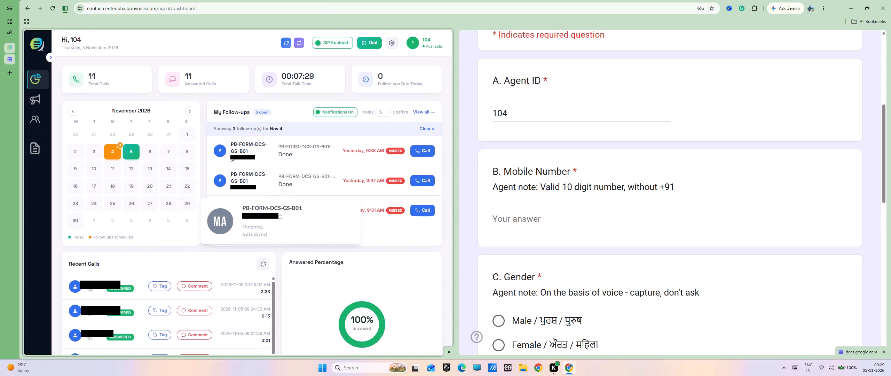
left_click(131, 155)
left_click(350, 184)
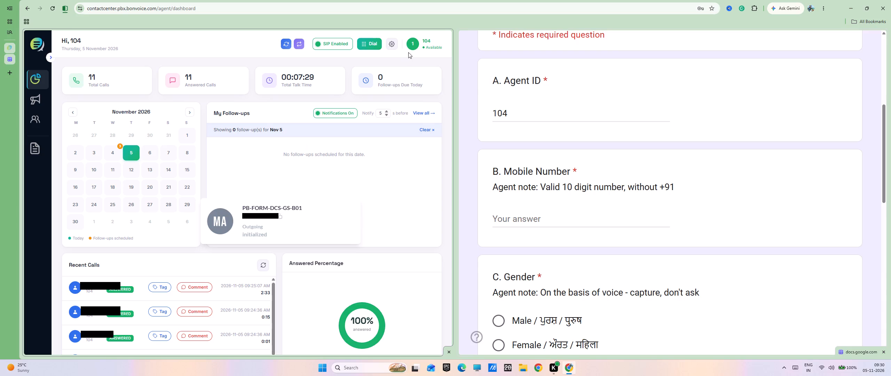
Restart the calling campaign by switching the agent status to Unavailable and back to Available.
left_click(413, 46)
left_click(403, 74)
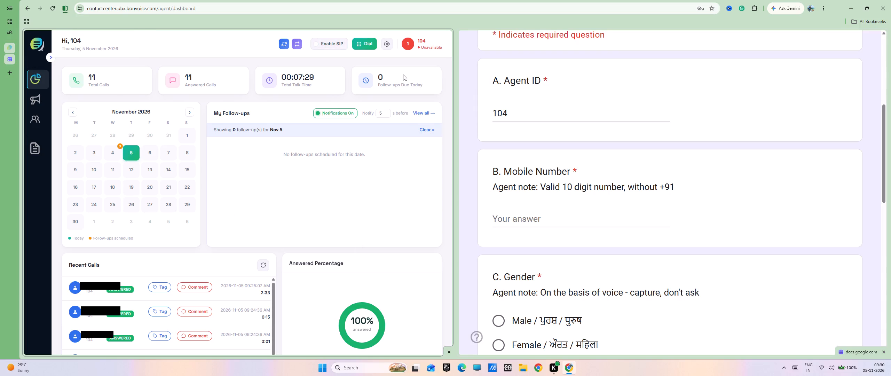
left_click(405, 45)
left_click(404, 61)
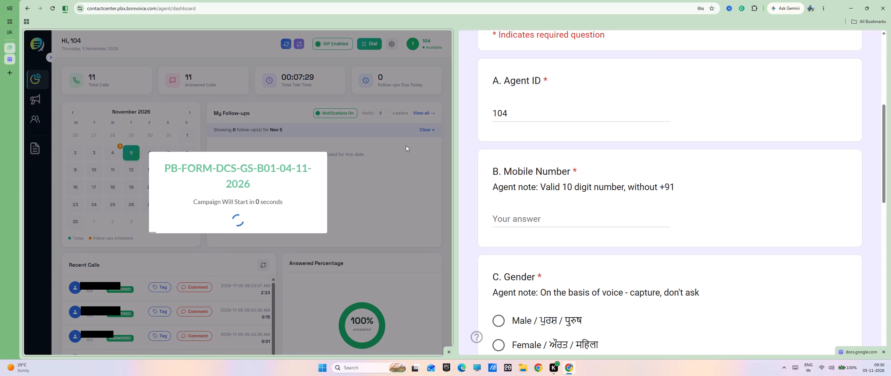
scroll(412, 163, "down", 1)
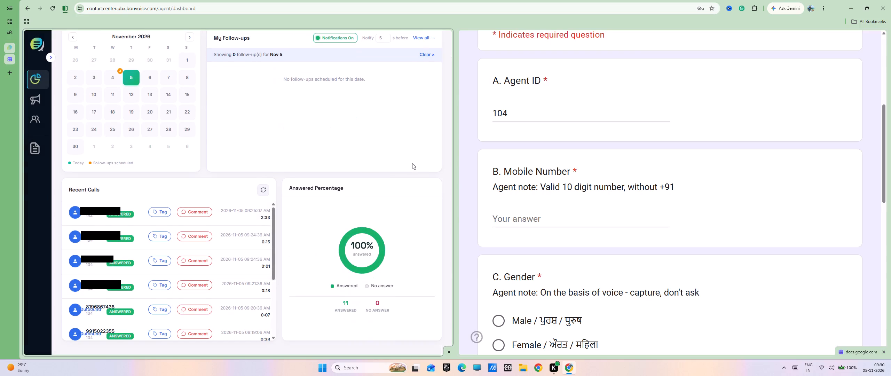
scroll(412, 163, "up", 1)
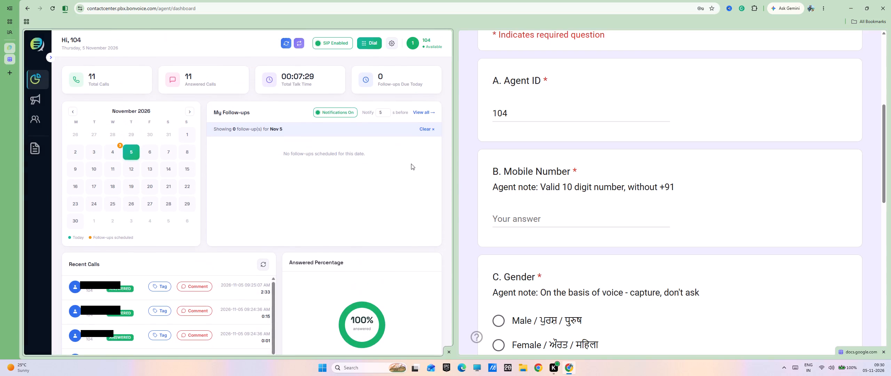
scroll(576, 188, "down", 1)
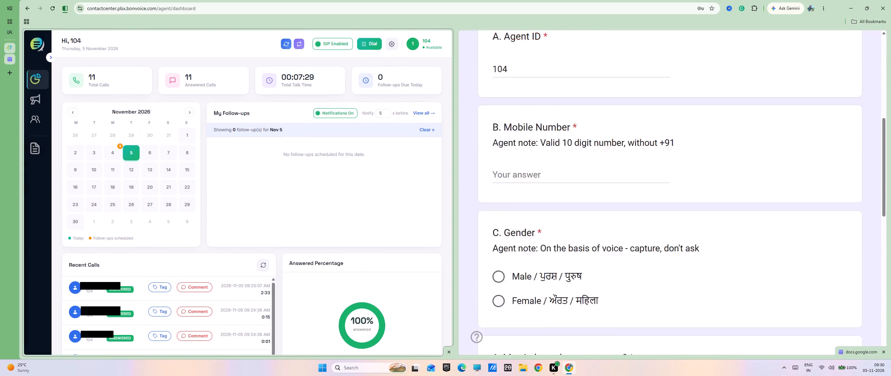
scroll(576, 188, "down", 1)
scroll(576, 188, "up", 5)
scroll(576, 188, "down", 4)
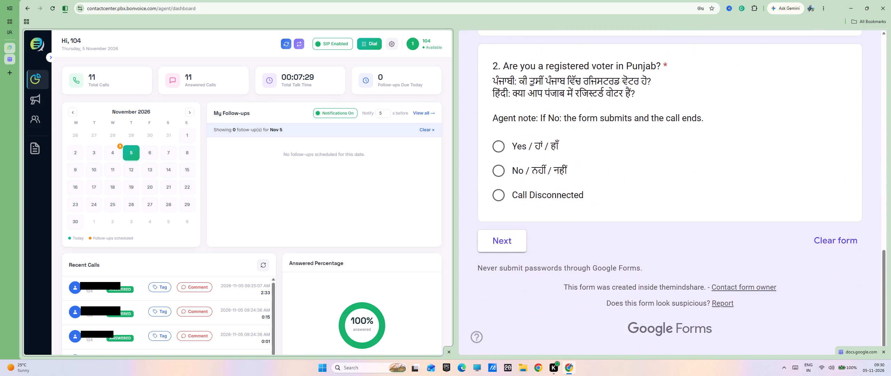
Set the agent status to Unavailable in the contact centre.
left_click(416, 47)
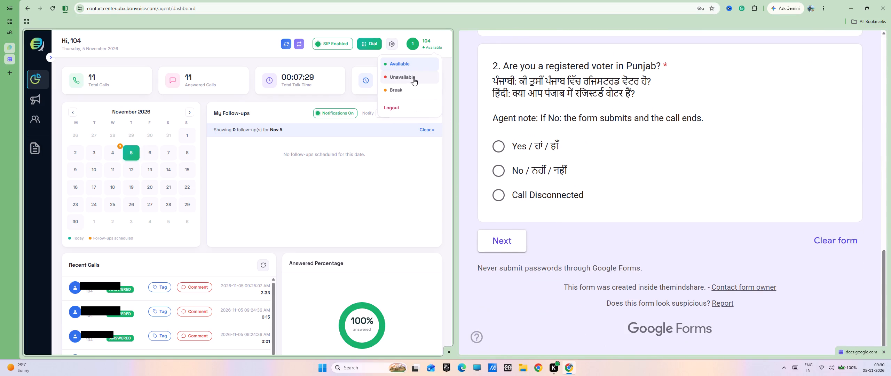
left_click(411, 77)
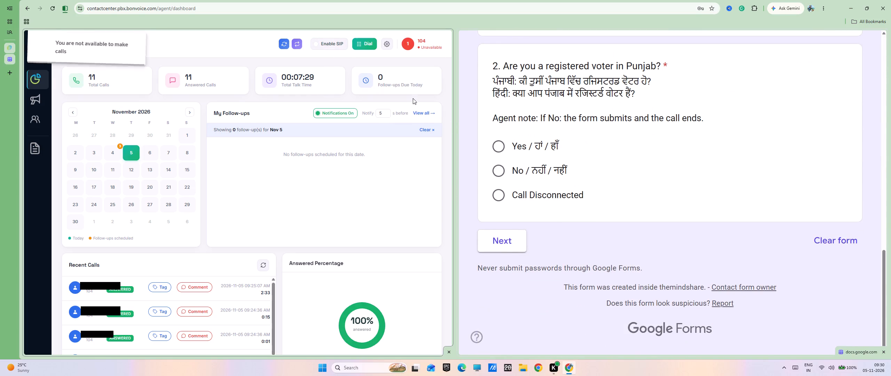
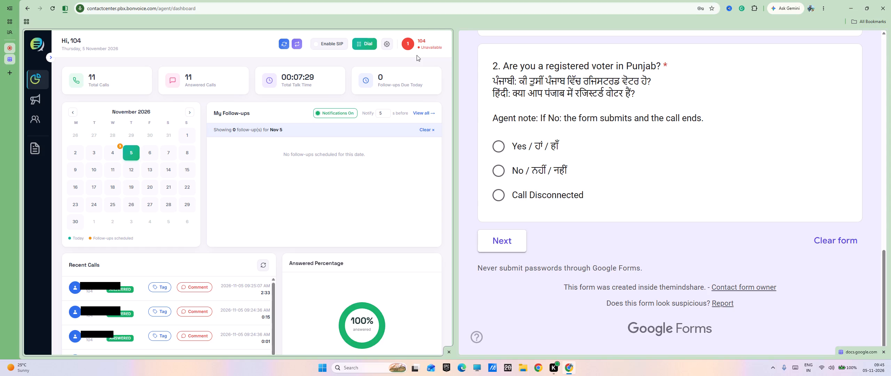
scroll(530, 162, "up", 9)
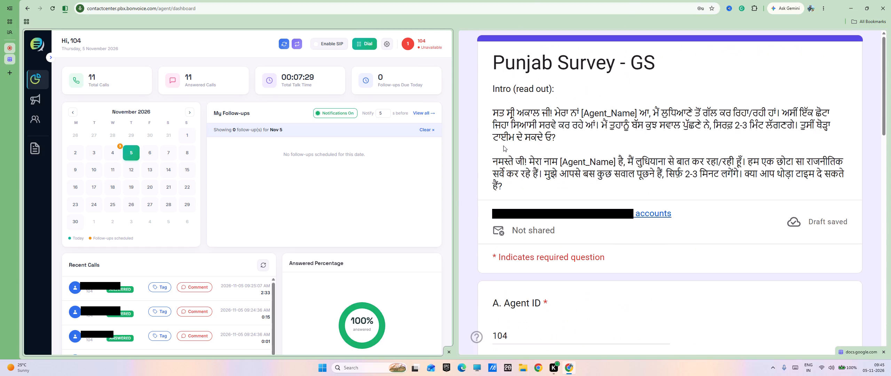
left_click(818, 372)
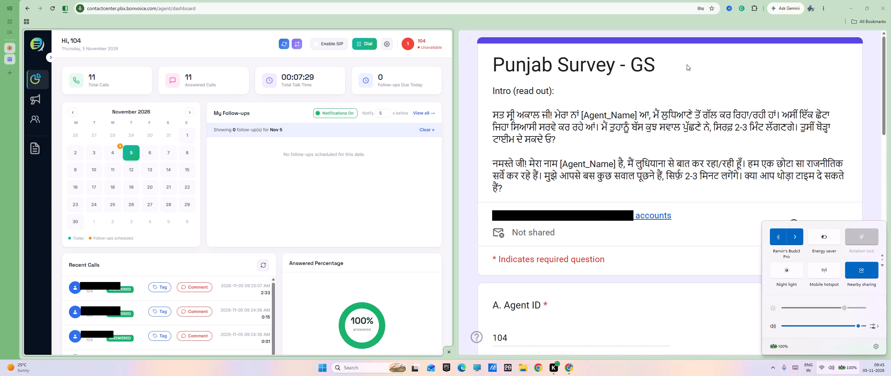
Set agent 104's status to Available in the contact centre to resume taking campaign calls.
left_click(412, 41)
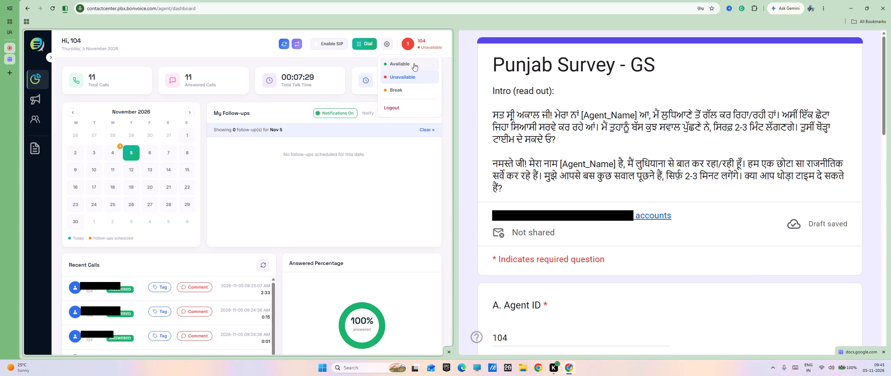
left_click(413, 63)
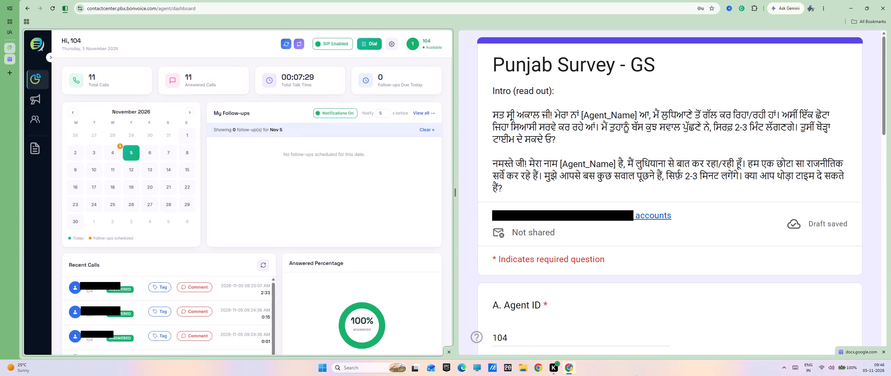
Refresh the Recent Calls list on the contact centre dashboard.
scroll(338, 225, "down", 3)
scroll(551, 286, "down", 1)
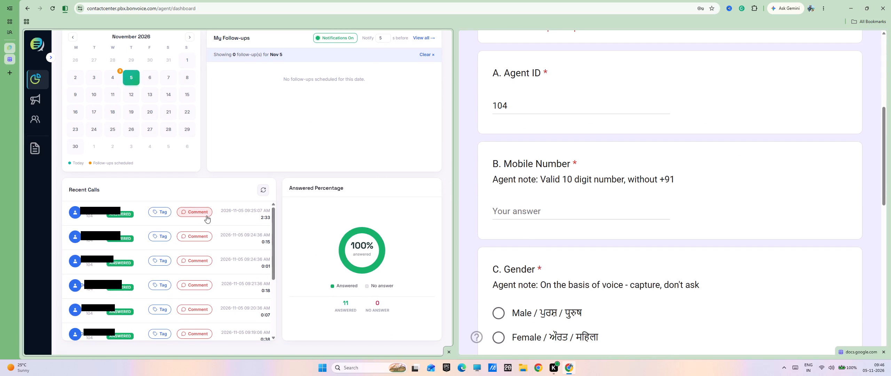
left_click(240, 214)
left_click(267, 214)
left_click(263, 195)
scroll(329, 149, "up", 1)
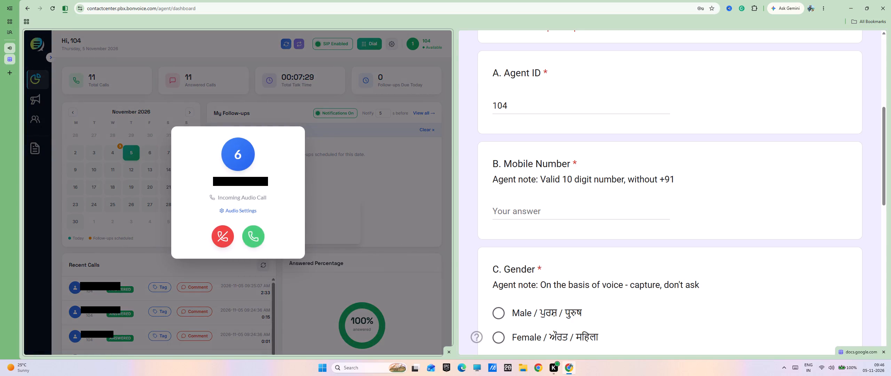
Answer the incoming audio call in the contact centre.
left_click(251, 238)
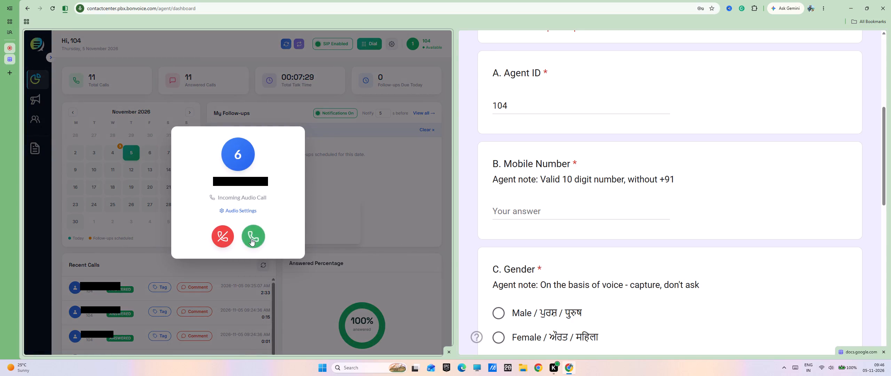
left_click(231, 180)
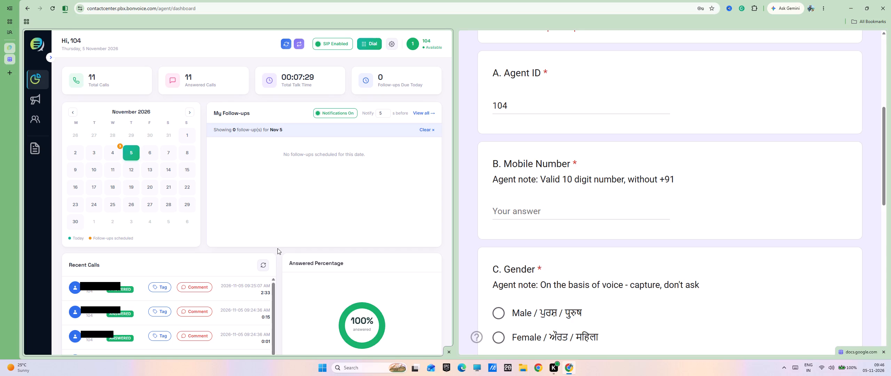
Toggle the SIP connection off and back on for receiving campaign calls.
left_click(332, 40)
left_click(323, 45)
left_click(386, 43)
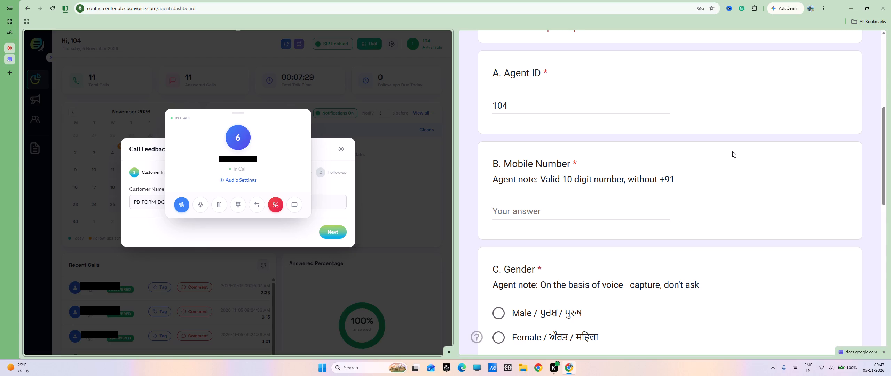
Read out the Punjabi and Hindi introduction of the survey form to the respondent on the call.
left_click_drag(885, 179, 878, 127)
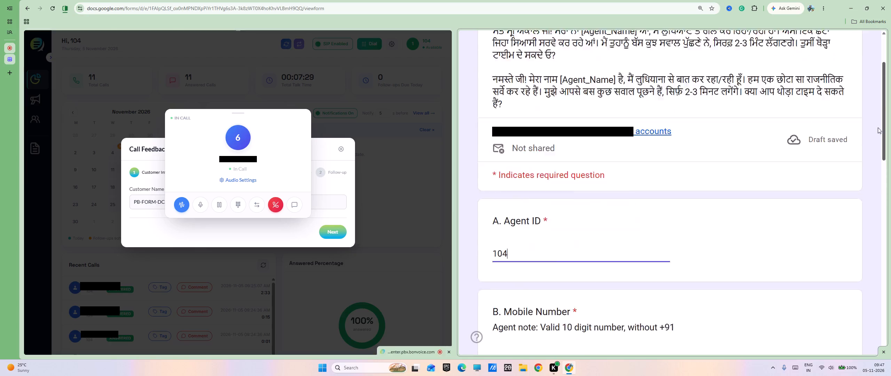
left_click_drag(878, 127, 873, 112)
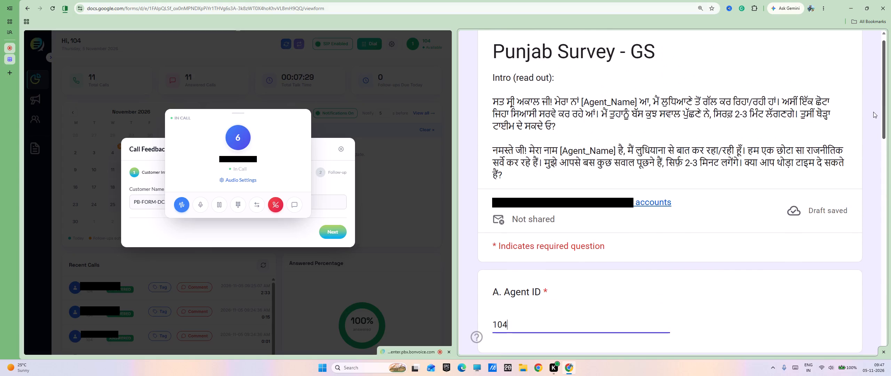
left_click_drag(873, 112, 873, 117)
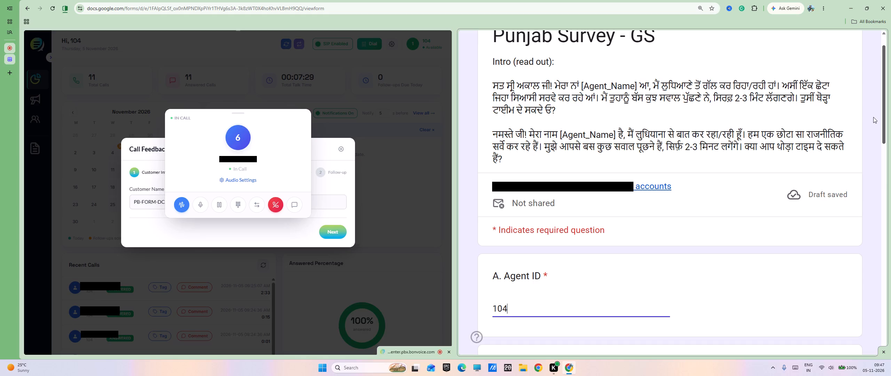
left_click_drag(873, 117, 876, 157)
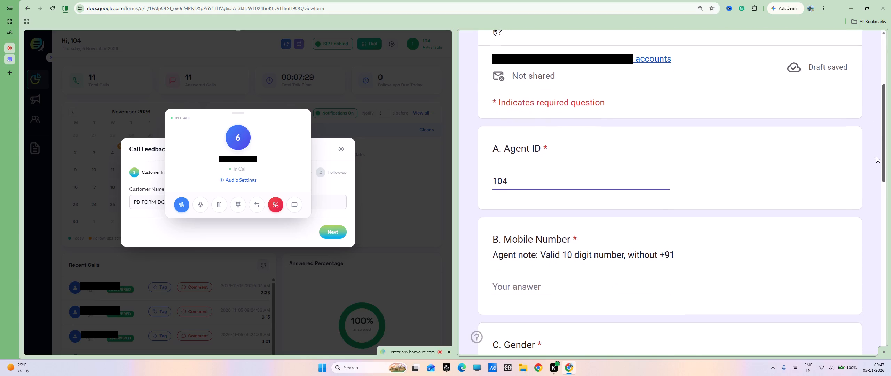
left_click_drag(876, 157, 876, 132)
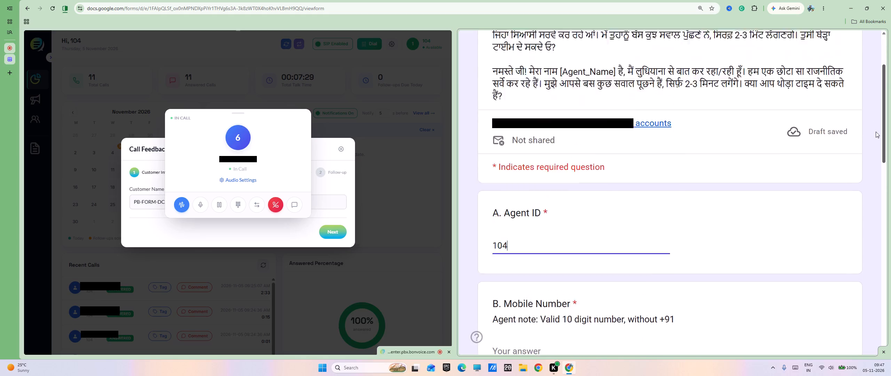
left_click_drag(876, 132, 877, 105)
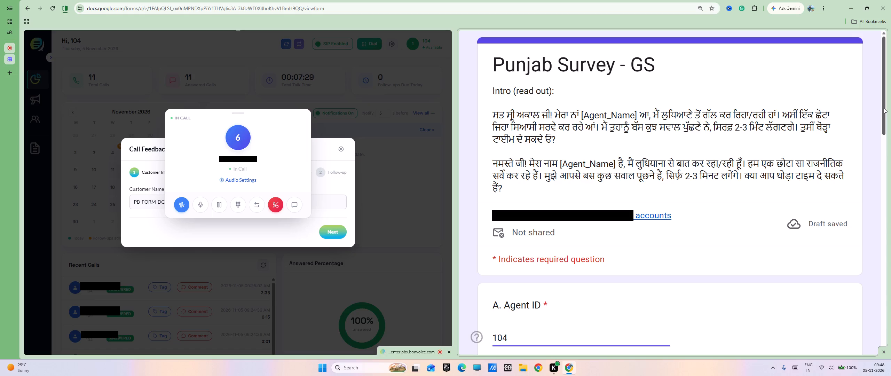
left_click_drag(884, 108, 882, 120)
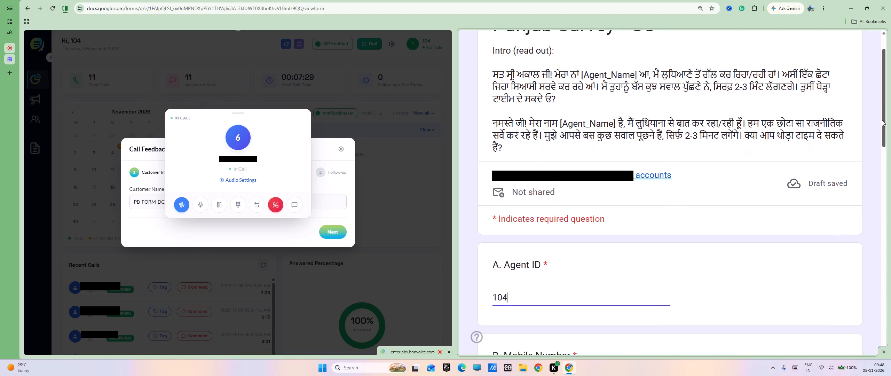
Record the respondent's gender as Female and age as 50 in the survey form.
left_click_drag(882, 120, 886, 227)
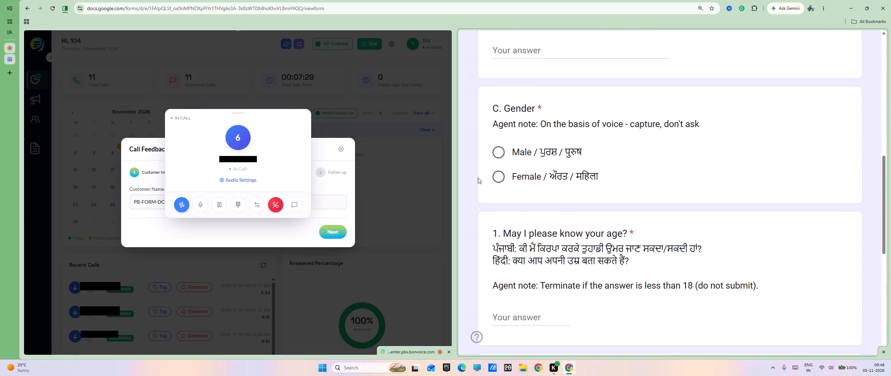
left_click(503, 179)
left_click_drag(883, 206, 883, 237)
left_click(536, 213)
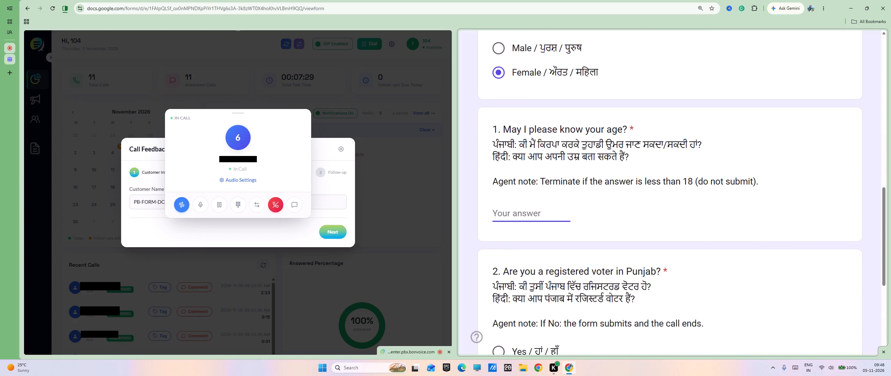
left_click(499, 347)
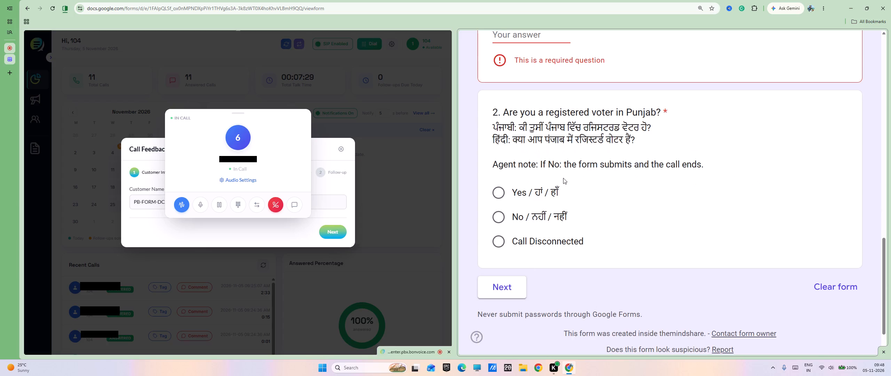
left_click_drag(882, 261, 880, 194)
left_click(533, 263)
type("50")
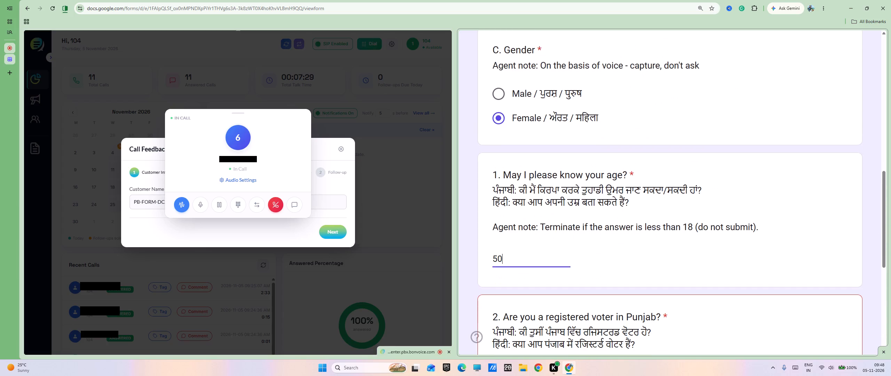
Answer Yes to being a registered voter in Punjab and try to advance to the next form section.
left_click_drag(882, 231, 878, 292)
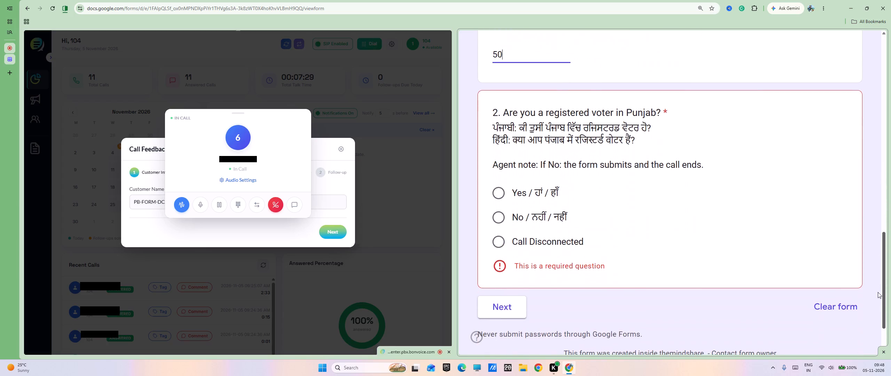
left_click_drag(878, 292, 878, 292)
left_click(495, 194)
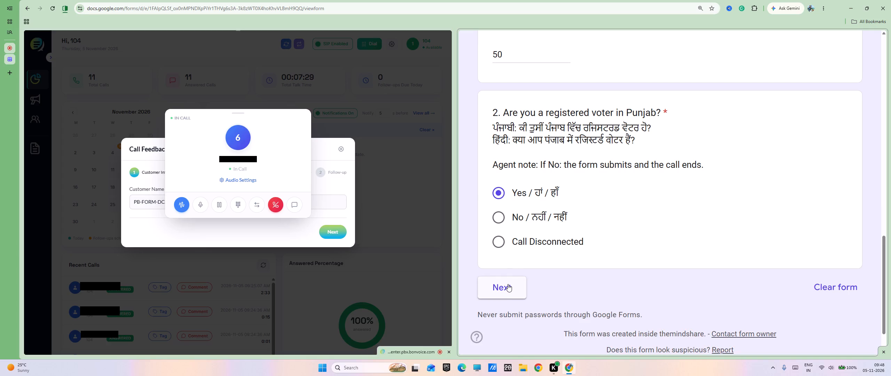
left_click(508, 284)
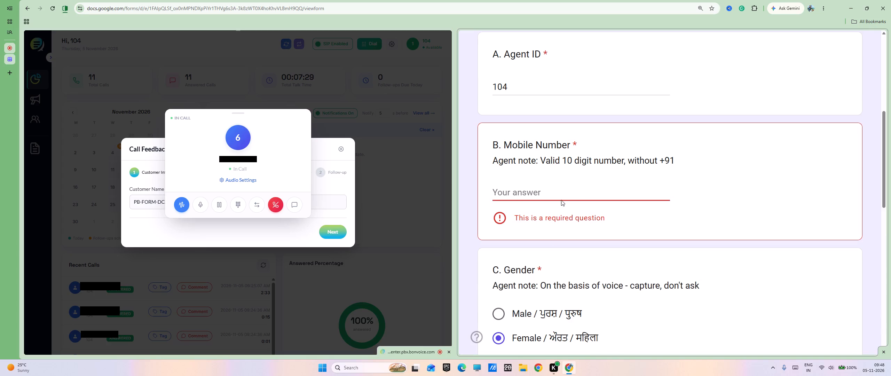
Fill in the respondent's 10-digit mobile number in the required Mobile Number question.
left_click(561, 194)
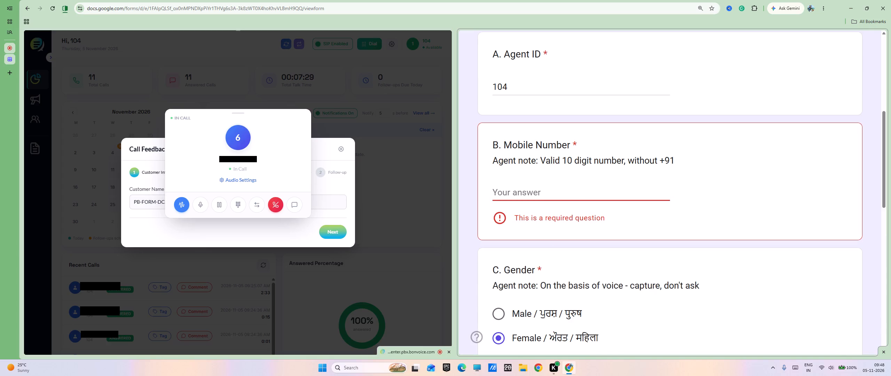
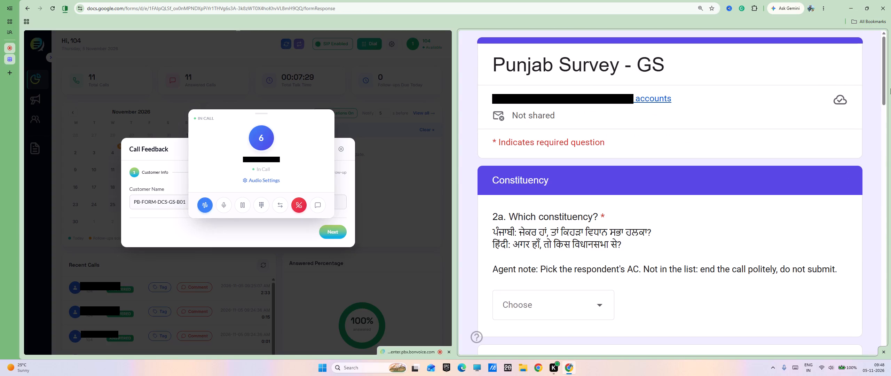
Choose 17 Amritsar Central as the respondent's constituency in question 2a.
left_click_drag(884, 89, 882, 116)
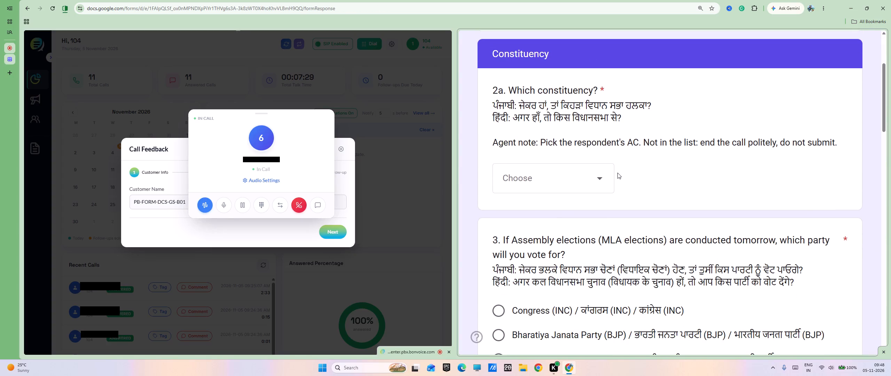
left_click(563, 183)
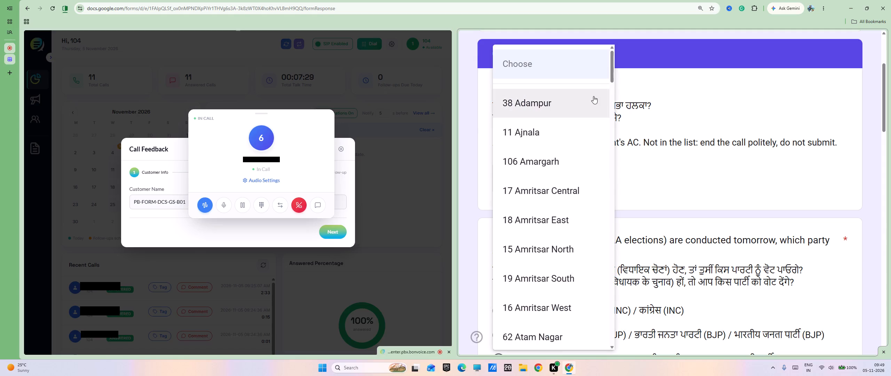
left_click_drag(612, 75, 612, 83)
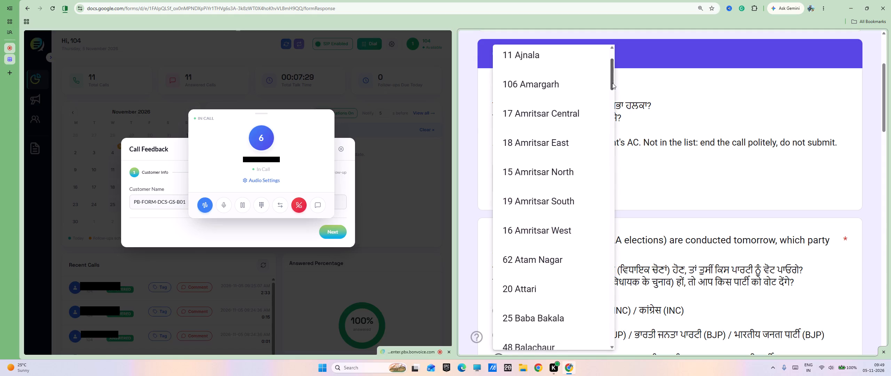
left_click_drag(612, 83, 612, 87)
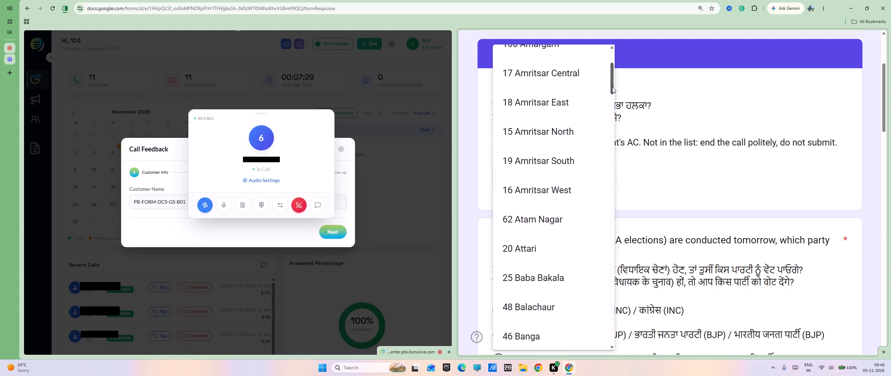
left_click_drag(612, 87, 612, 86)
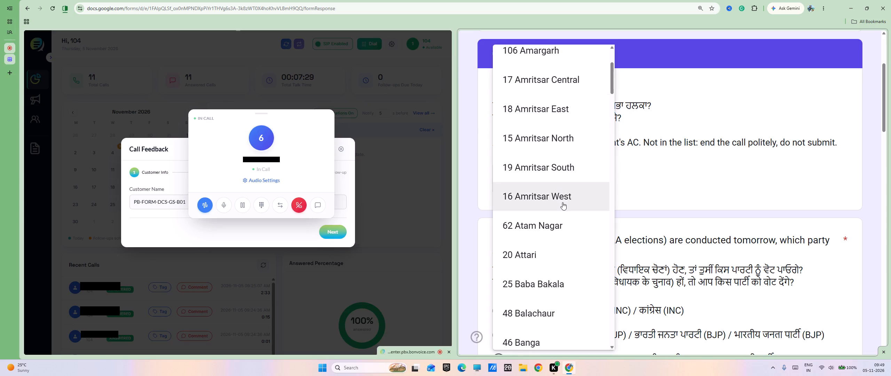
left_click(585, 86)
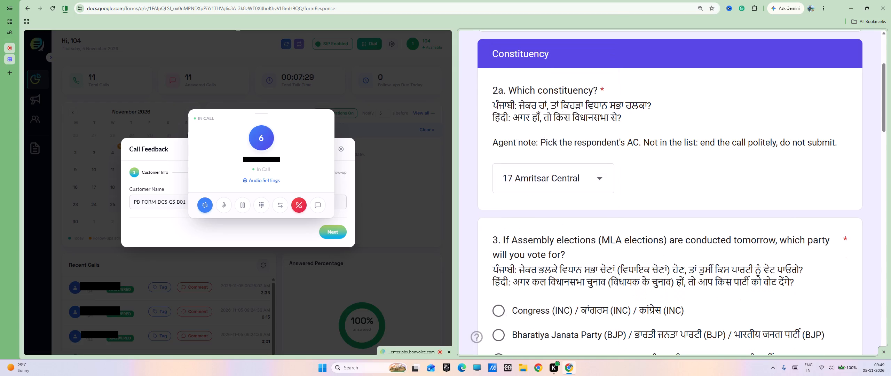
Answer question 3, on the party the respondent would vote for in Assembly elections tomorrow, with Not yet decided.
left_click_drag(884, 126, 884, 161)
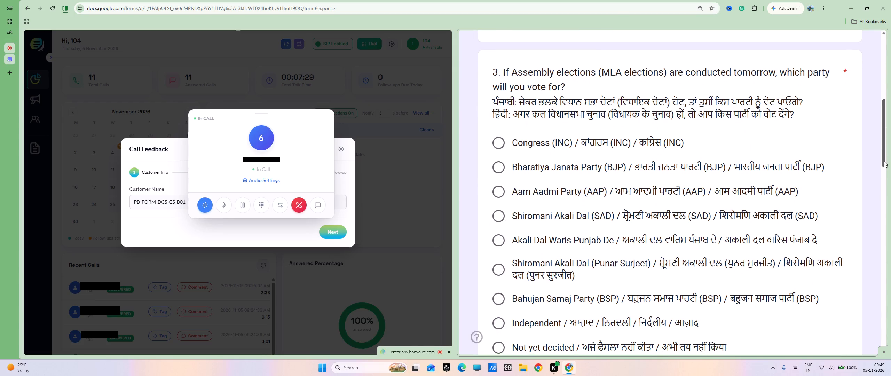
left_click_drag(884, 161, 884, 166)
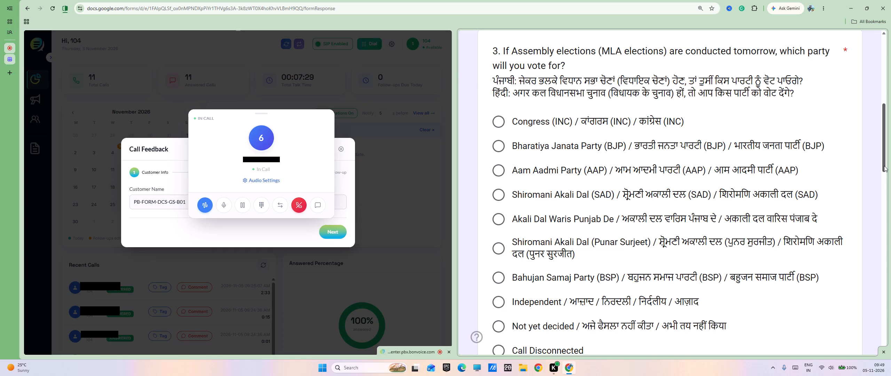
left_click_drag(884, 166, 884, 177)
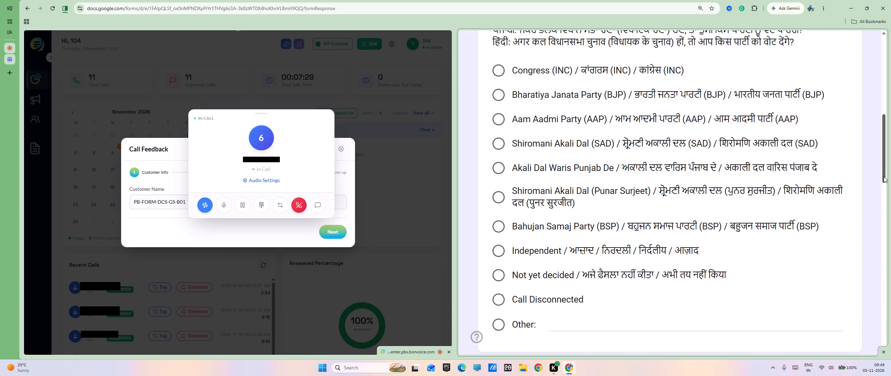
left_click_drag(884, 177, 884, 174)
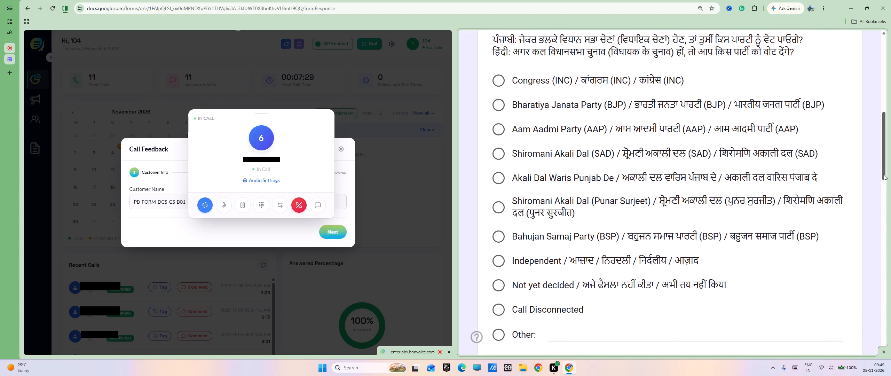
left_click_drag(884, 174, 884, 174)
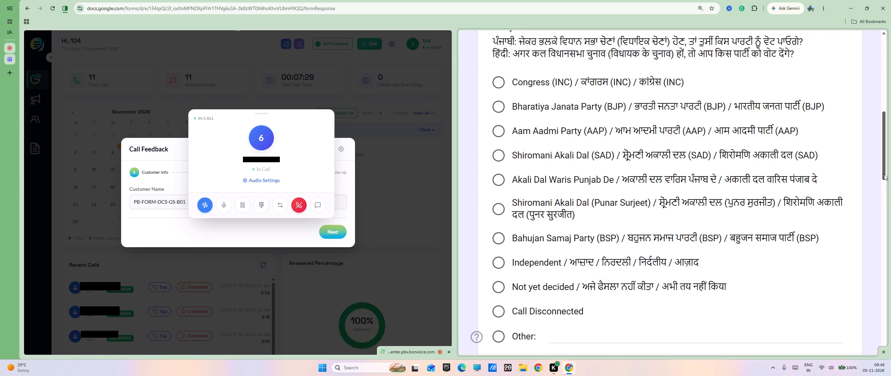
left_click_drag(884, 174, 884, 177)
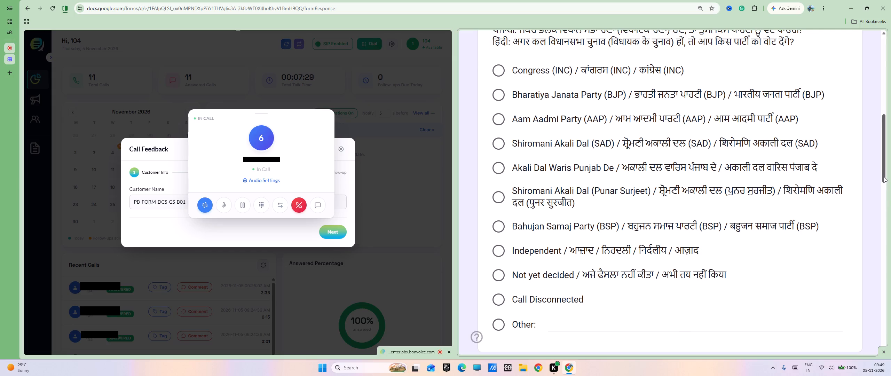
left_click_drag(884, 177, 883, 176)
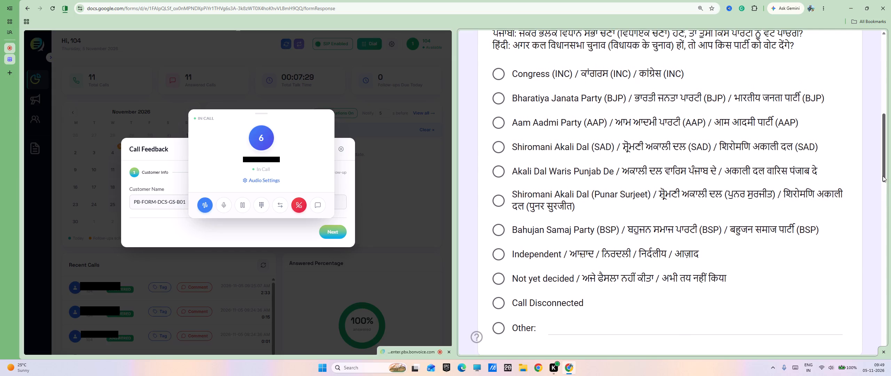
left_click_drag(883, 176, 883, 179)
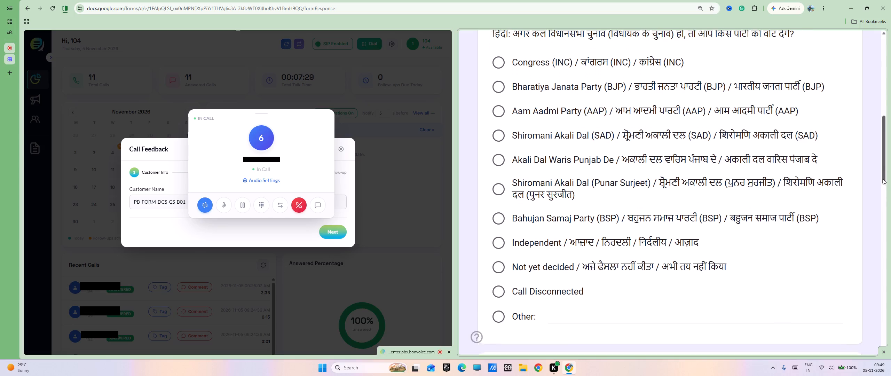
left_click_drag(883, 179, 883, 182)
left_click(502, 247)
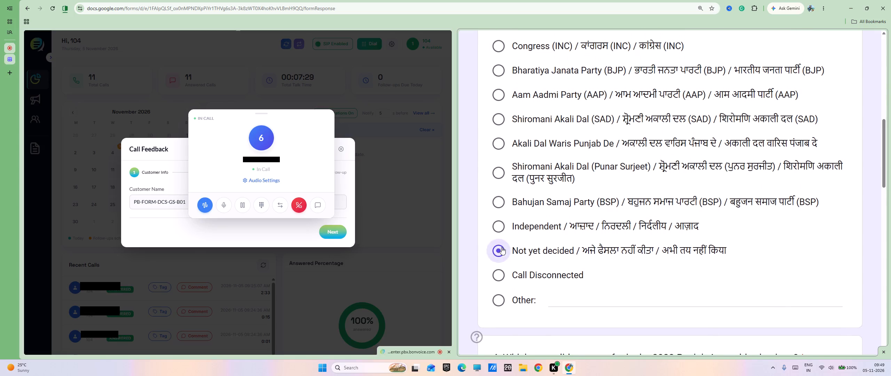
Record Aam Aadmi Party (AAP) as the party voted for in the 2022 Punjab Assembly elections in question 4.
left_click_drag(883, 169, 882, 207)
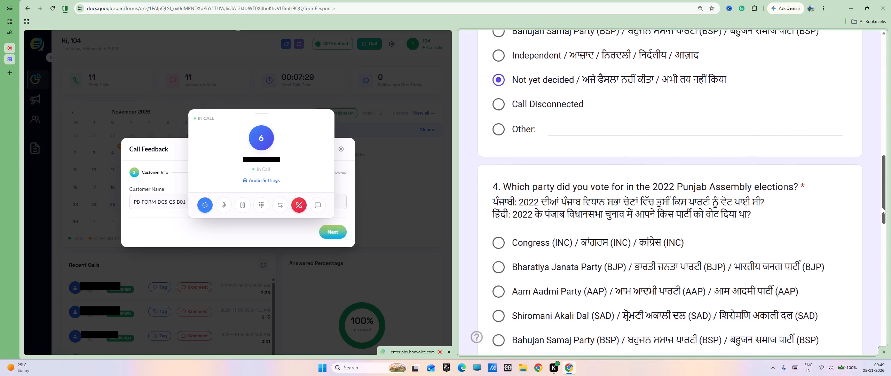
left_click_drag(882, 207, 881, 222)
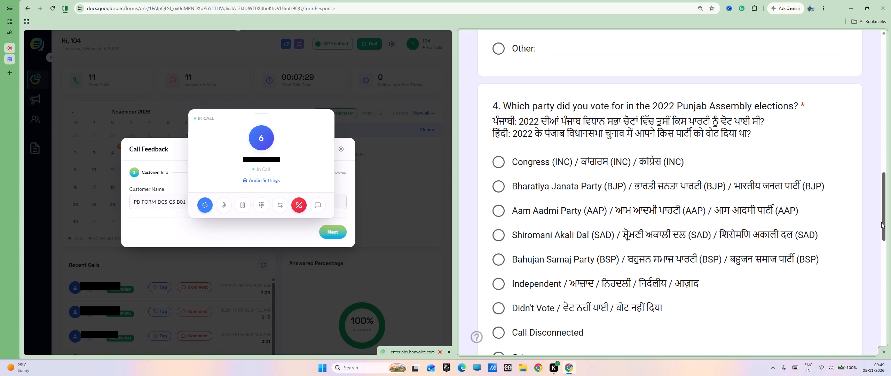
left_click_drag(881, 222, 881, 244)
left_click_drag(883, 228, 883, 221)
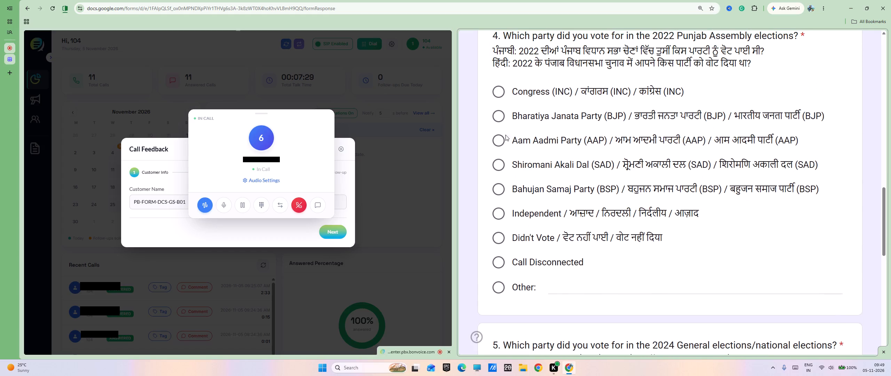
left_click(499, 146)
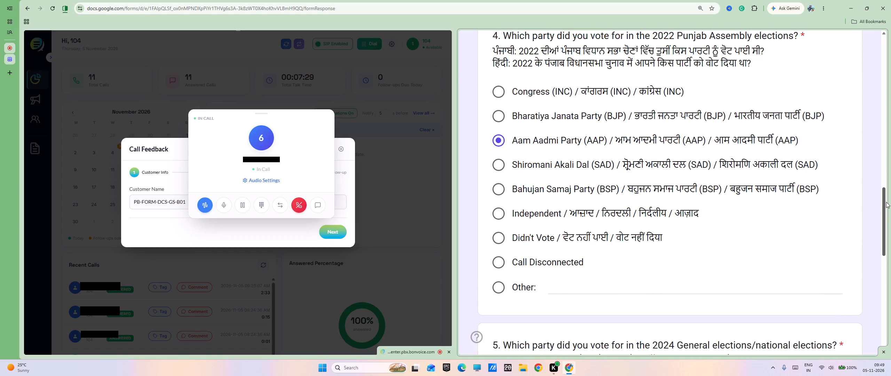
Record Bharatiya Janata Party (BJP) as the 2024 General elections vote in question 5 and advance to the next form section.
left_click_drag(881, 206, 877, 263)
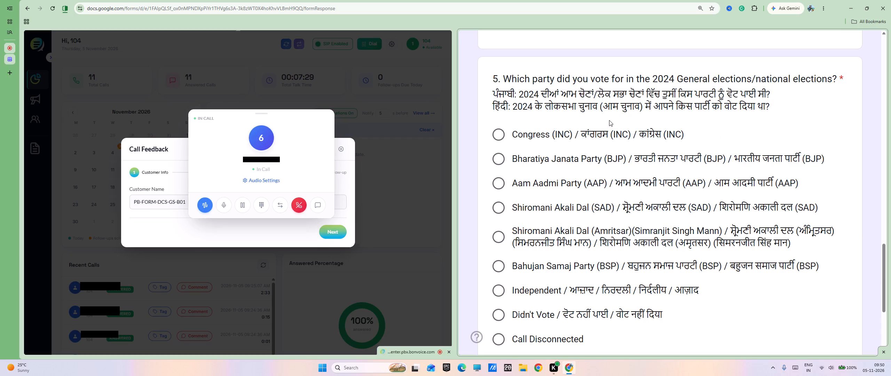
left_click(500, 160)
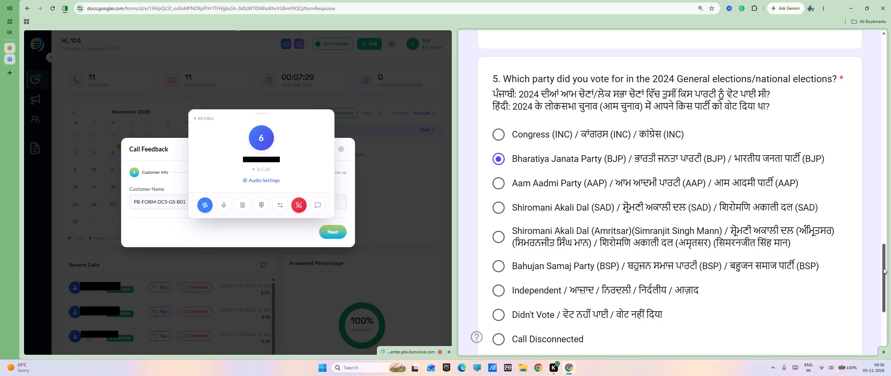
left_click_drag(884, 268, 884, 331)
left_click(562, 240)
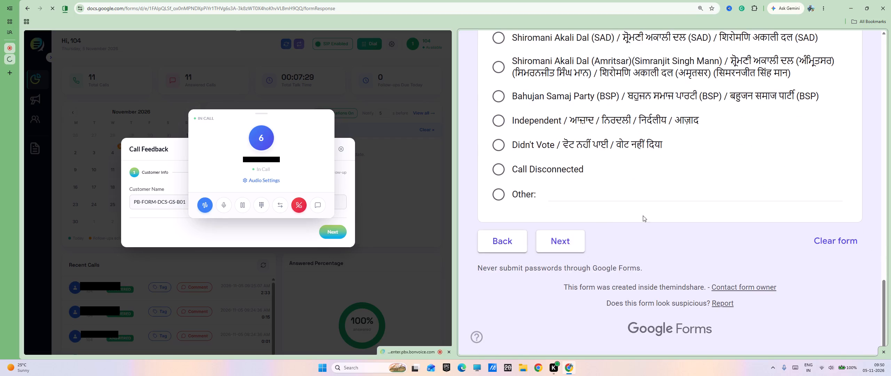
Select Ajay Gupta (AAP) as the most suitable MLA candidate for Amritsar Central in question 6.
left_click_drag(885, 92, 884, 120)
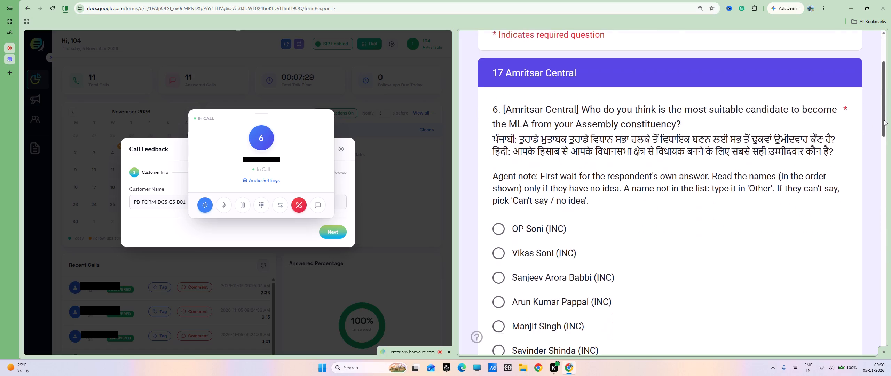
left_click_drag(884, 120, 884, 128)
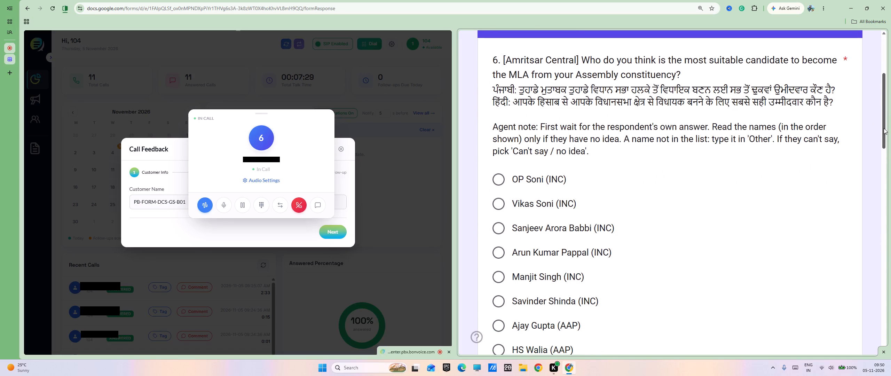
left_click_drag(884, 128, 885, 138)
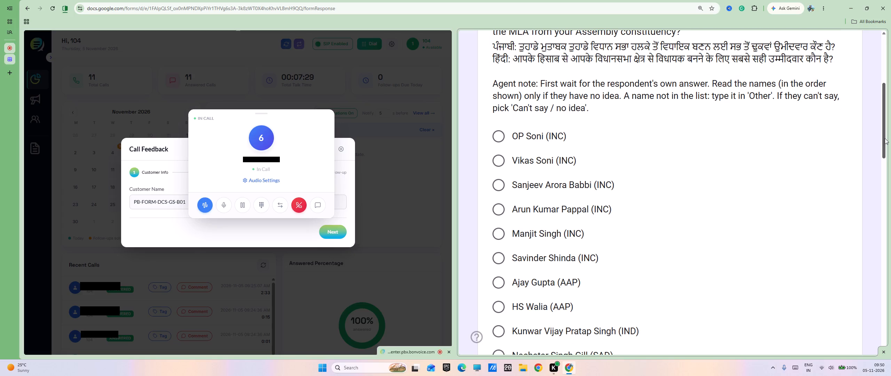
left_click_drag(885, 138, 885, 139)
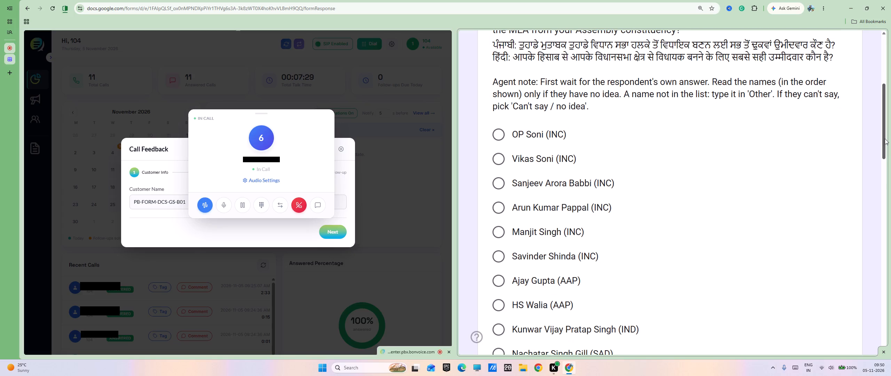
left_click_drag(885, 139, 885, 153)
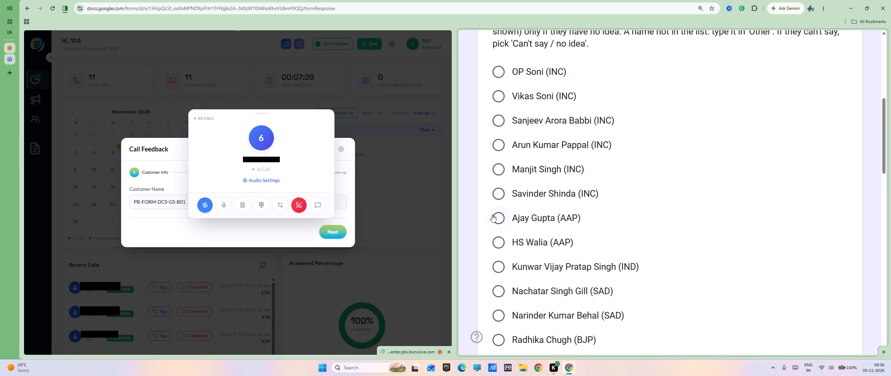
left_click(492, 214)
left_click_drag(883, 141, 884, 152)
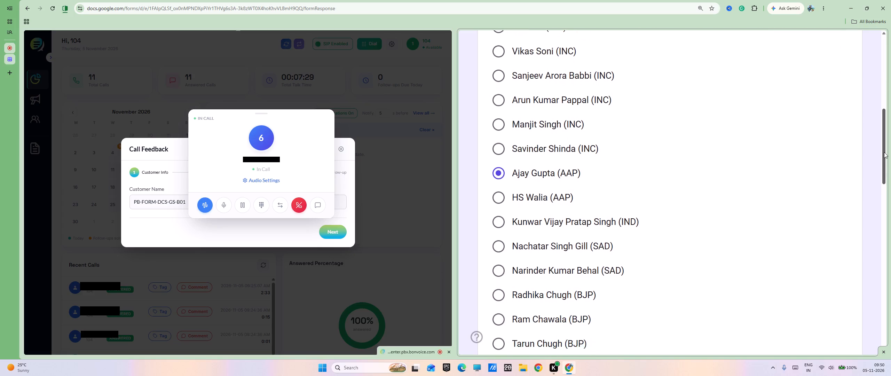
left_click_drag(884, 152, 884, 178)
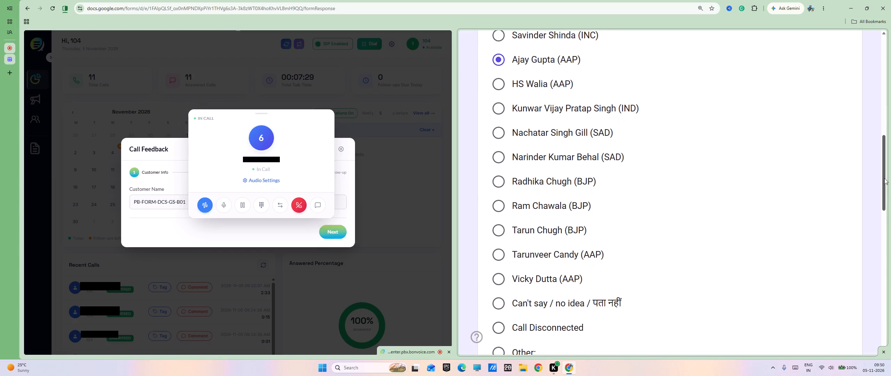
left_click_drag(884, 178, 890, 266)
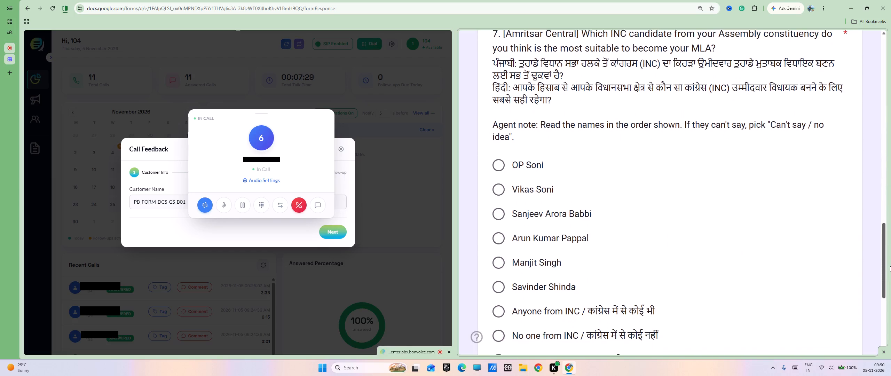
left_click_drag(890, 266, 890, 288)
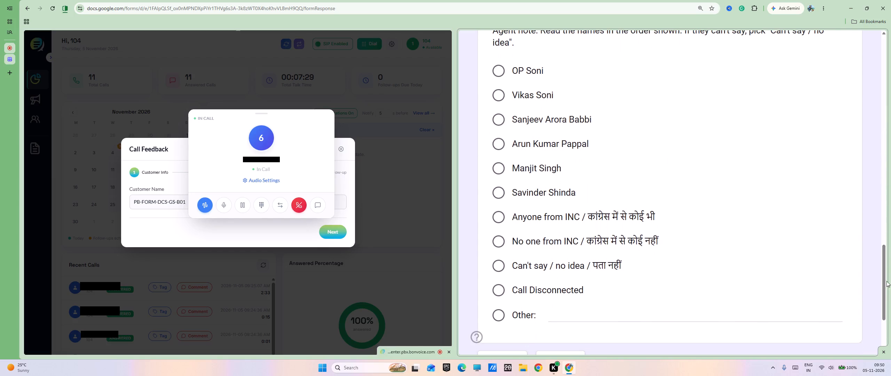
left_click(501, 195)
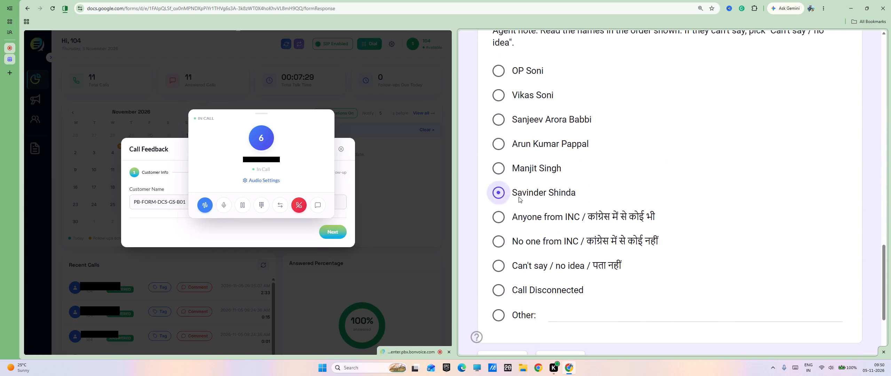
scroll(582, 198, "down", 1)
left_click(576, 247)
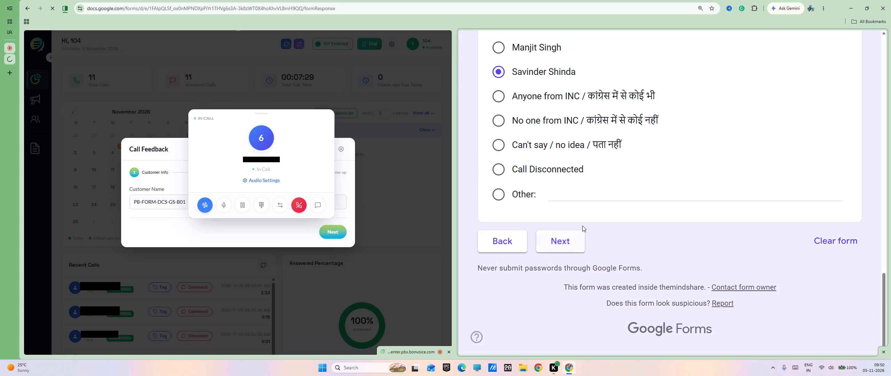
Record the respondent's community as Ramgarhia in the survey form.
scroll(592, 185, "down", 1)
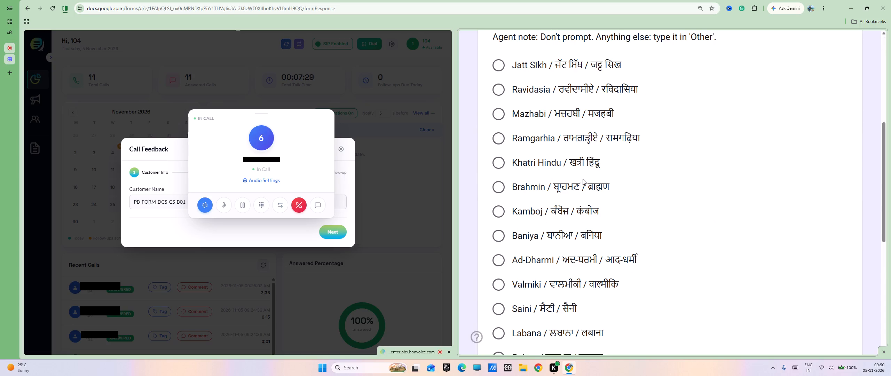
left_click(496, 141)
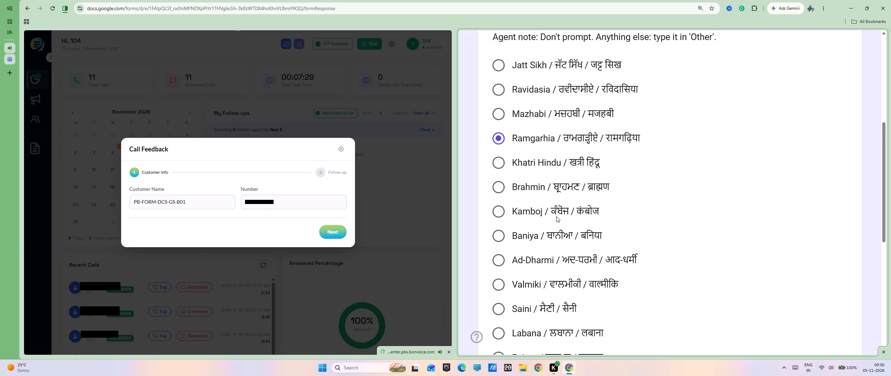
Submit the completed Punjab Survey - GS response.
scroll(557, 217, "down", 5)
left_click(559, 242)
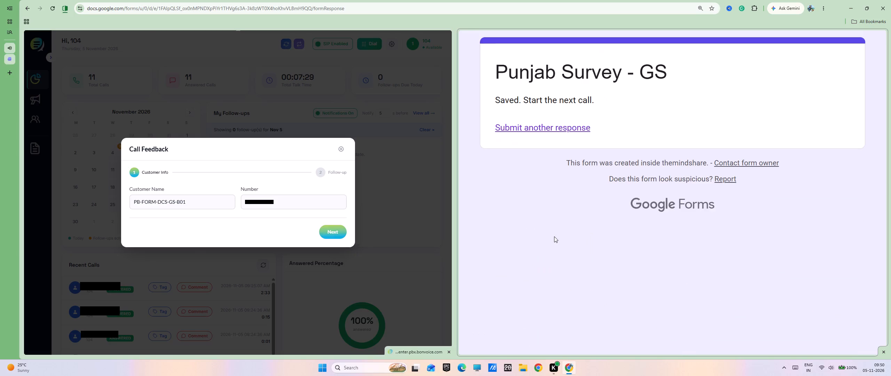
Close the Call Feedback dialog for PB-FORM-DCS-GS-B01 without proceeding to the follow-up stage.
left_click(342, 148)
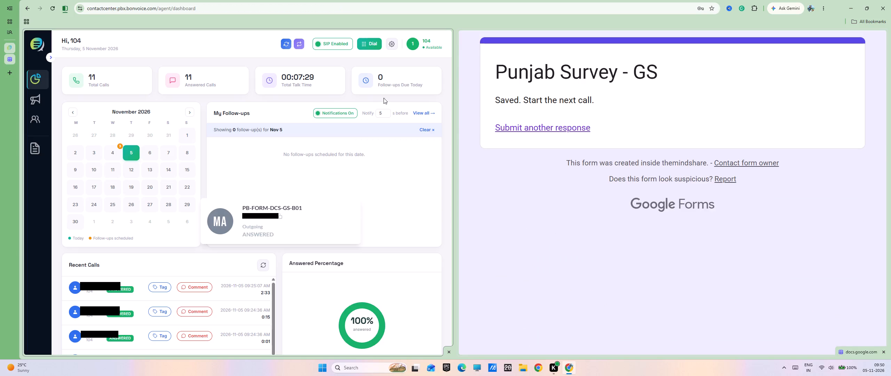
Put agent 104 on break in the contact centre with Training Break as the reason.
left_click(417, 44)
left_click(402, 91)
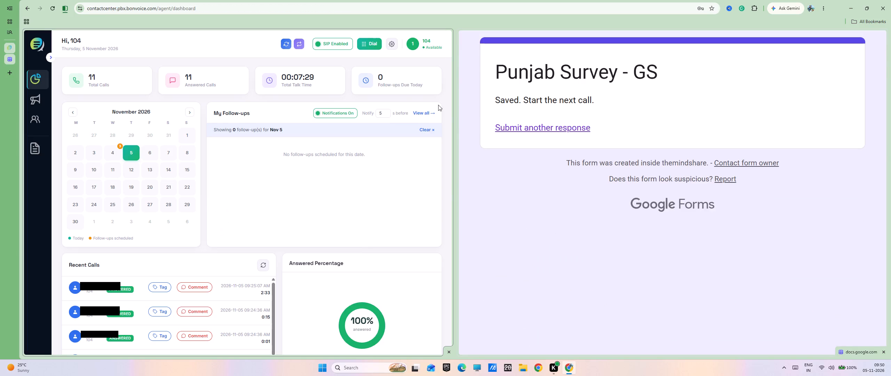
left_click(259, 196)
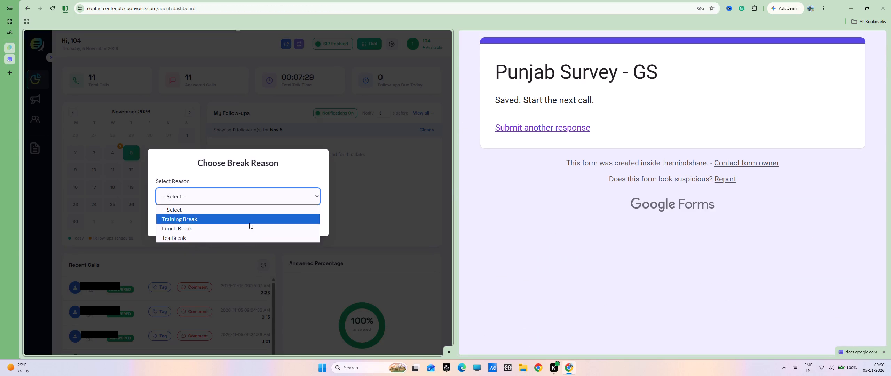
left_click(245, 222)
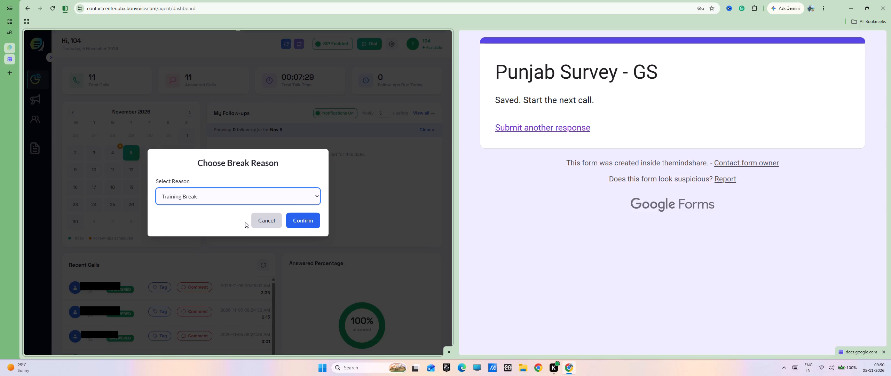
left_click(282, 197)
left_click(262, 217)
left_click(309, 227)
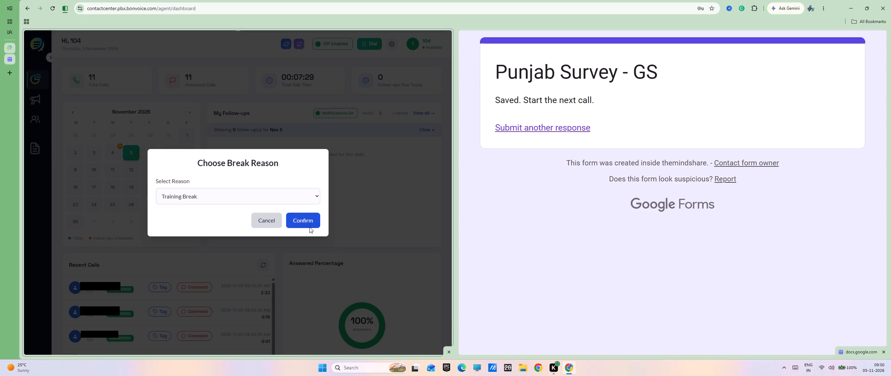
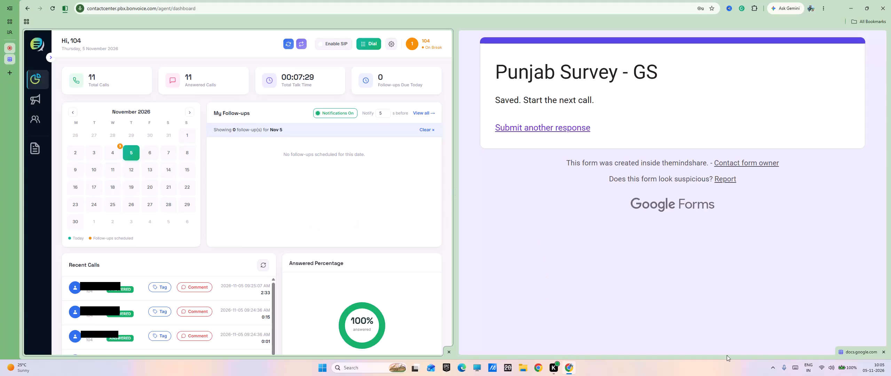
Connect the ROG CETRA TRUE Bluetooth headset to the computer and close the system settings.
left_click(834, 369)
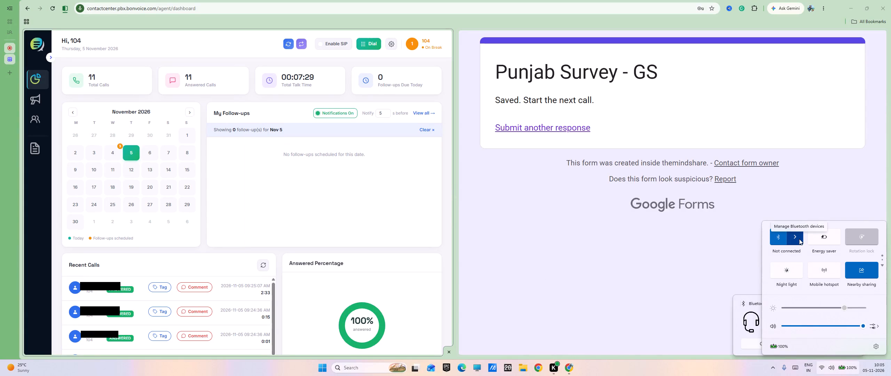
left_click(799, 239)
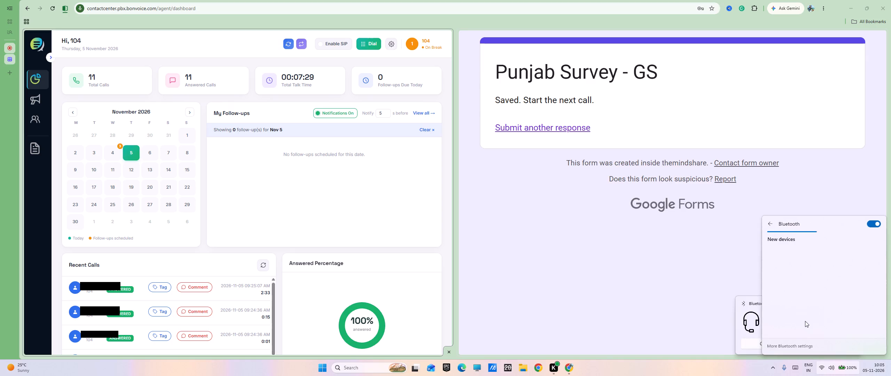
scroll(797, 324, "down", 2)
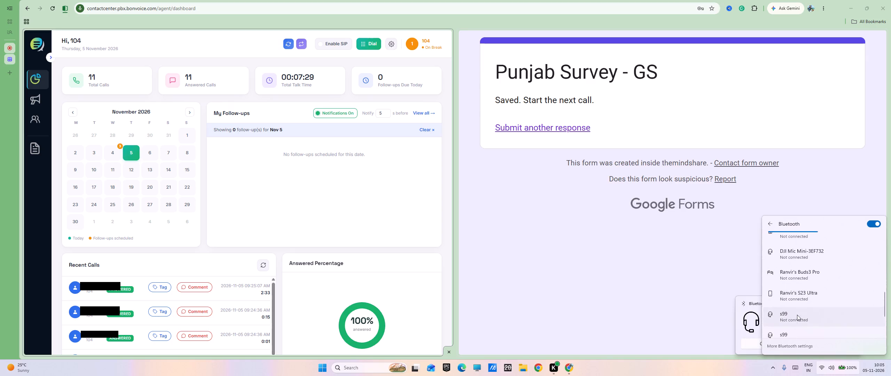
left_click(794, 344)
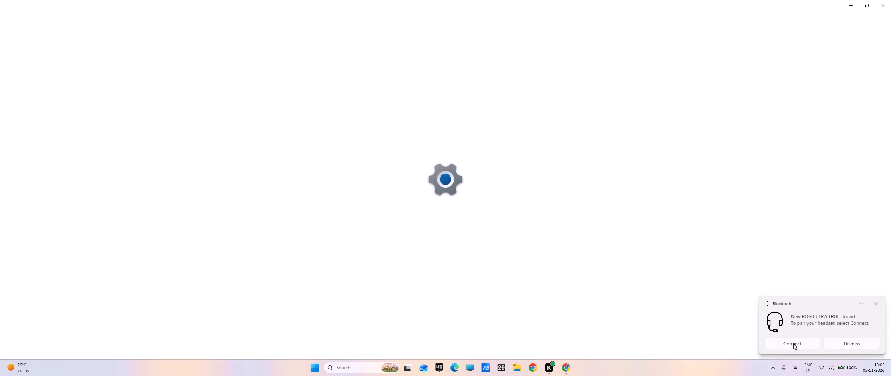
left_click(794, 345)
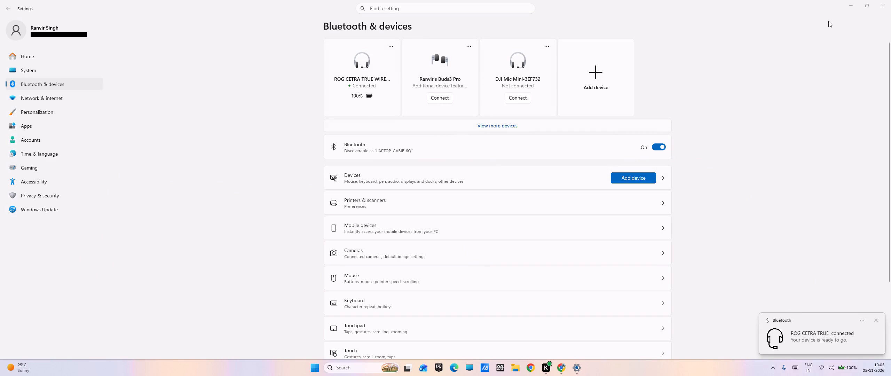
left_click(883, 6)
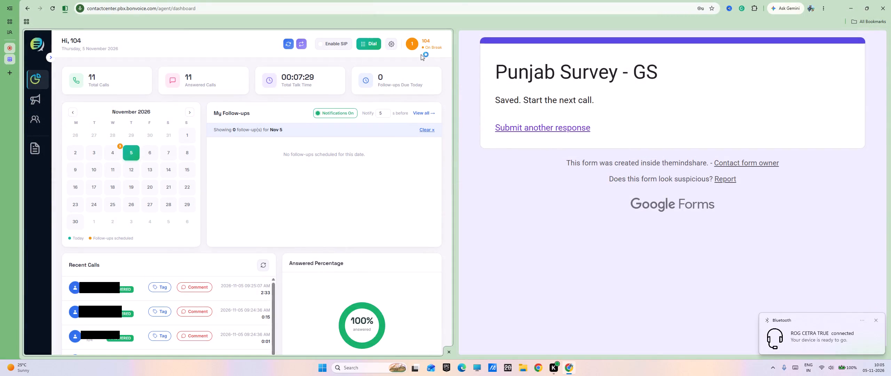
End the break for agent 104 in the contact centre to resume campaign calls.
left_click(417, 40)
left_click(414, 64)
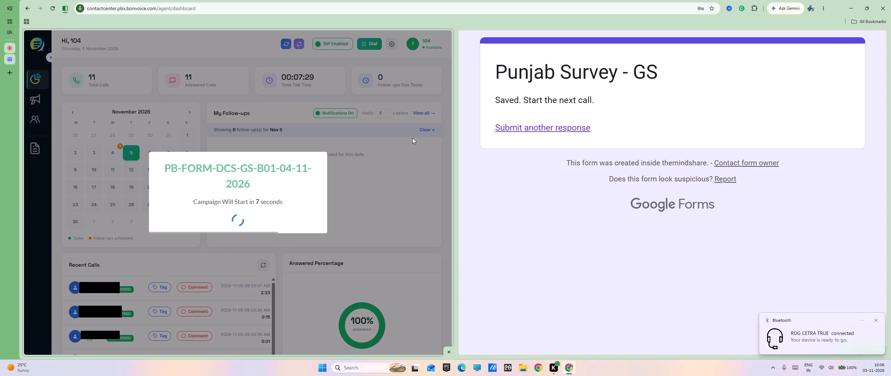
Start another response in the Punjab Survey - GS form.
left_click(554, 123)
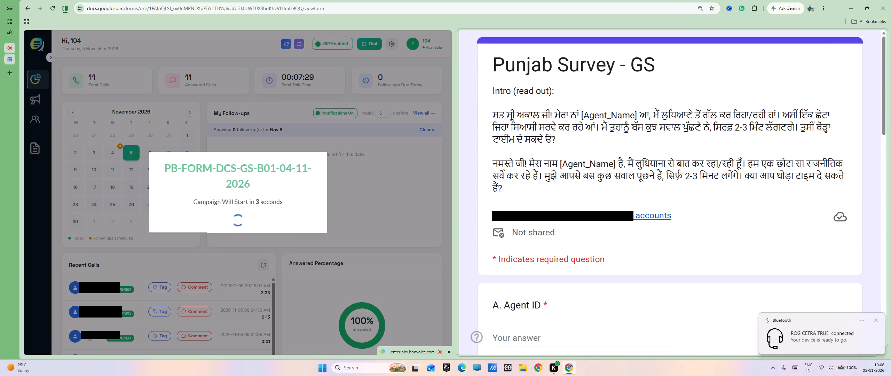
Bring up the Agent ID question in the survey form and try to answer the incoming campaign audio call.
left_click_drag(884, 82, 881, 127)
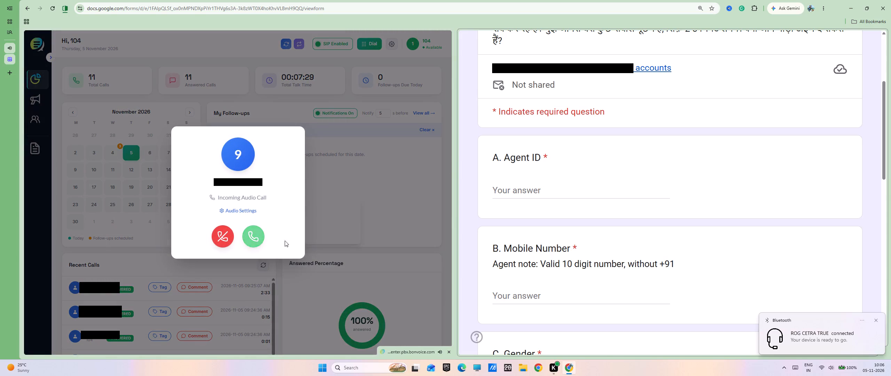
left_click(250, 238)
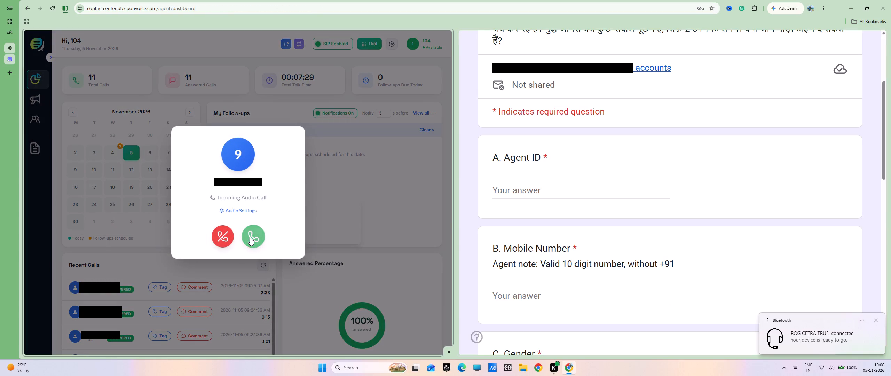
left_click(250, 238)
Set the call's microphone to Headset (ROG CETRA TRUE WIRELESS) and its speaker to Headphones (ROG CETRA TRUE WIRELESS) (Bluetooth).
left_click(248, 214)
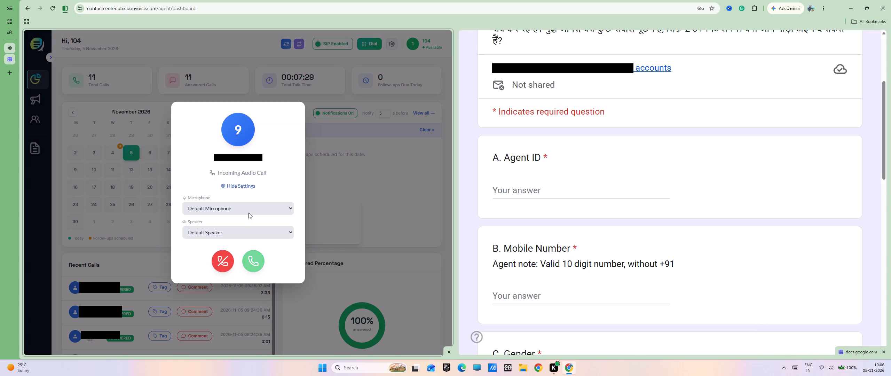
left_click(252, 209)
left_click(237, 282)
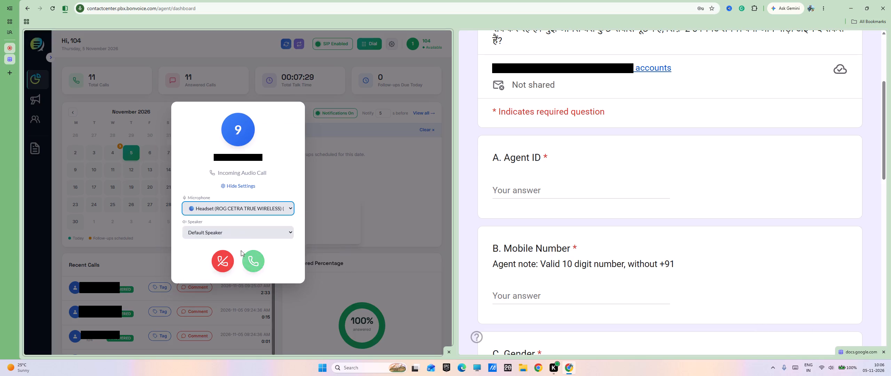
left_click(244, 234)
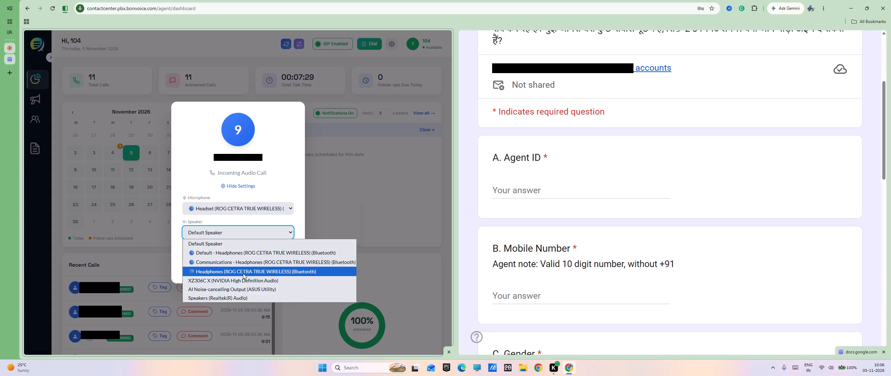
left_click(243, 273)
Answer the incoming audio call for the PB-FORM-DCS-GS-B01 campaign in the contact centre.
left_click(253, 261)
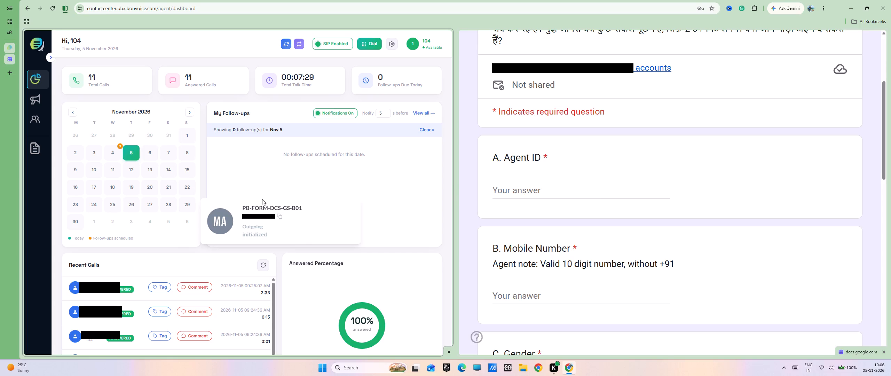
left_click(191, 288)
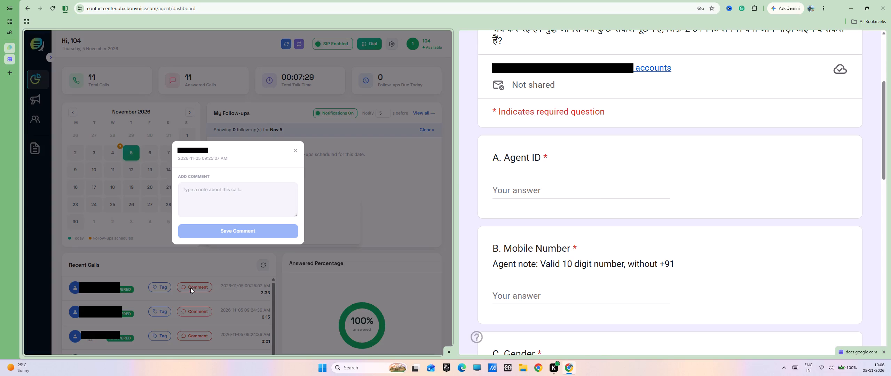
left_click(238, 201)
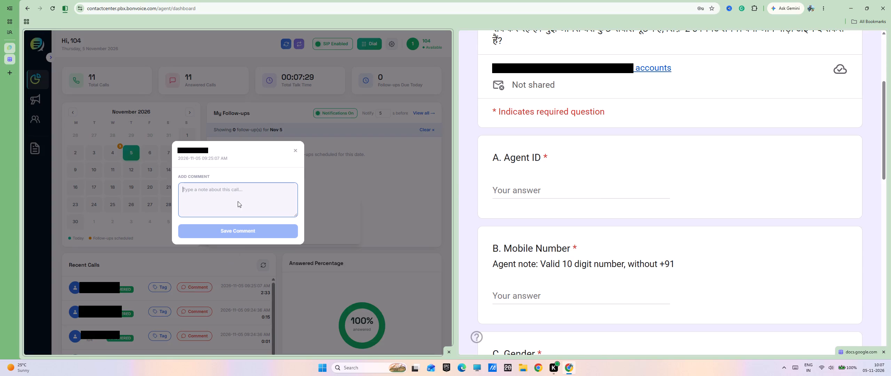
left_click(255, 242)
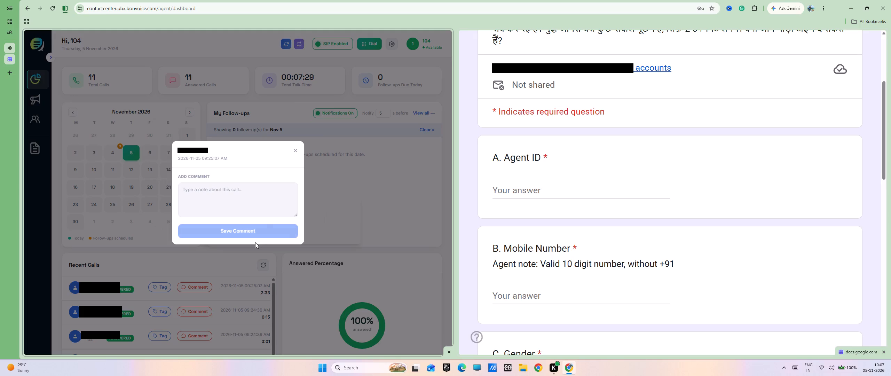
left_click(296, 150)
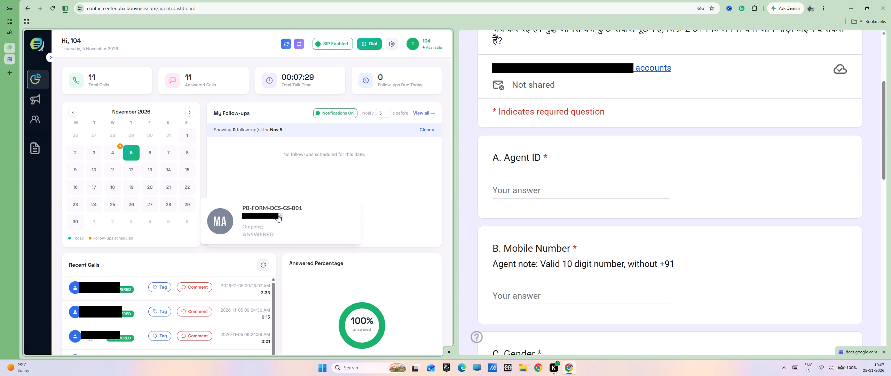
Enter 104 as the Agent ID and the mobile number copied from the PB-FORM-DCS-GS-B01 call card in the survey form.
left_click(277, 214)
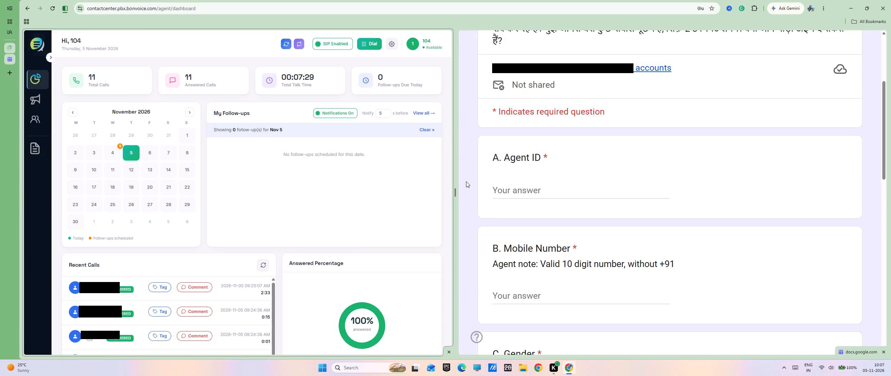
left_click(544, 187)
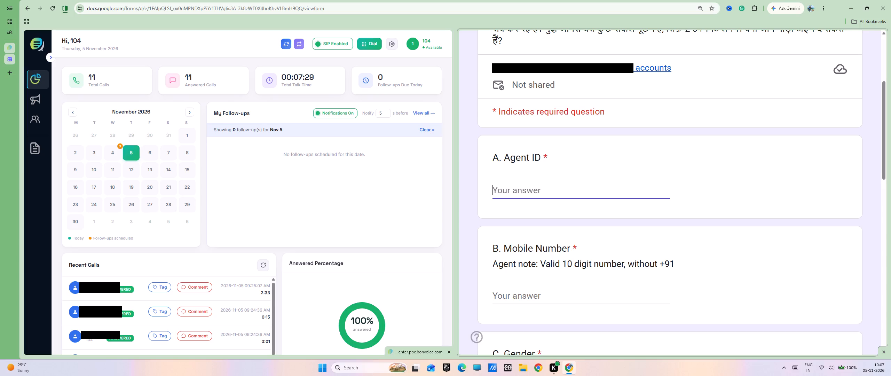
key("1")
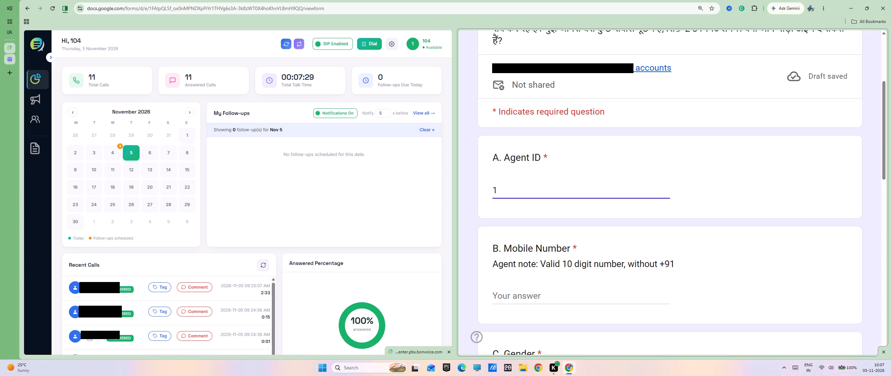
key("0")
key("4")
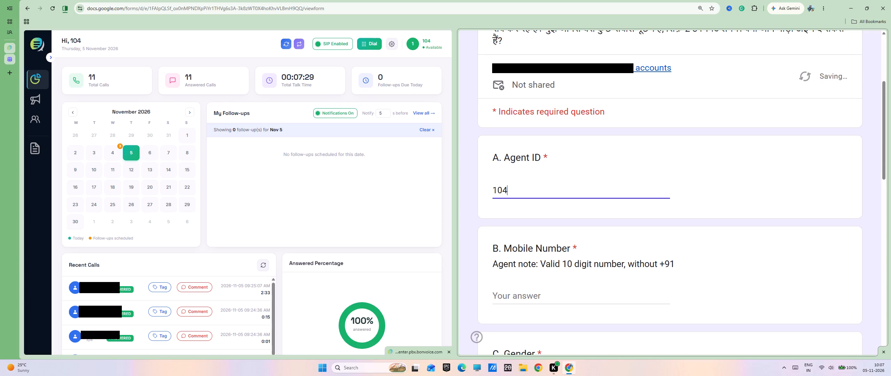
left_click(532, 297)
right_click(533, 294)
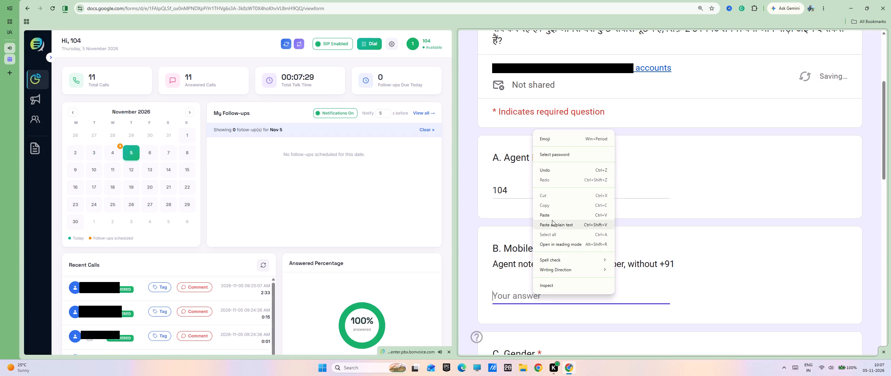
left_click(552, 212)
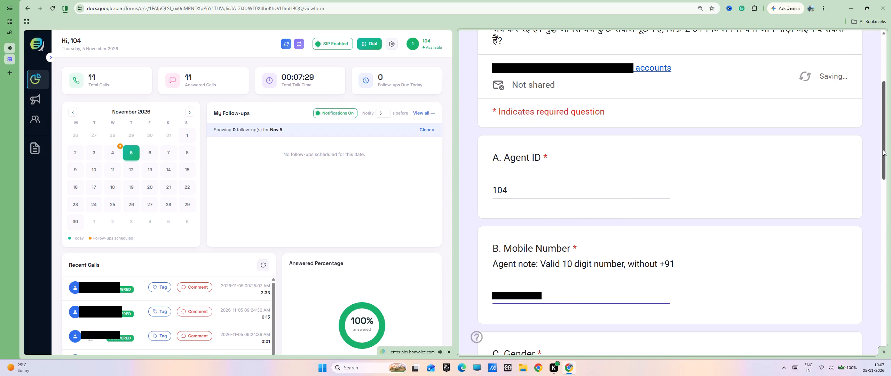
Fill in the gender, age 44 and Yes for registered voter in Punjab, and continue to the Constituency section.
left_click_drag(884, 151, 886, 209)
left_click(553, 204)
scroll(558, 243, "down", 1)
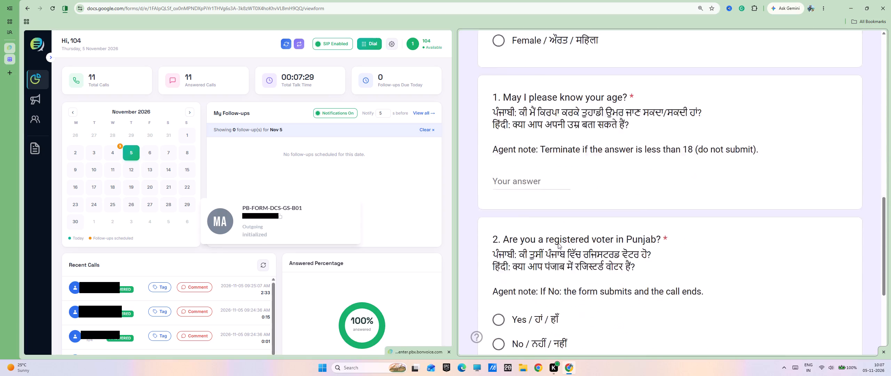
left_click(532, 143)
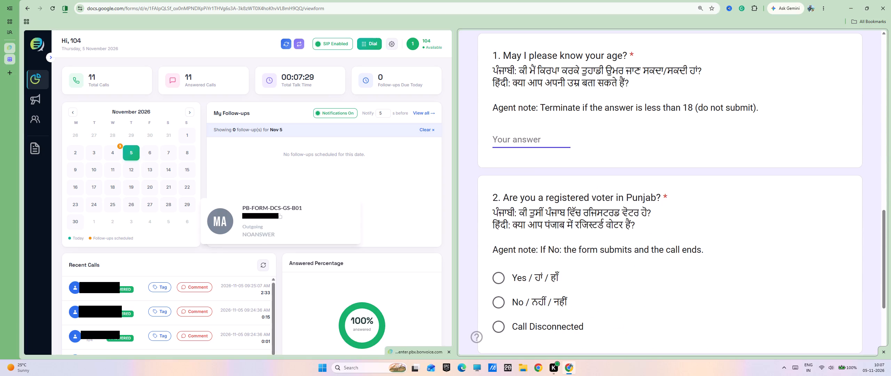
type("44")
left_click(533, 283)
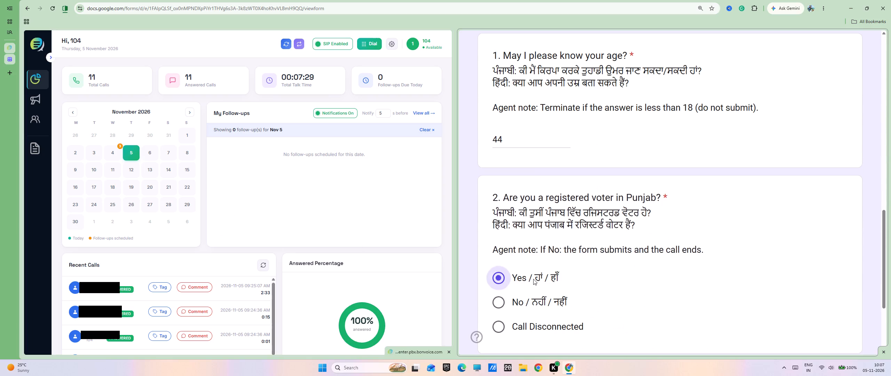
scroll(533, 279, "down", 1)
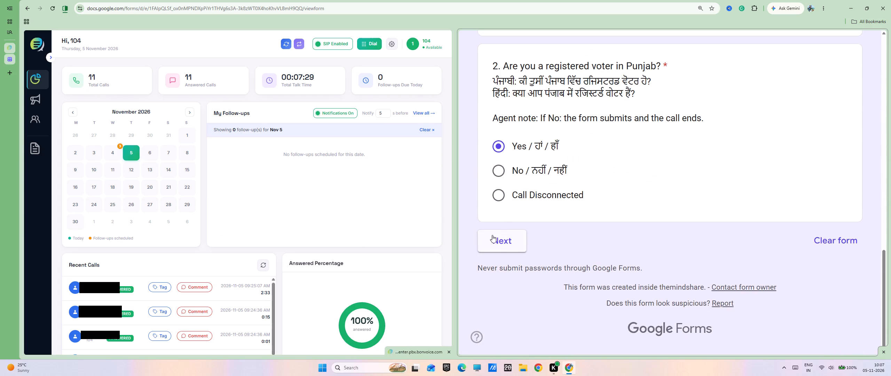
left_click(490, 235)
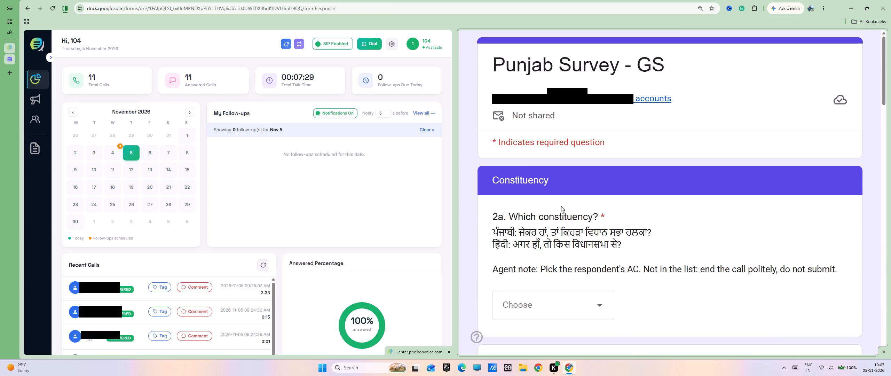
Set the constituency in question 2a to 11 Ajnala.
left_click(562, 307)
left_click(534, 140)
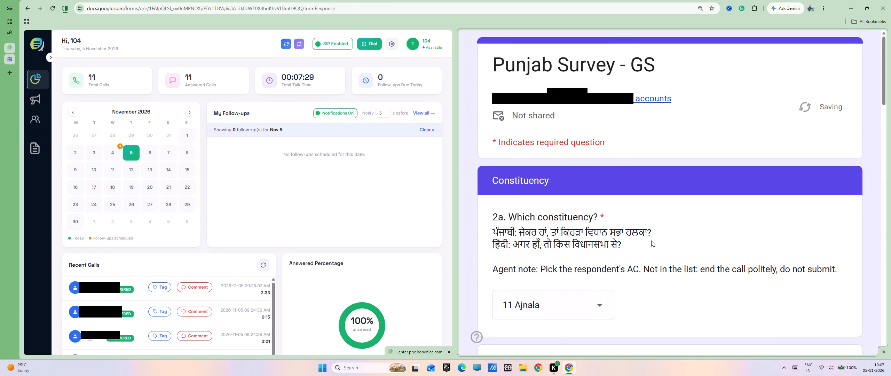
Answer the party questions with BJP for tomorrow's Assembly election, BSP for 2022 and Independent for the one after, and continue.
scroll(654, 241, "down", 1)
left_click(539, 225)
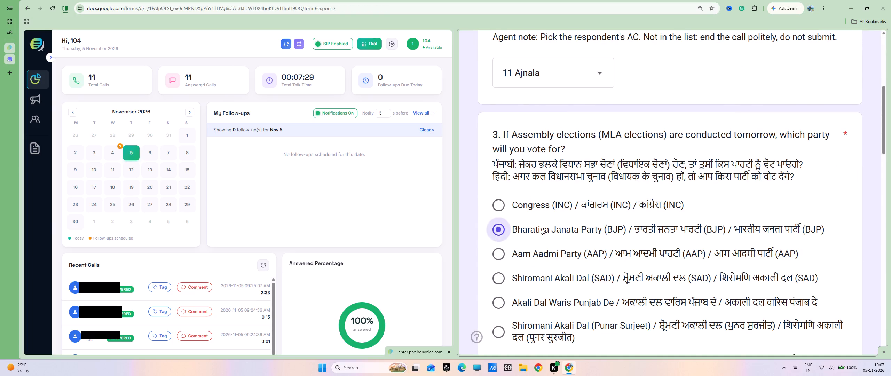
scroll(542, 229, "down", 1)
scroll(544, 262, "down", 1)
left_click(522, 213)
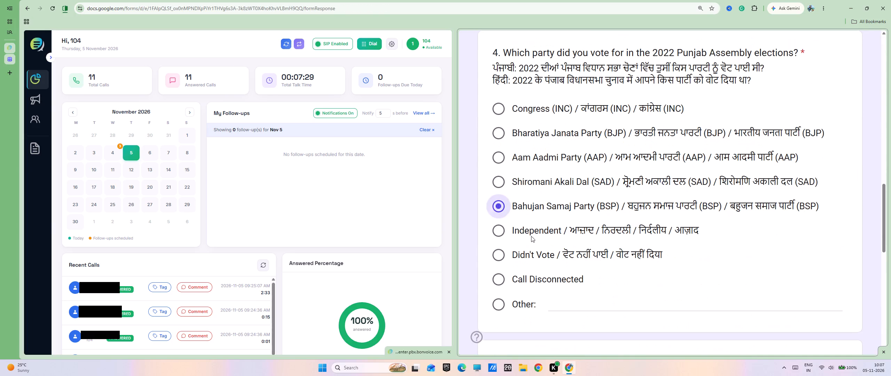
scroll(532, 239, "down", 2)
left_click(531, 124)
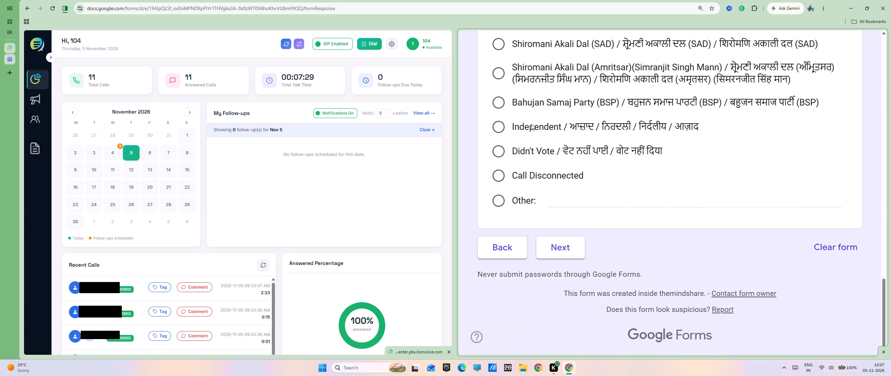
left_click(554, 251)
Choose Kuldeep Singh Dhaliwal (AAP) and No one from INC in the candidate questions, and continue to the Community section.
scroll(551, 243, "down", 2)
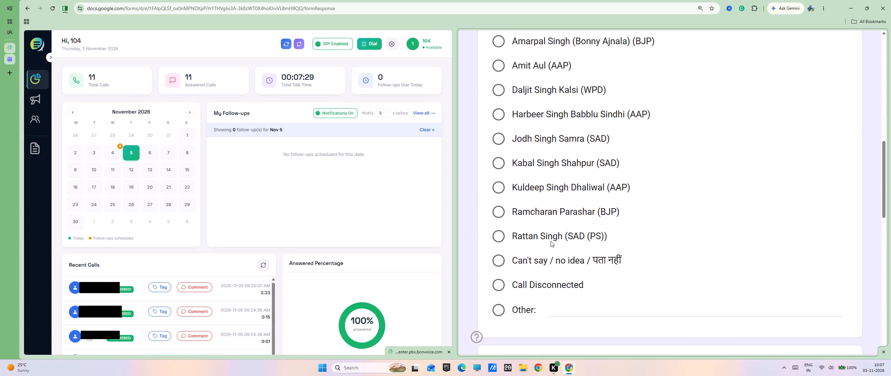
left_click(535, 188)
scroll(546, 232, "down", 2)
left_click(547, 188)
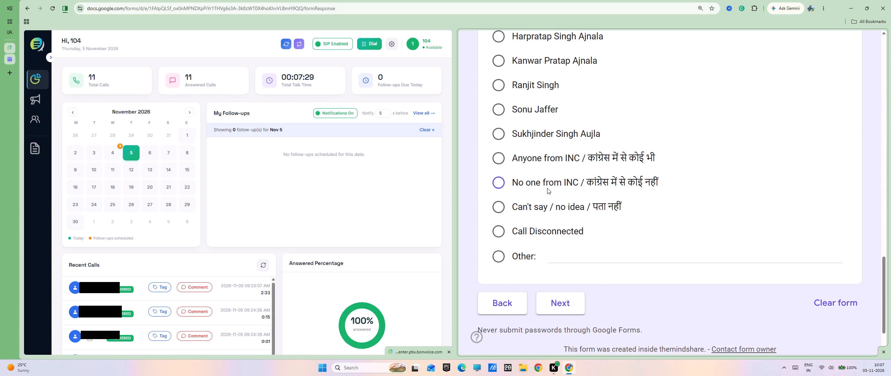
left_click(568, 296)
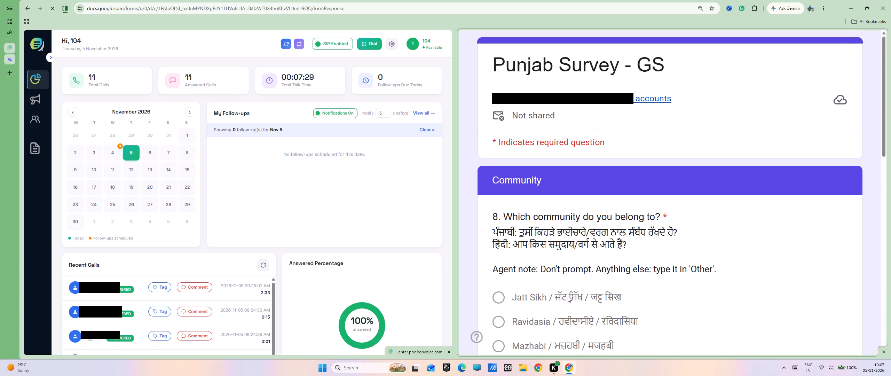
Set the community to Ravidasia and submit the Punjab Survey - GS response.
left_click(544, 328)
scroll(543, 326, "down", 3)
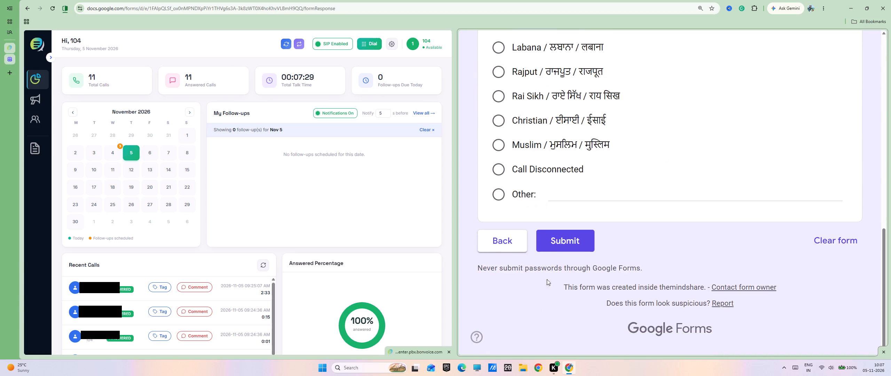
left_click(557, 244)
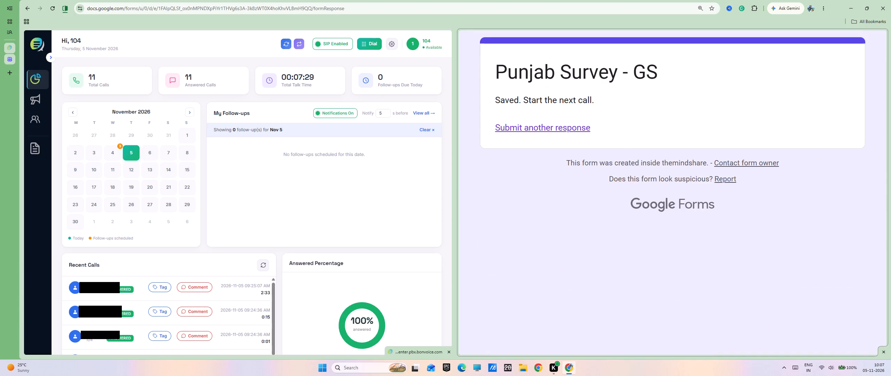
Look through the Recent Calls list on the contact centre dashboard and refresh it.
left_click_drag(273, 296, 274, 338)
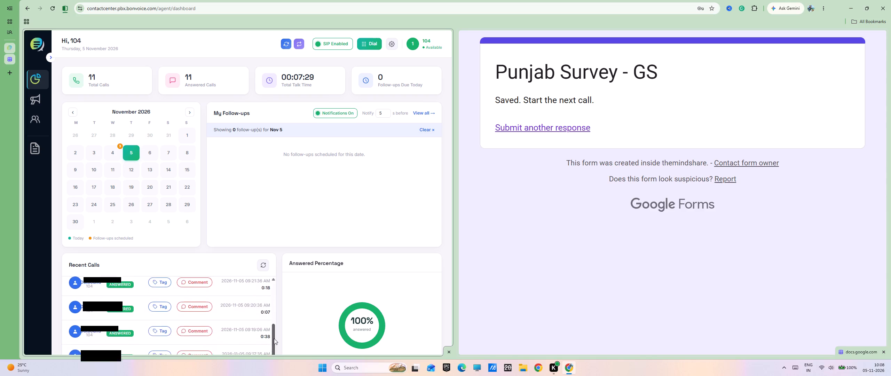
left_click_drag(274, 338, 274, 255)
left_click(267, 264)
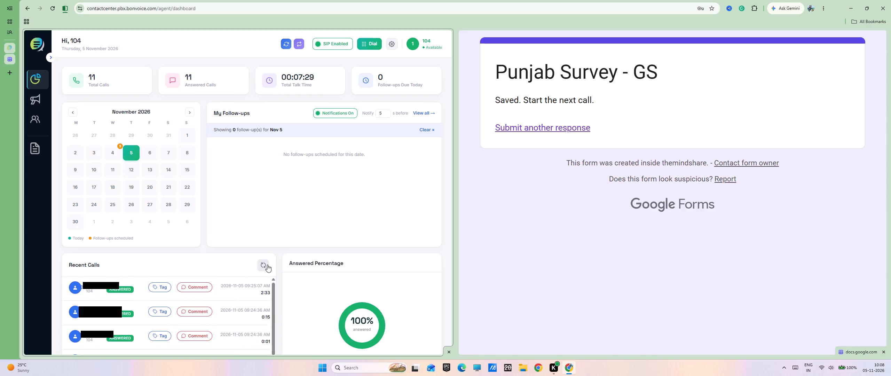
left_click(265, 266)
left_click(265, 266)
triple_click(265, 266)
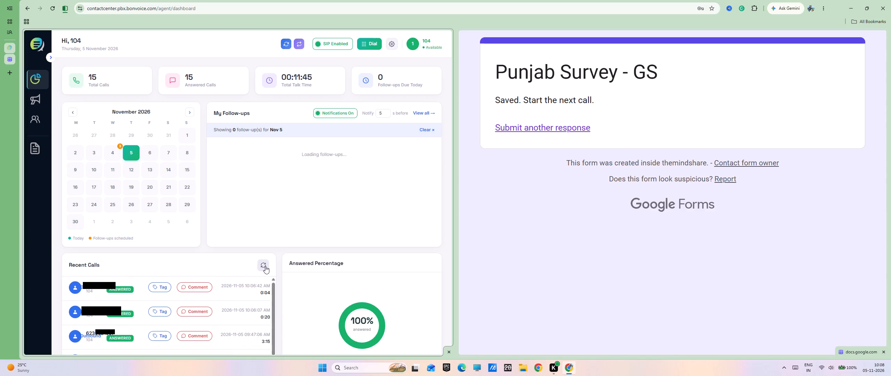
Start another Punjab Survey - GS response and refresh the Recent Calls list on the contact centre dashboard.
triple_click(265, 266)
triple_click(265, 266)
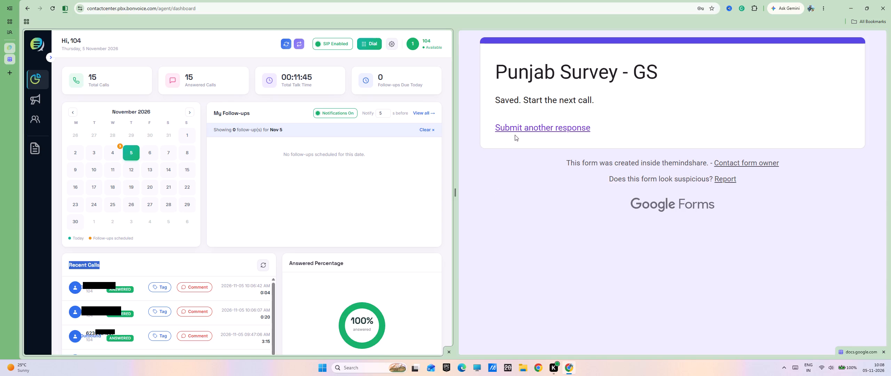
left_click(523, 127)
left_click_drag(275, 323, 274, 333)
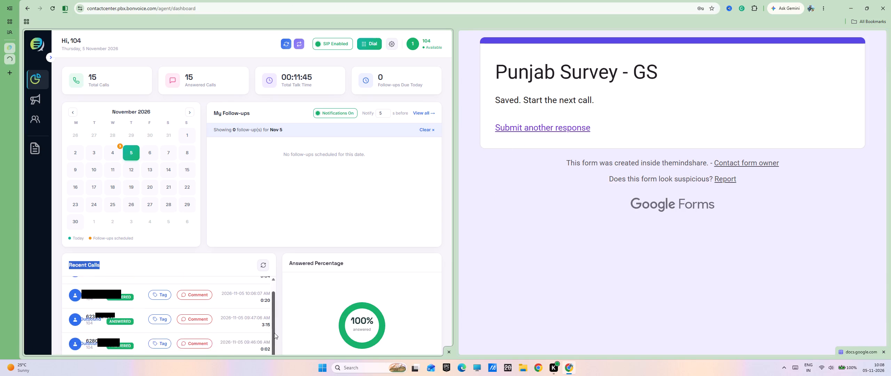
left_click_drag(274, 333, 279, 310)
left_click(544, 132)
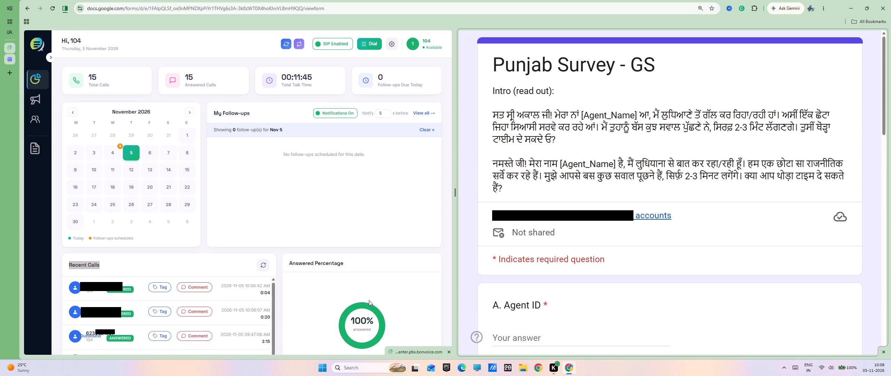
left_click(266, 265)
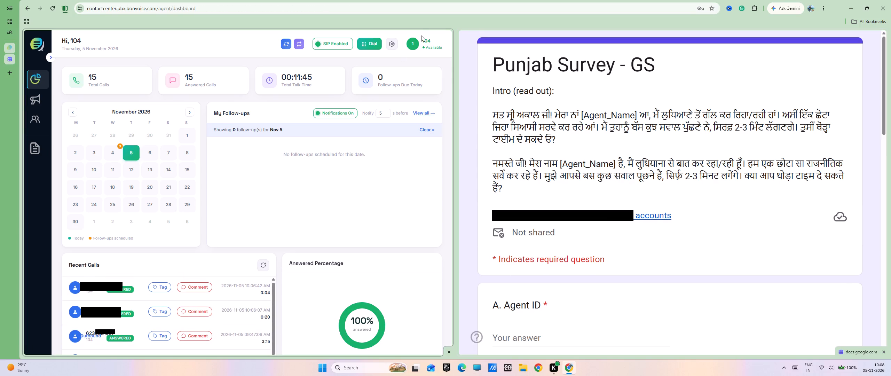
Switch agent 104's status to Unavailable and back to Available.
left_click(415, 46)
left_click(412, 81)
left_click(412, 45)
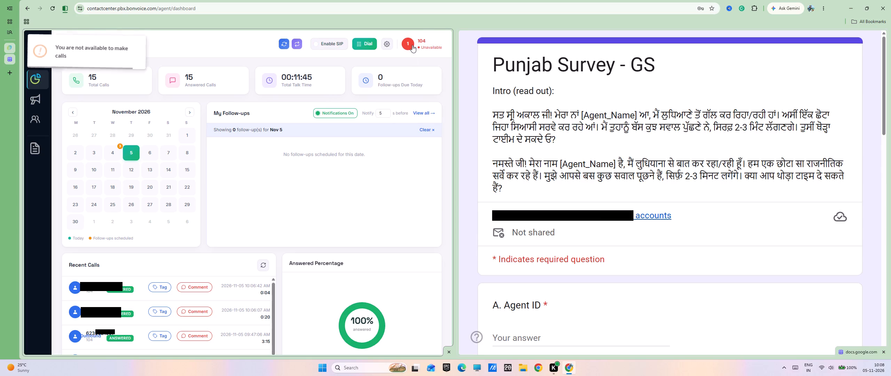
left_click(407, 64)
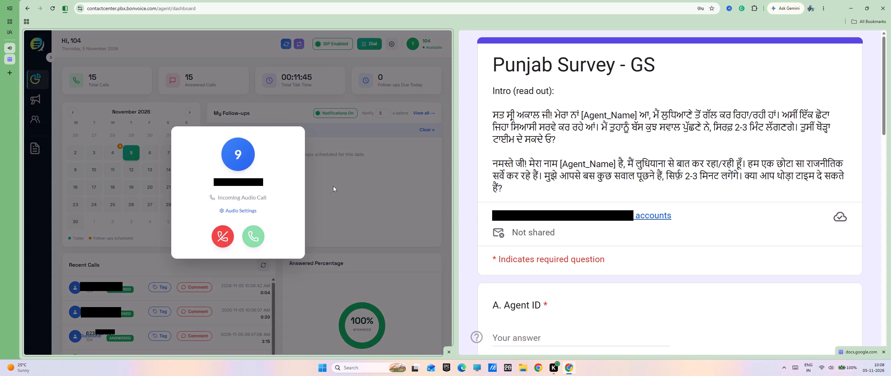
Answer the incoming audio call.
left_click(253, 235)
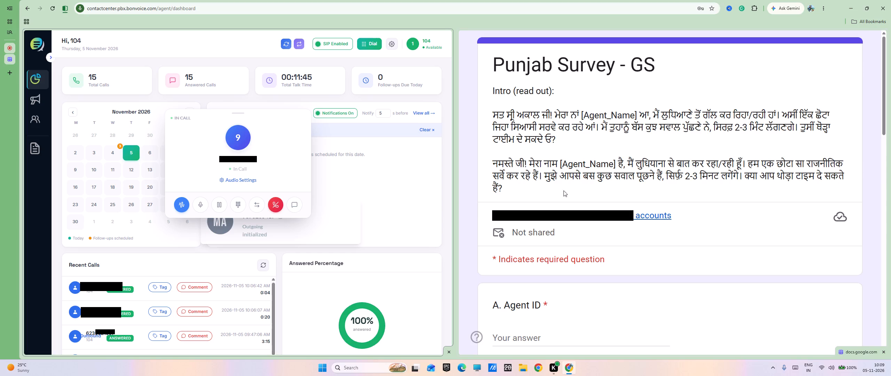
Mark the gender as Female and the registered voter in Punjab question as Yes, and open the age answer.
left_click_drag(884, 129, 881, 143)
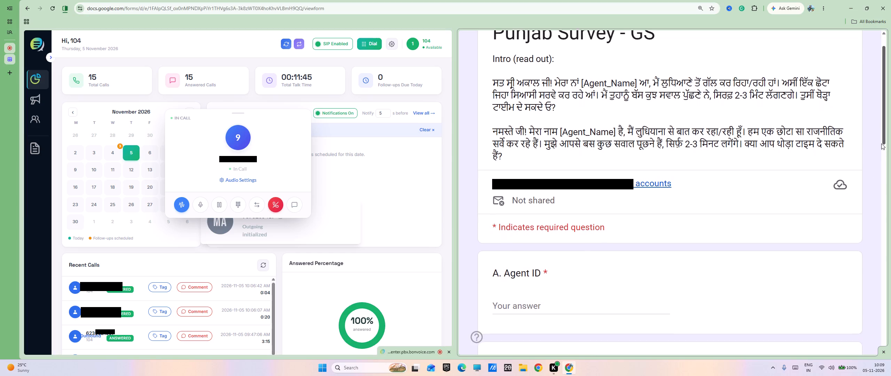
left_click_drag(881, 143, 869, 237)
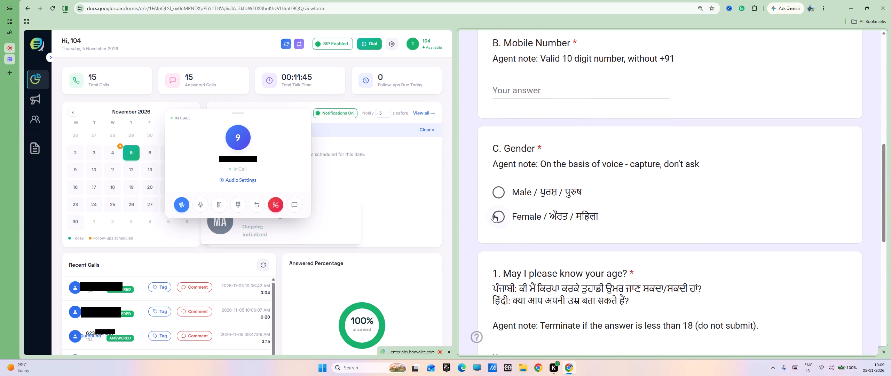
left_click(494, 213)
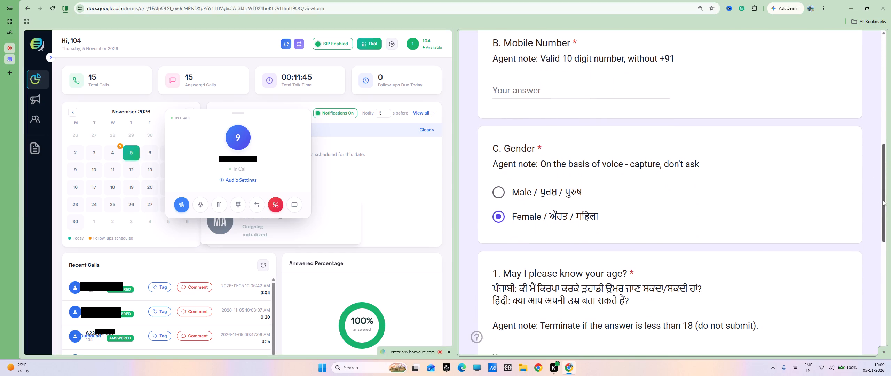
left_click_drag(884, 202, 878, 257)
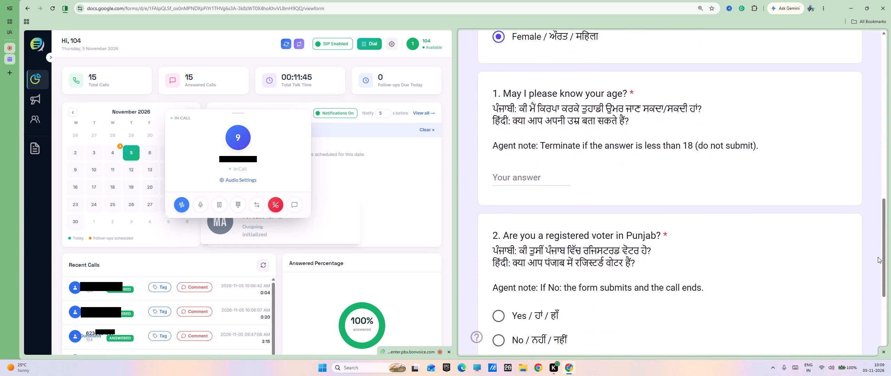
left_click(497, 315)
left_click(536, 178)
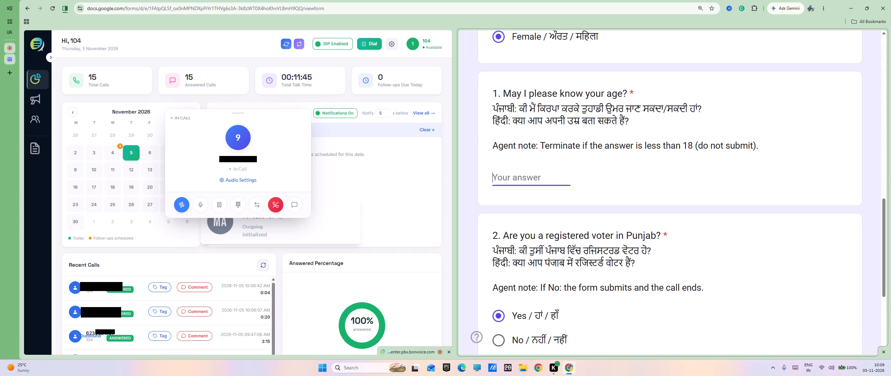
End the active call.
left_click(270, 201)
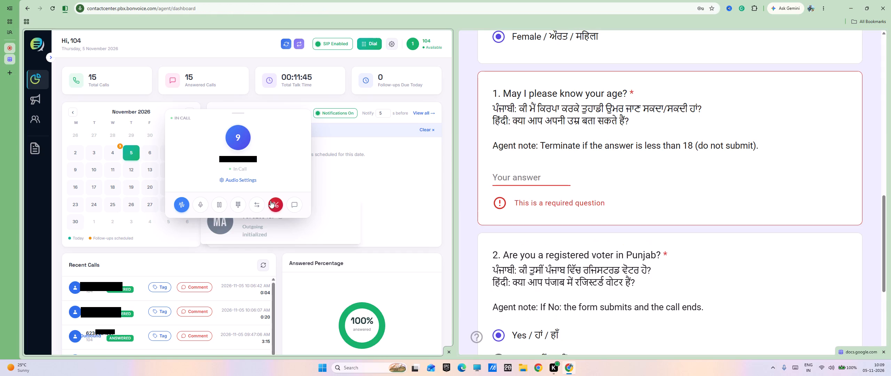
Look over the draft survey response from the introduction to the registered voter question, including the age field.
scroll(344, 216, "down", 2)
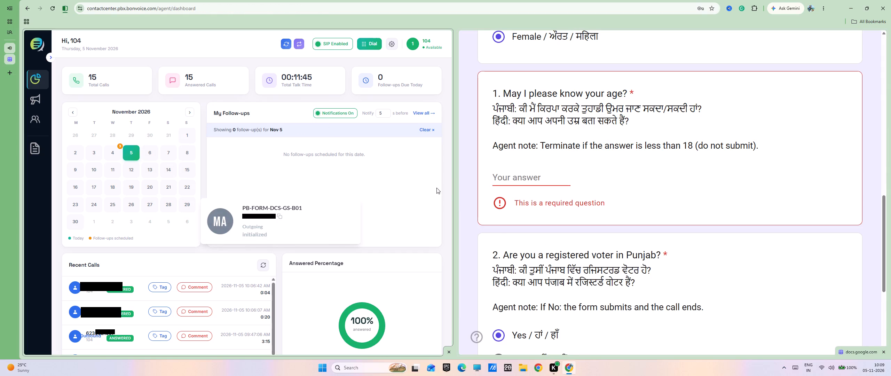
scroll(620, 159, "up", 4)
scroll(621, 159, "down", 2)
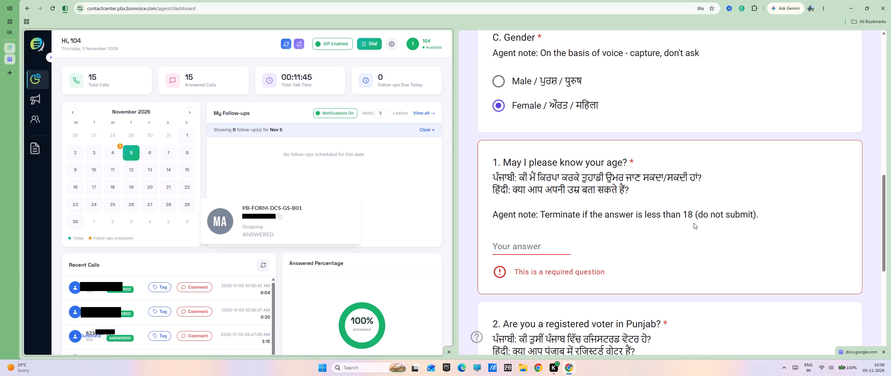
left_click(527, 248)
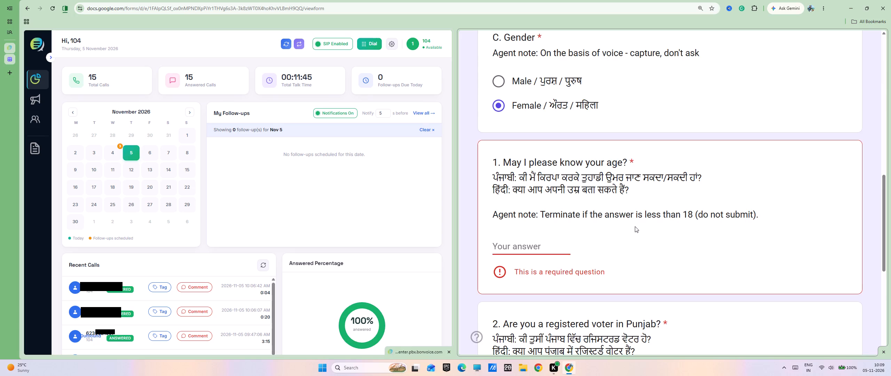
scroll(635, 226, "up", 3)
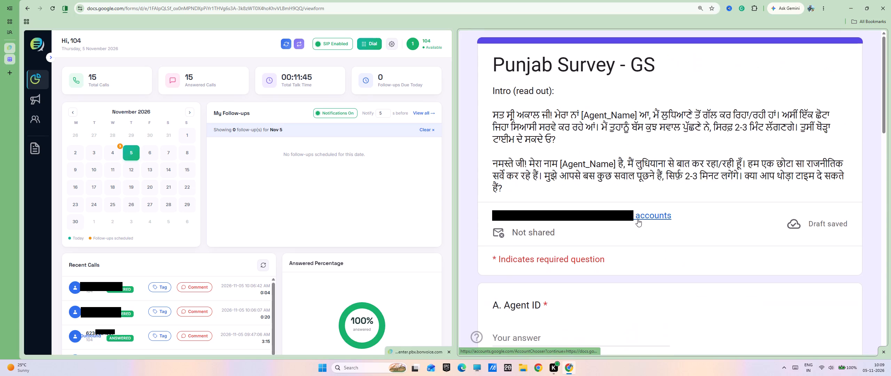
scroll(636, 228, "down", 4)
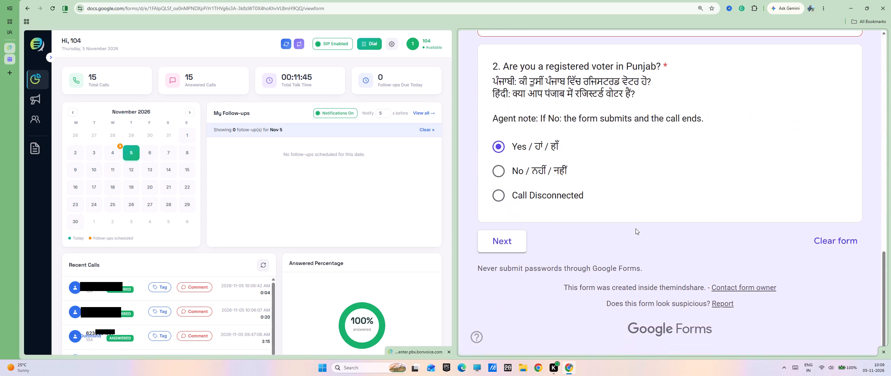
scroll(512, 248, "up", 5)
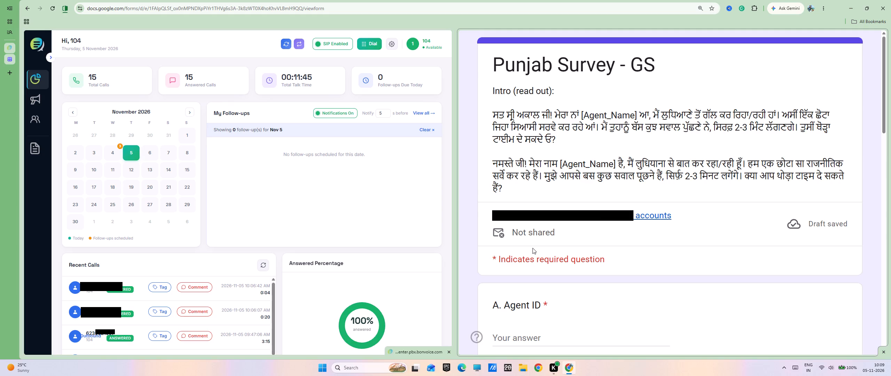
scroll(533, 248, "down", 2)
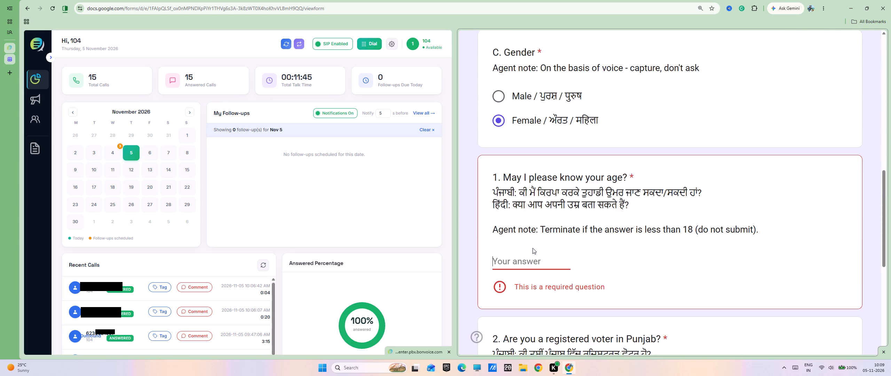
scroll(533, 248, "down", 1)
scroll(533, 248, "up", 1)
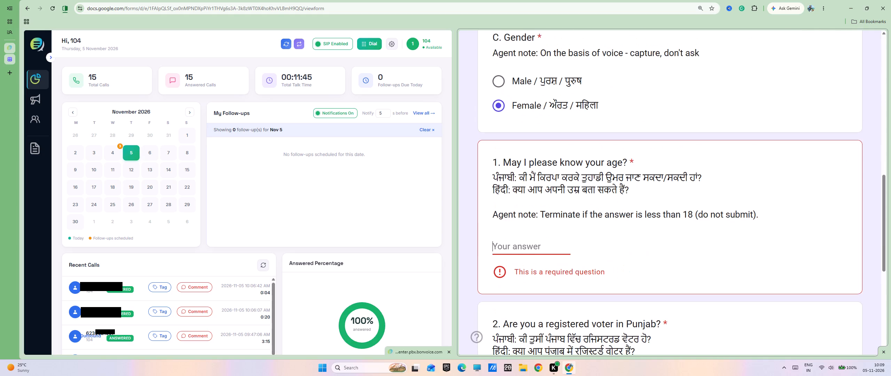
Answer the next incoming audio call.
left_click(257, 234)
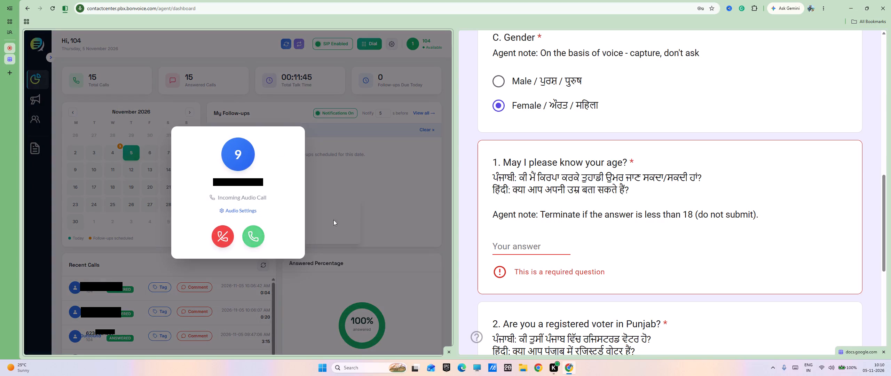
left_click(253, 232)
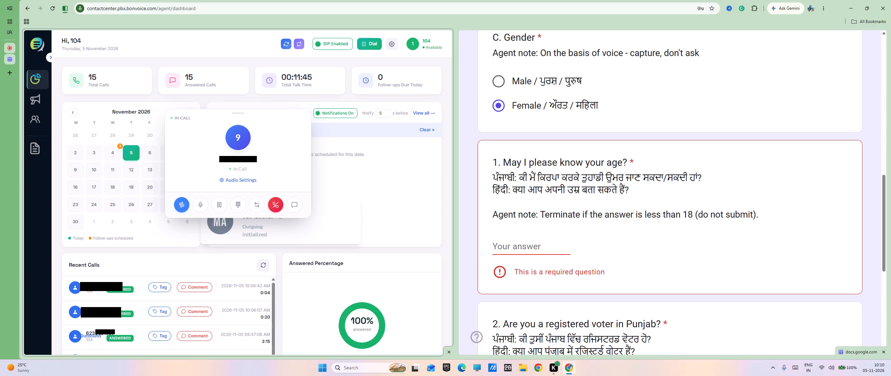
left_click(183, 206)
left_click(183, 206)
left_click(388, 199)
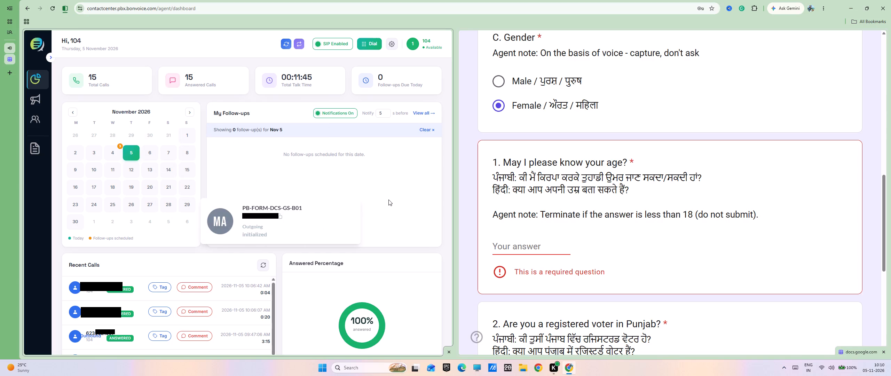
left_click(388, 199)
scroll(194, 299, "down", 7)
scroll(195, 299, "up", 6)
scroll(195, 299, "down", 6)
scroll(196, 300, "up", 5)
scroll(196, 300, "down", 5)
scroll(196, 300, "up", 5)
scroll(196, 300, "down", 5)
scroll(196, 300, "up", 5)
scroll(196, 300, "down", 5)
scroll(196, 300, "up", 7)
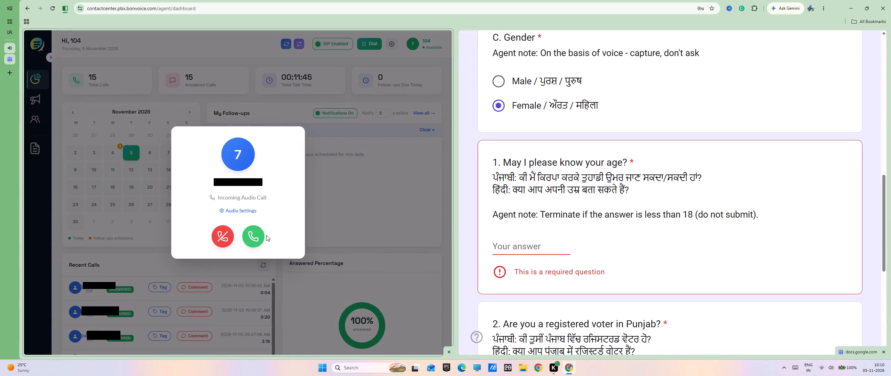
Answer the incoming audio call and return the survey form to its introduction script.
left_click(258, 235)
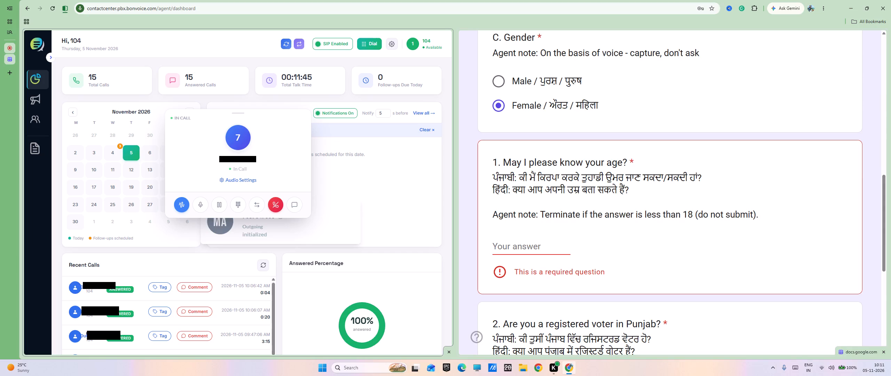
scroll(640, 184, "up", 4)
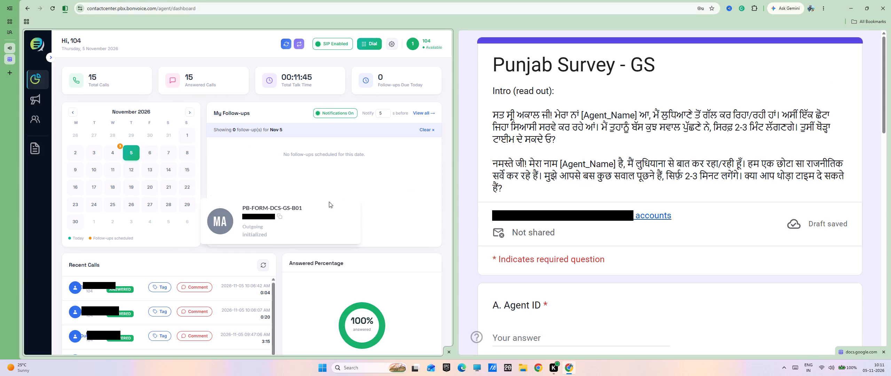
Answer the next incoming audio call.
left_click(260, 231)
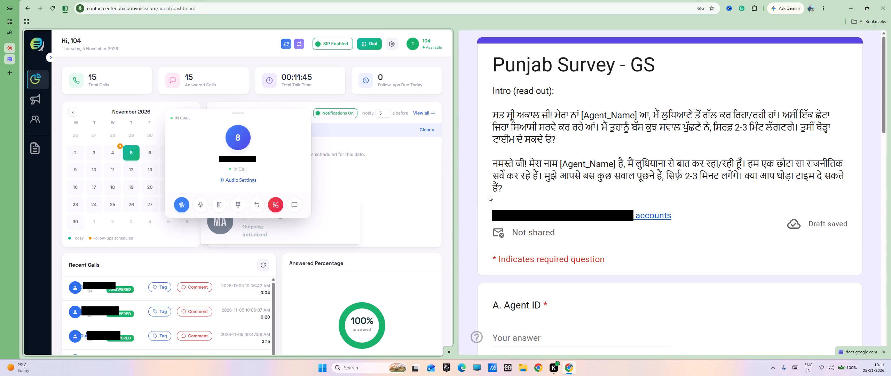
Go through the survey's introduction during the call, highlighting the Hindi greeting, the whole Punjabi script and the words Punjab Survey in the title.
left_click_drag(497, 160, 548, 160)
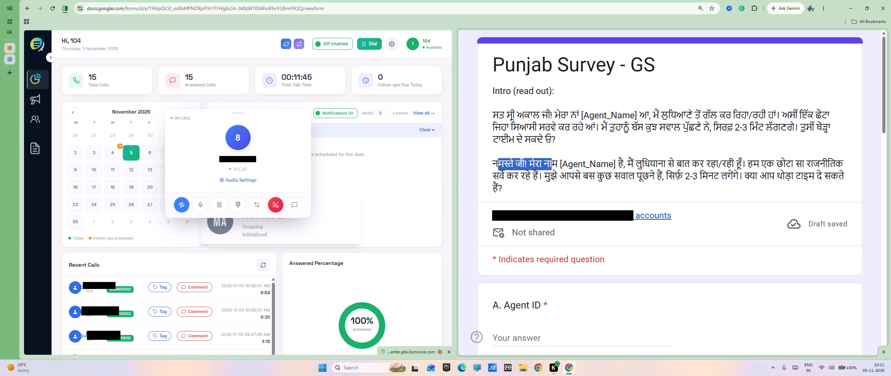
left_click(574, 162)
left_click_drag(492, 112, 662, 116)
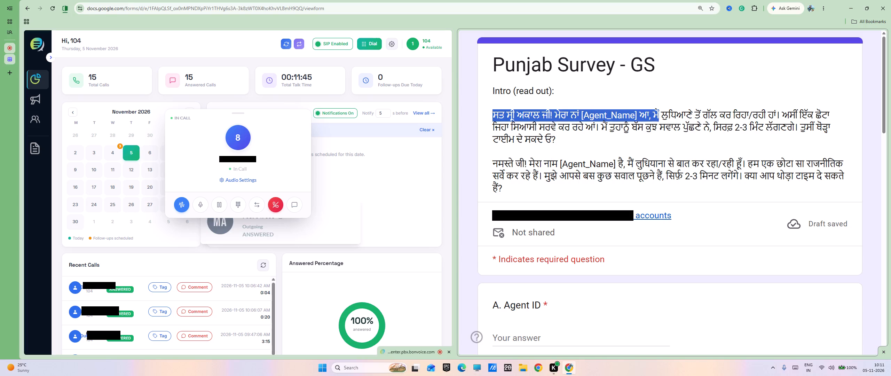
left_click_drag(662, 116, 733, 138)
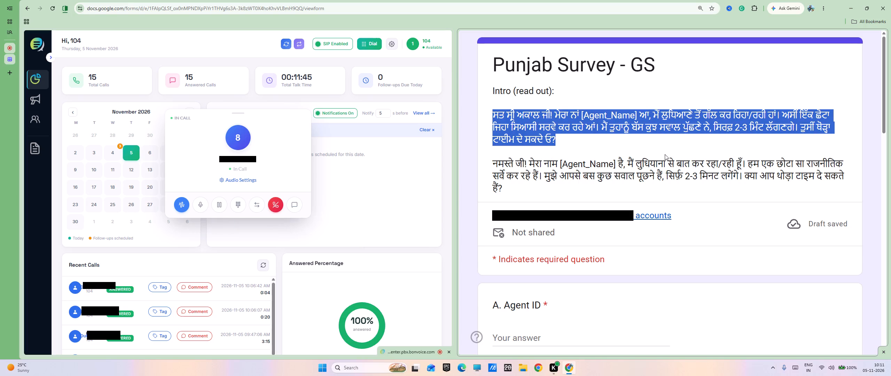
left_click(882, 97)
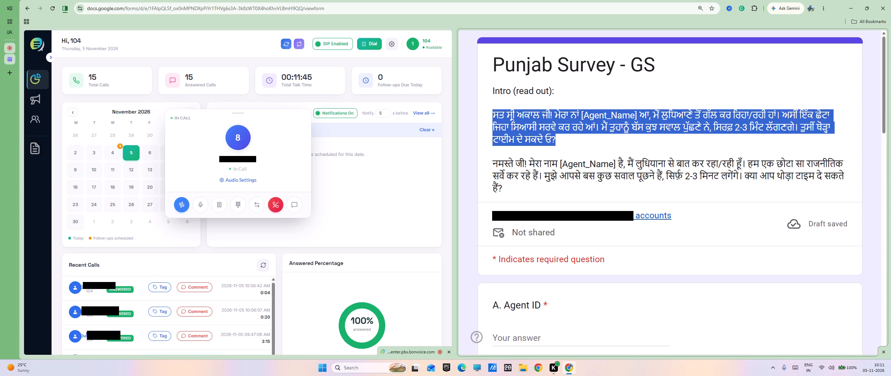
left_click_drag(492, 70, 618, 67)
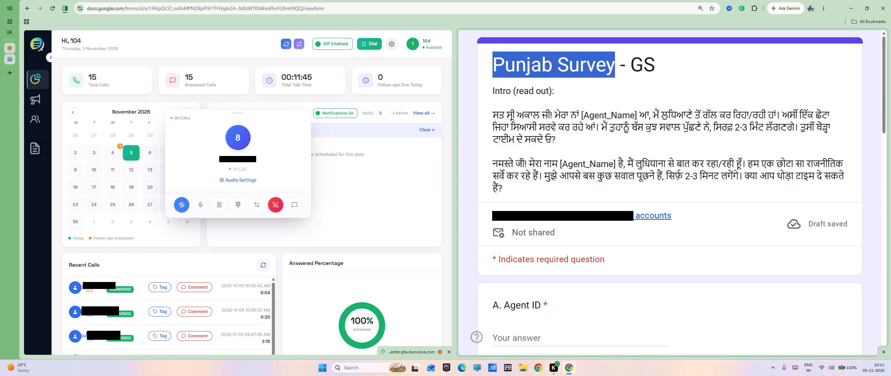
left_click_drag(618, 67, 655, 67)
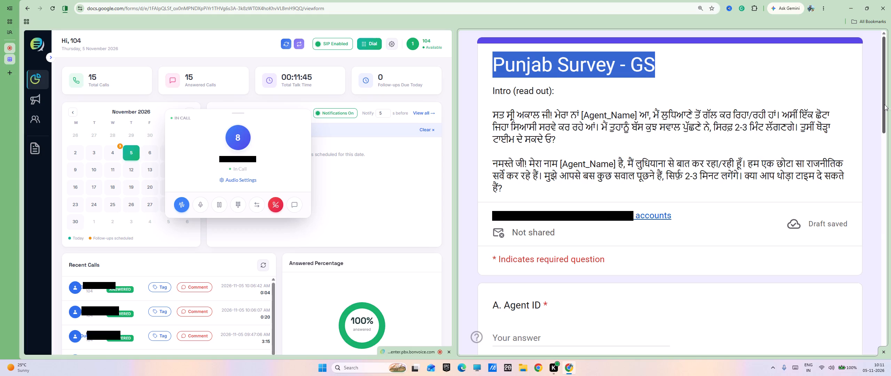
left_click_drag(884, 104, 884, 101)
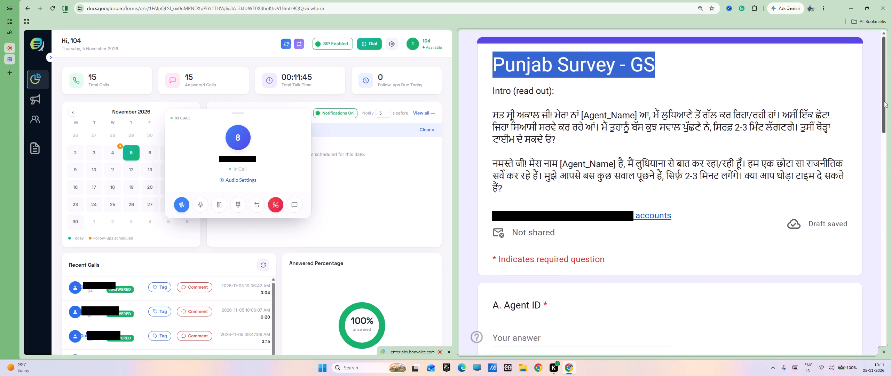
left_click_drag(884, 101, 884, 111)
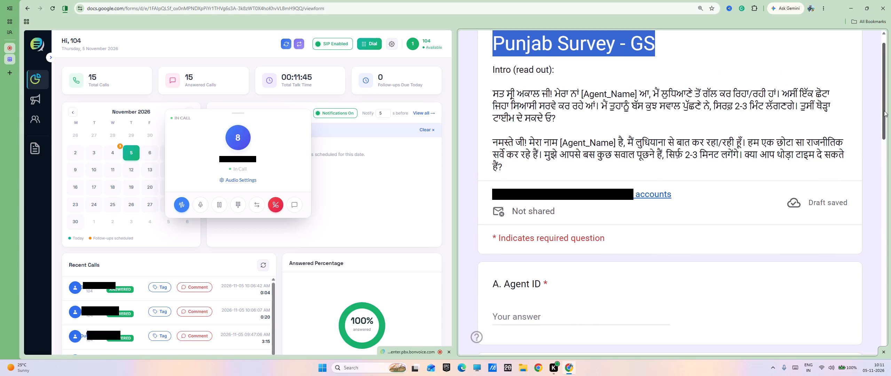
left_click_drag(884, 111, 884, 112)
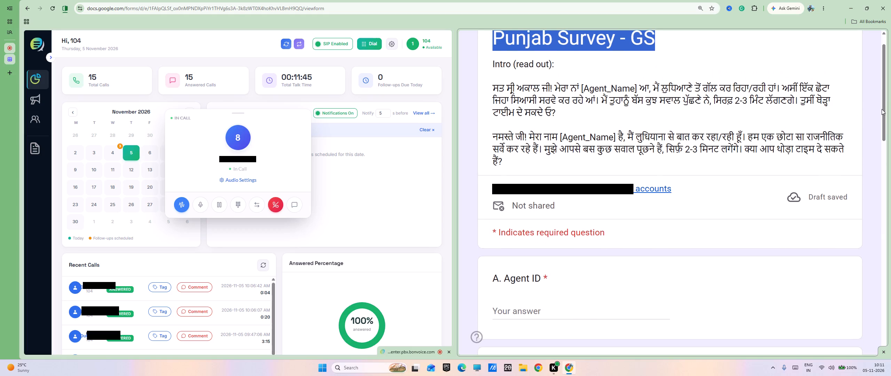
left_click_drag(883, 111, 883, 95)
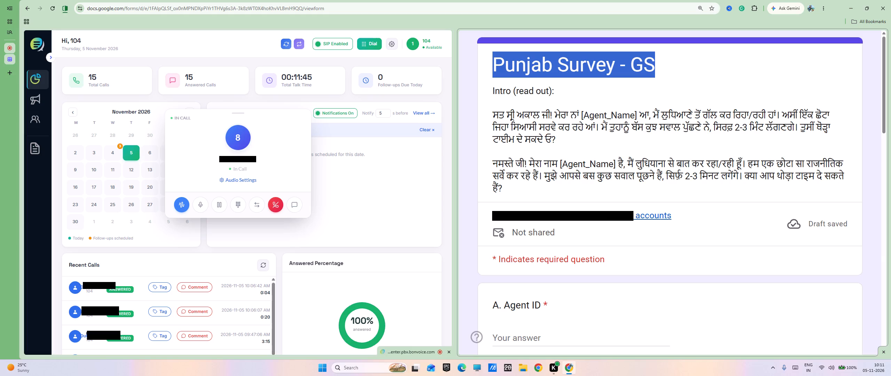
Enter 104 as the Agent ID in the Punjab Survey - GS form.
left_click_drag(883, 93, 883, 107)
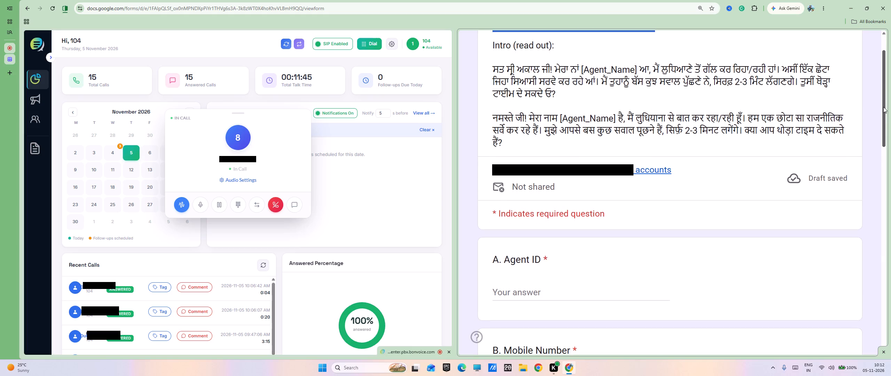
left_click_drag(883, 107, 883, 144)
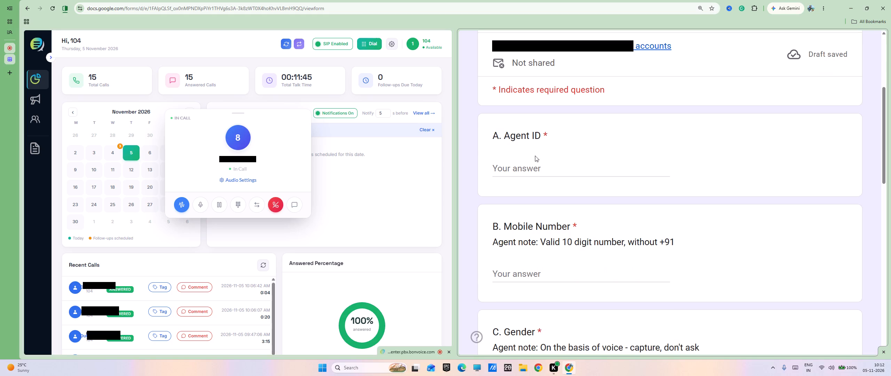
left_click(536, 161)
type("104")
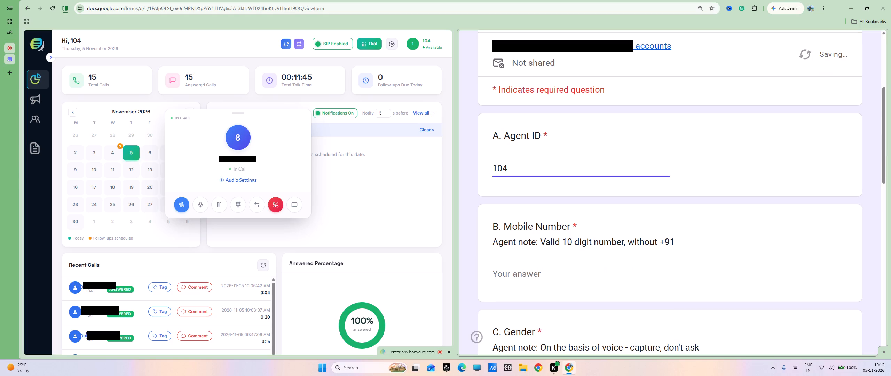
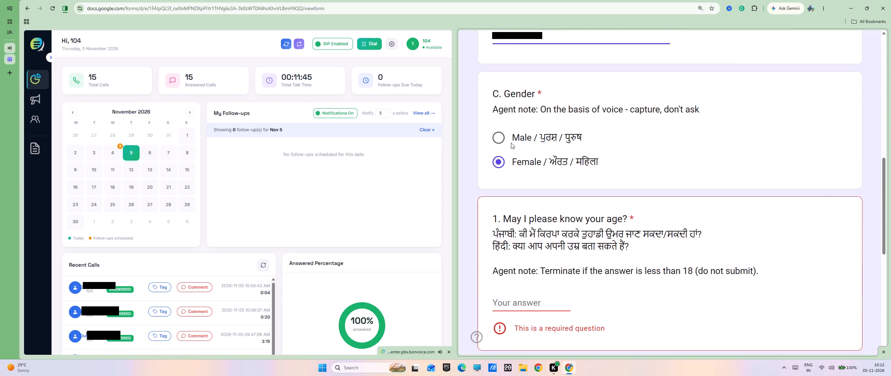
Refresh the recent calls list on the agent dashboard.
left_click(261, 264)
scroll(379, 198, "up", 1)
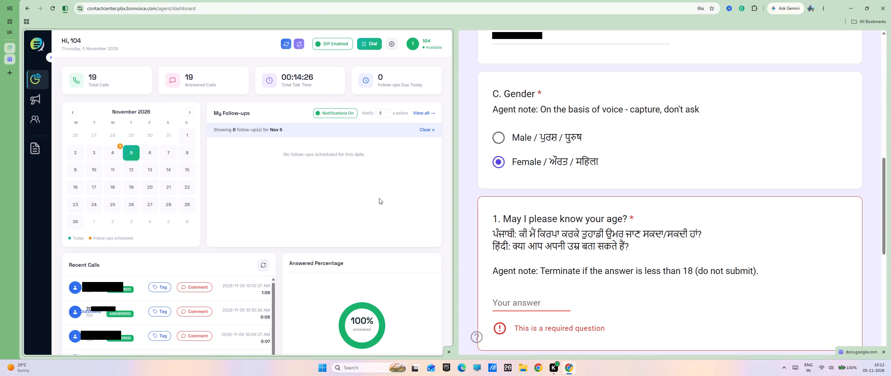
scroll(379, 198, "up", 1)
Clear all answers from the Punjab Survey - GS form and return to its introduction script.
left_click(531, 305)
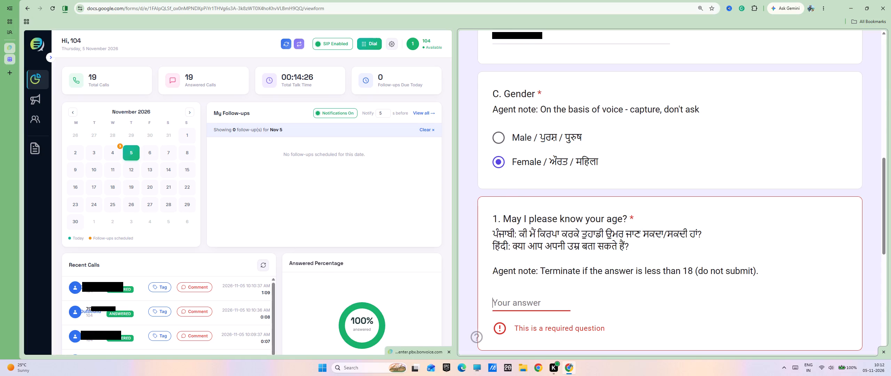
scroll(680, 228, "down", 2)
scroll(680, 228, "up", 3)
scroll(680, 228, "down", 6)
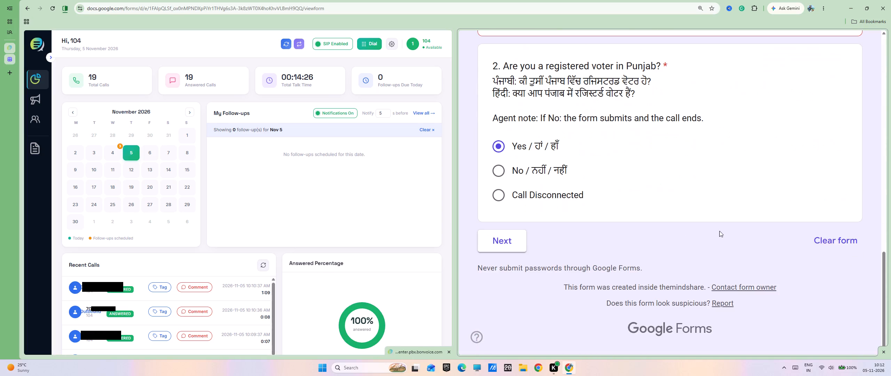
left_click(823, 239)
left_click(744, 228)
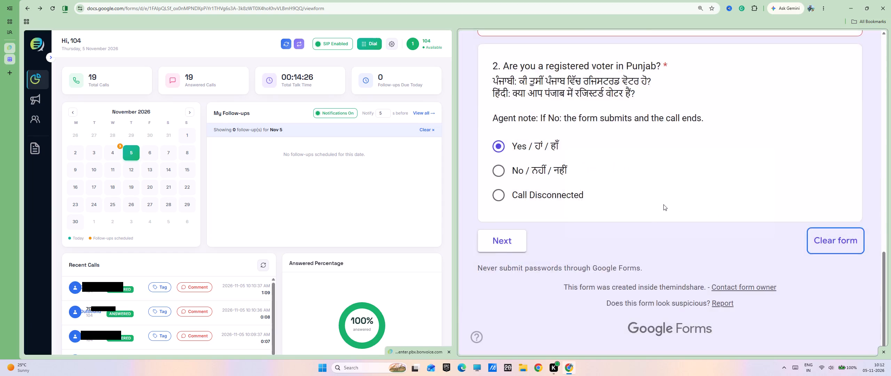
scroll(663, 204, "up", 9)
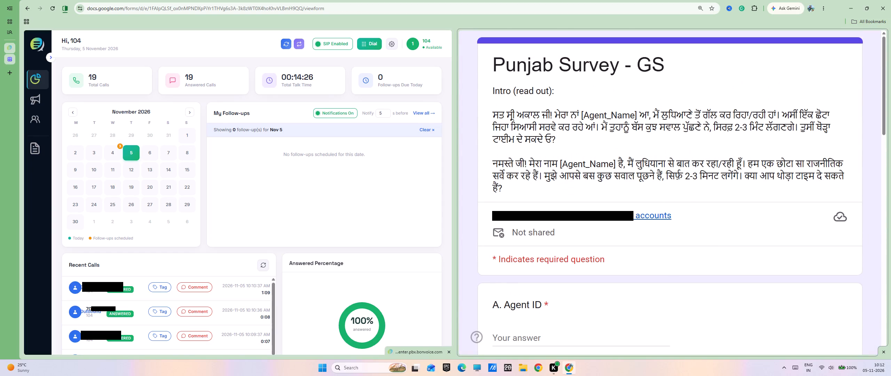
Look through the recent calls list, examining the latest calls with their times and durations.
scroll(246, 304, "down", 6)
scroll(246, 303, "up", 7)
scroll(245, 303, "down", 6)
scroll(245, 306, "up", 5)
scroll(245, 306, "down", 6)
scroll(245, 306, "up", 7)
scroll(245, 306, "down", 7)
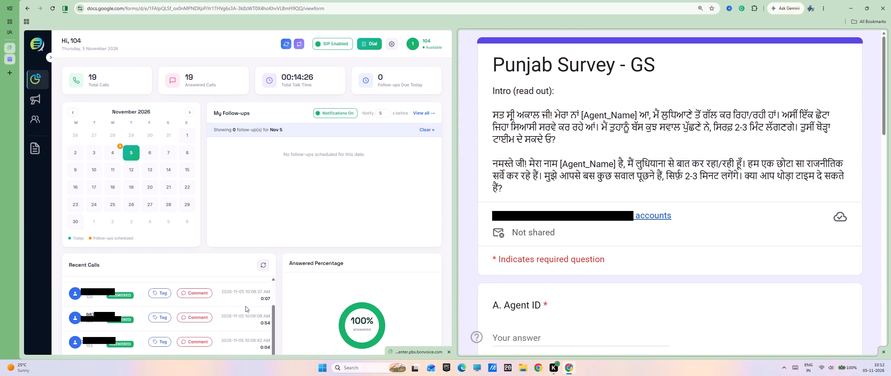
scroll(245, 306, "up", 6)
scroll(245, 306, "down", 6)
scroll(245, 307, "up", 5)
scroll(245, 307, "down", 6)
scroll(245, 307, "up", 8)
scroll(245, 307, "down", 7)
scroll(245, 307, "up", 7)
scroll(245, 307, "down", 7)
scroll(245, 307, "up", 6)
scroll(245, 307, "down", 6)
scroll(245, 308, "up", 6)
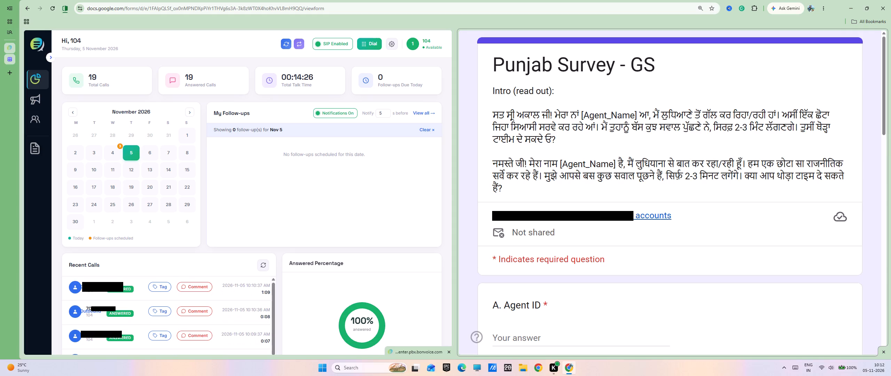
Set the agent's availability status to Unavailable.
left_click(419, 44)
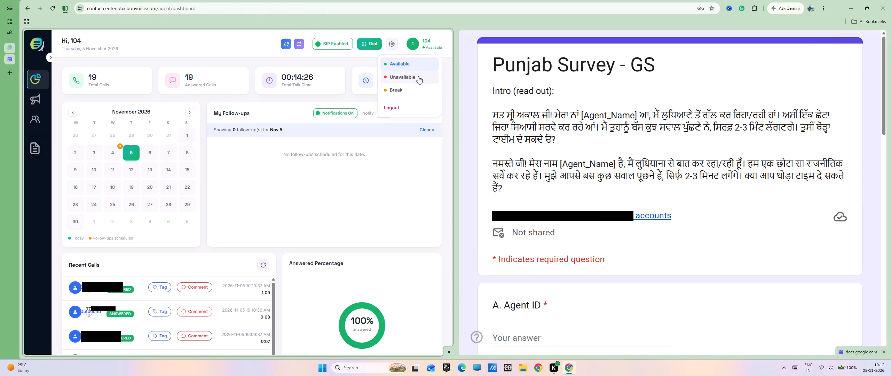
left_click(417, 80)
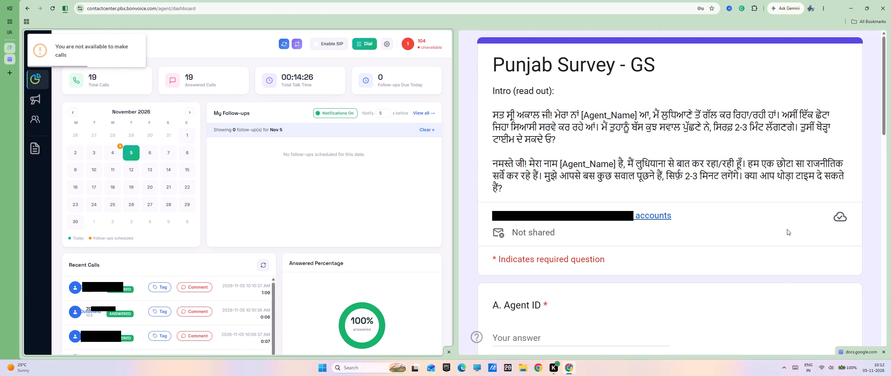
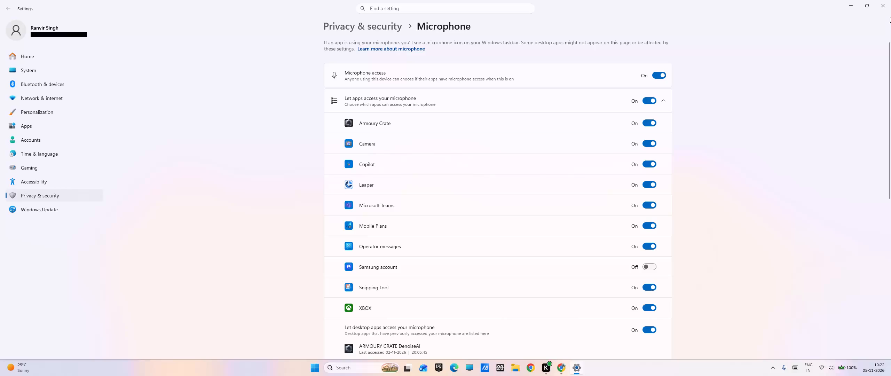
Close the Windows microphone privacy settings.
left_click(883, 9)
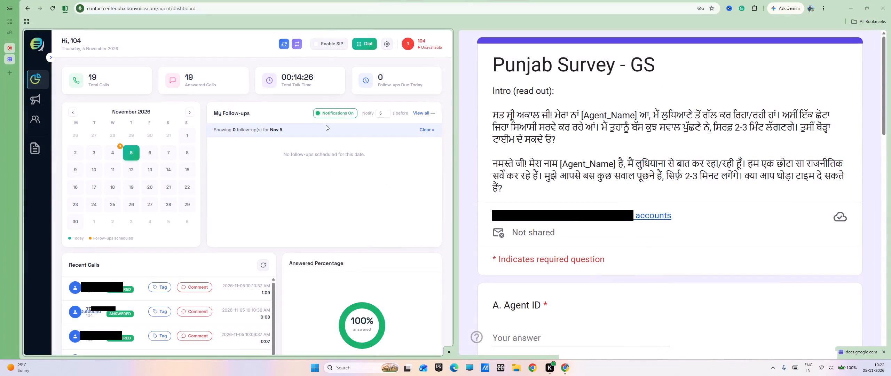
Set agent 104's availability status to Available.
left_click(409, 45)
left_click(406, 64)
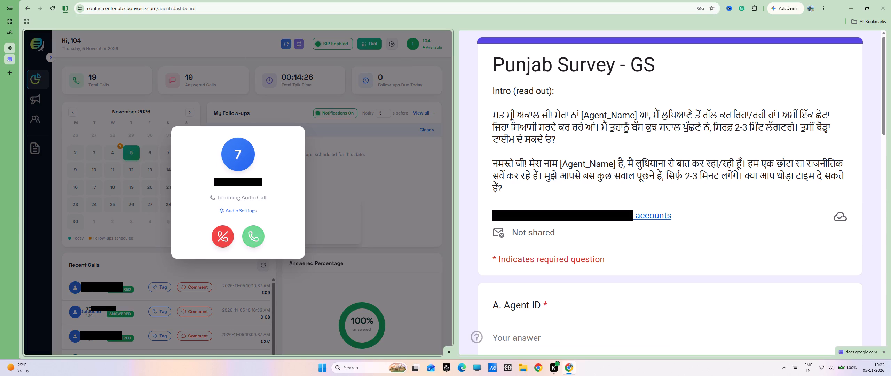
Check the microphone and speaker selection for the incoming audio call and answer the call.
left_click(234, 214)
left_click(234, 213)
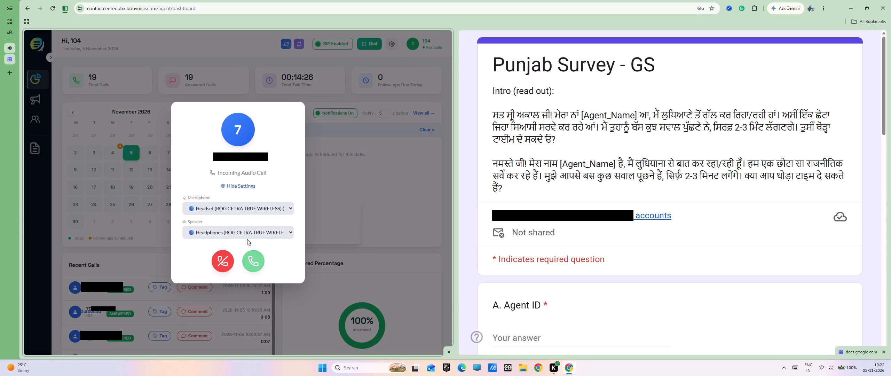
left_click(255, 256)
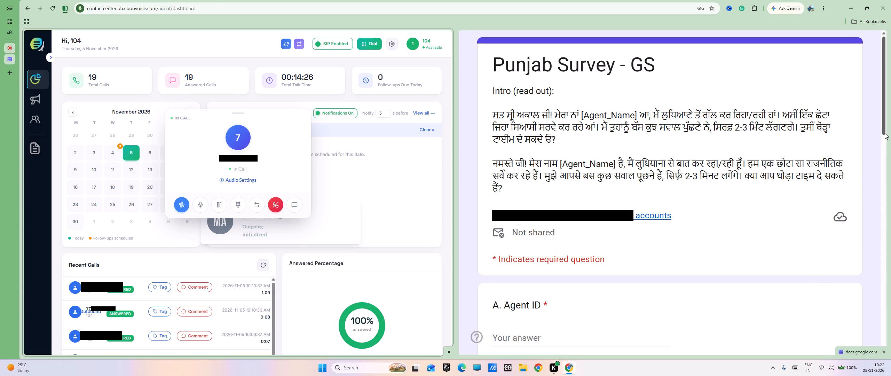
Enter 104 as the Agent ID in the Punjab Survey - GS form.
left_click_drag(884, 133, 884, 146)
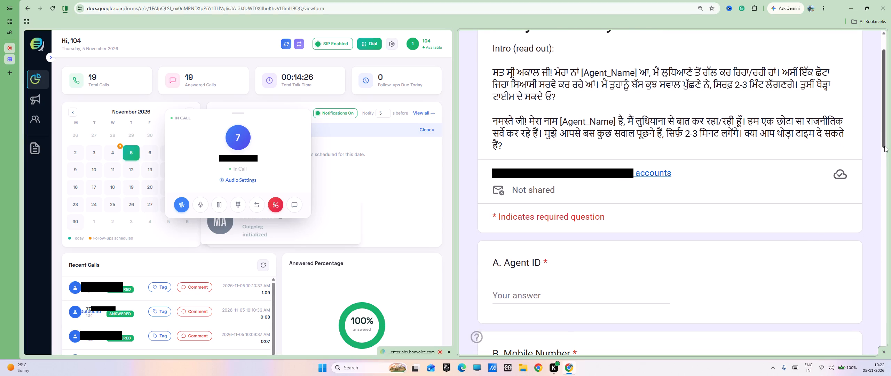
left_click_drag(884, 146, 884, 144)
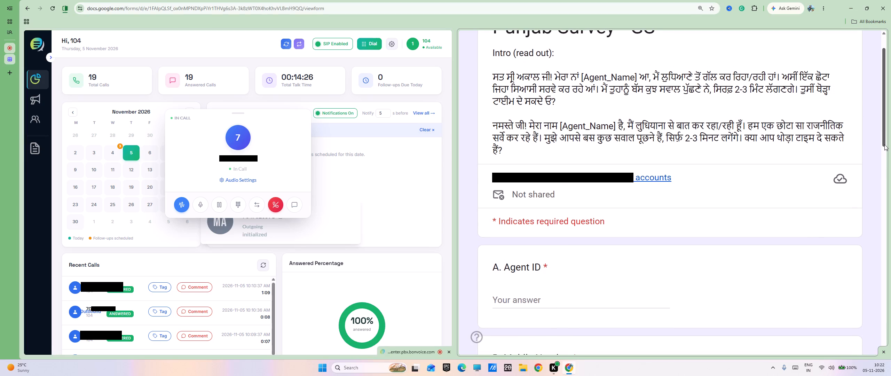
left_click_drag(884, 144, 879, 169)
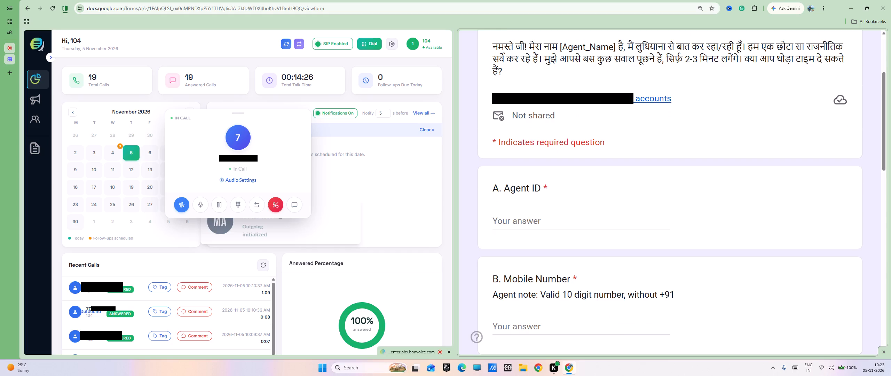
left_click_drag(219, 162, 229, 162)
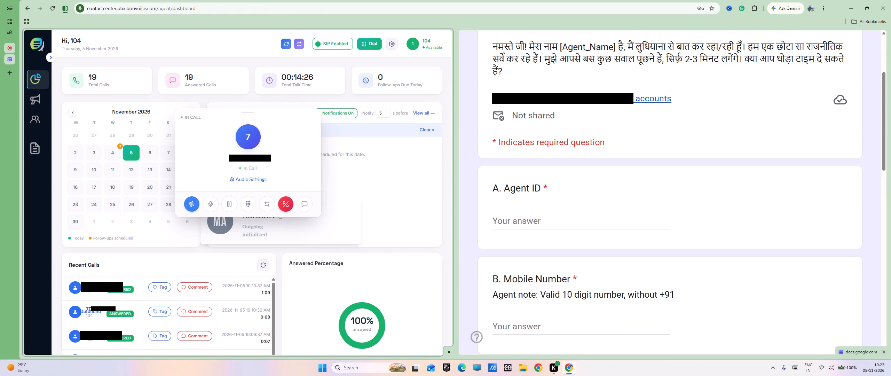
left_click(537, 220)
type("104")
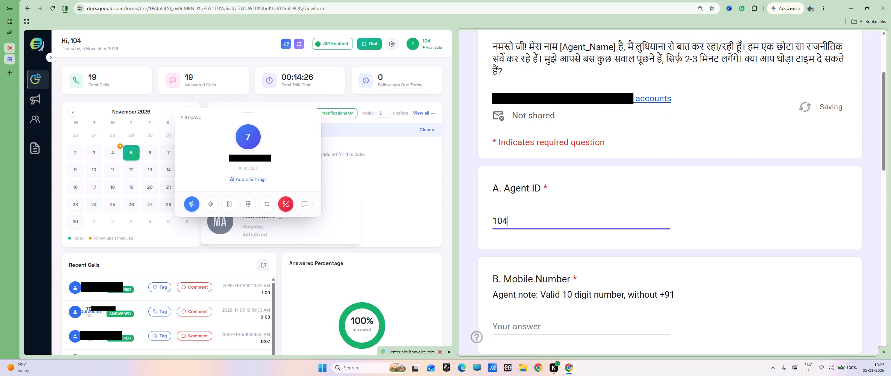
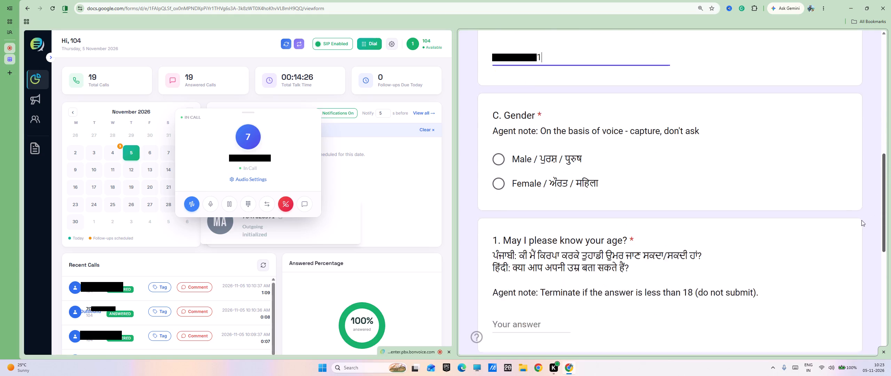
Complete the respondent details with gender Male, age 55 and registered Punjab voter Yes, and continue to the constituency section.
left_click_drag(861, 220, 859, 219)
left_click(503, 148)
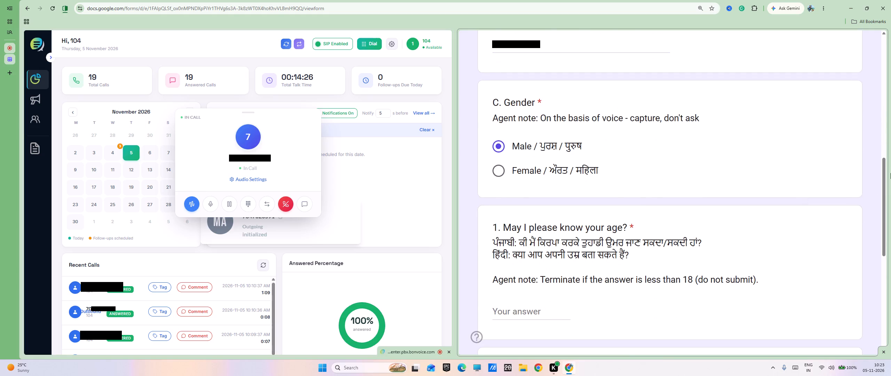
left_click_drag(884, 190, 885, 228)
left_click(528, 191)
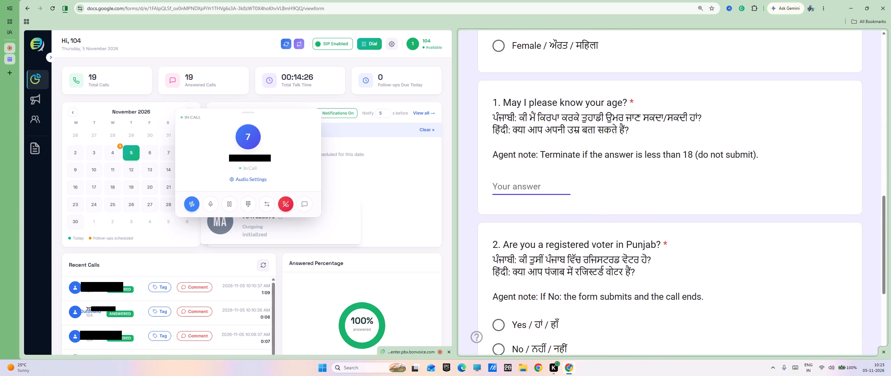
type("55")
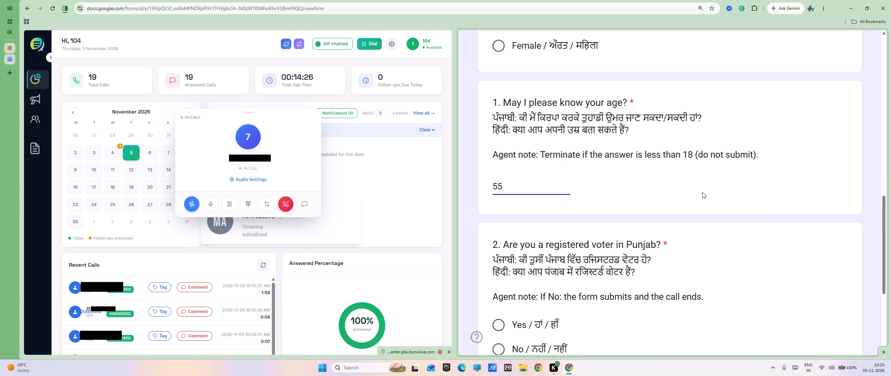
left_click_drag(883, 239, 879, 284)
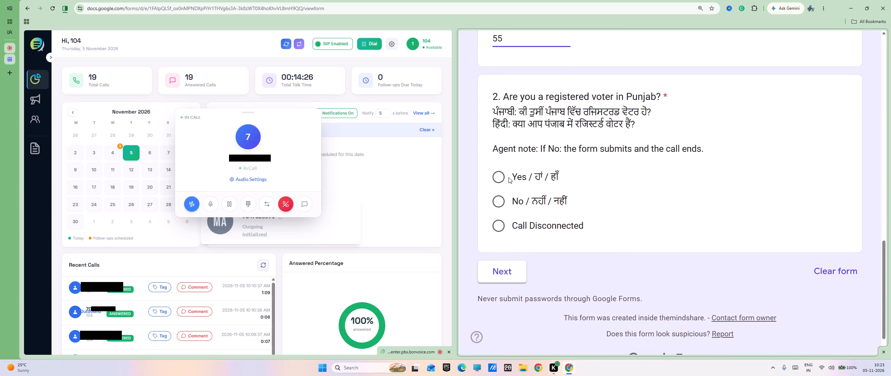
left_click(500, 180)
left_click(497, 277)
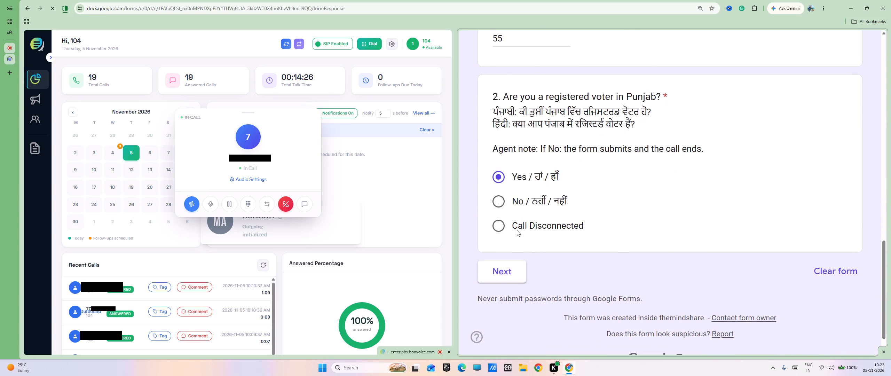
Set the constituency to 19 Amritsar South and choose Akali Dal Waris Punjab De for the party question that follows.
left_click(566, 292)
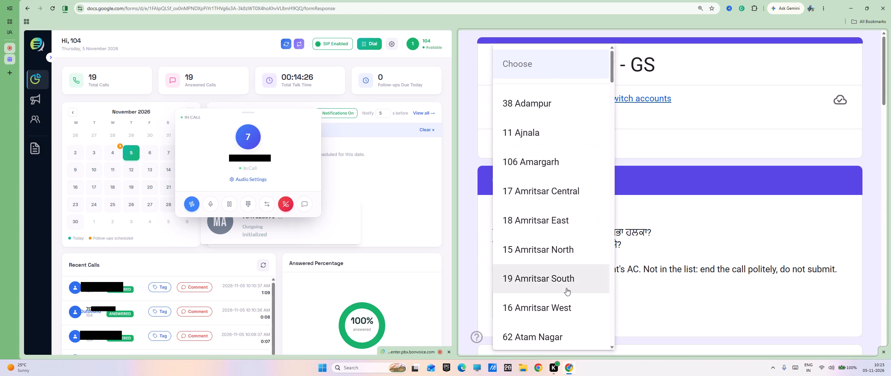
left_click(566, 278)
left_click_drag(881, 100, 883, 108)
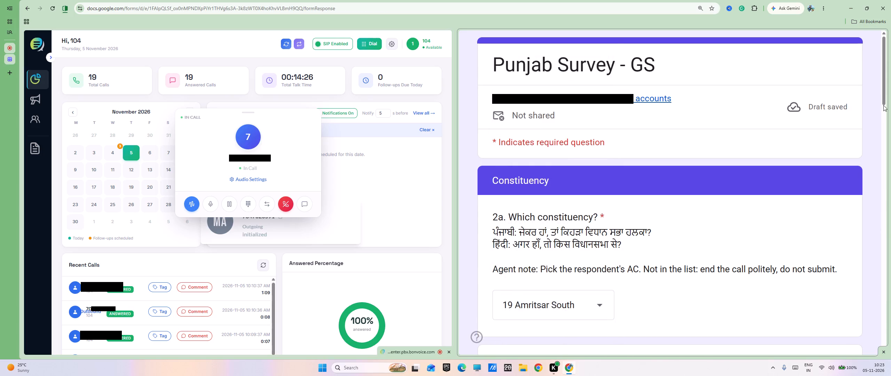
left_click_drag(884, 99, 881, 186)
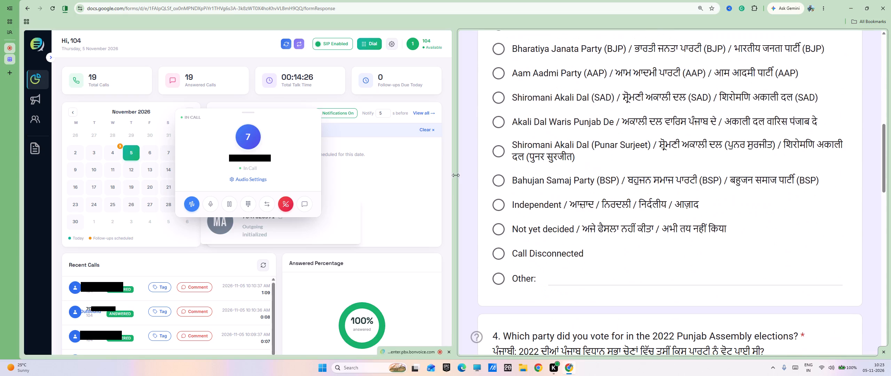
left_click(493, 127)
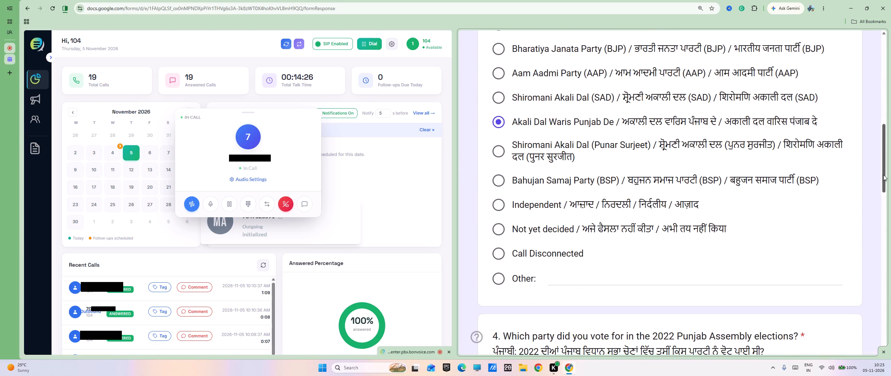
Record Aam Aadmi Party (AAP) as the vote in both the 2022 Assembly and 2024 General elections, and continue to the candidate section.
left_click_drag(884, 175, 878, 239)
left_click(502, 117)
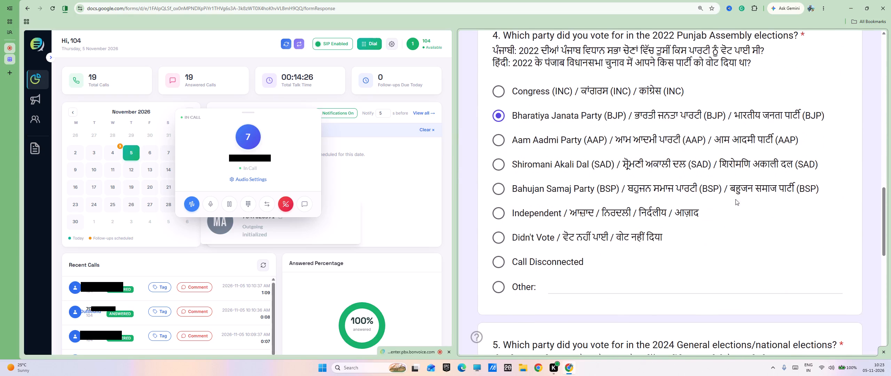
left_click_drag(881, 213, 877, 197)
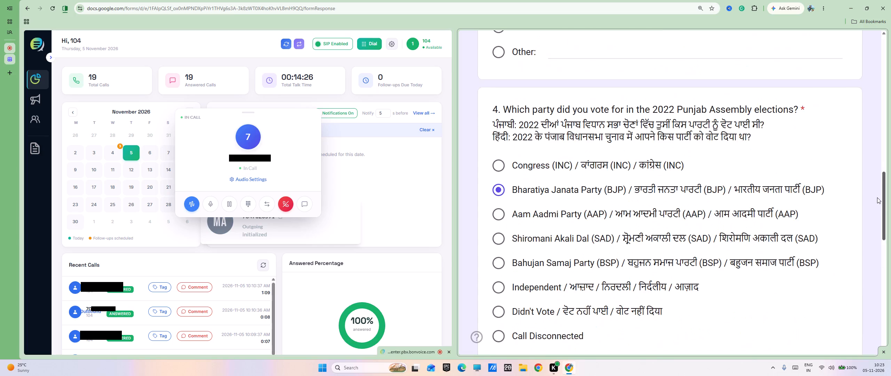
left_click_drag(877, 197, 877, 204)
left_click(538, 181)
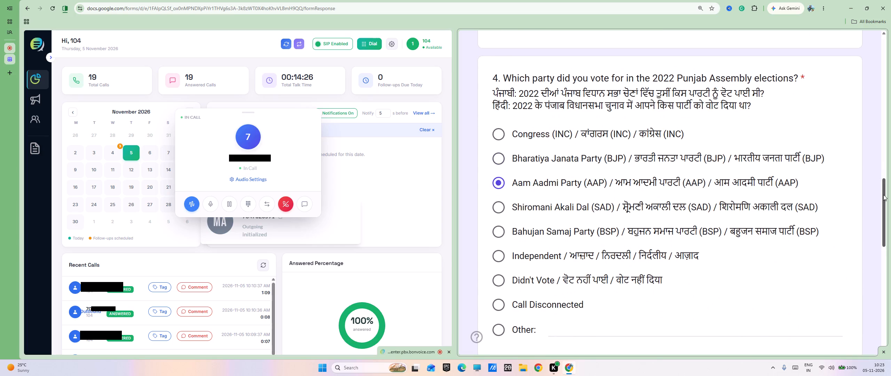
left_click_drag(881, 199, 880, 264)
left_click(554, 184)
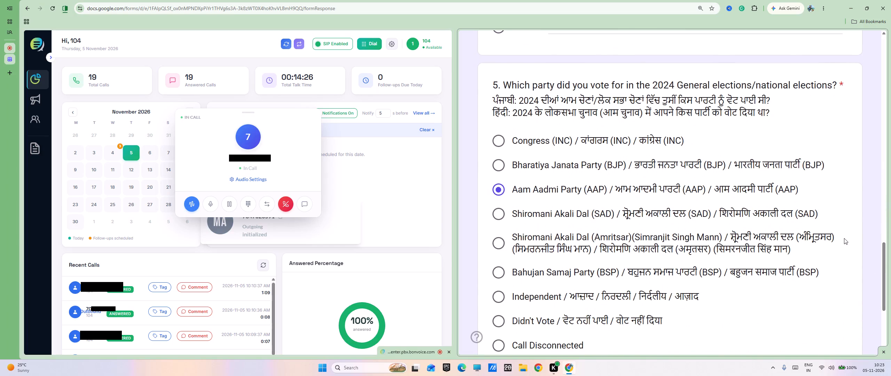
left_click_drag(885, 265, 880, 325)
left_click(538, 234)
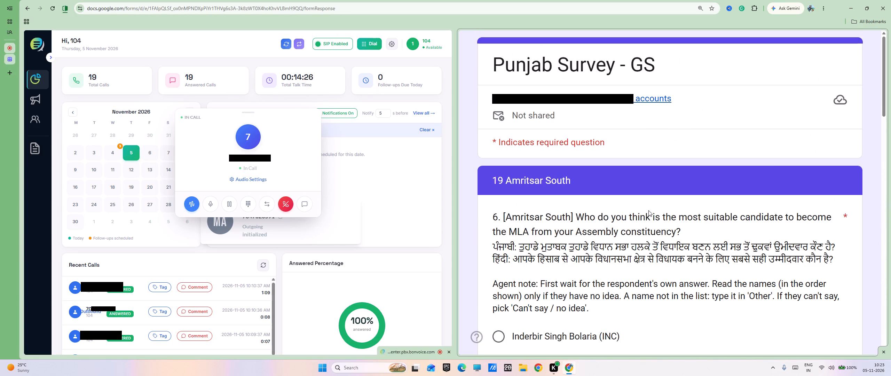
Answer question 6 on the most suitable MLA candidate for Amritsar South with Can't say / no idea.
left_click_drag(884, 104, 886, 160)
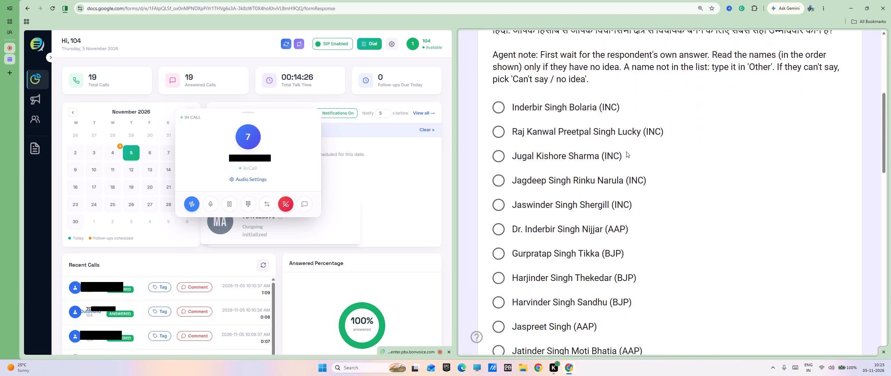
left_click(602, 151)
scroll(672, 148, "up", 1)
scroll(672, 148, "down", 1)
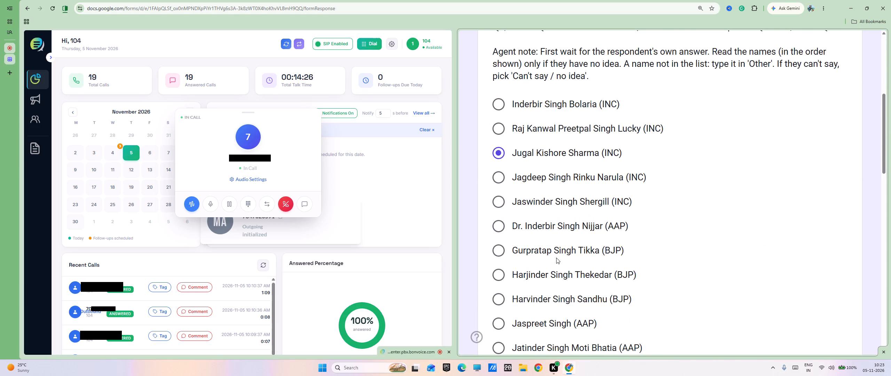
scroll(557, 255, "up", 1)
scroll(558, 252, "down", 1)
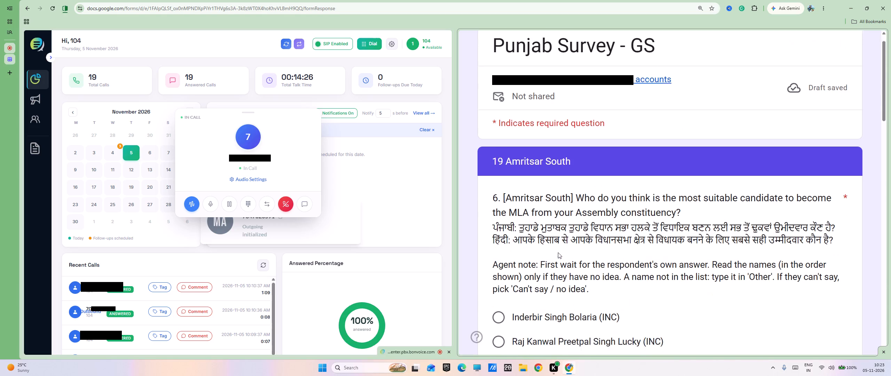
scroll(558, 252, "down", 1)
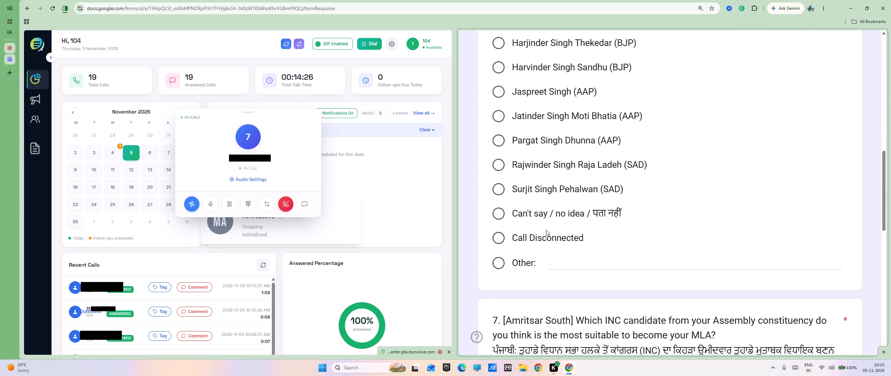
left_click(545, 214)
Answer question 7 on the most suitable INC candidate with Can't say / no idea and continue to the community section.
left_click_drag(884, 177, 883, 264)
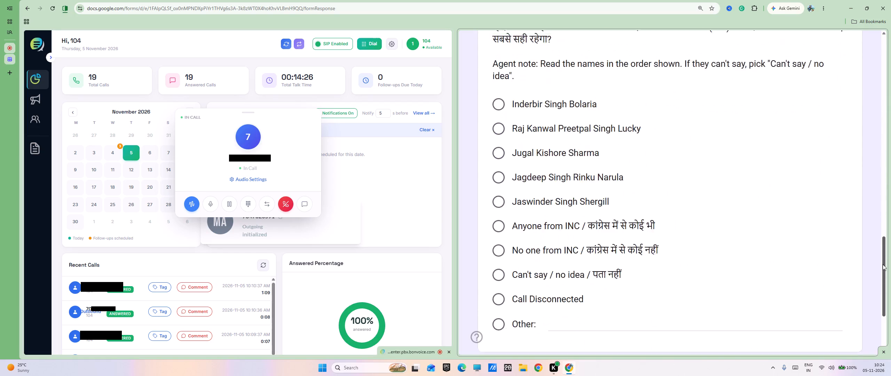
left_click_drag(883, 264, 881, 283)
left_click(557, 192)
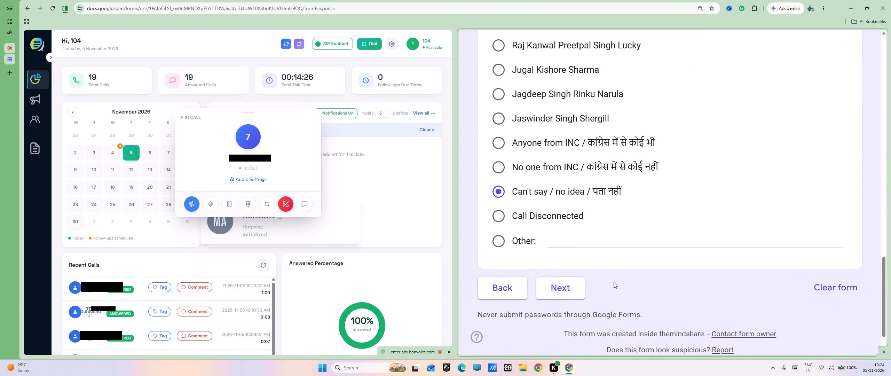
left_click(568, 291)
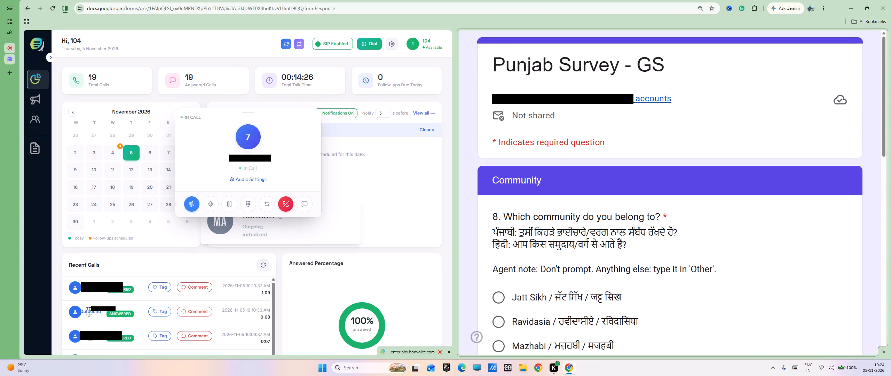
Record the respondent's community as Mazhabi and submit the survey response.
scroll(543, 310, "down", 1)
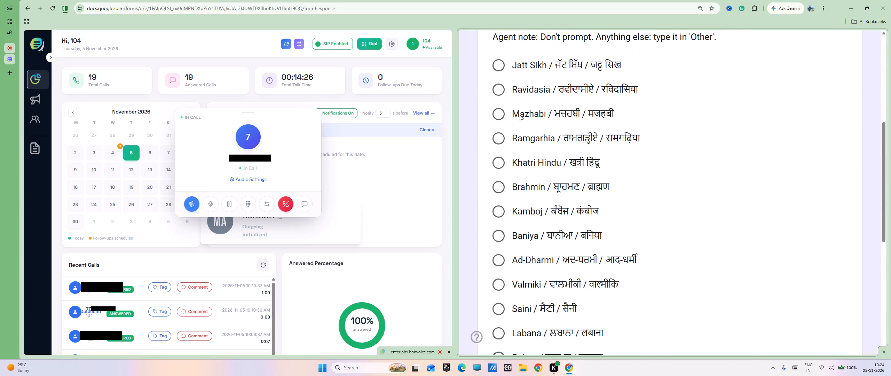
left_click(501, 115)
scroll(572, 174, "down", 2)
left_click(578, 238)
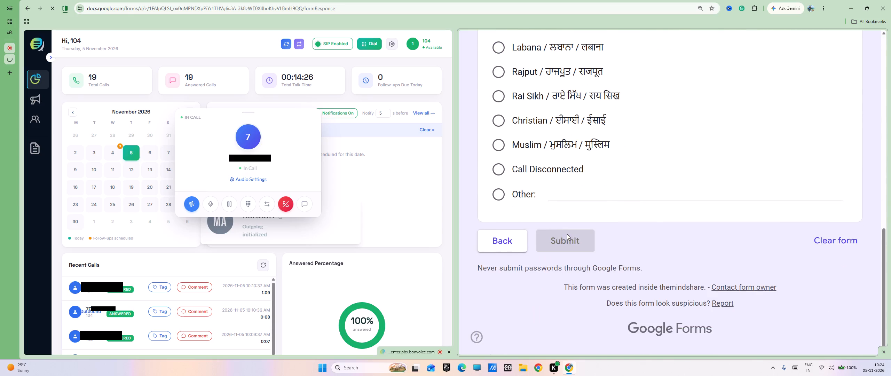
End the active call in the contact centre.
left_click(292, 208)
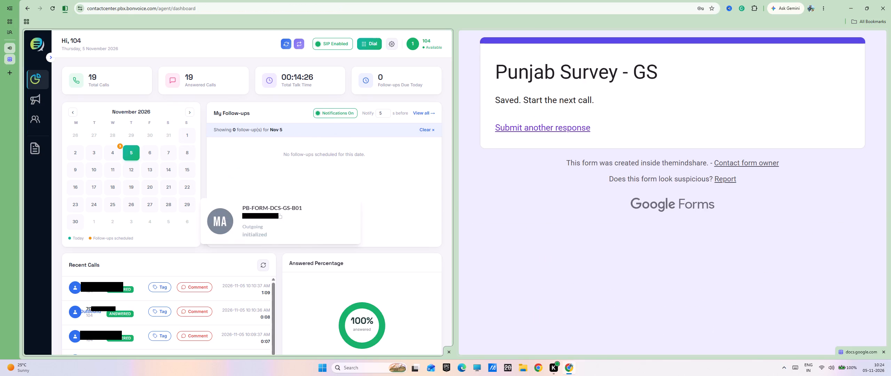
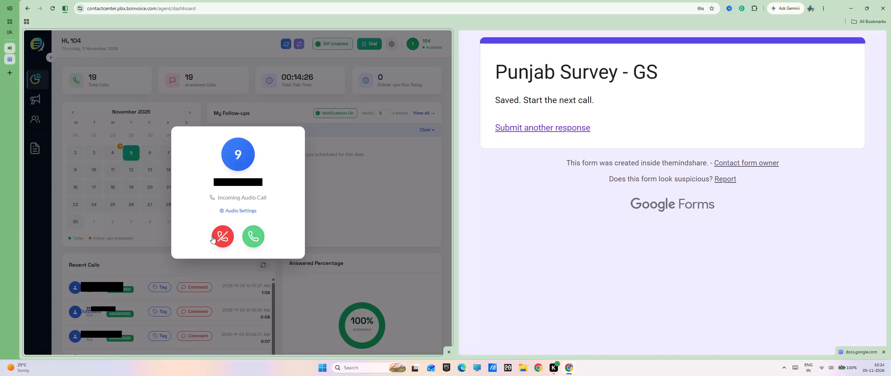
Answer the incoming campaign call and open a new blank Punjab Survey - GS response.
left_click(261, 237)
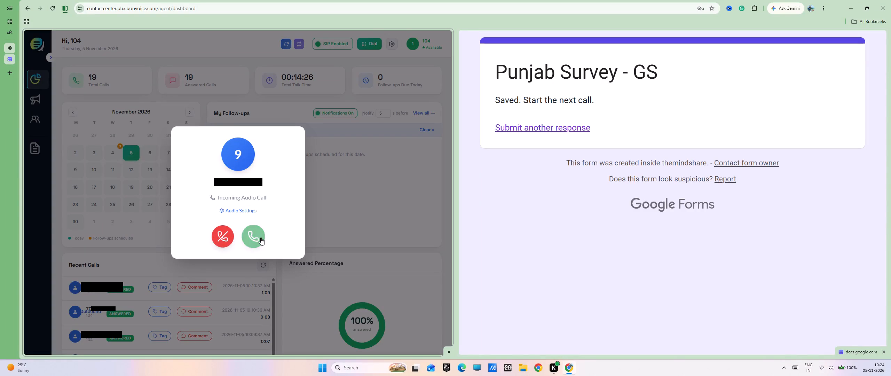
left_click(537, 129)
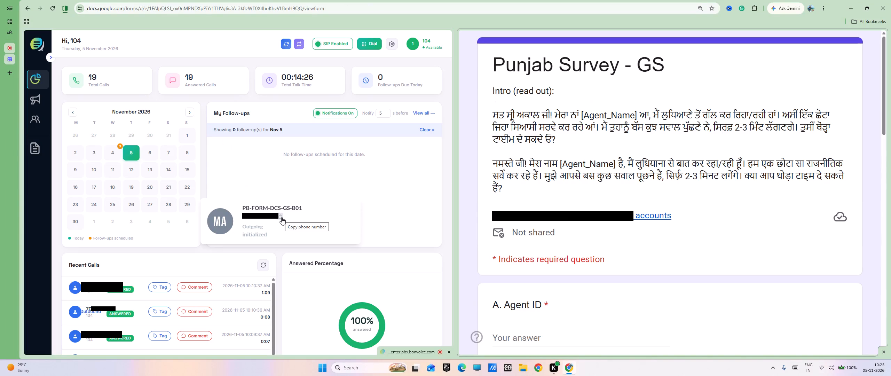
Answer the next incoming campaign call, dismiss its Call Feedback form and bring the survey's Agent ID question into view.
left_click(276, 226)
left_click(252, 235)
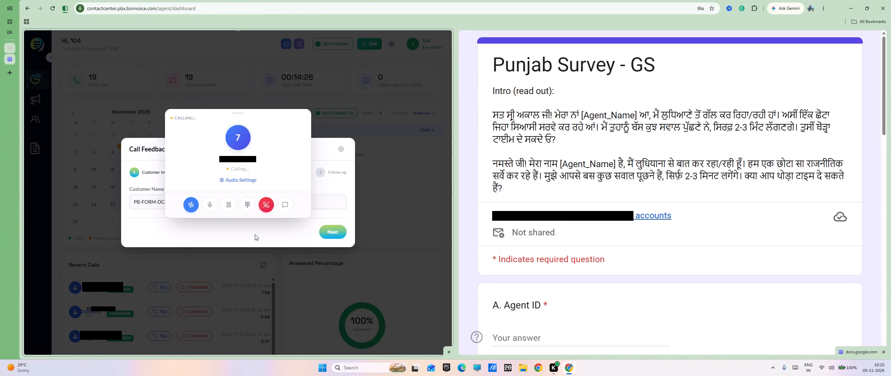
left_click(339, 150)
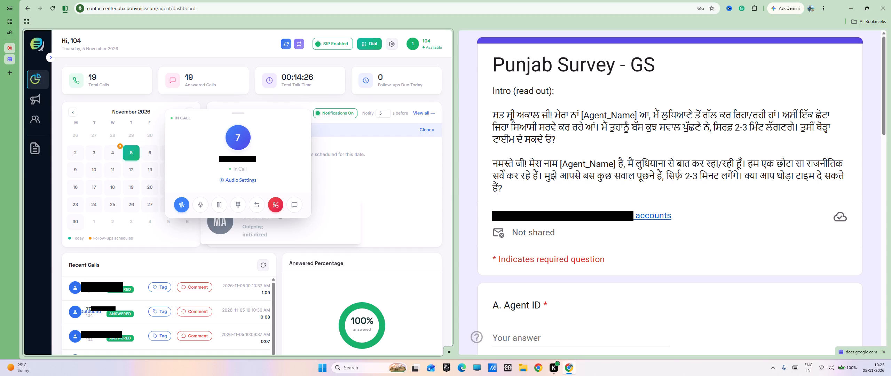
scroll(543, 166, "down", 1)
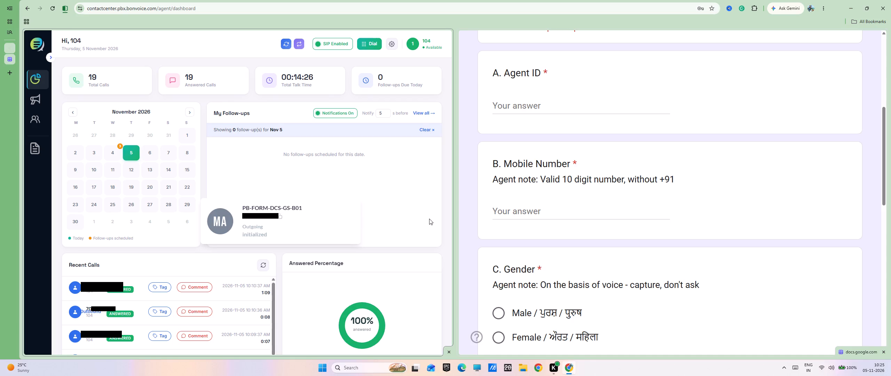
Check the follow-ups for November 4 in the calendar and return to November 5.
left_click(115, 152)
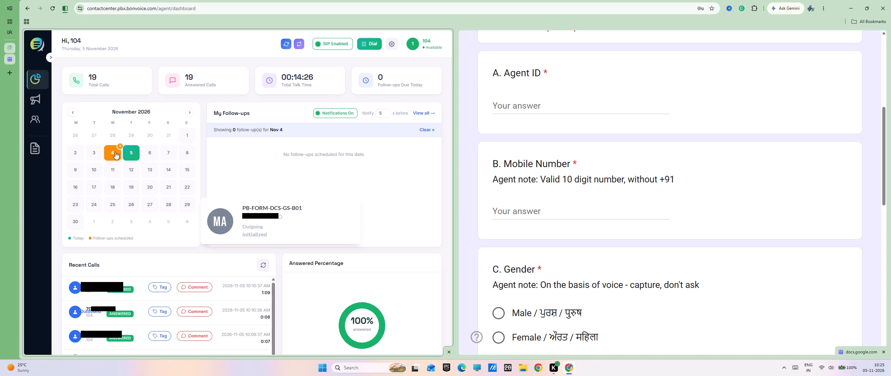
left_click(132, 151)
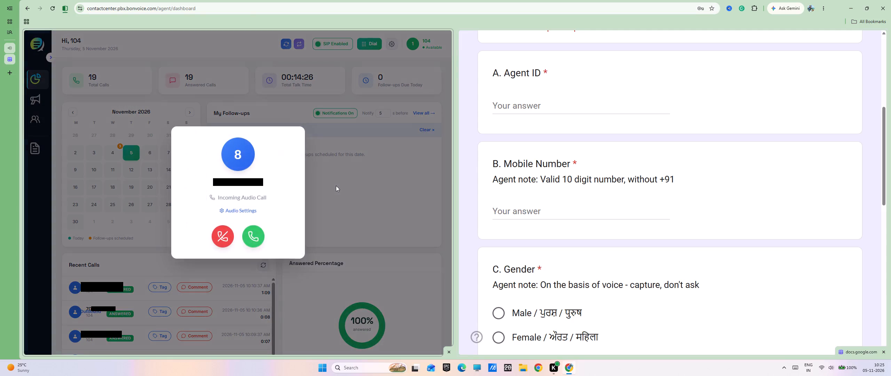
Answer the next incoming call and return to the survey's introduction script for reading out.
left_click(246, 227)
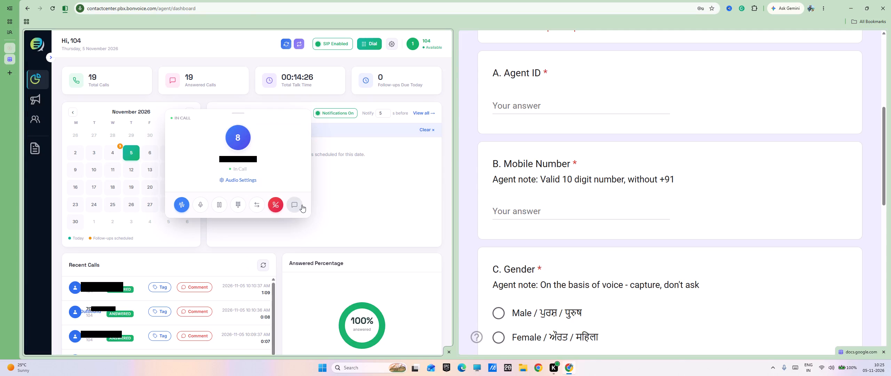
left_click(251, 184)
scroll(546, 204, "up", 2)
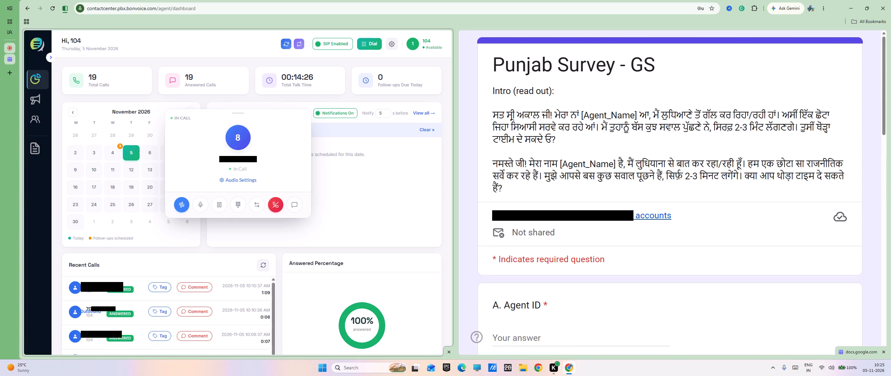
left_click_drag(222, 164, 244, 163)
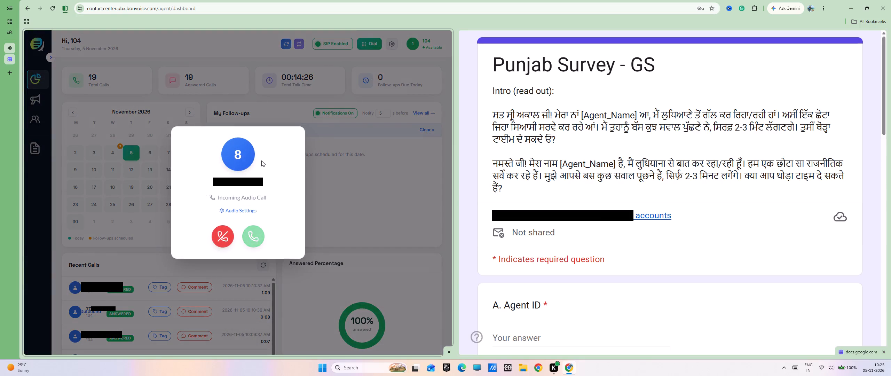
Answer the next incoming campaign call and end it.
left_click(251, 230)
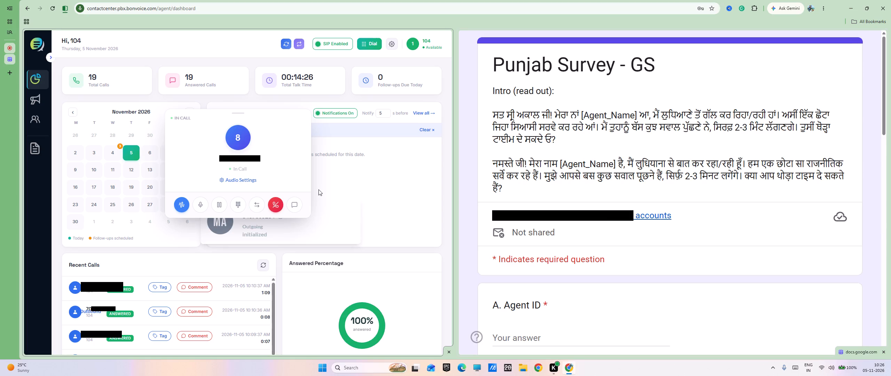
left_click(277, 207)
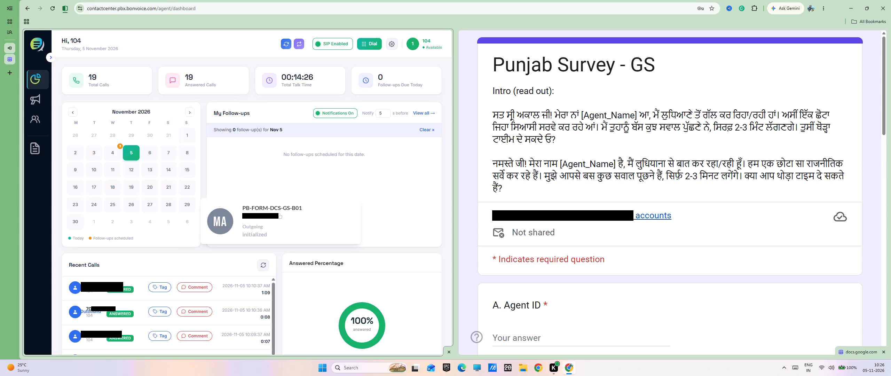
Set agent 104's availability status to Unavailable.
left_click(409, 46)
left_click(414, 78)
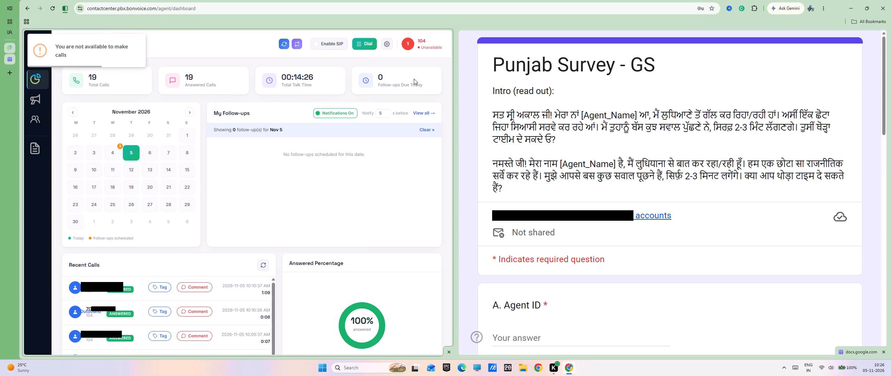
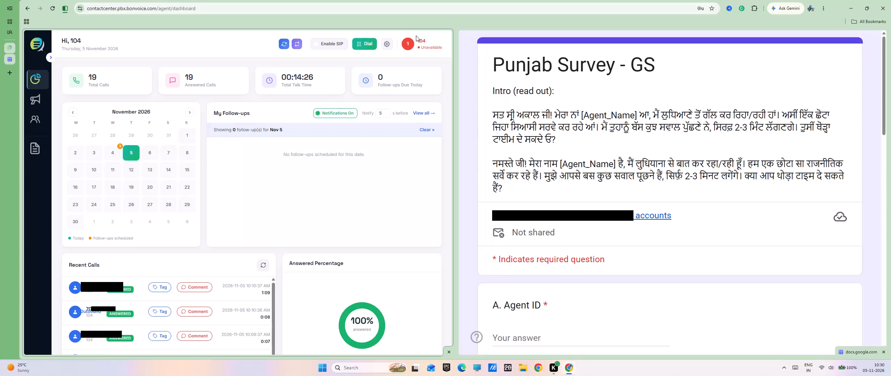
Set agent 104's availability status to Available.
left_click(413, 42)
left_click(414, 63)
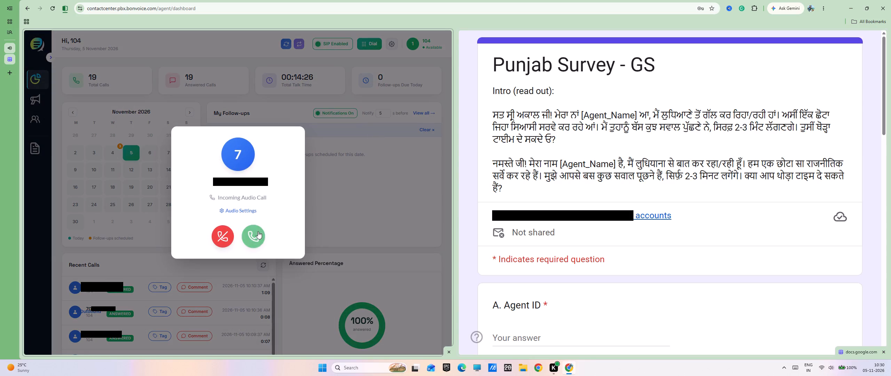
Answer the incoming campaign call and go through the survey form to question 2 about being a registered voter in Punjab.
left_click(249, 214)
left_click(251, 210)
left_click(255, 255)
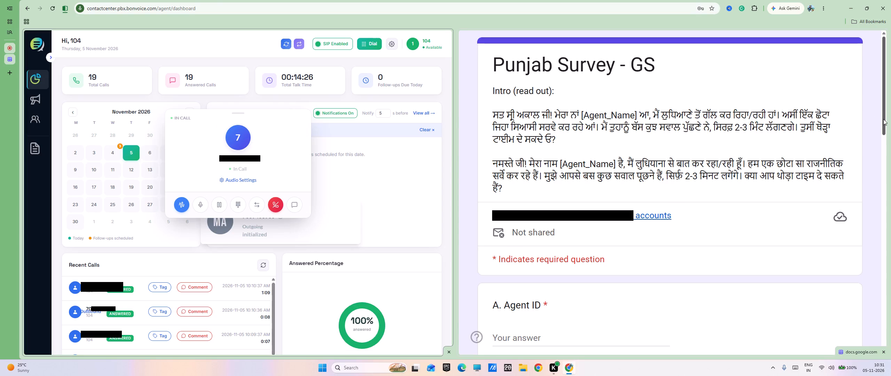
left_click_drag(883, 119, 883, 135)
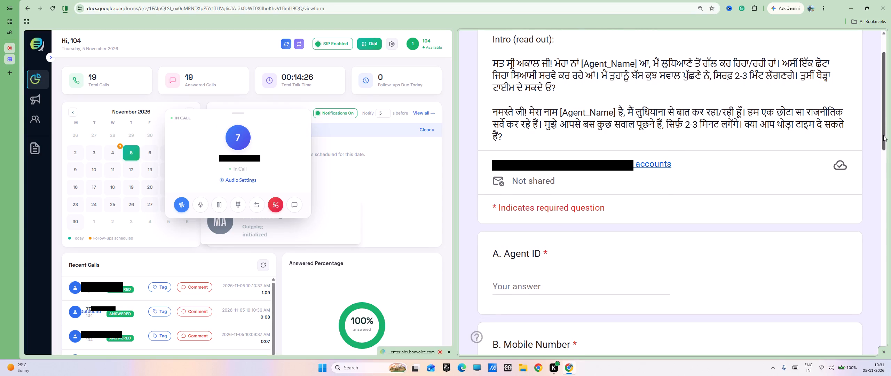
left_click_drag(883, 135, 883, 131)
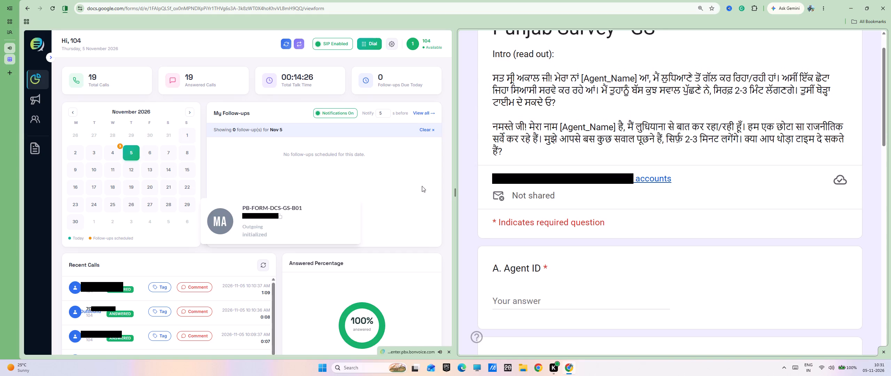
scroll(633, 201, "down", 4)
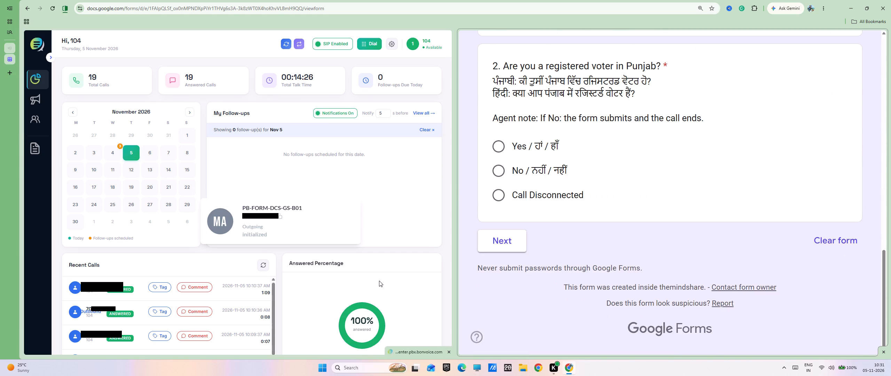
scroll(241, 291, "down", 6)
scroll(241, 291, "up", 5)
Dismiss the Call Feedback form for PB-FORM-DCS-GS-B01 and refresh the Recent Calls list.
left_click(263, 271)
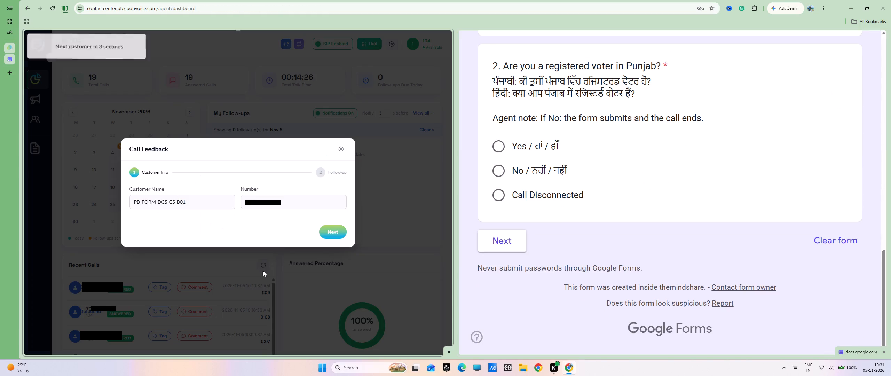
left_click(342, 147)
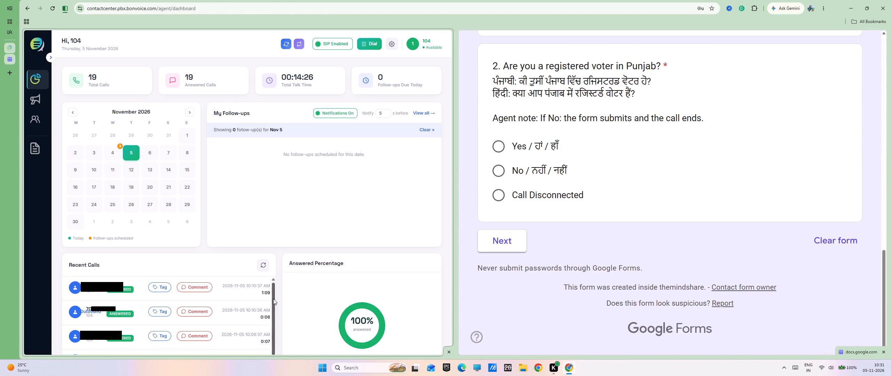
left_click(263, 265)
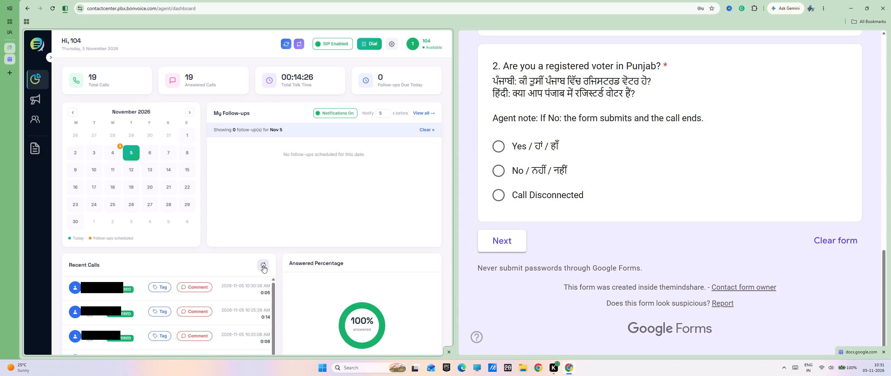
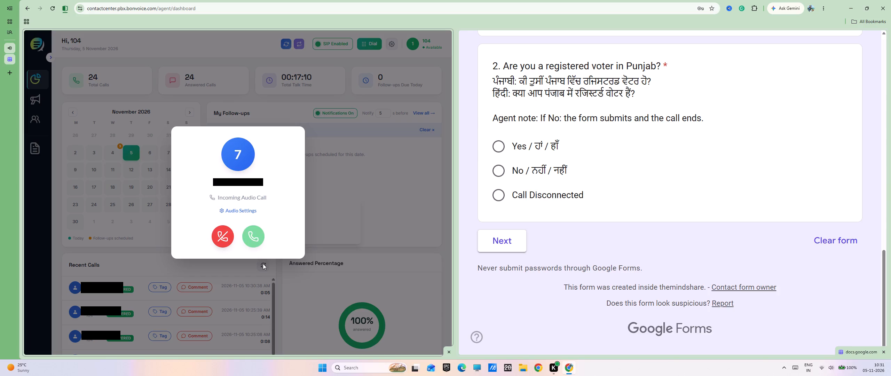
Answer the incoming audio call.
left_click(258, 233)
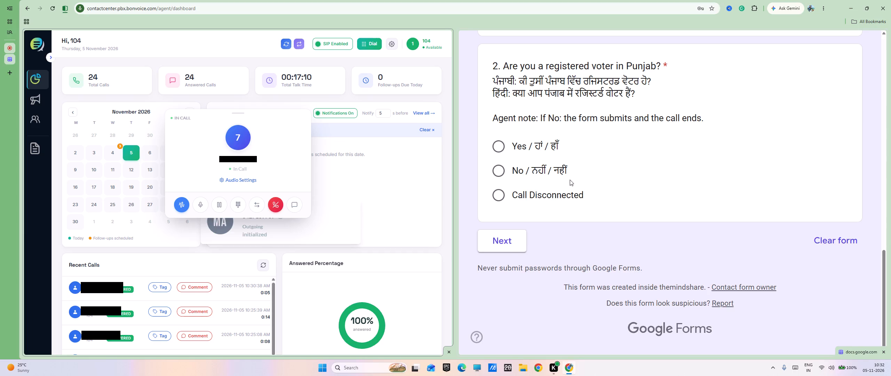
Fill in question A, Agent ID, of the Punjab Survey - GS form with the agent's own ID.
scroll(597, 161, "up", 3)
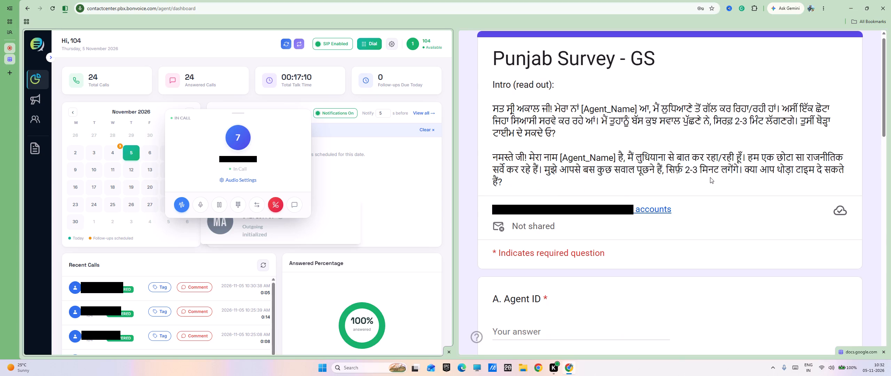
left_click_drag(884, 110, 882, 148)
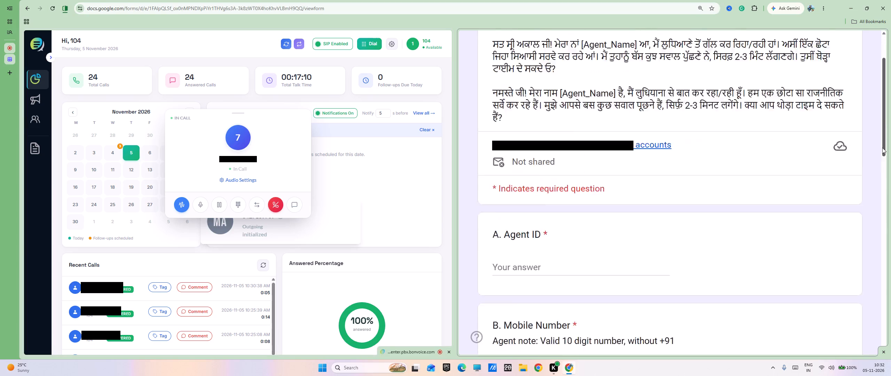
left_click_drag(882, 148, 878, 176)
left_click(566, 122)
left_click(573, 101)
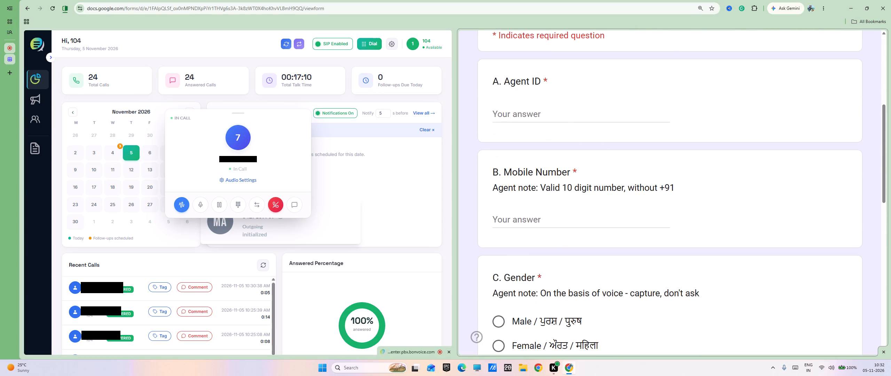
left_click(578, 116)
type("10")
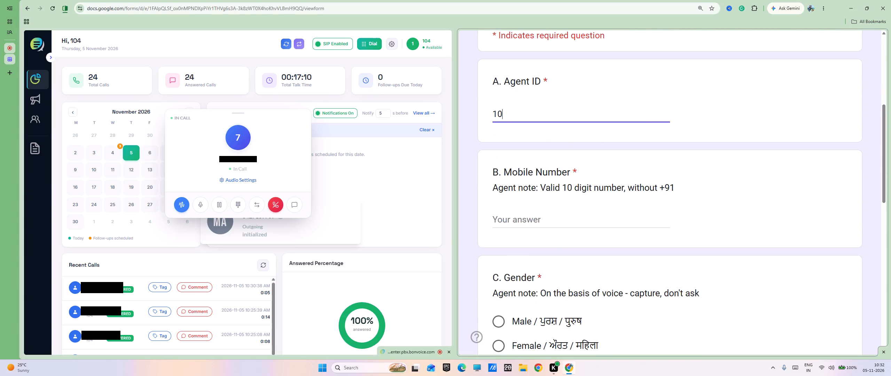
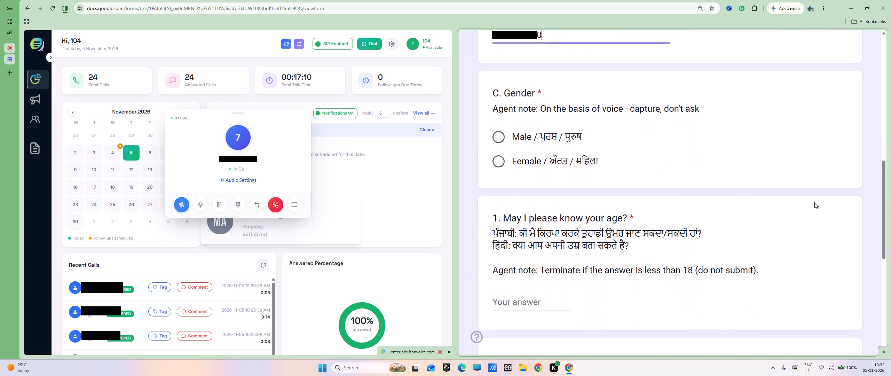
Record gender Male, age 45 and Yes for registered voter in Punjab, and continue to the Constituency section.
left_click(498, 140)
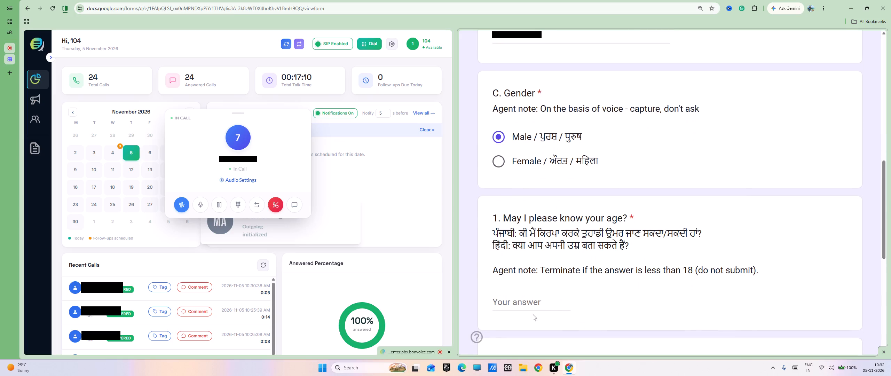
left_click(539, 306)
type("45")
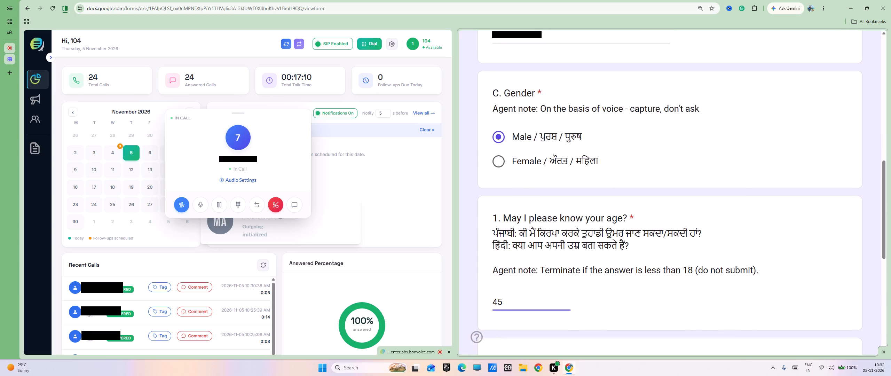
left_click_drag(886, 216, 878, 291)
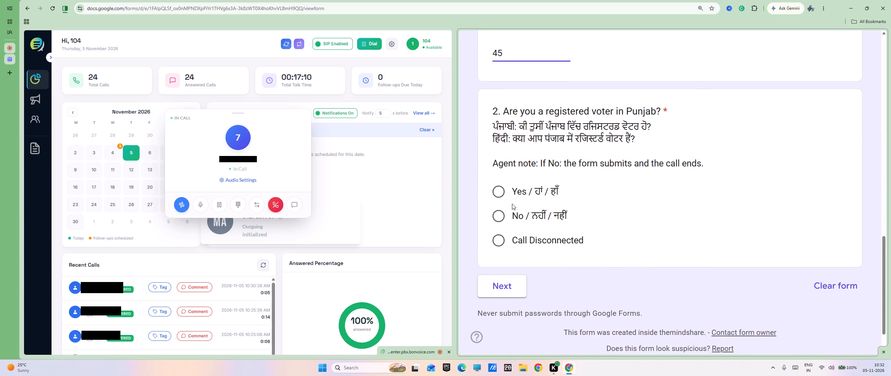
left_click(501, 191)
left_click(504, 290)
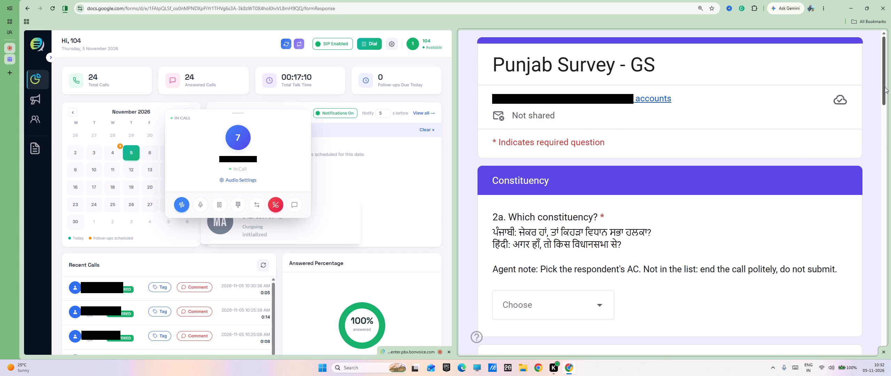
Choose 39 Mukerian as the respondent's constituency in question 2a.
left_click_drag(884, 88, 881, 108)
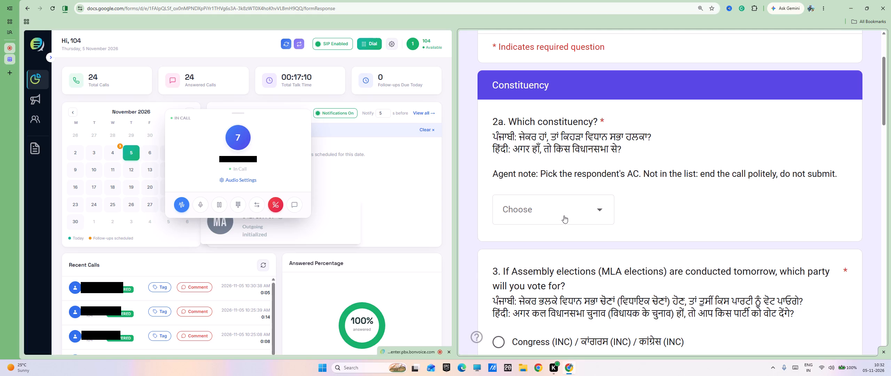
left_click(564, 216)
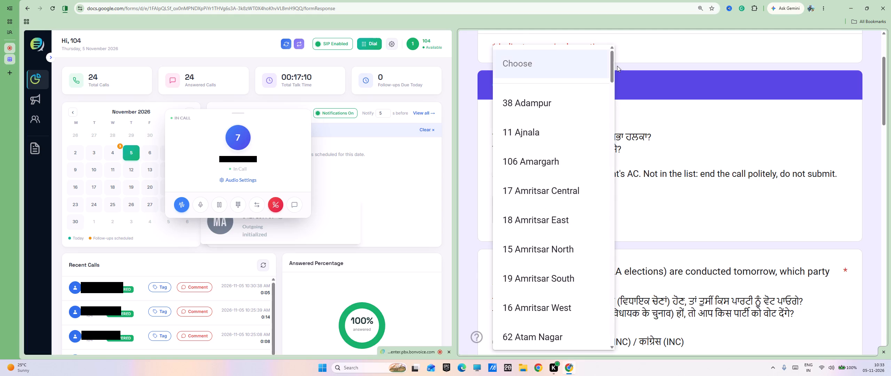
left_click_drag(611, 70, 604, 192)
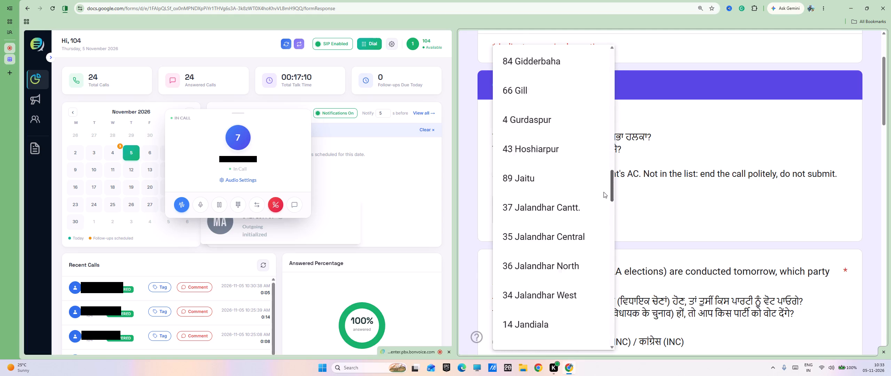
left_click_drag(604, 192, 602, 253)
left_click(566, 263)
Answer Congress (INC) for questions 3, 4 and 5 on party votes, and continue to the Mukerian section.
left_click_drag(881, 108, 878, 155)
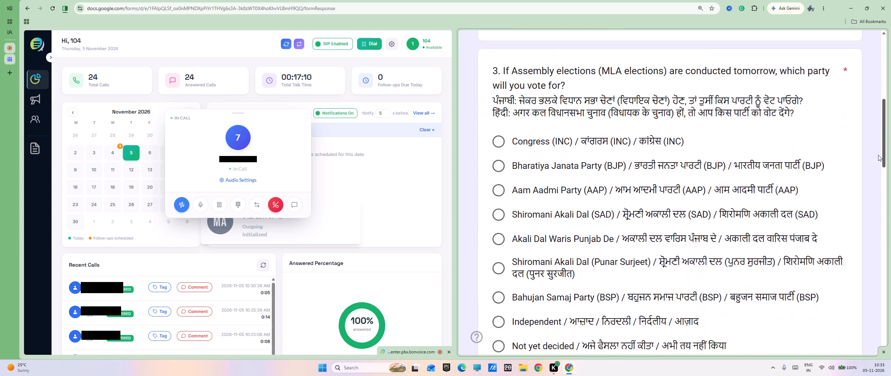
left_click_drag(878, 155, 878, 153)
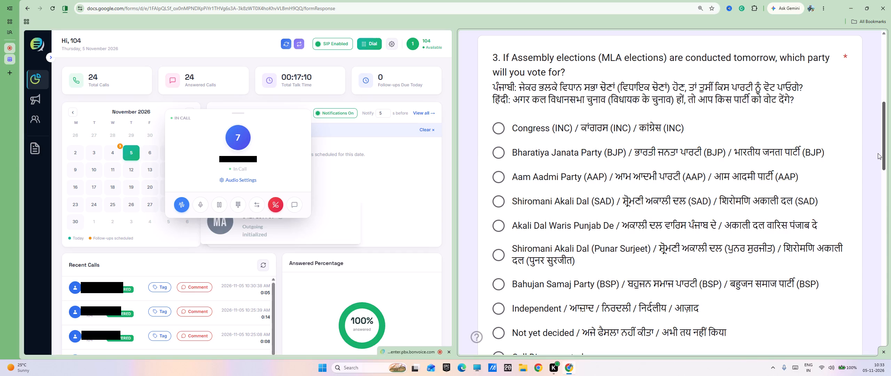
left_click_drag(878, 153, 878, 160)
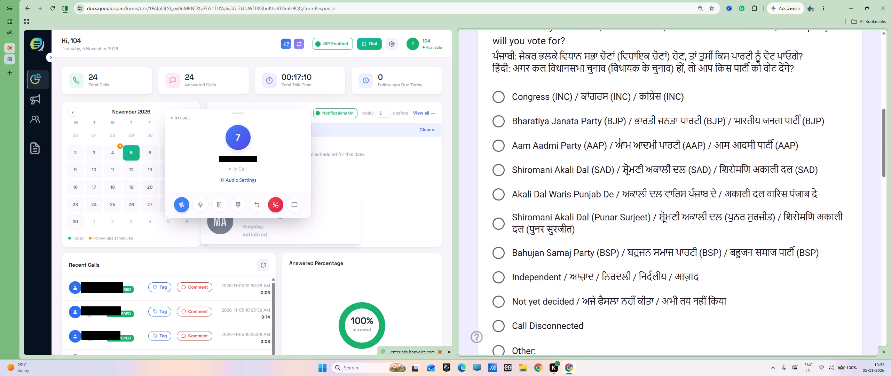
left_click(503, 98)
left_click_drag(884, 131, 882, 172)
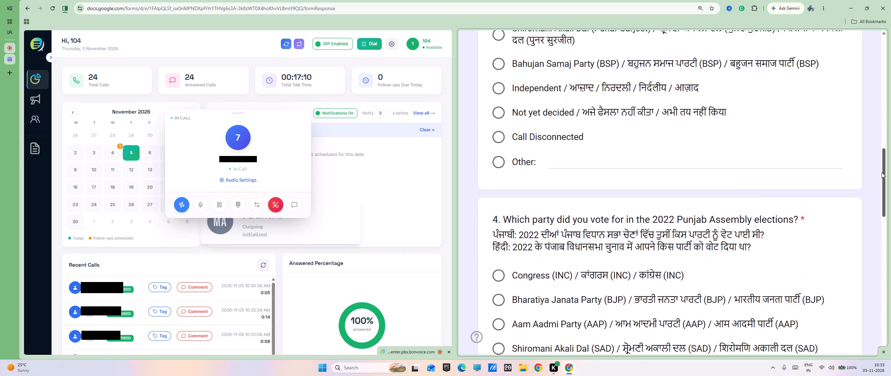
left_click_drag(882, 172, 854, 204)
left_click(592, 114)
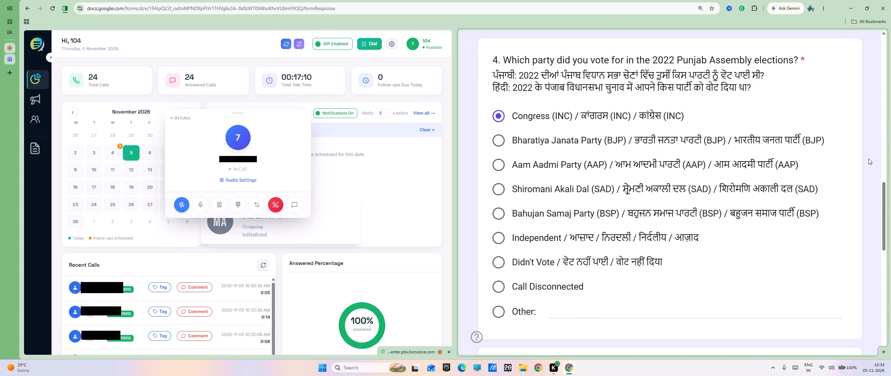
left_click_drag(885, 199, 871, 262)
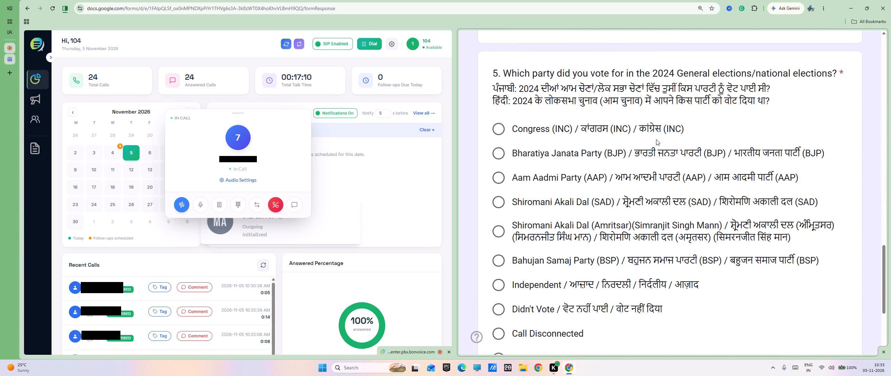
left_click(640, 129)
scroll(652, 162, "down", 1)
left_click(561, 233)
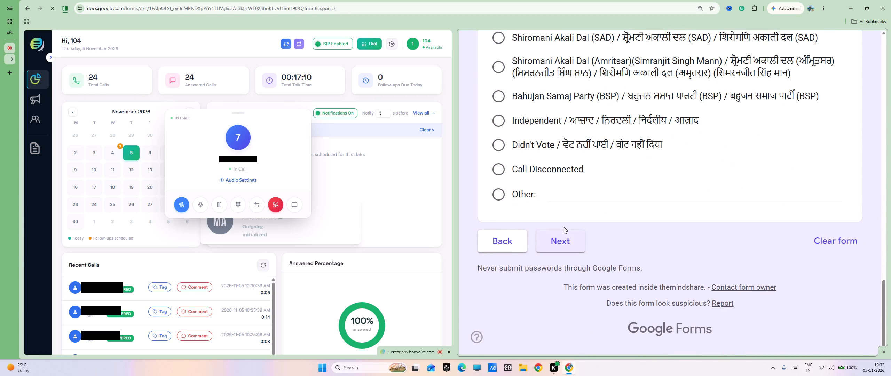
scroll(573, 210, "down", 1)
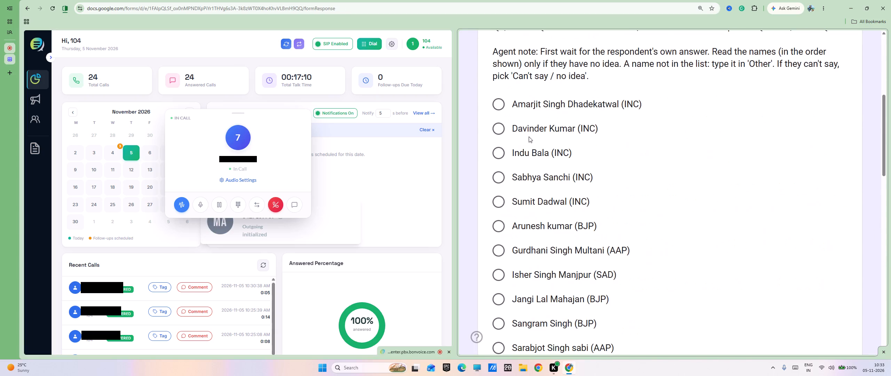
left_click_drag(884, 123, 884, 96)
left_click(515, 214)
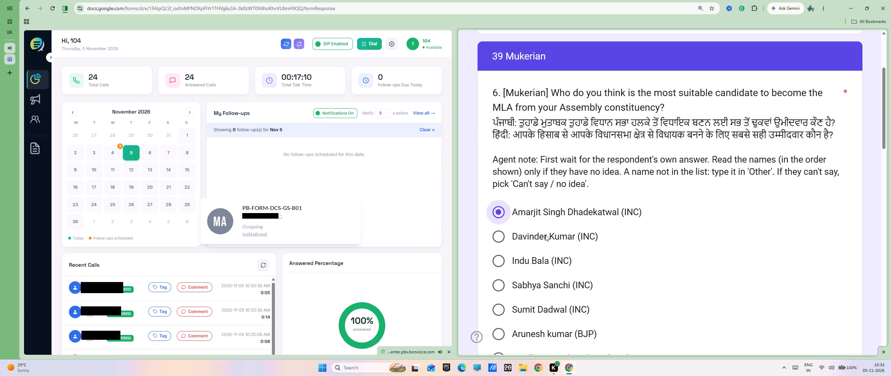
scroll(545, 235, "down", 5)
scroll(547, 123, "up", 1)
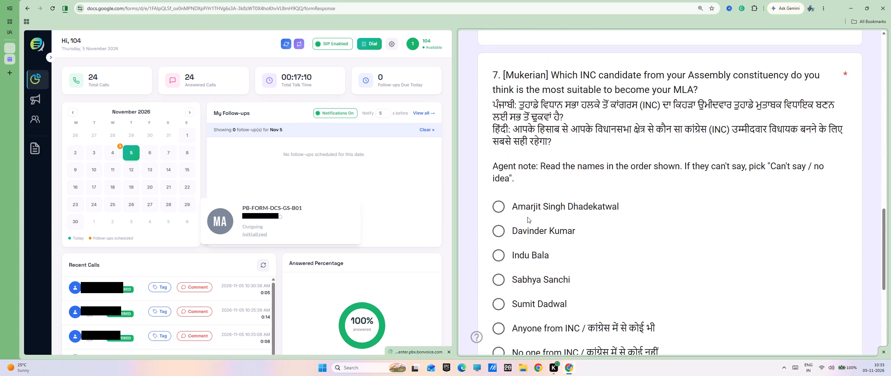
left_click(531, 210)
scroll(592, 238, "down", 1)
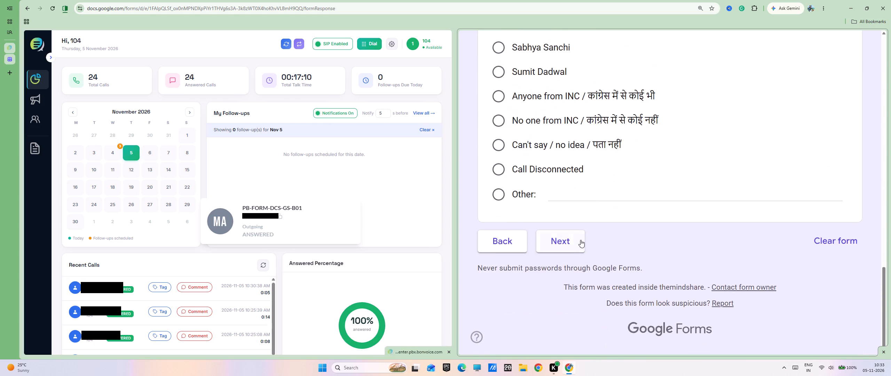
left_click(570, 243)
Select Mazhabi as the respondent's community and submit the survey response.
scroll(629, 213, "down", 1)
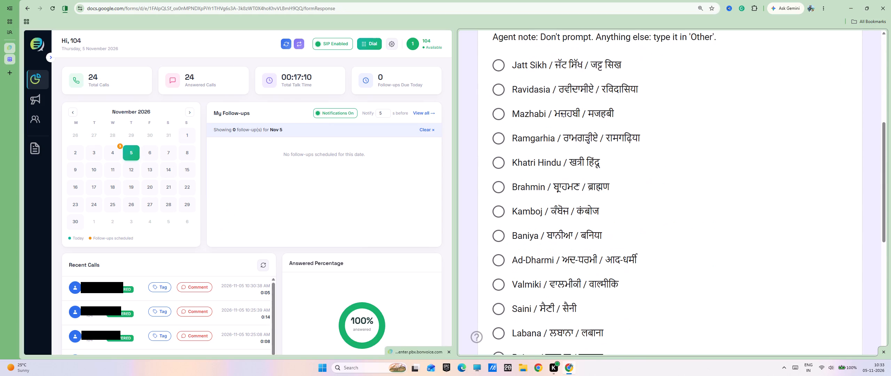
left_click(577, 147)
left_click(514, 111)
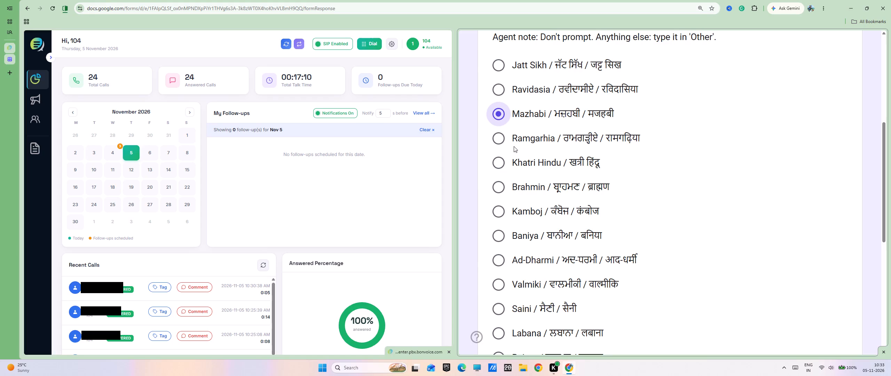
scroll(542, 208, "down", 4)
left_click(556, 231)
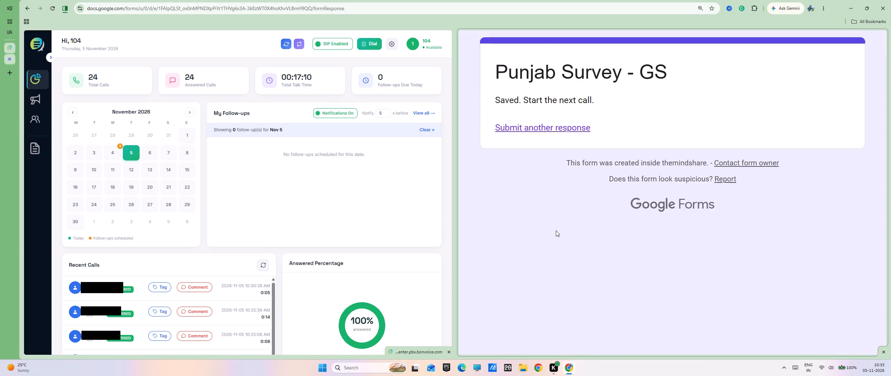
Start another Punjab Survey - GS response at the Agent ID question.
left_click(546, 126)
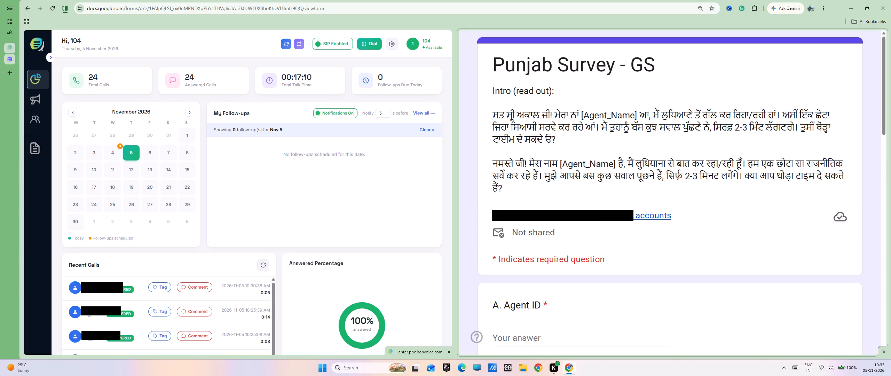
left_click_drag(884, 91, 885, 103)
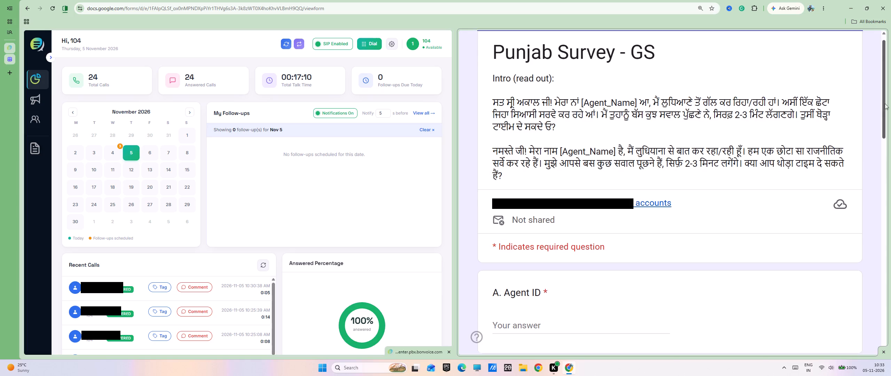
left_click_drag(885, 103, 882, 133)
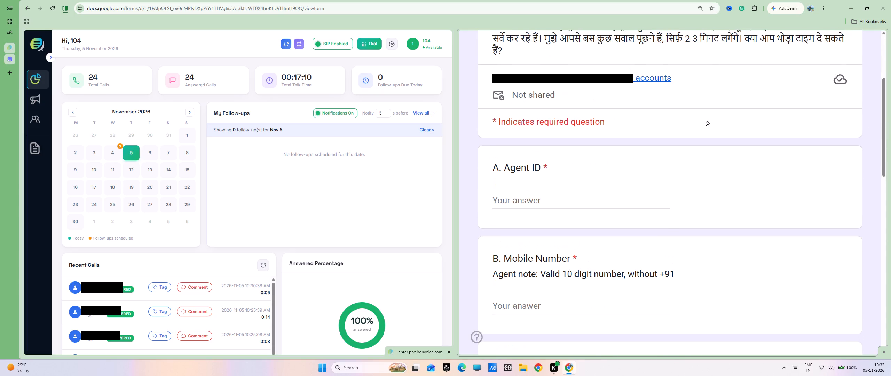
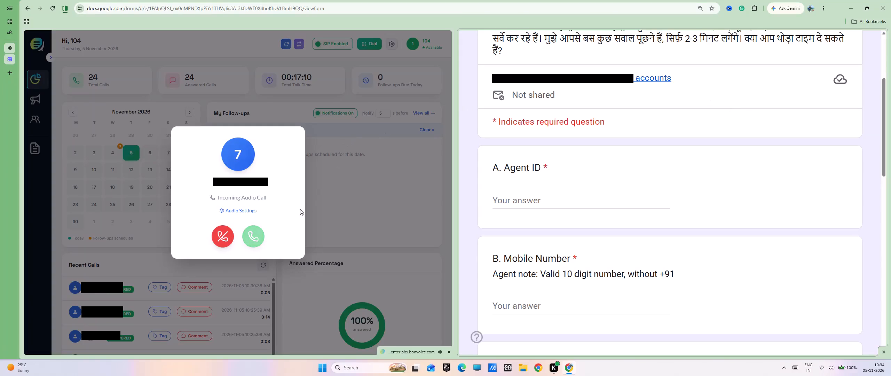
Answer the incoming audio call in the contact centre dashboard.
left_click(254, 230)
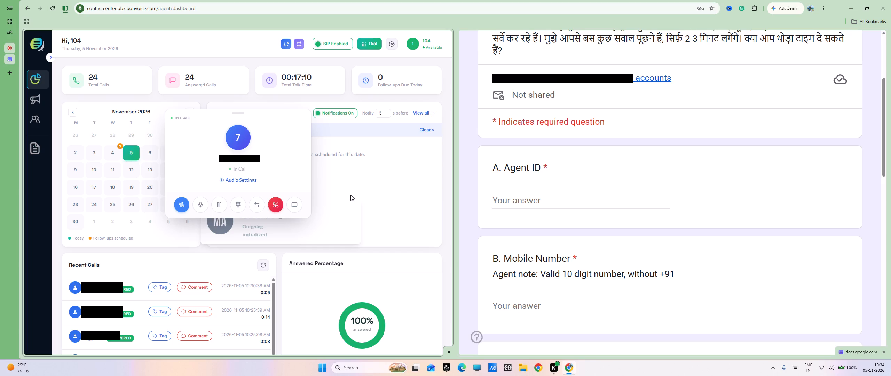
Enter 104 as the Agent ID in the new survey response.
left_click(514, 198)
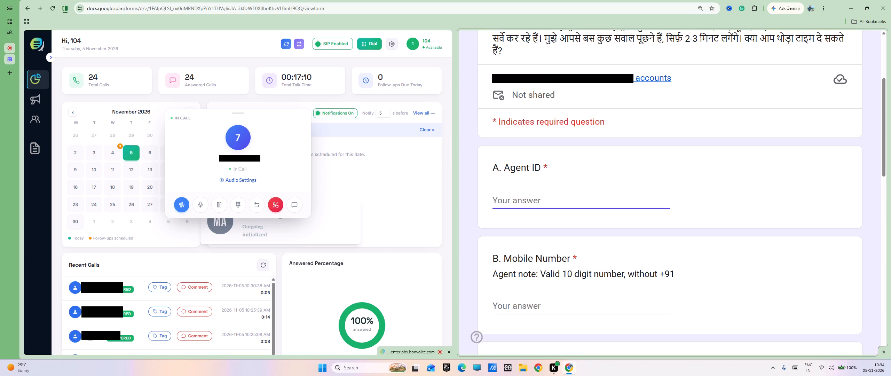
type("10")
key("4")
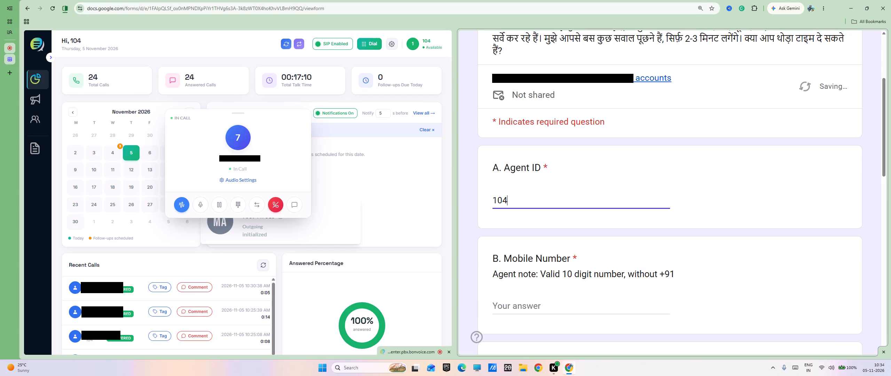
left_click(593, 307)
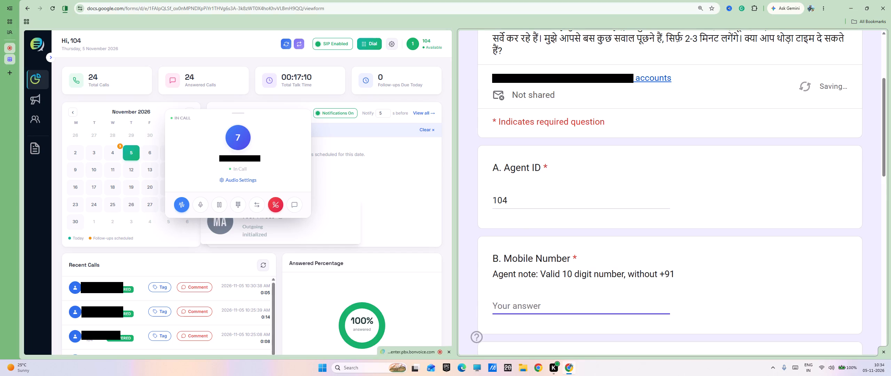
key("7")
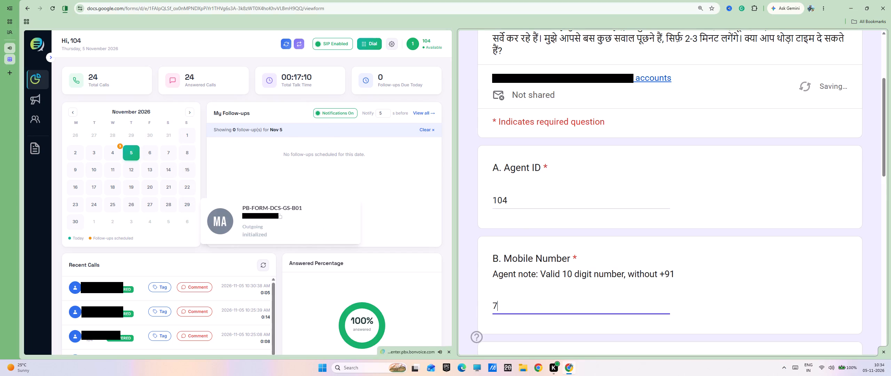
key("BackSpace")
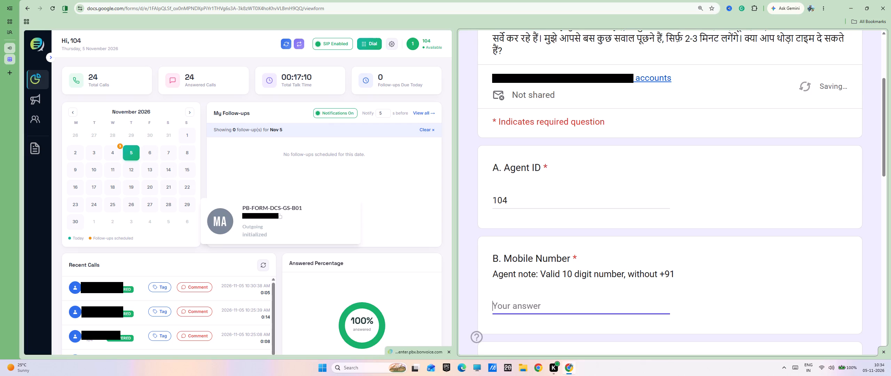
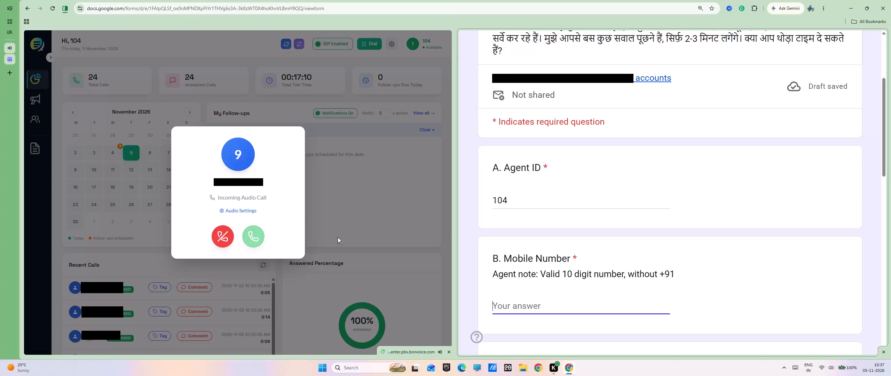
Answer the incoming audio call and bring up the Punjab Survey - GS intro script to read out.
left_click(259, 237)
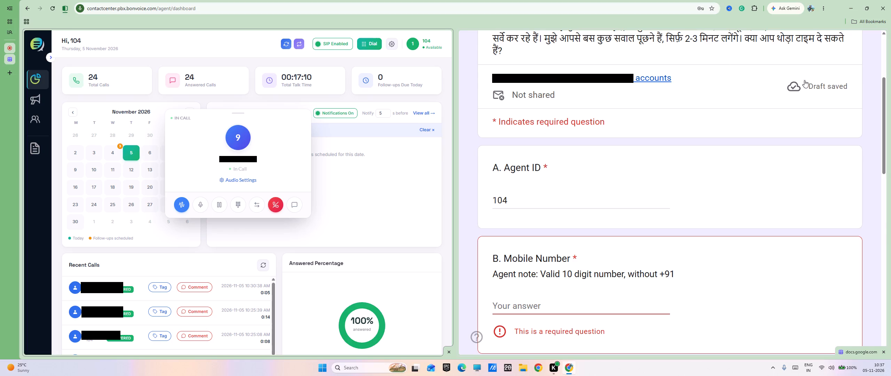
left_click_drag(883, 107, 878, 61)
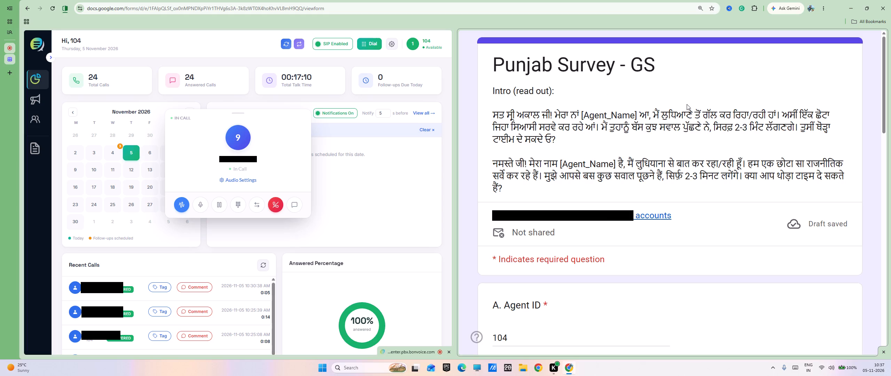
left_click_drag(883, 111, 883, 112)
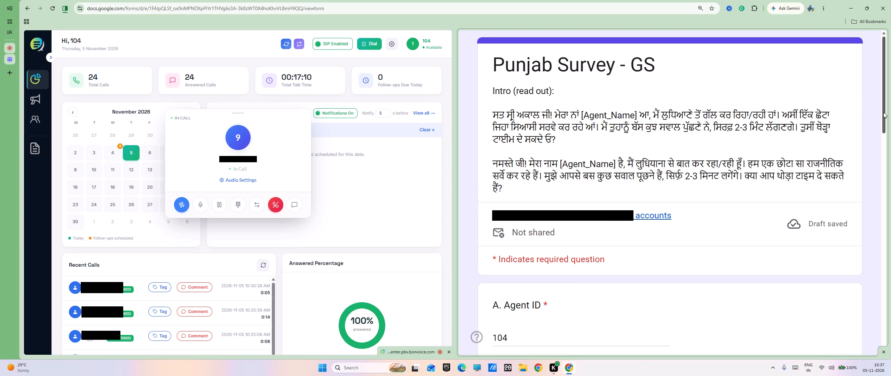
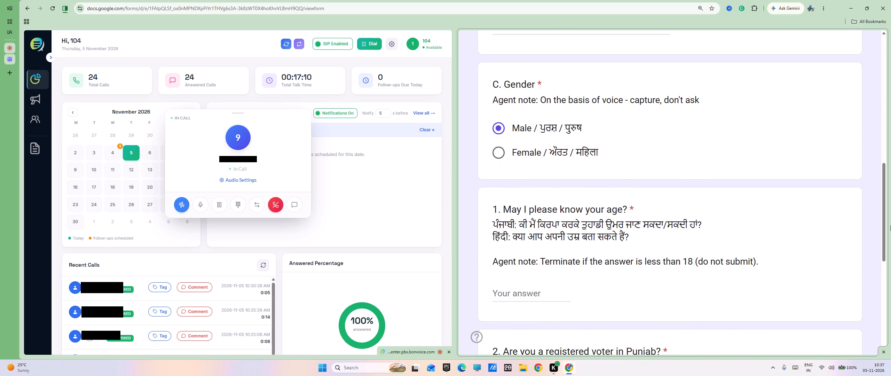
Enter 45 as the respondent's age, answer Yes to being a registered voter in Punjab, and continue to the Constituency section.
left_click_drag(886, 219, 882, 250)
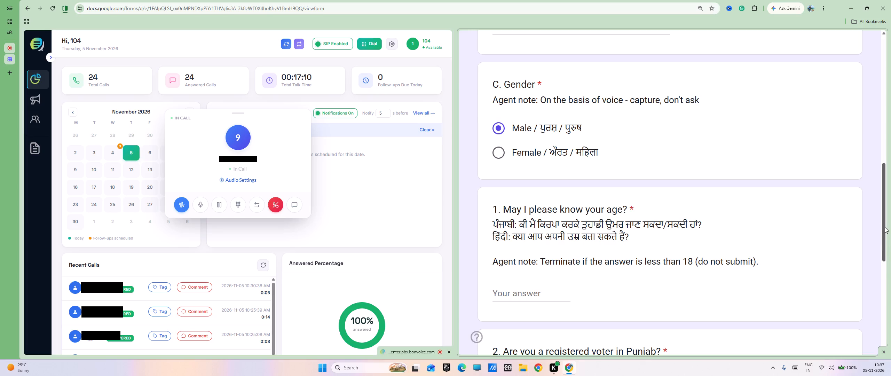
left_click_drag(885, 227, 881, 252)
left_click(556, 210)
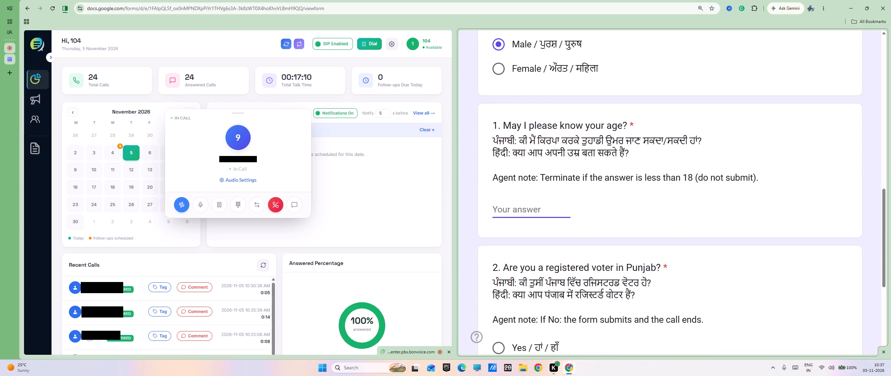
type("45")
left_click_drag(884, 231, 873, 293)
left_click(497, 144)
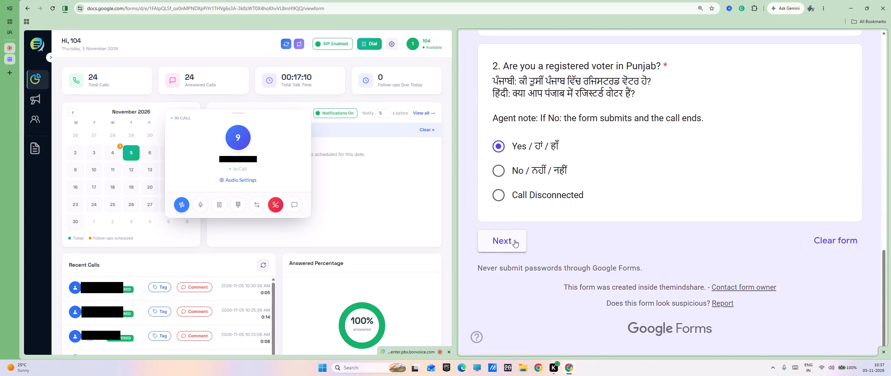
left_click(514, 240)
Choose 39 Mukerian as the respondent's constituency in question 2a.
left_click(549, 307)
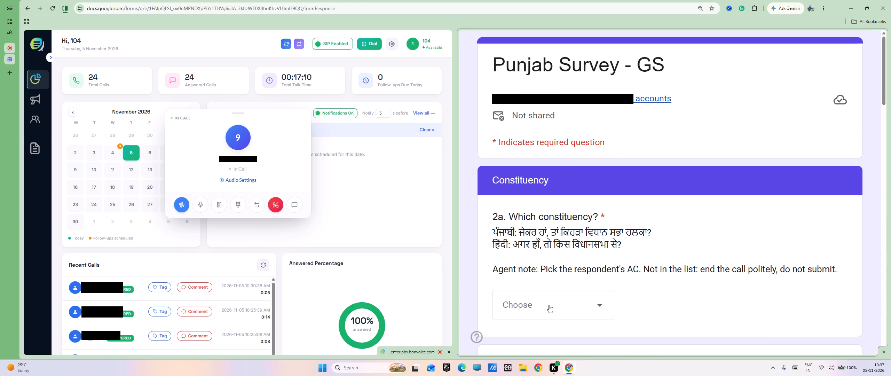
scroll(584, 204, "down", 2)
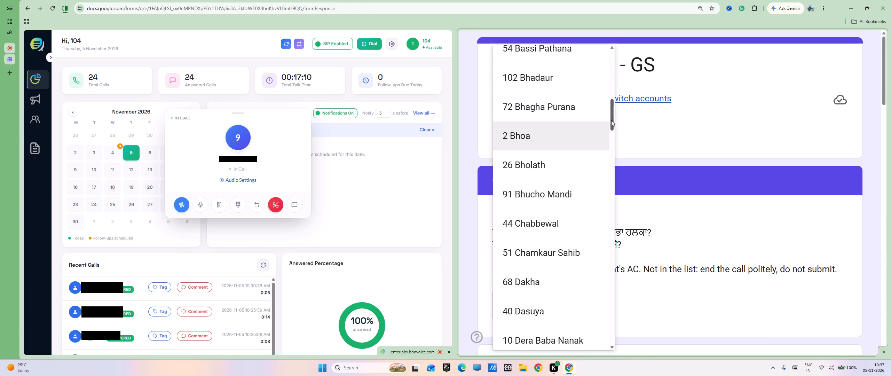
left_click_drag(612, 119, 612, 219)
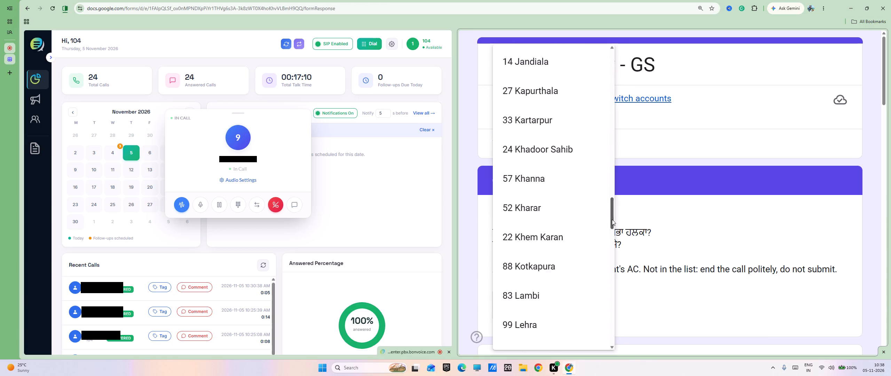
left_click_drag(612, 219, 611, 251)
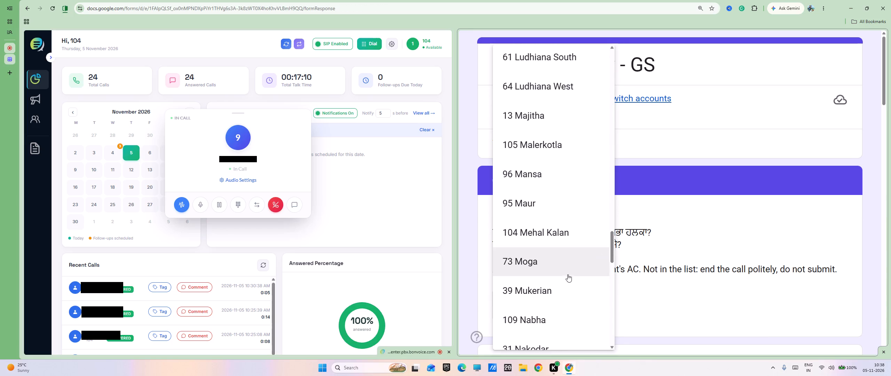
left_click(565, 282)
Answer question 3 on the party for tomorrow's Assembly elections with Not yet decided.
left_click_drag(883, 81, 881, 108)
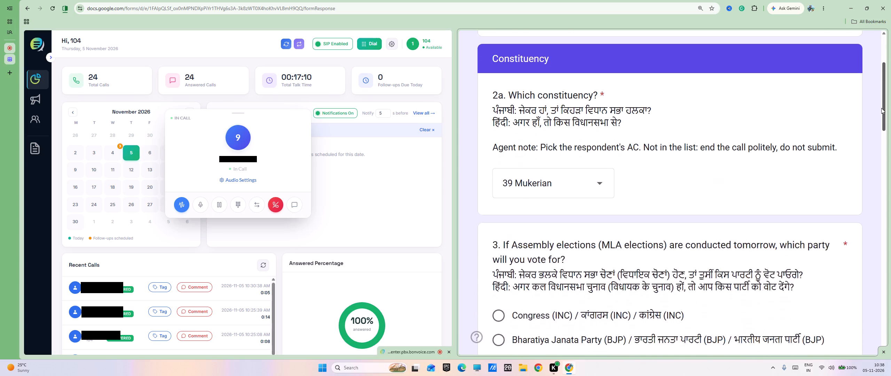
left_click_drag(881, 108, 881, 149)
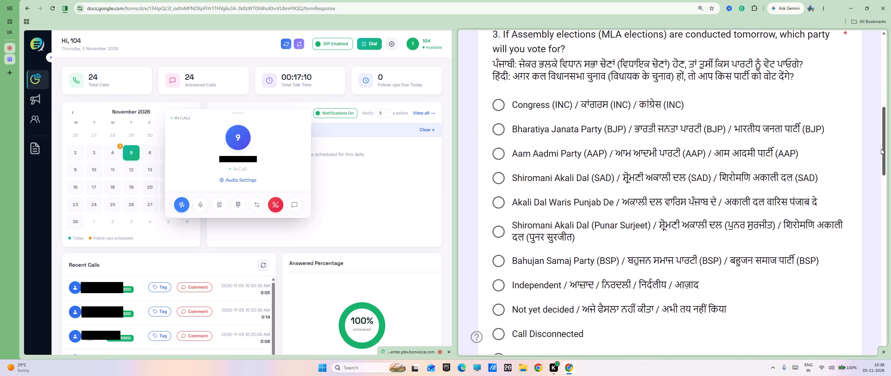
left_click_drag(881, 149, 882, 169)
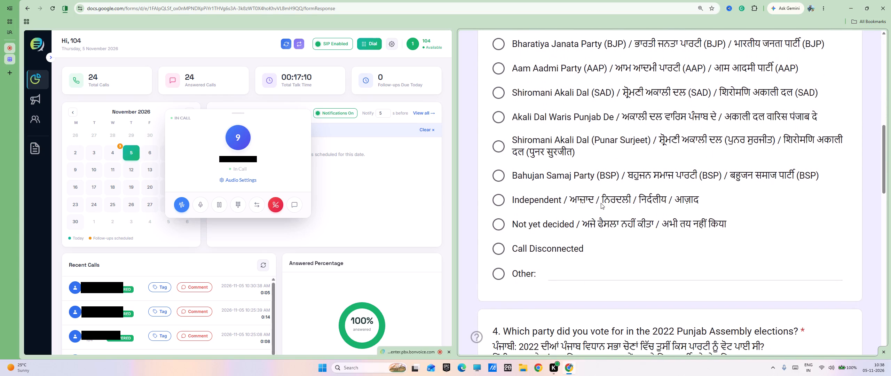
left_click(501, 225)
Record Aam Aadmi Party (AAP) as the vote in both the 2022 Assembly and 2024 General elections, and continue to the Mukerian section.
left_click_drag(883, 155, 879, 187)
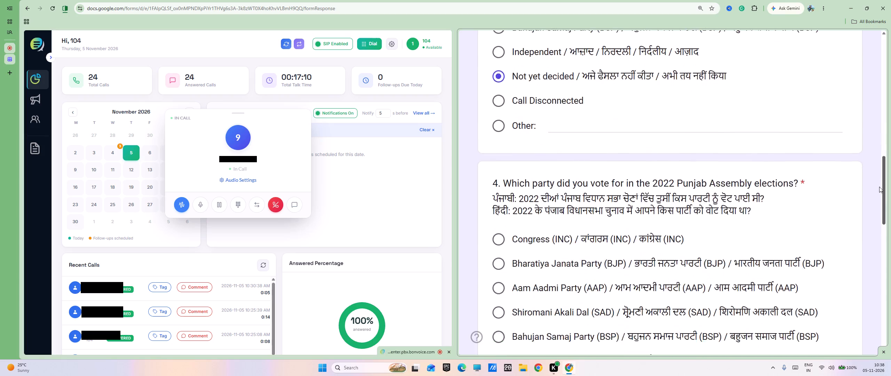
left_click_drag(879, 187, 877, 212)
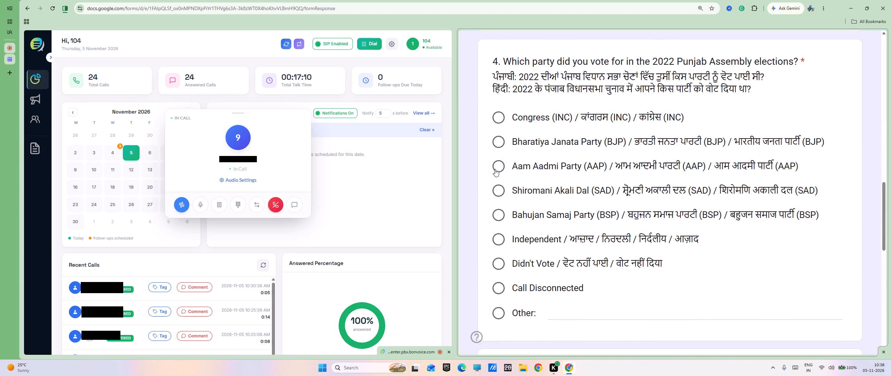
left_click(499, 169)
left_click_drag(883, 213, 880, 244)
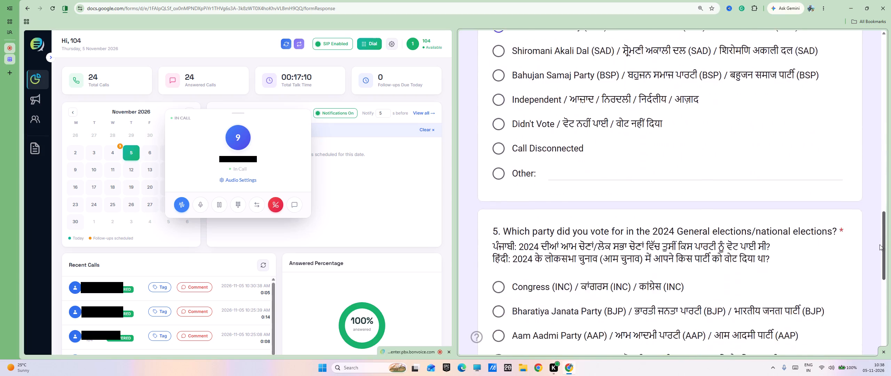
left_click_drag(880, 244, 875, 277)
left_click(496, 171)
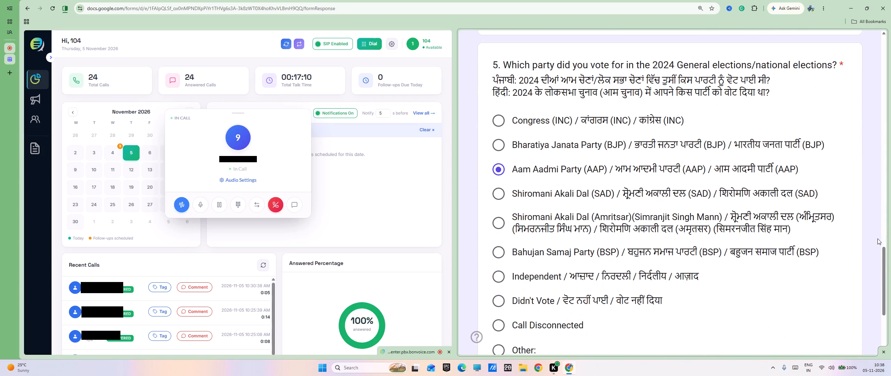
left_click_drag(885, 263, 886, 311)
left_click(565, 241)
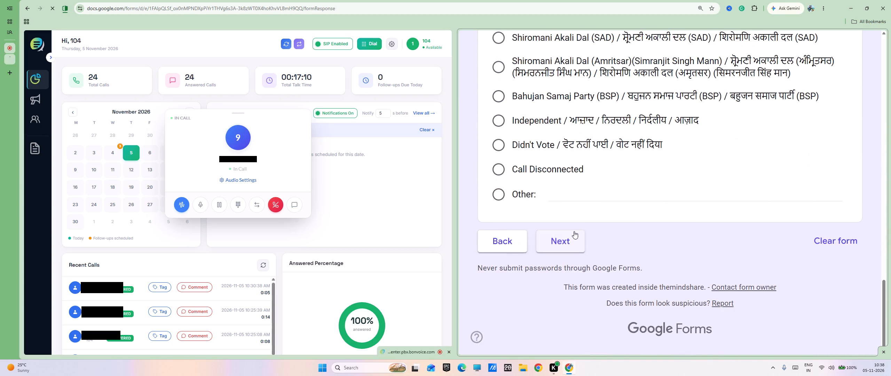
Answer both Mukerian candidate questions, 6 and 7, with Can't say / no idea and continue to the Community section.
scroll(584, 215, "down", 1)
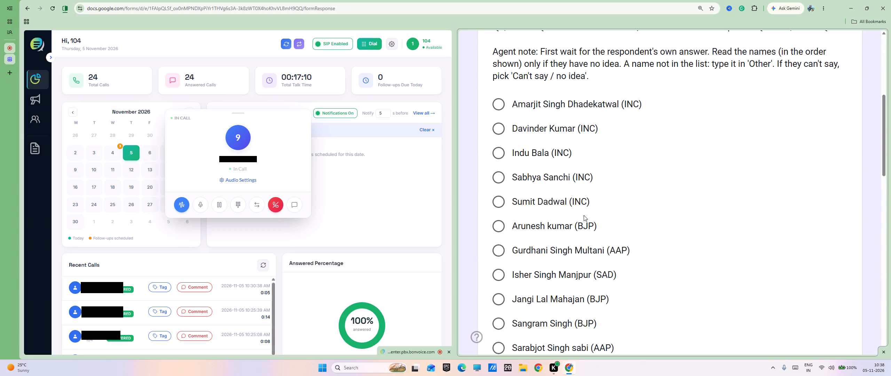
scroll(507, 149, "up", 1)
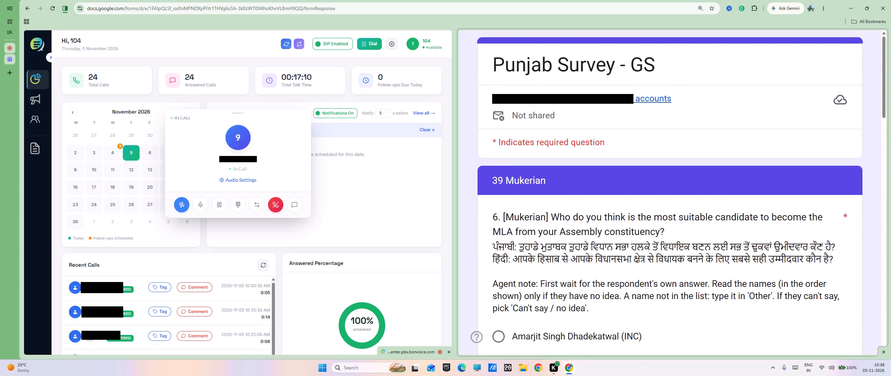
scroll(538, 288, "down", 1)
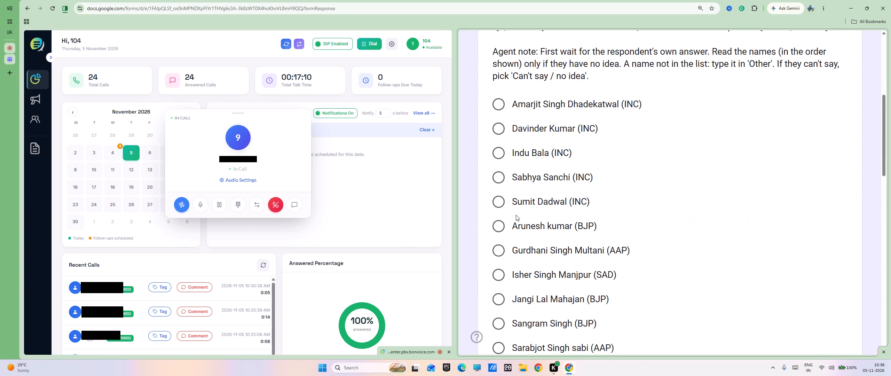
scroll(500, 150, "up", 1)
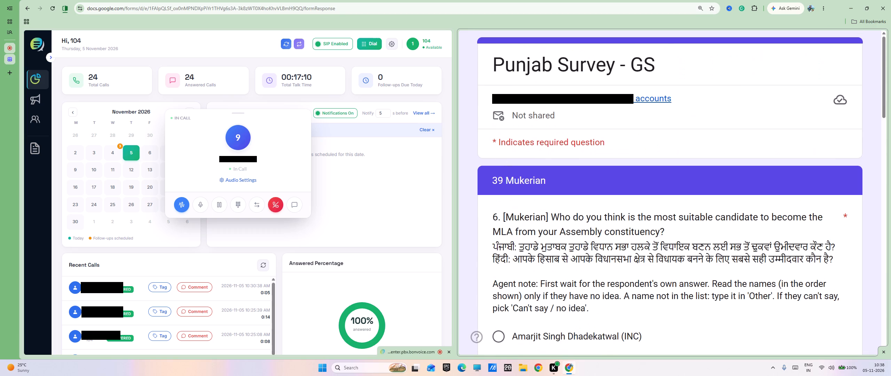
scroll(528, 219, "down", 1)
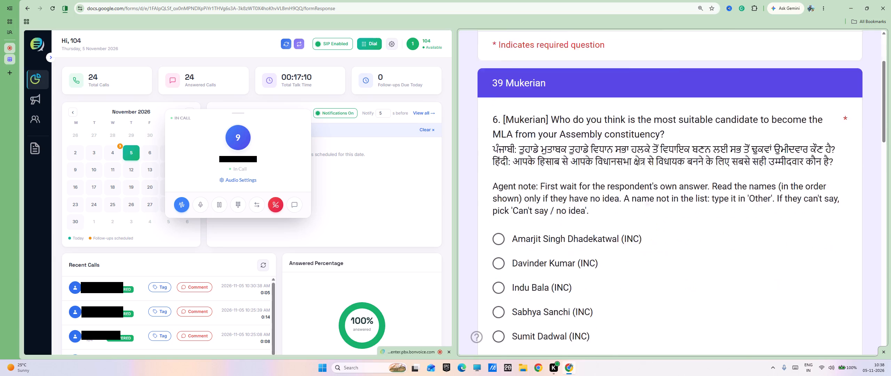
scroll(529, 267, "down", 1)
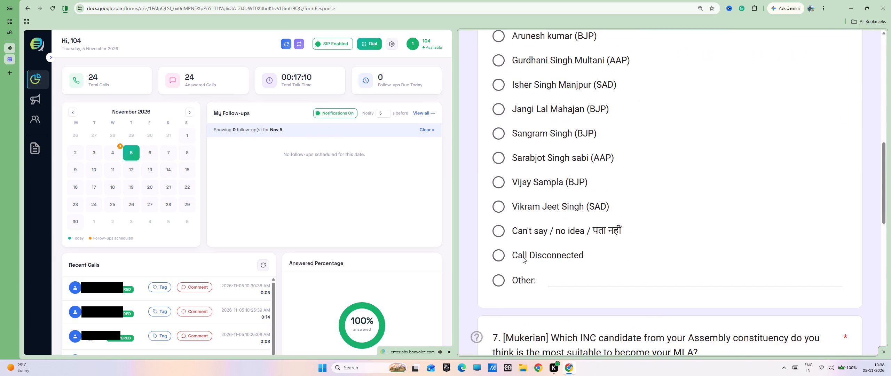
left_click(497, 194)
scroll(520, 217, "down", 1)
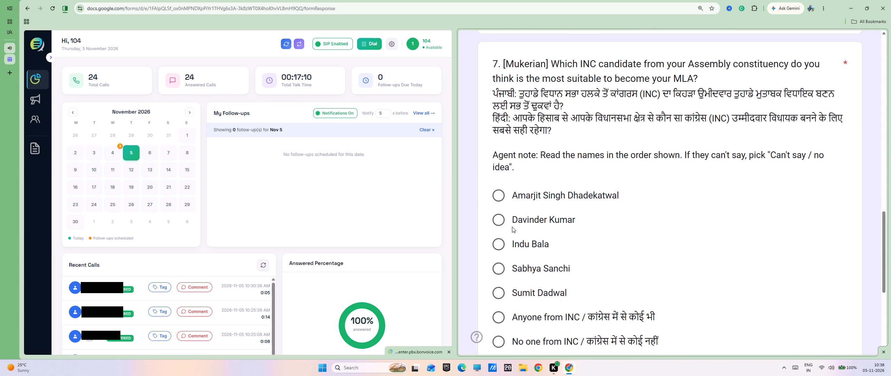
scroll(507, 240, "down", 1)
left_click(503, 146)
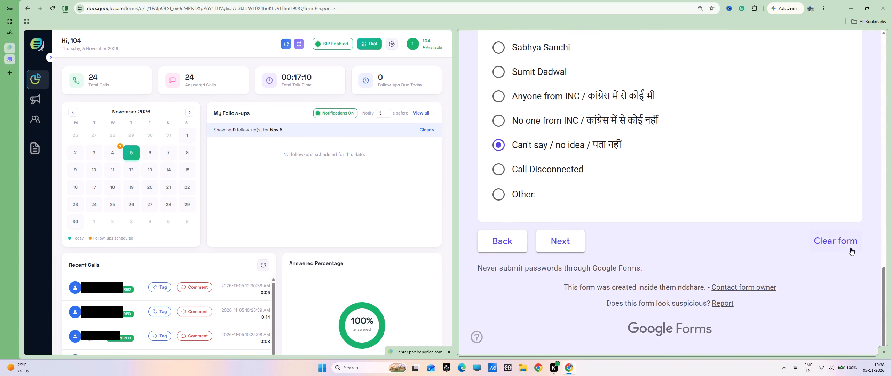
left_click(574, 245)
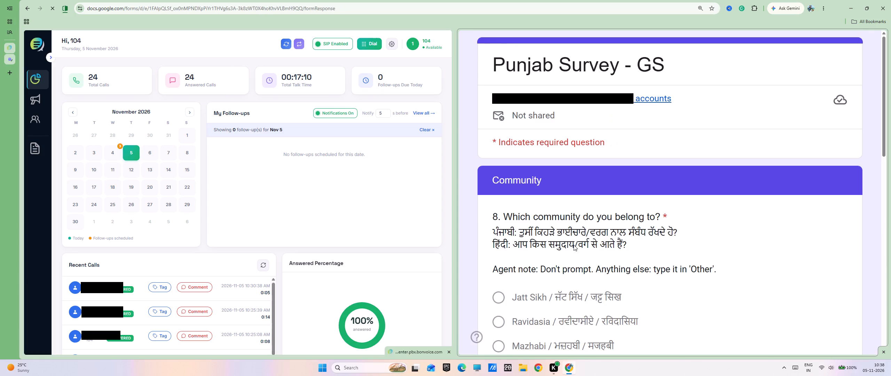
Select Rajput as the respondent's community in question 8 and submit the survey response.
scroll(574, 245, "down", 2)
left_click(497, 133)
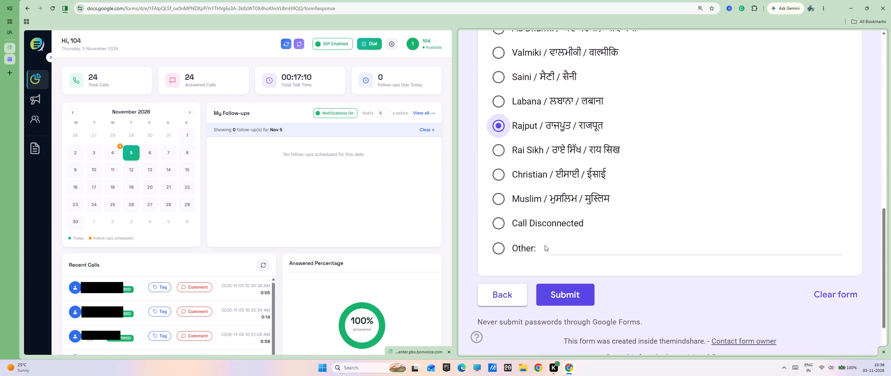
left_click_drag(578, 274, 575, 281)
left_click(570, 293)
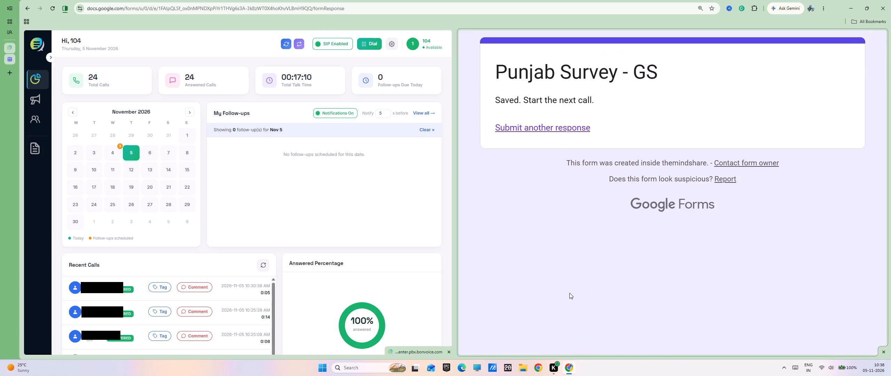
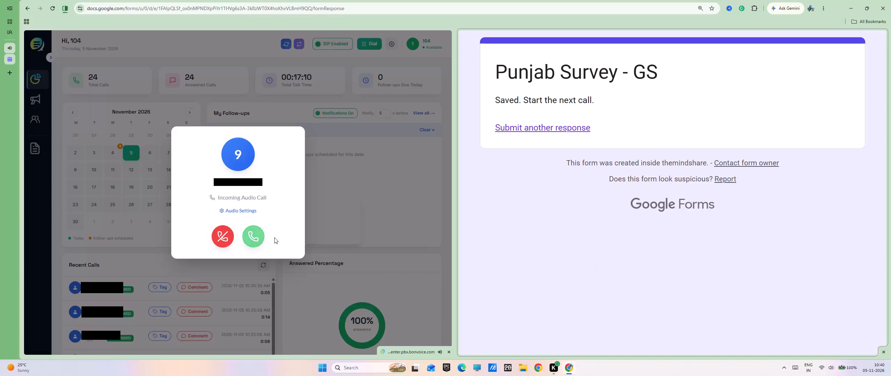
Answer the incoming audio call and open a new blank Punjab Survey - GS response at the intro script.
left_click(262, 237)
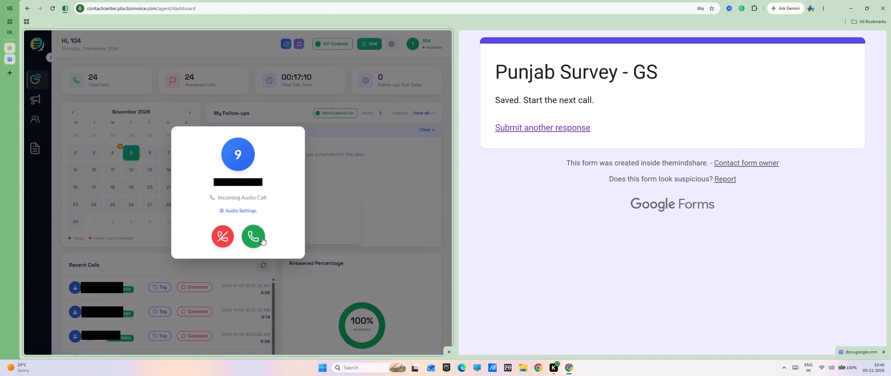
left_click(537, 128)
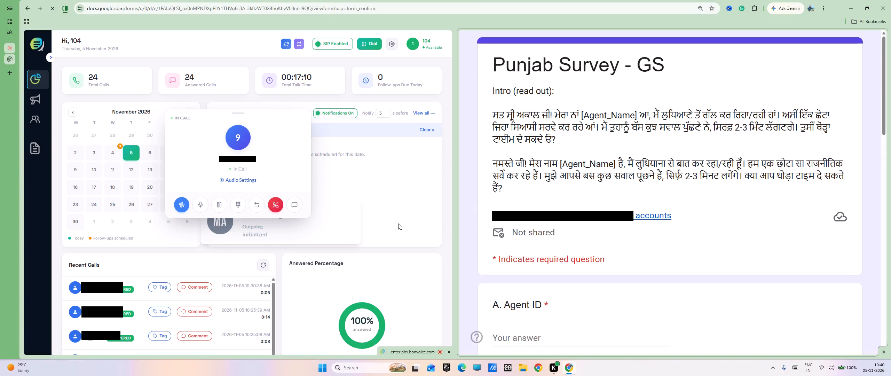
left_click_drag(884, 120, 884, 121)
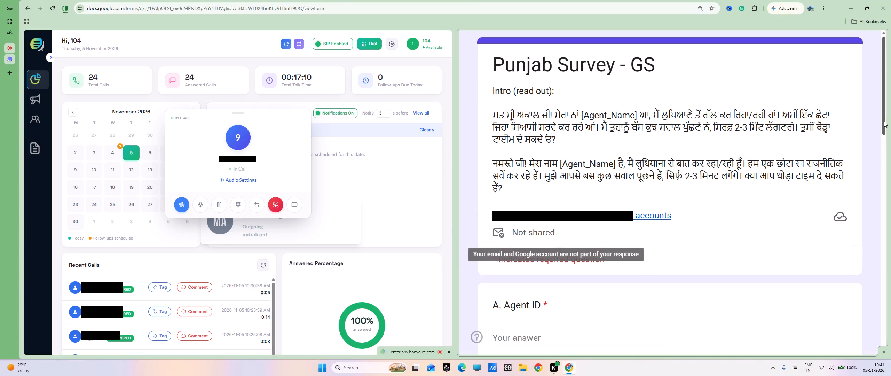
left_click_drag(884, 121, 882, 124)
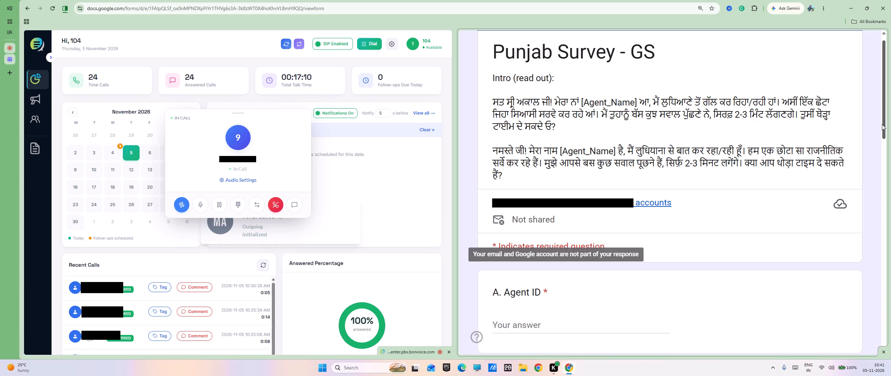
left_click_drag(882, 124, 882, 129)
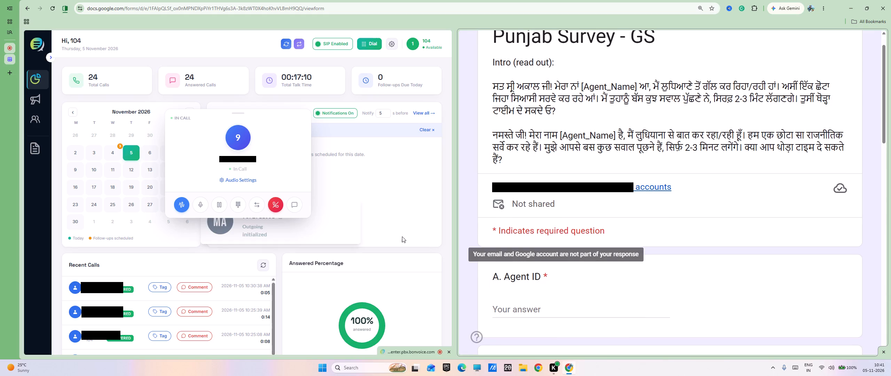
End the current call and answer the next incoming audio call.
left_click(278, 210)
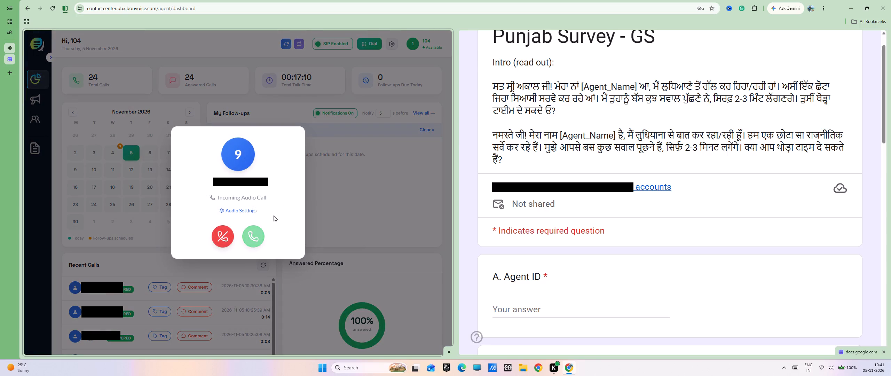
left_click(249, 237)
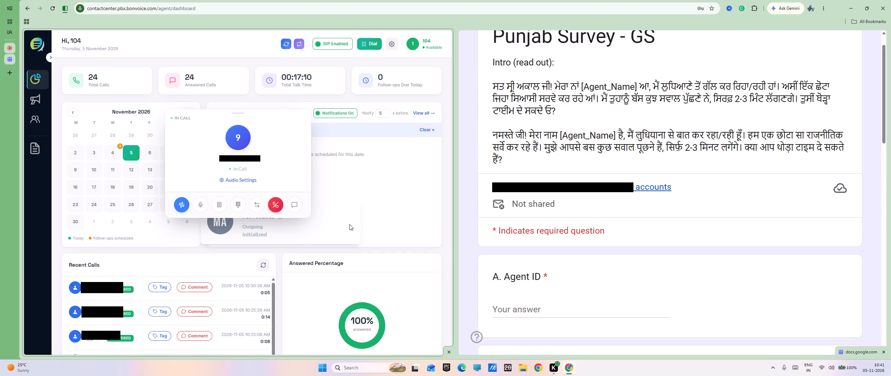
Enter the agent's full name as the Agent ID in field A of the new survey response.
left_click(560, 313)
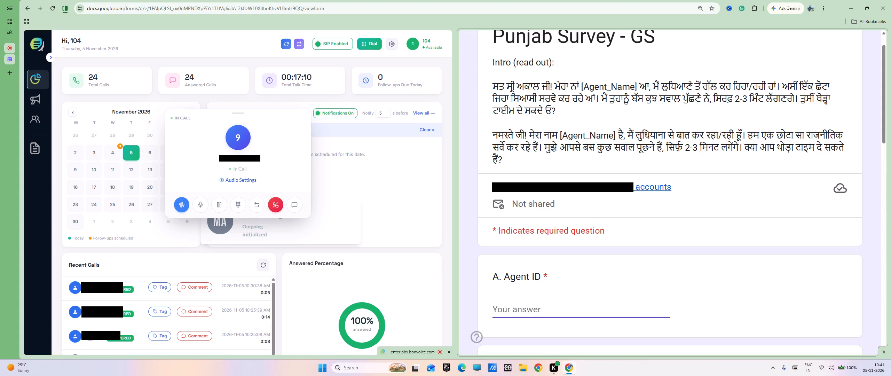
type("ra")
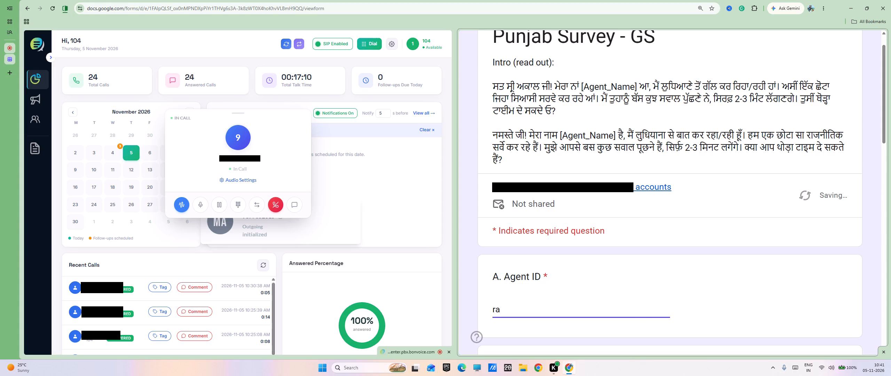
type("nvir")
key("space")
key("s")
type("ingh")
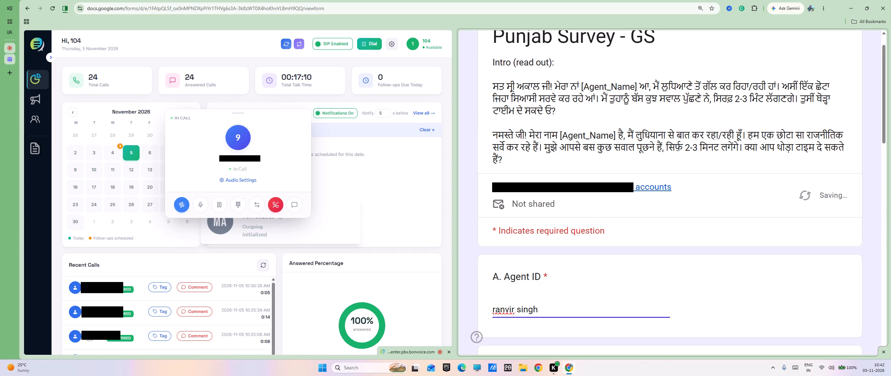
left_click_drag(885, 128, 883, 166)
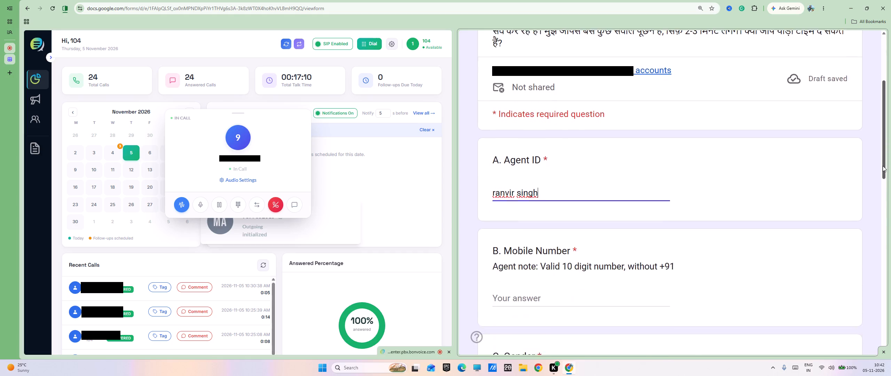
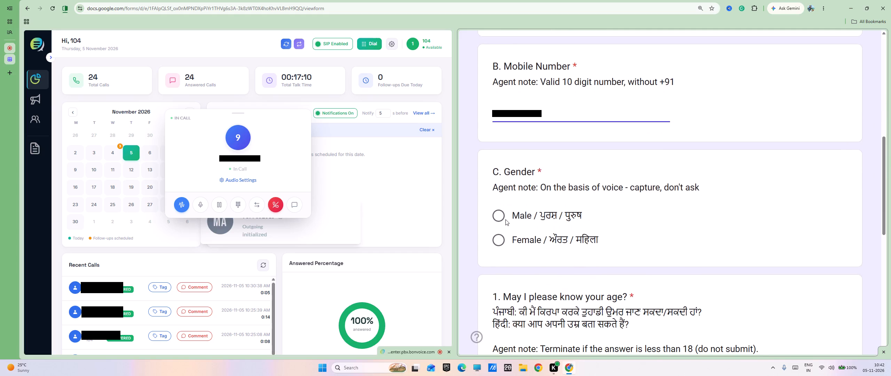
Record the respondent as male, aged 28 and a registered voter in Punjab, and continue to the Constituency section.
left_click(497, 218)
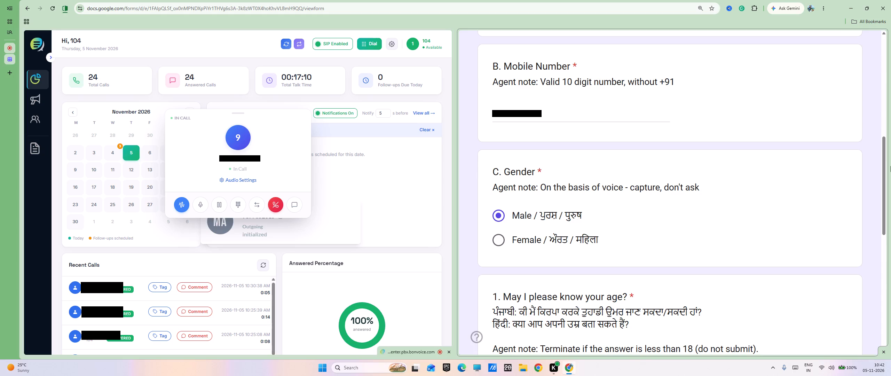
left_click_drag(883, 172, 883, 225)
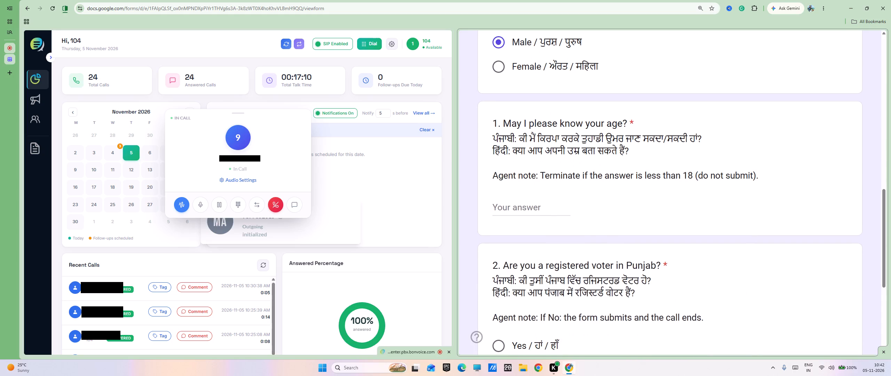
left_click(517, 202)
type("28")
left_click_drag(886, 214, 886, 253)
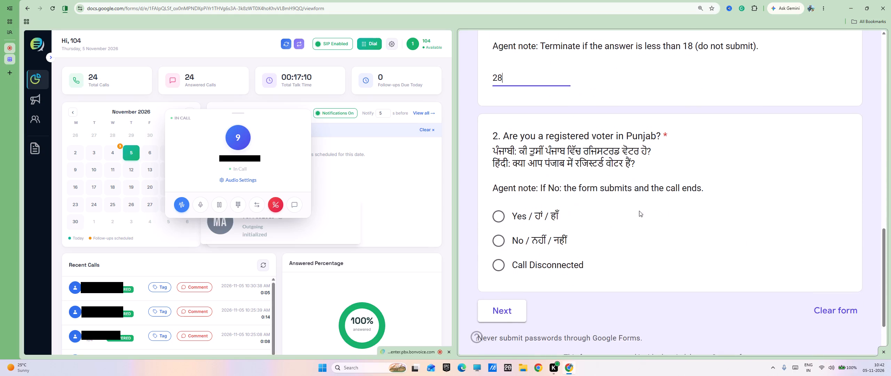
left_click(534, 213)
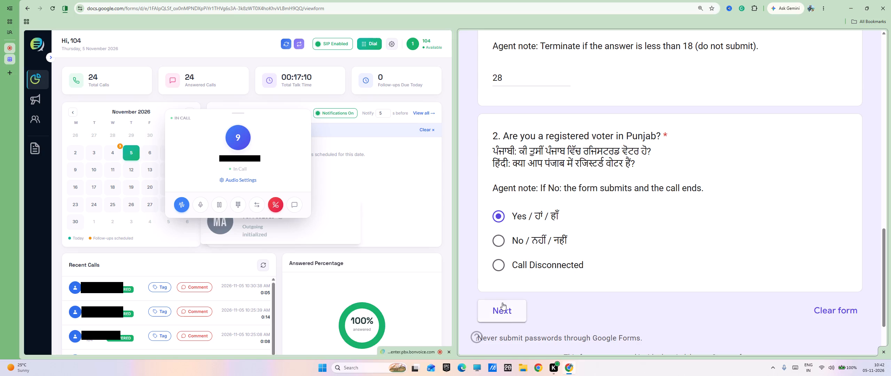
left_click(501, 306)
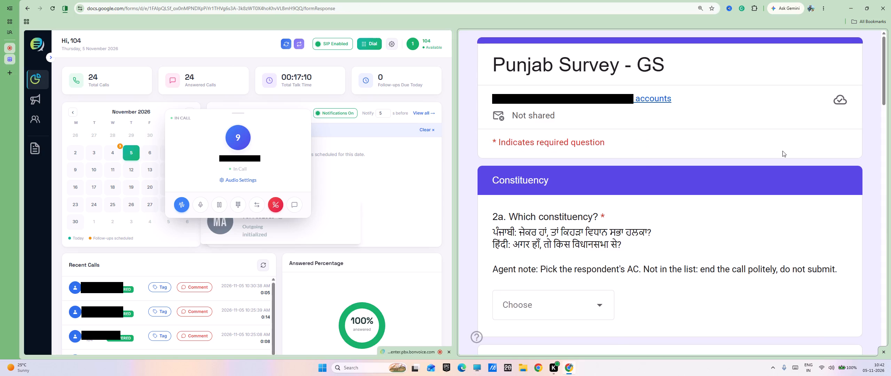
Choose 108 Sangrur as the respondent's constituency in question 2a.
left_click(561, 295)
left_click_drag(612, 69, 612, 75)
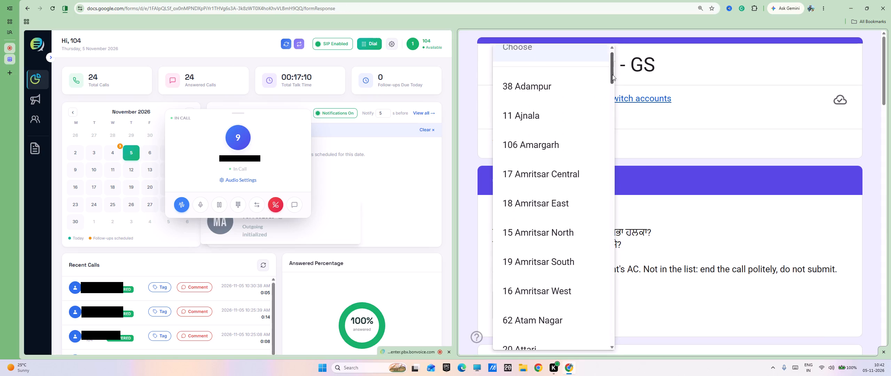
left_click_drag(612, 75, 608, 330)
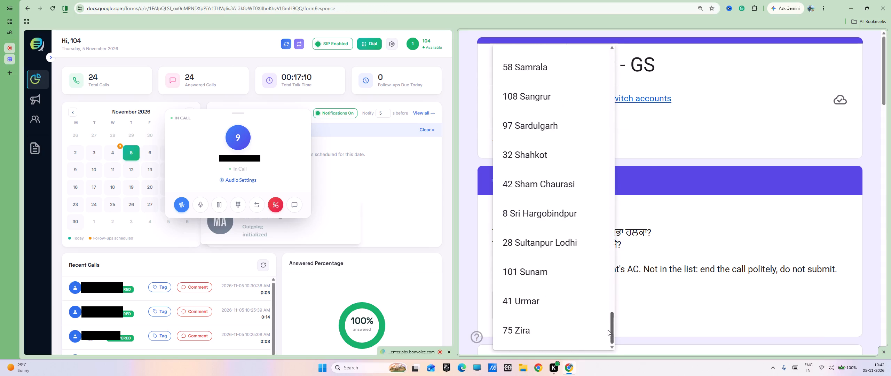
left_click_drag(608, 330, 608, 322)
left_click(559, 185)
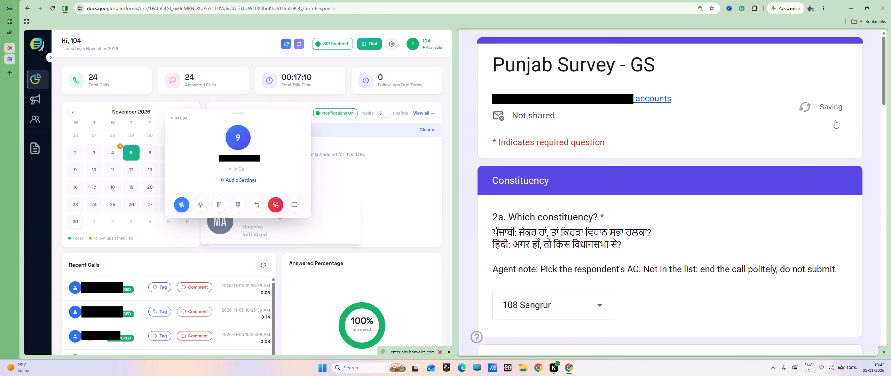
Answer question 3, the party choice if Assembly elections were held tomorrow, with Akali Dal Waris Punjab De.
left_click_drag(885, 89, 885, 134)
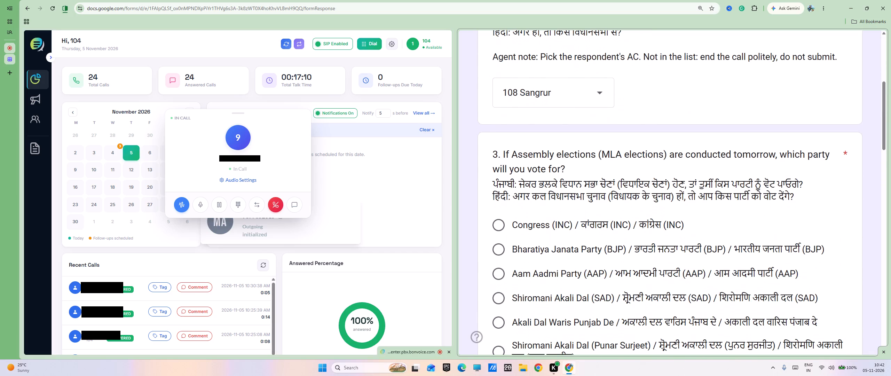
left_click_drag(883, 125, 886, 146)
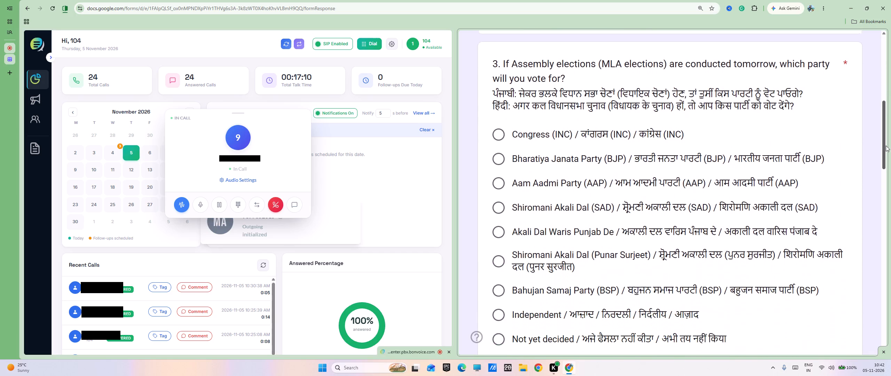
left_click_drag(886, 146, 886, 163)
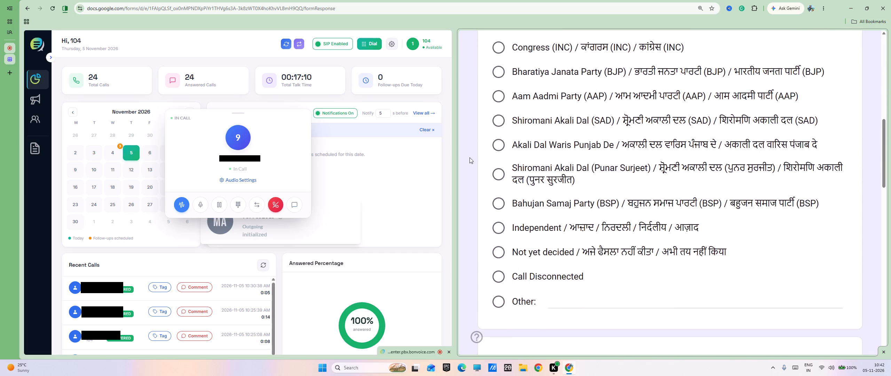
left_click(508, 145)
Move the call window off the campaign notice and answer question 4, the 2022 Assembly election vote, with Independent.
left_click_drag(884, 164, 886, 171)
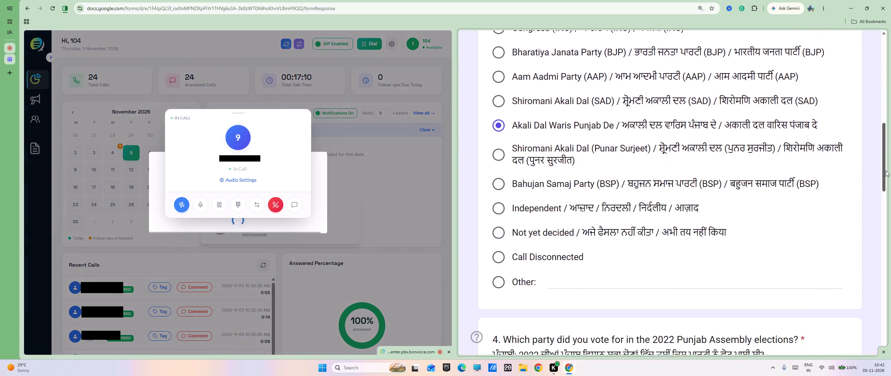
left_click_drag(886, 171, 890, 200)
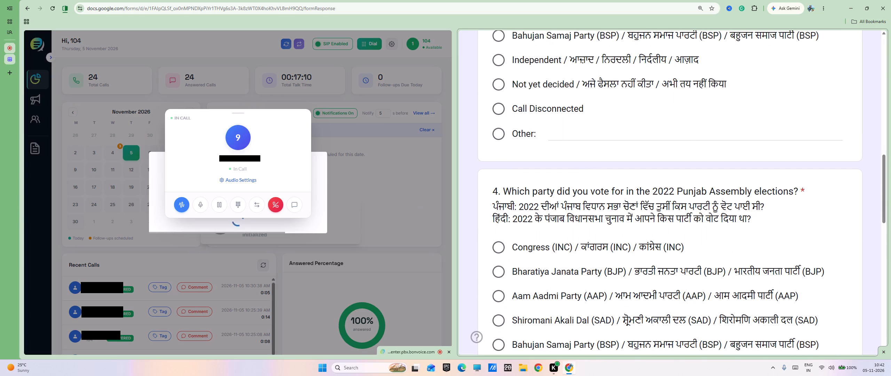
left_click_drag(249, 121, 302, 83)
scroll(523, 258, "down", 1)
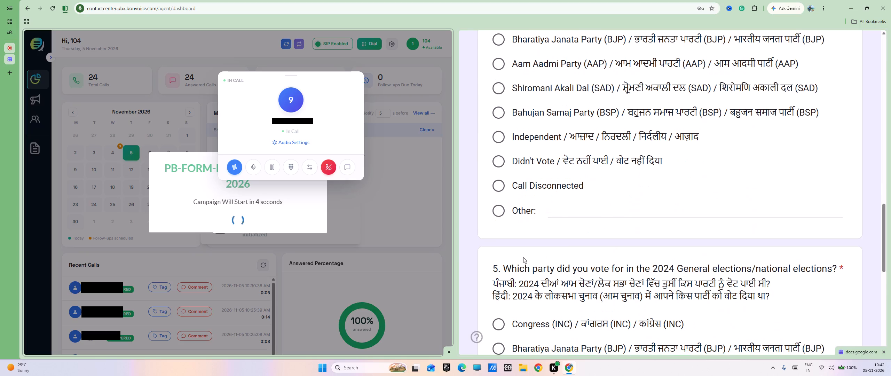
left_click(521, 135)
Answer question 5, the 2024 General election vote, with Shiromani Akali Dal (Amritsar)(Simranjit Singh Mann), and continue to the candidate section.
scroll(539, 190, "down", 1)
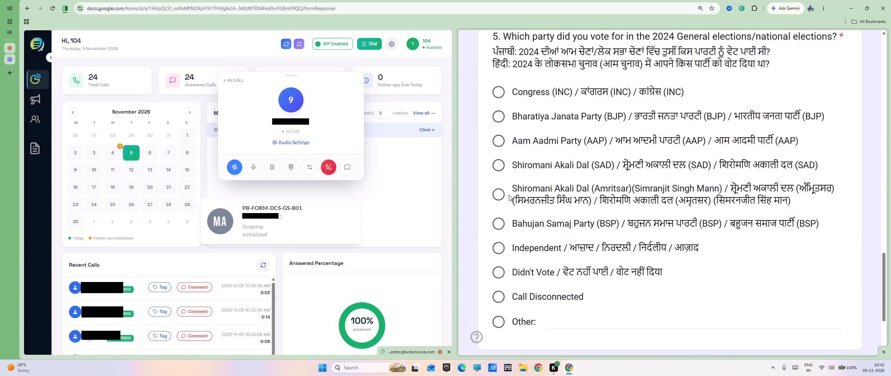
left_click(505, 196)
left_click(500, 197)
scroll(532, 207, "down", 2)
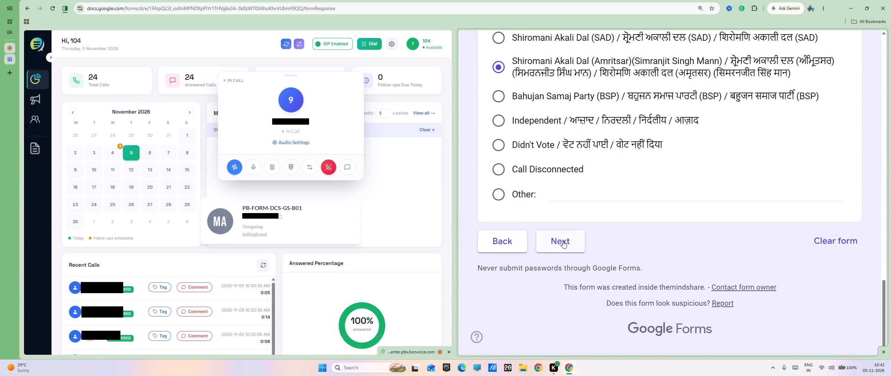
left_click(563, 241)
Answer both the all-party and the INC candidate questions with "Can't say / no idea" and continue to the following section.
scroll(563, 241, "down", 1)
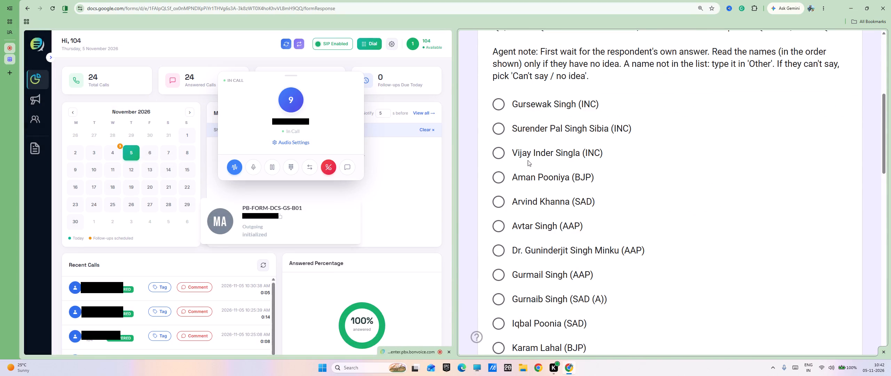
scroll(537, 149, "down", 1)
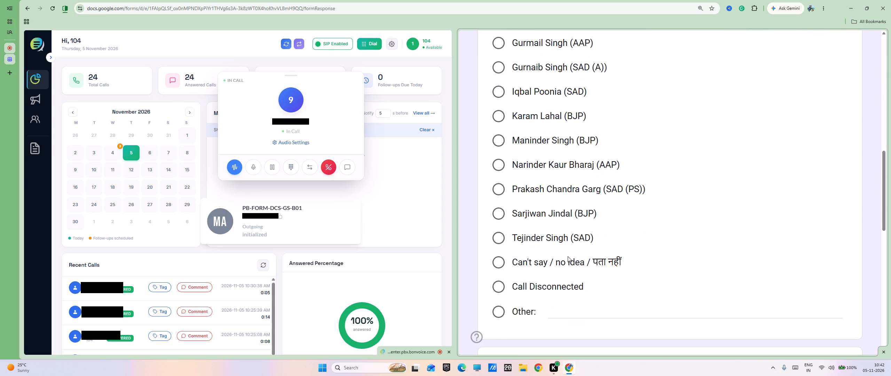
left_click(549, 268)
left_click(560, 257)
scroll(561, 260, "down", 3)
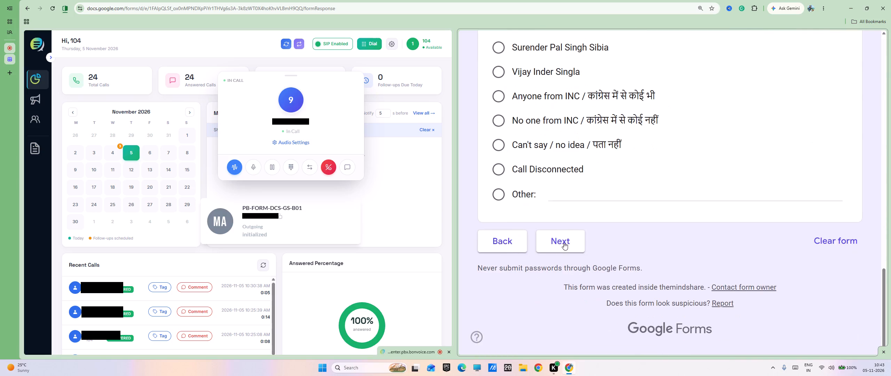
left_click(542, 148)
left_click(563, 239)
Select Jatt Sikh as the respondent's community and submit the survey response.
scroll(564, 238, "down", 1)
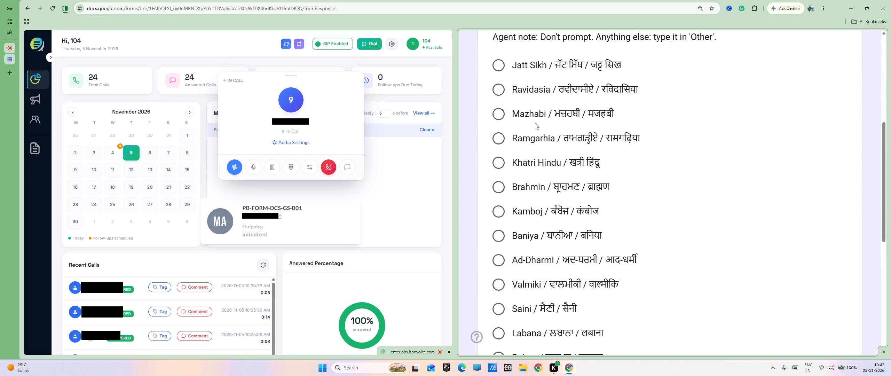
left_click(527, 67)
scroll(559, 191, "down", 3)
left_click(577, 239)
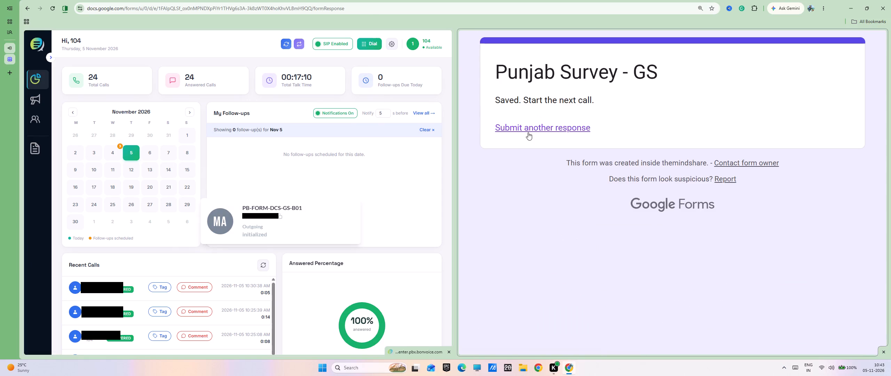
Open a new blank Punjab Survey - GS response for the following call.
left_click(529, 129)
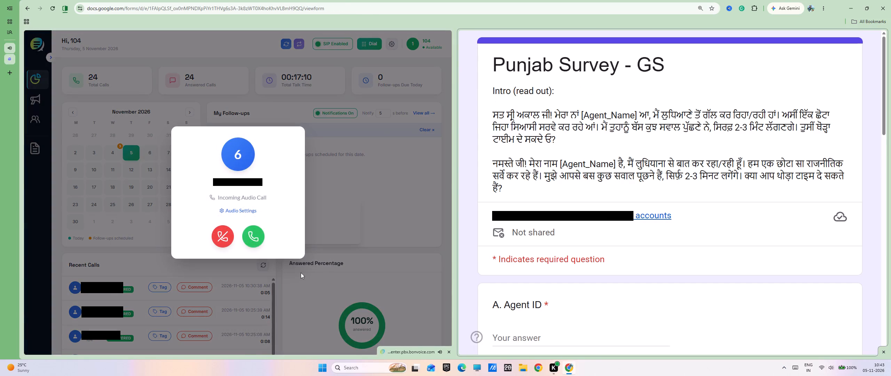
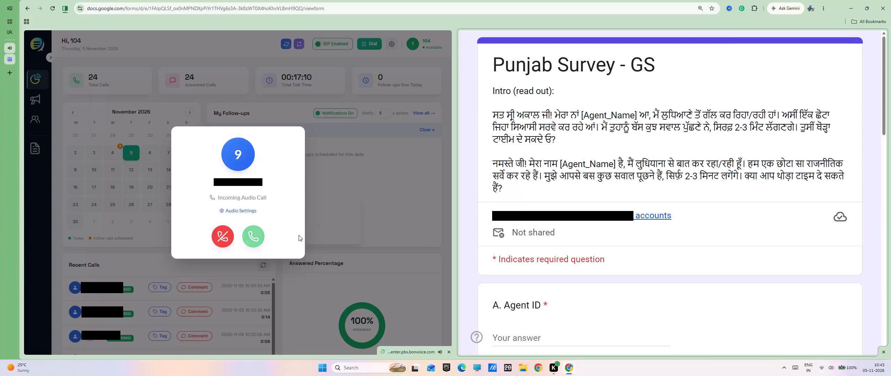
Answer the incoming audio call in the Bonvoice Contact Centre.
left_click(259, 236)
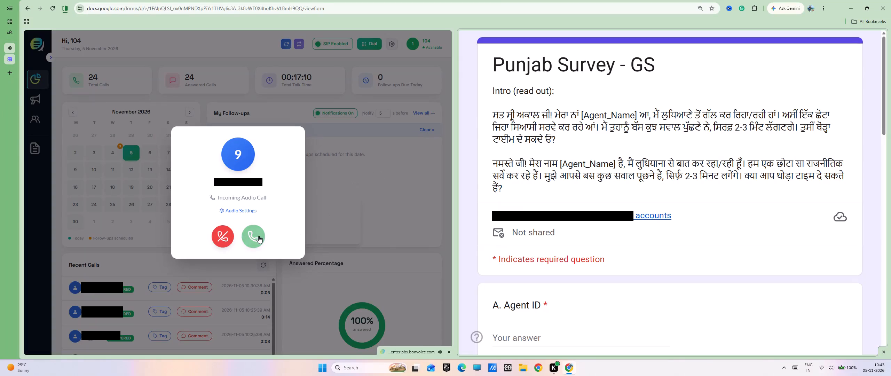
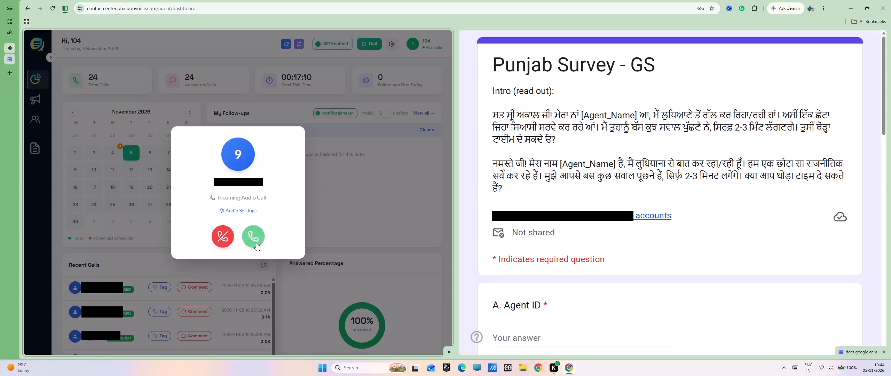
Answer the incoming audio call in the contact centre.
left_click(257, 241)
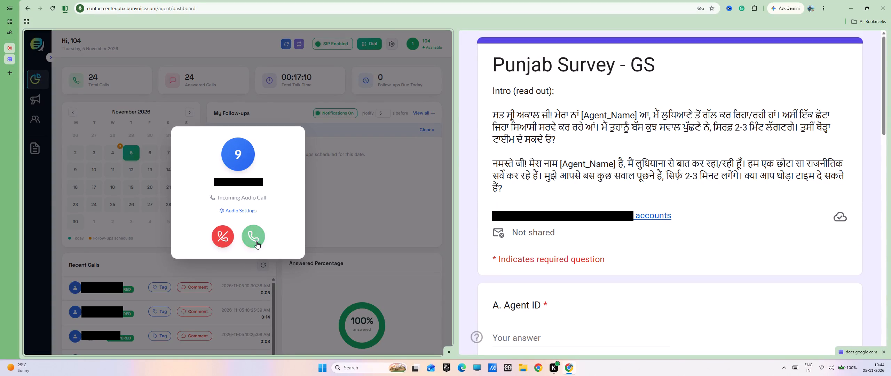
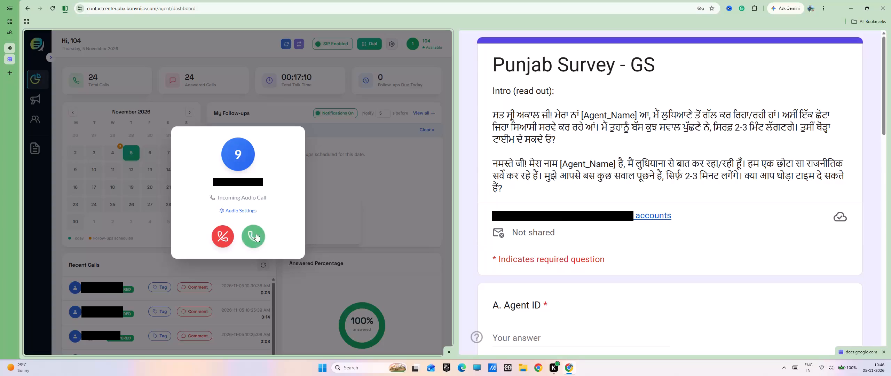
Answer the incoming audio call in the contact centre.
left_click(255, 230)
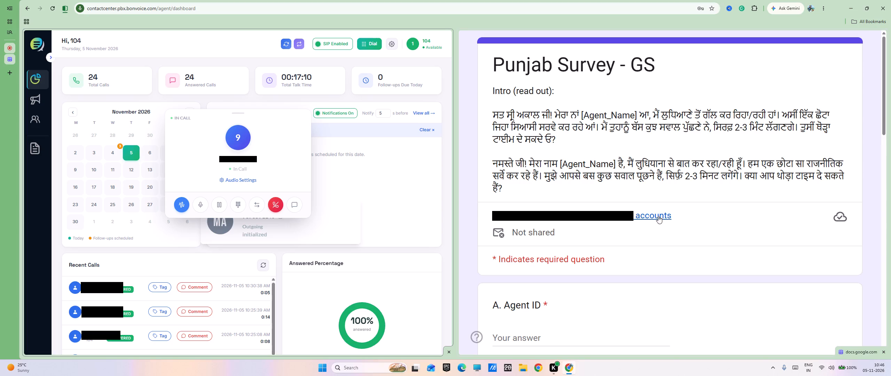
Enter the agent's full name as the Agent ID in the Punjab Survey - GS form.
left_click_drag(885, 121, 880, 165)
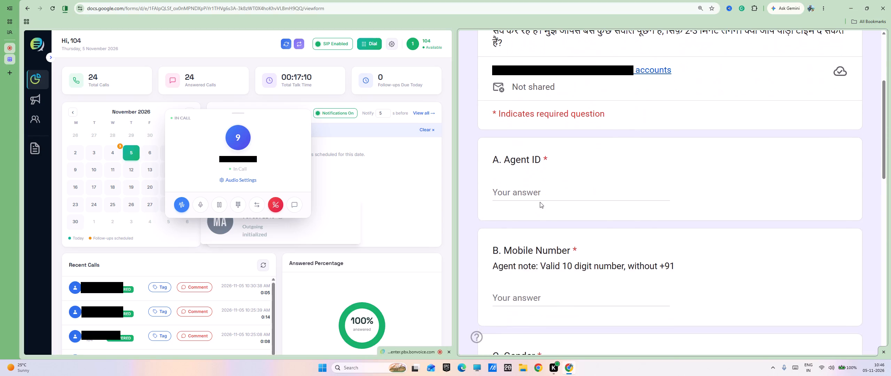
left_click(522, 195)
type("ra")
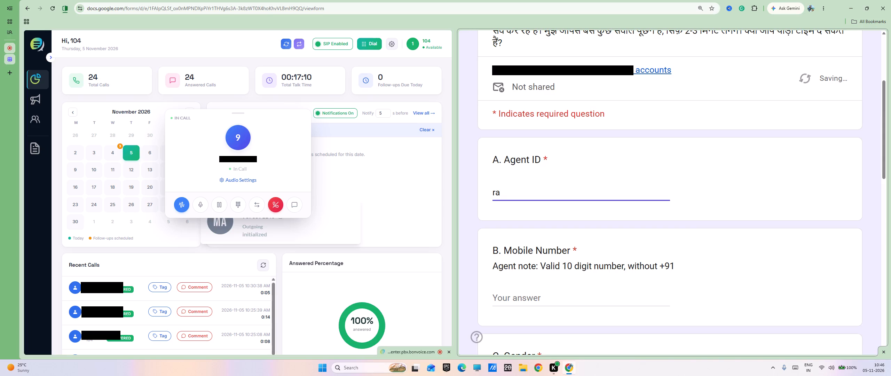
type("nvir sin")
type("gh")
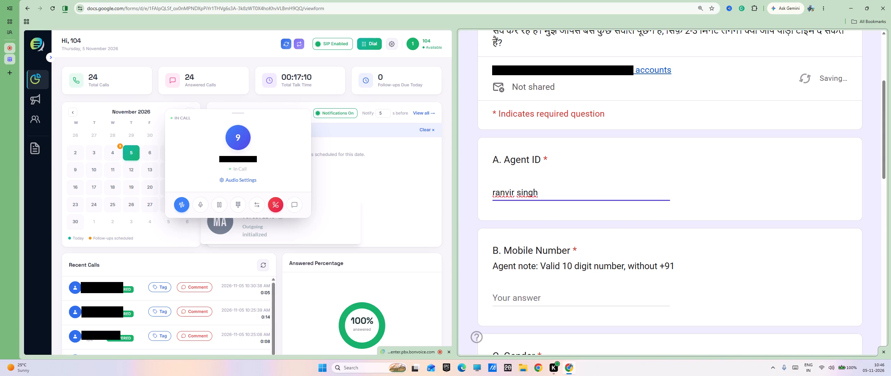
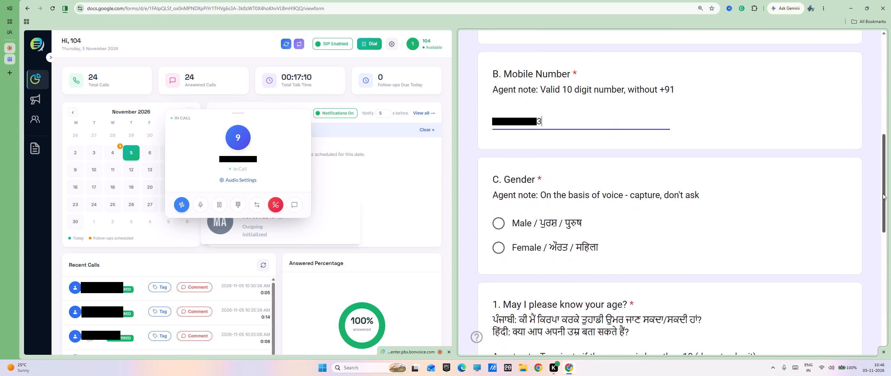
Complete the respondent screening answers with gender Male, age 36, and Yes for being a registered voter in Punjab.
left_click_drag(883, 194, 882, 198)
left_click(490, 192)
left_click(505, 195)
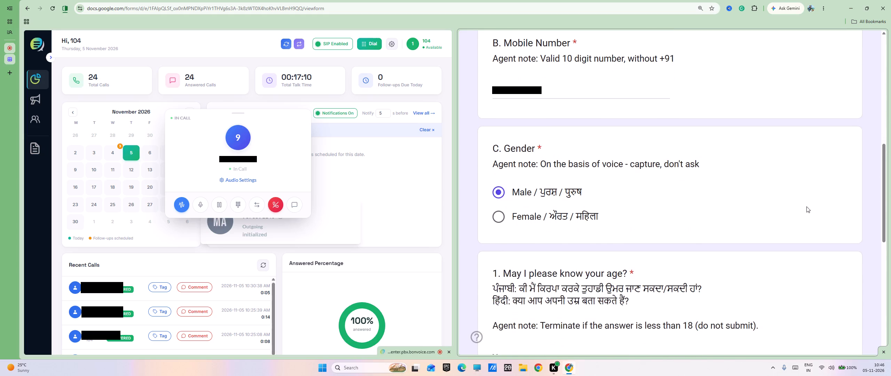
left_click_drag(884, 201, 872, 247)
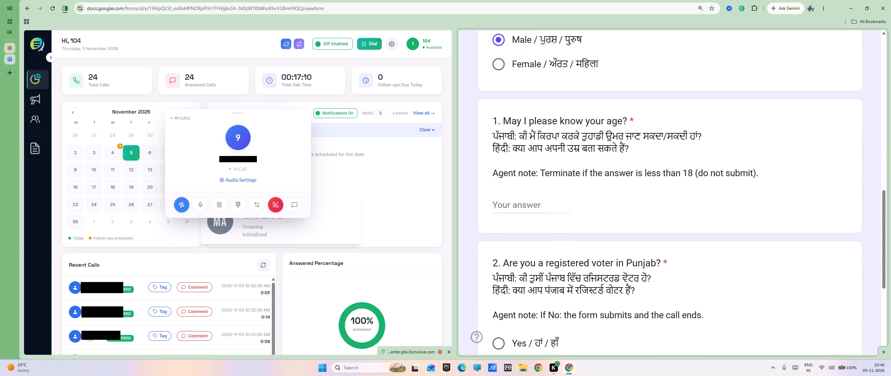
left_click(541, 201)
type("36")
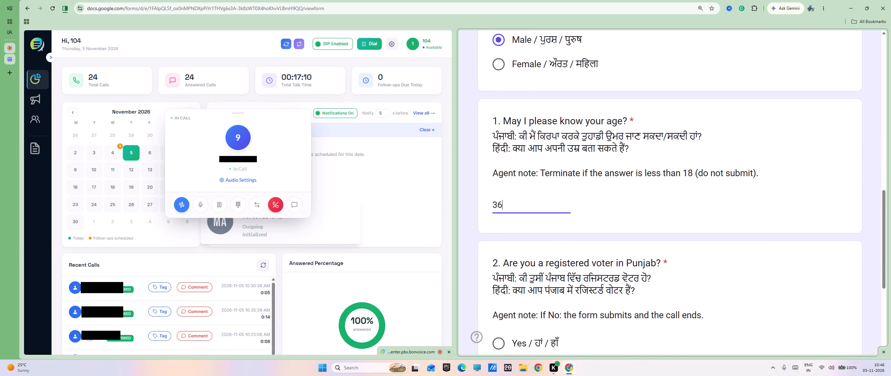
left_click_drag(882, 217, 880, 249)
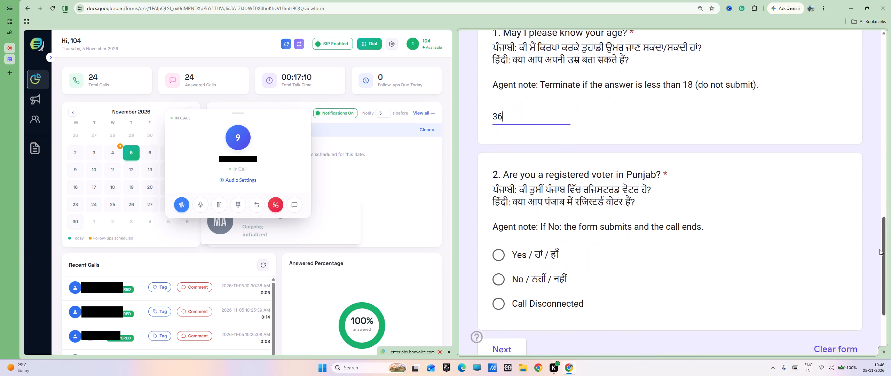
left_click_drag(880, 249, 878, 257)
left_click(498, 210)
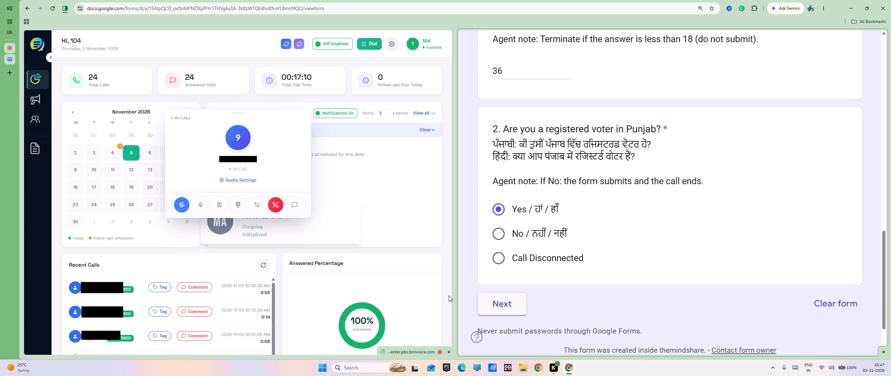
Mute the agent's microphone on the active call in the contact centre.
left_click(200, 206)
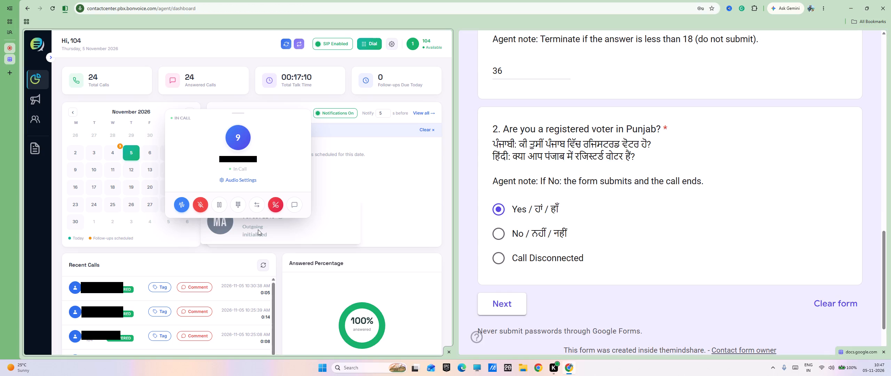
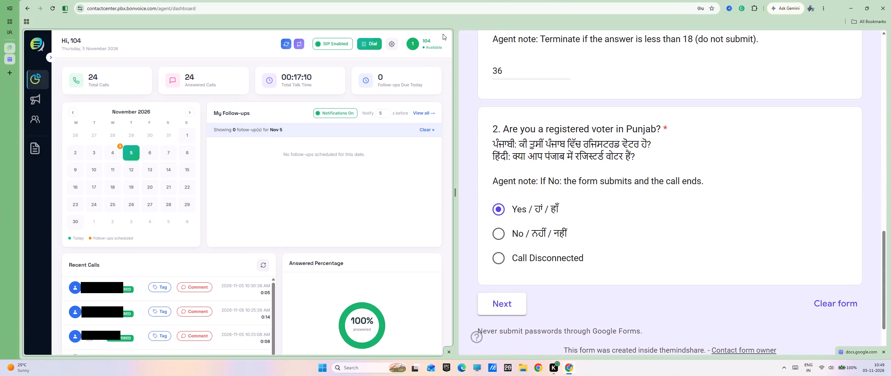
Change agent 104's status to Unavailable in the contact centre.
left_click(421, 44)
left_click(414, 75)
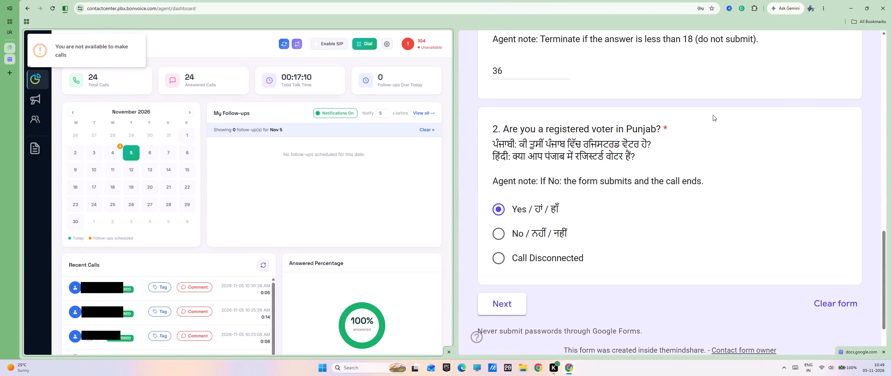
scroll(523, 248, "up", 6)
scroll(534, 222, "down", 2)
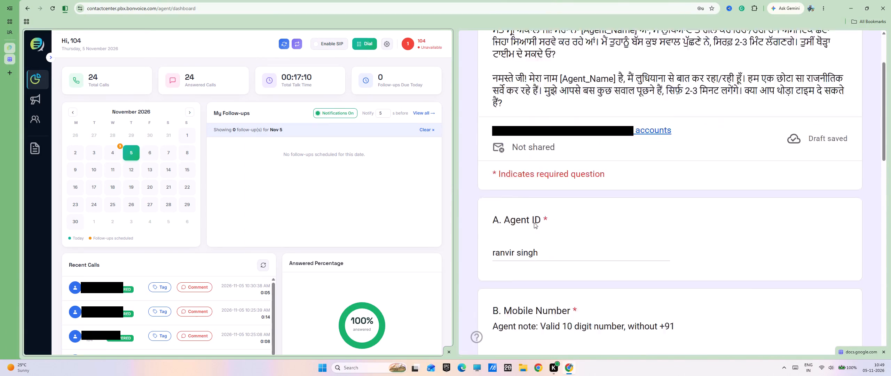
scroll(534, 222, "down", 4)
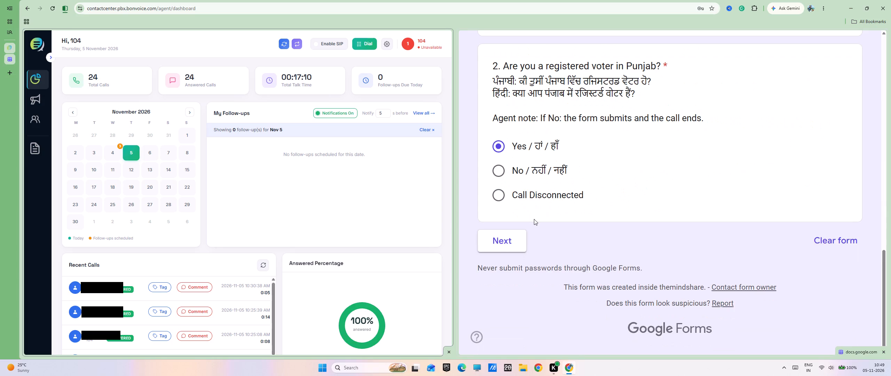
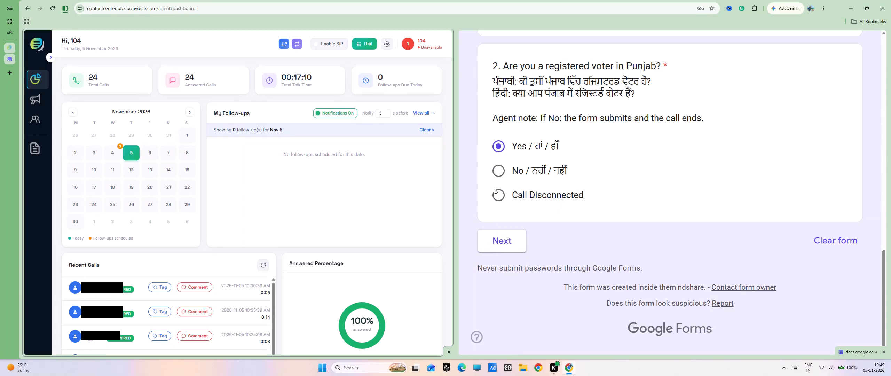
Change agent 104's status to Available in the contact centre.
left_click(411, 45)
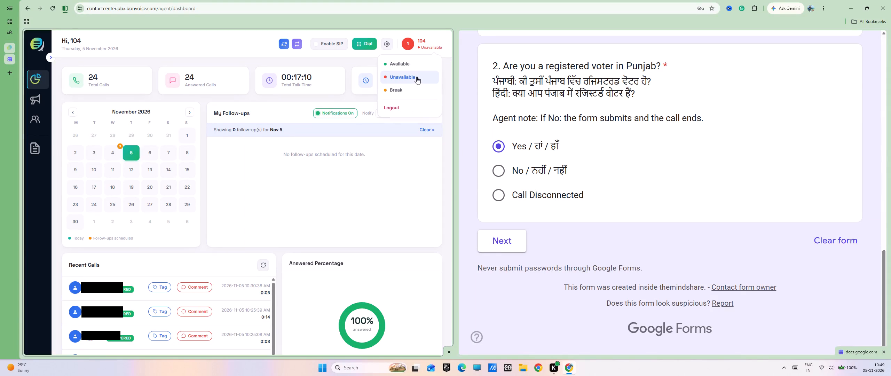
left_click(413, 65)
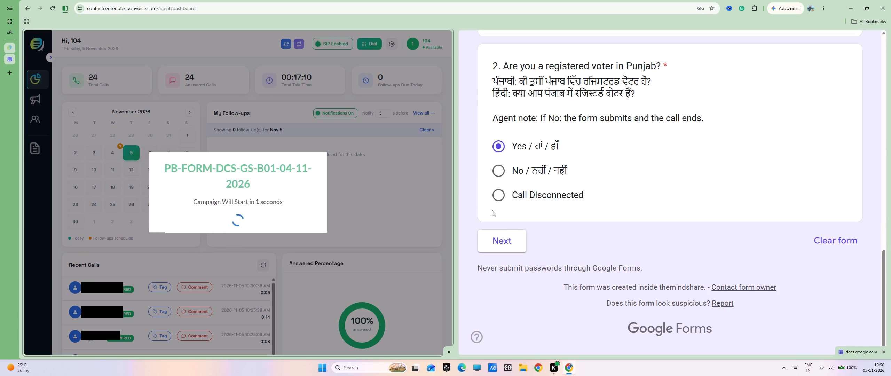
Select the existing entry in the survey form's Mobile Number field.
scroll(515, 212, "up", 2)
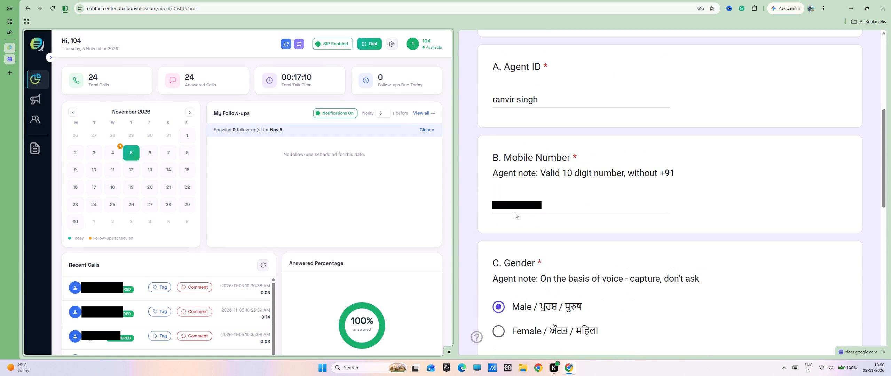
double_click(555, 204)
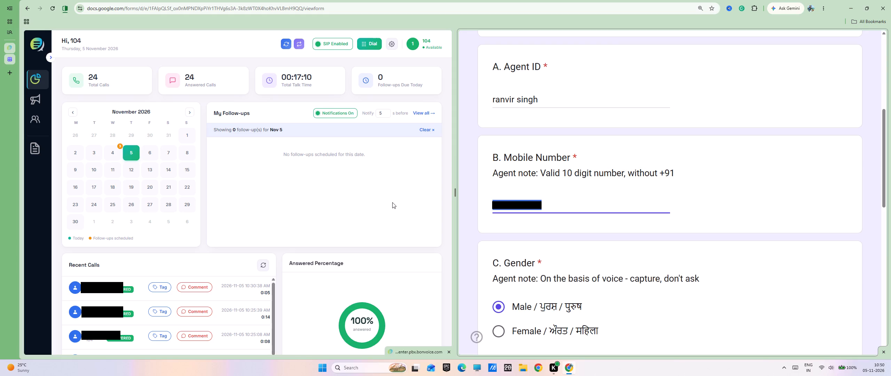
Refresh the agent dashboard and review its call statistics, recent calls and answered percentage.
left_click(289, 43)
left_click(298, 43)
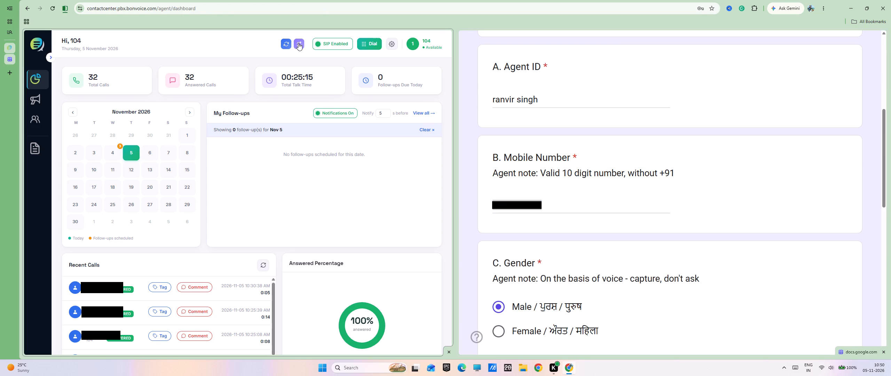
left_click(290, 202)
left_click(297, 181)
scroll(307, 178, "down", 4)
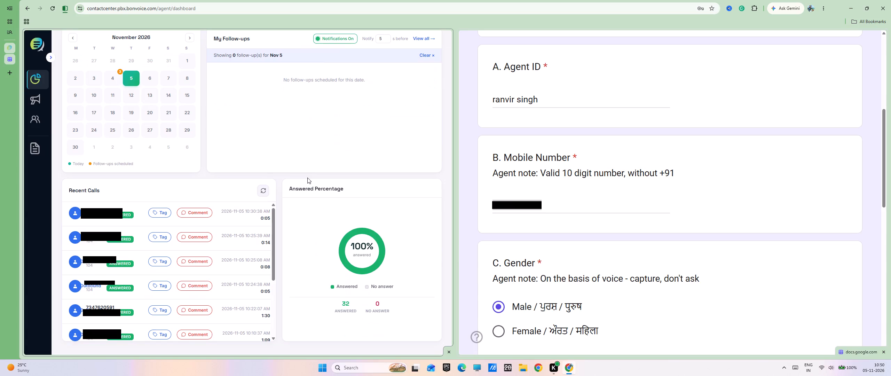
scroll(307, 178, "up", 4)
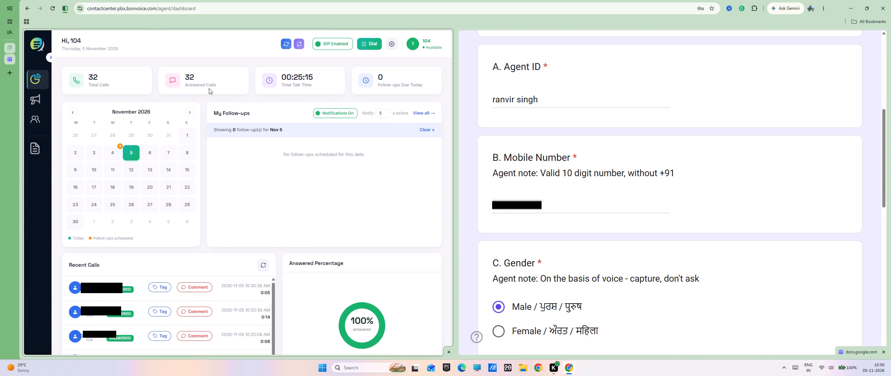
scroll(326, 101, "down", 3)
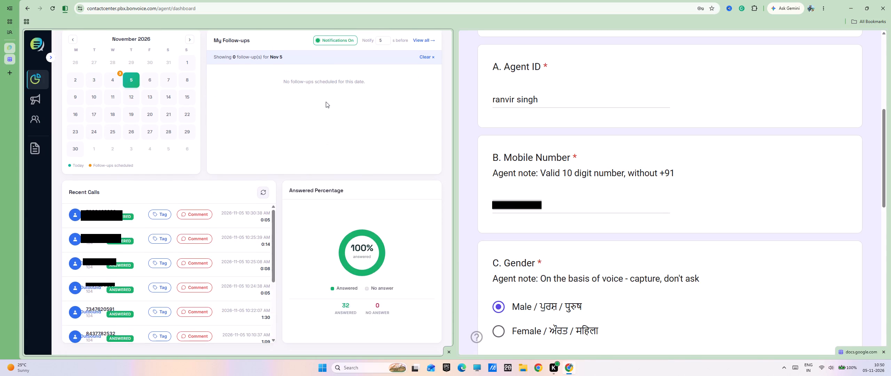
scroll(326, 102, "up", 2)
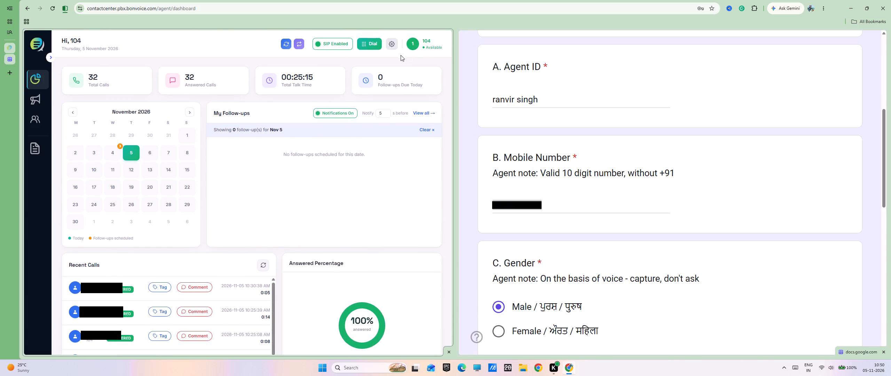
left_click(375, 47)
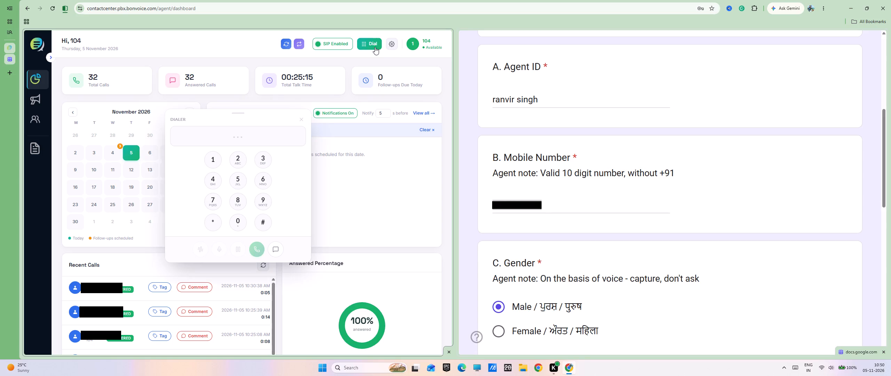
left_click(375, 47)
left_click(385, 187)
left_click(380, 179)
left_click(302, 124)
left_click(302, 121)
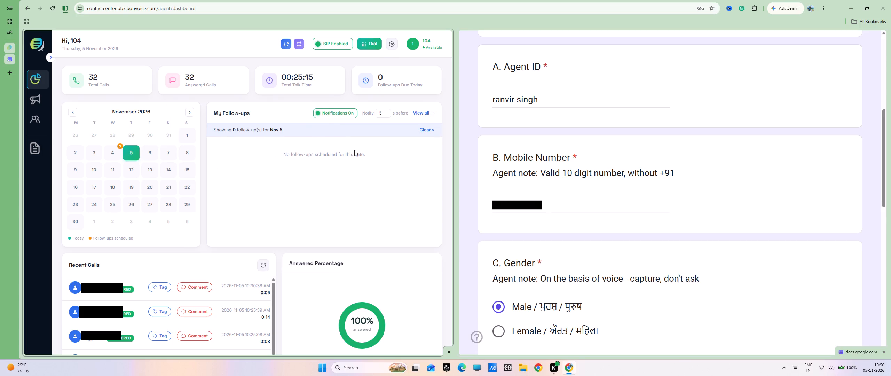
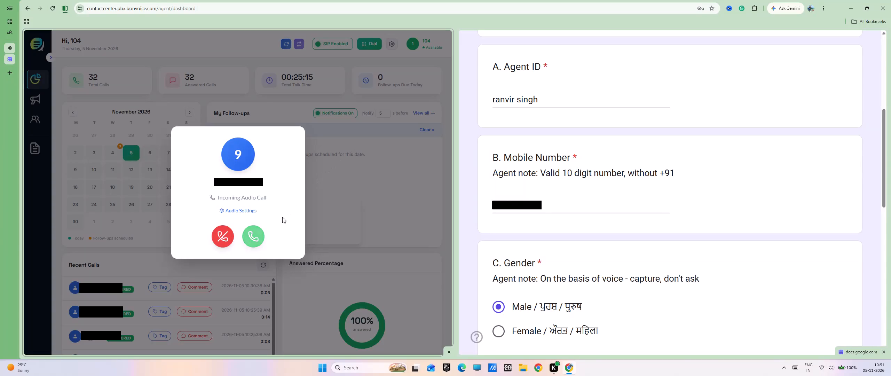
Answer the incoming audio call in the contact centre.
left_click(253, 241)
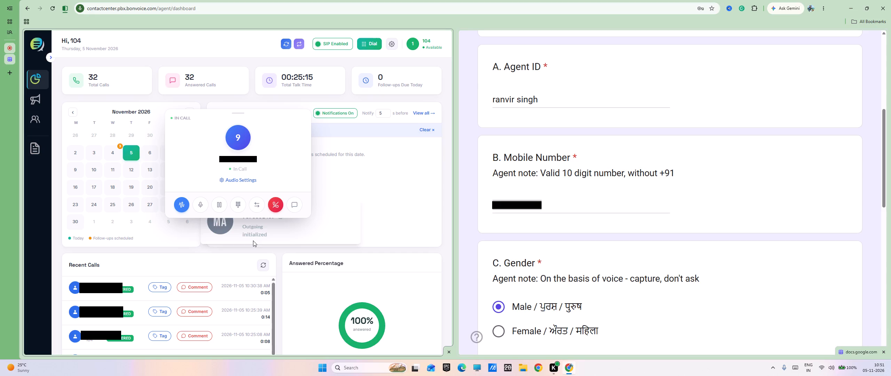
Check the active call's microphone and speaker selection in its audio settings, and hide the settings again.
left_click(233, 178)
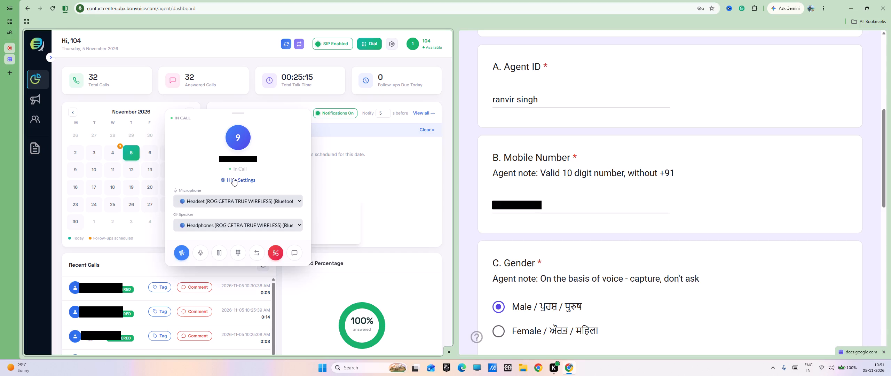
left_click(233, 178)
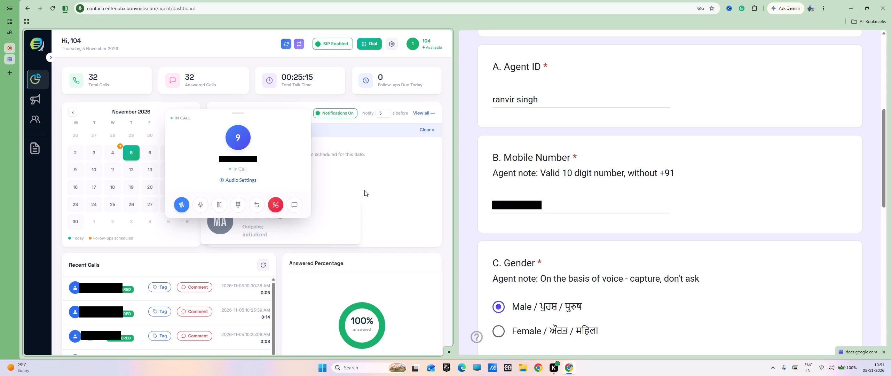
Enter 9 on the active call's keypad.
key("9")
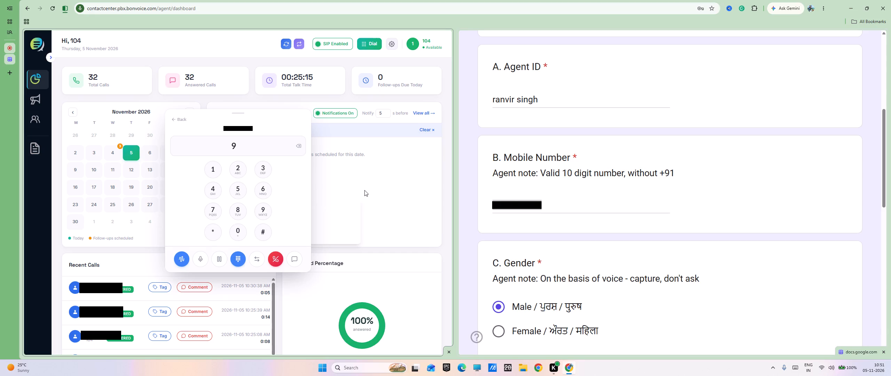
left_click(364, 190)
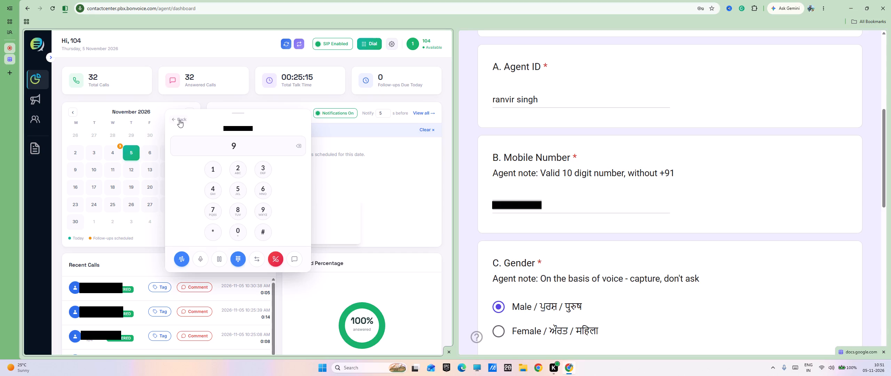
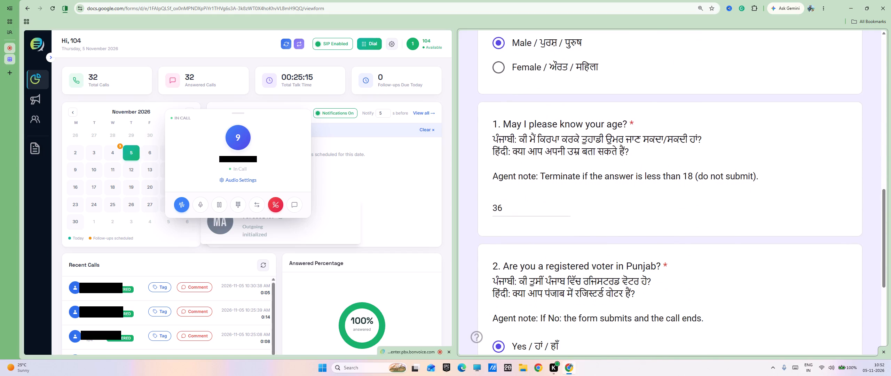
Review the mobile number, gender, age and voter registration answers already filled in on the survey form.
scroll(708, 237, "down", 2)
scroll(705, 237, "up", 1)
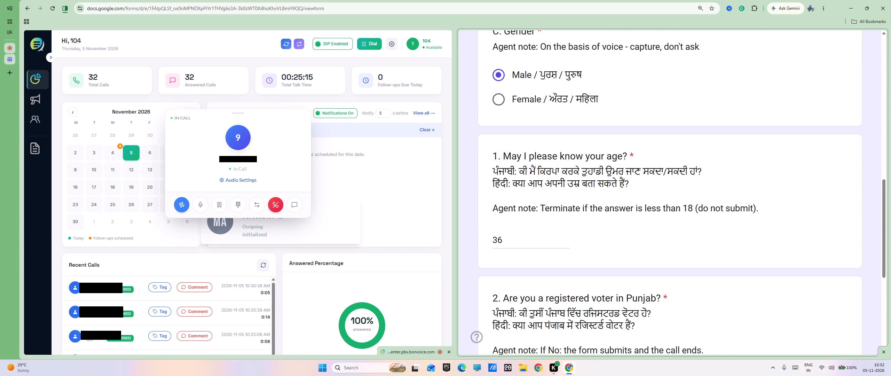
double_click(521, 242)
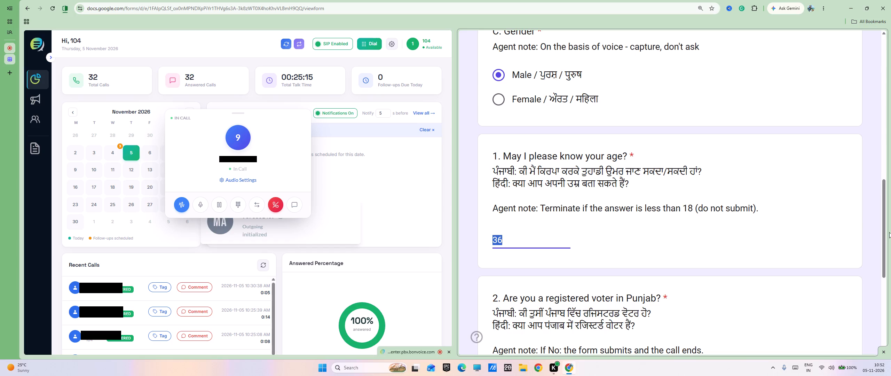
left_click_drag(884, 233, 875, 189)
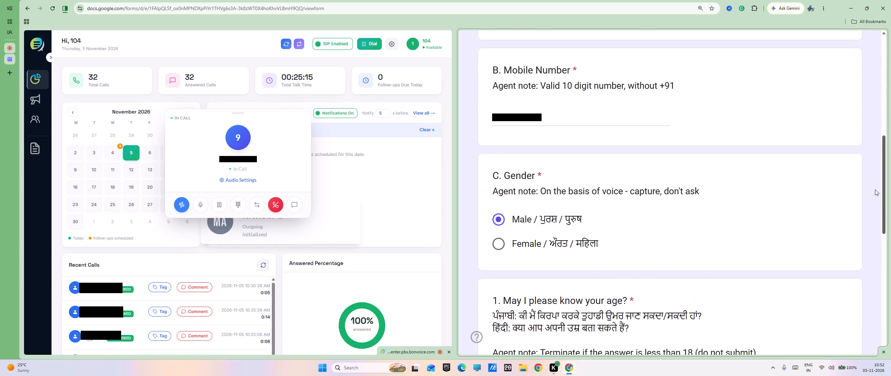
left_click_drag(875, 189, 872, 288)
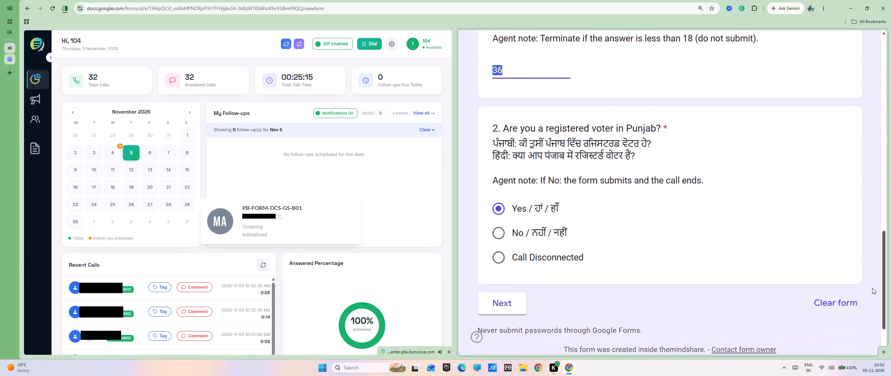
left_click_drag(872, 288, 870, 323)
scroll(553, 144, "up", 1)
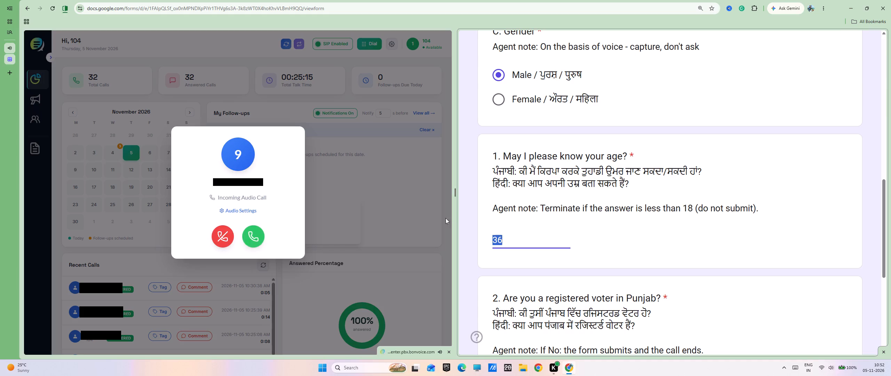
Answer the incoming audio call in the contact centre.
left_click(253, 236)
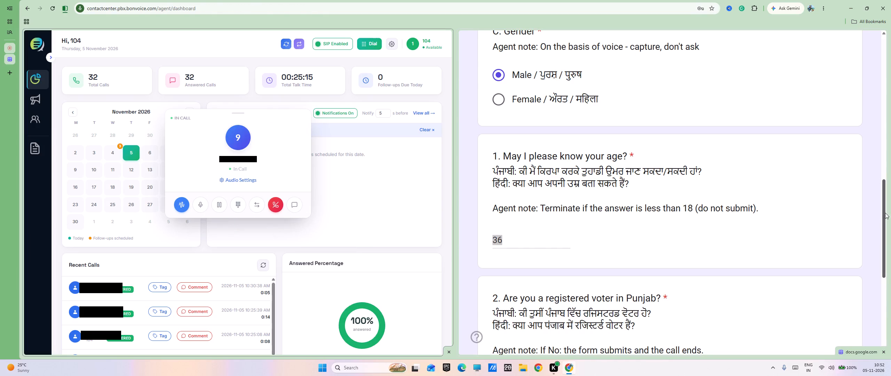
Open the Mobile Number answer in the survey form for editing.
left_click_drag(885, 213, 880, 155)
left_click(571, 167)
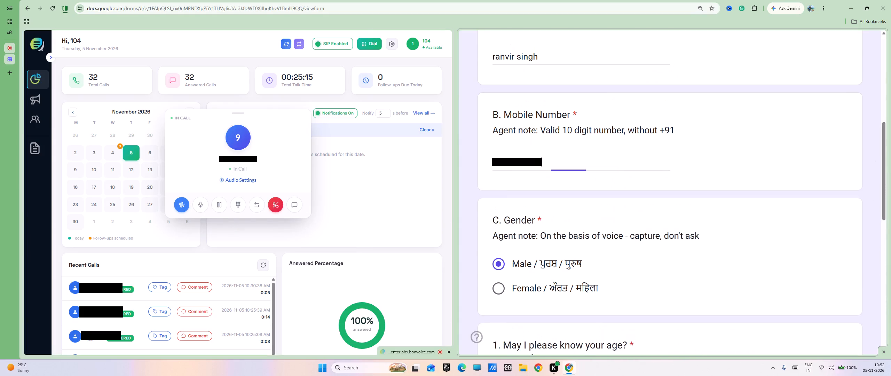
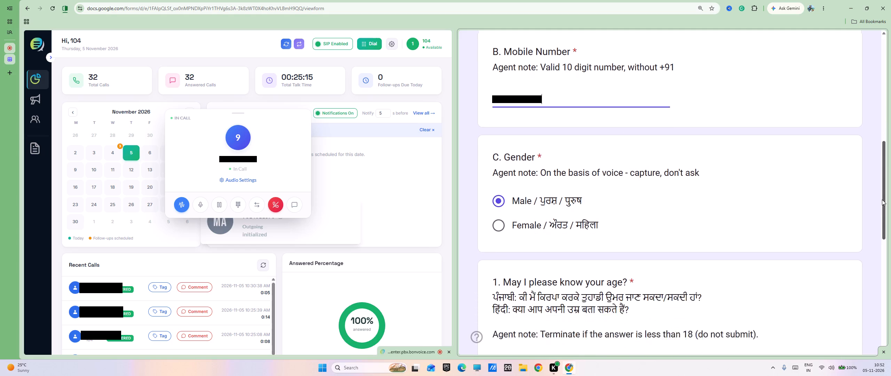
Advance the survey from the voter registration question to the Constituency section.
left_click_drag(882, 199, 881, 240)
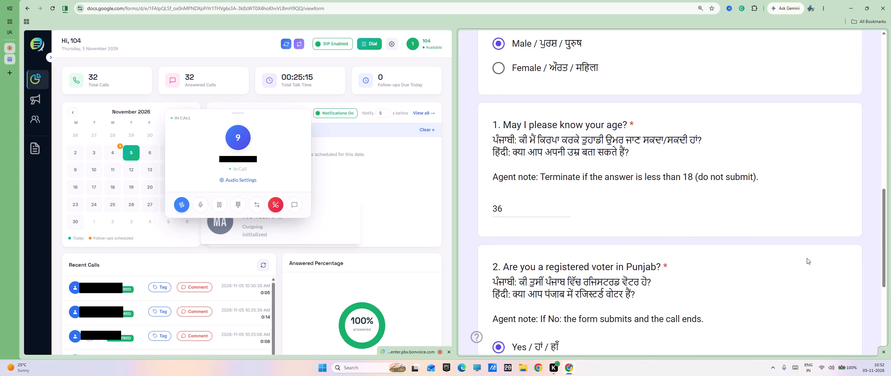
left_click_drag(886, 237, 876, 293)
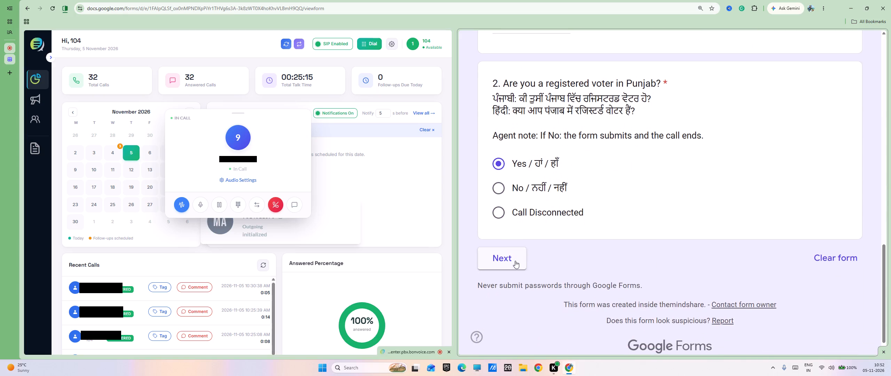
left_click(515, 261)
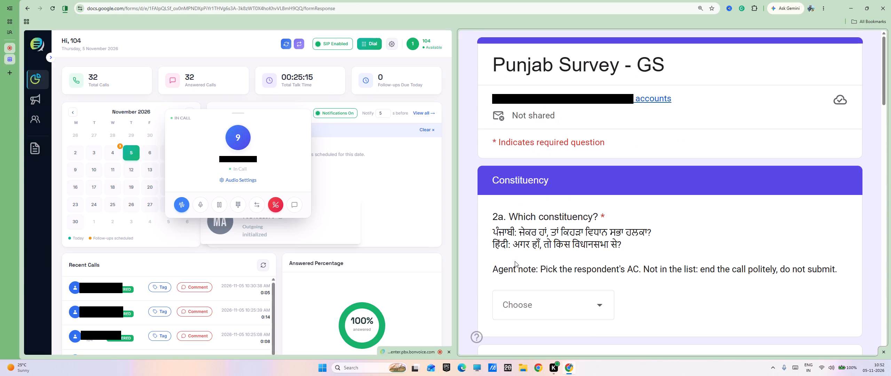
Answer question 2a by choosing the constituency 71 Nihal Singh Wala.
left_click_drag(885, 50, 884, 55)
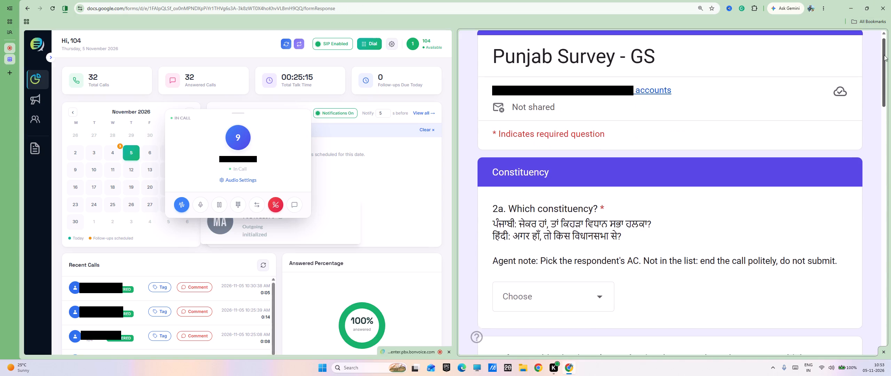
left_click_drag(884, 55, 884, 80)
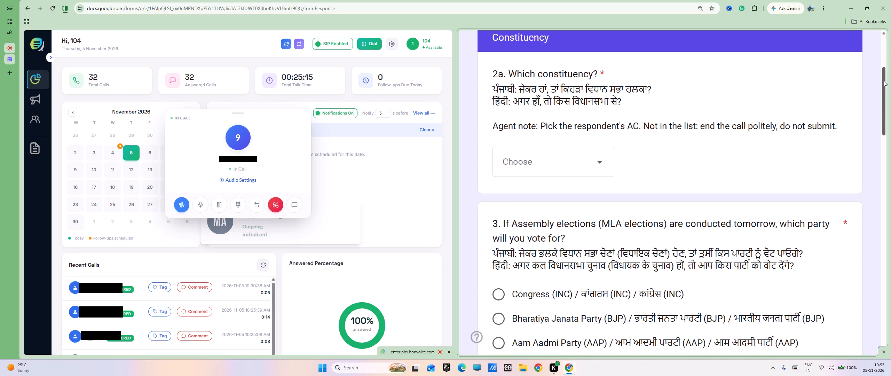
left_click_drag(884, 80, 884, 63)
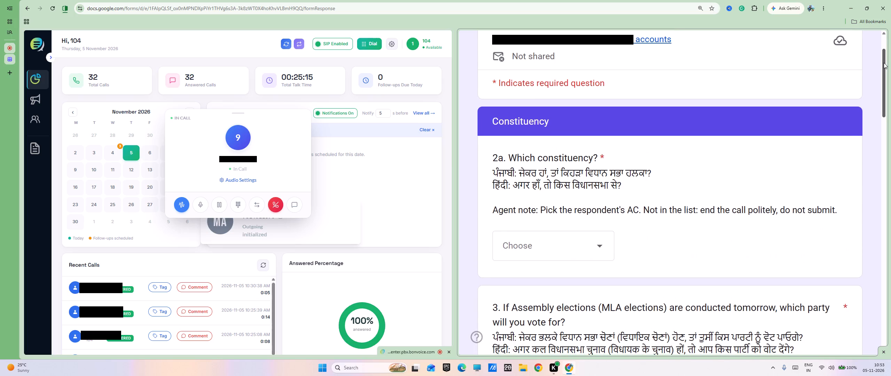
left_click_drag(884, 63, 883, 68)
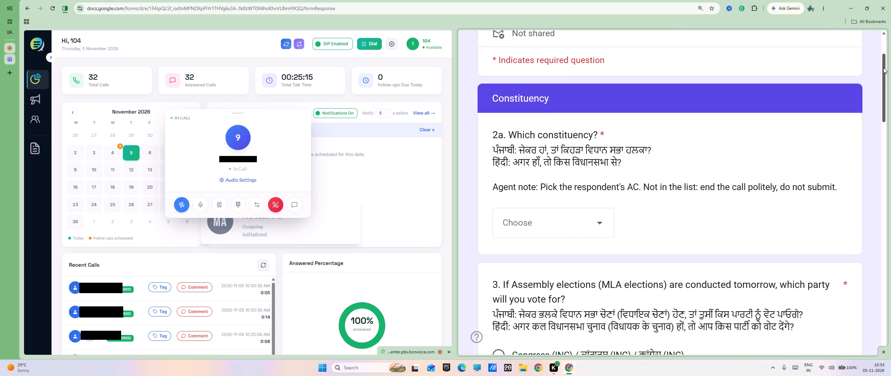
left_click_drag(883, 68, 883, 73)
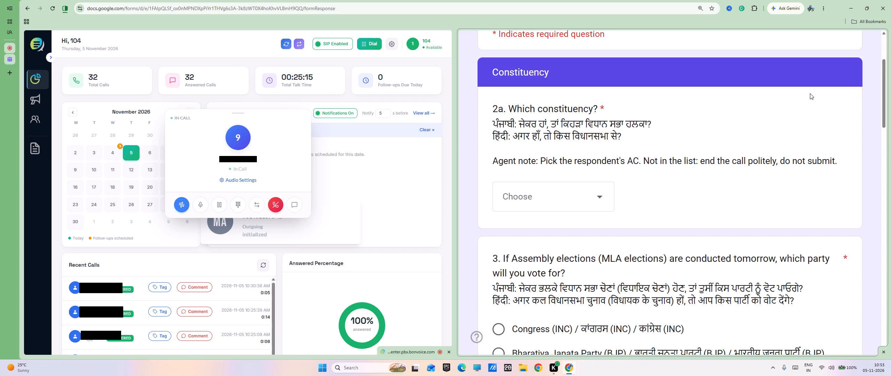
left_click(575, 191)
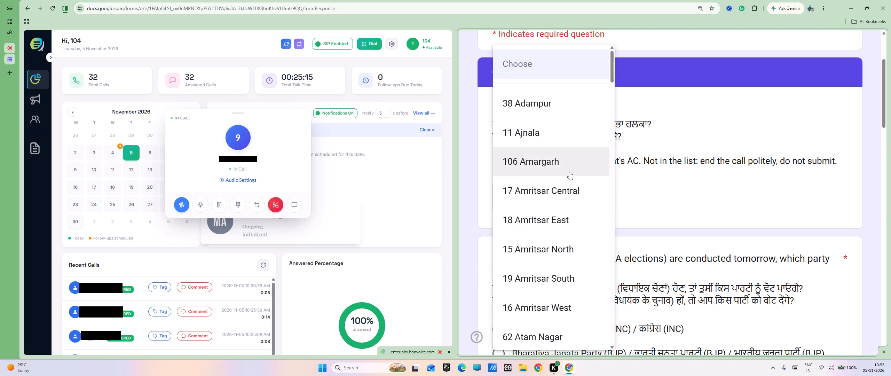
scroll(569, 172, "down", 2)
left_click_drag(612, 123, 613, 96)
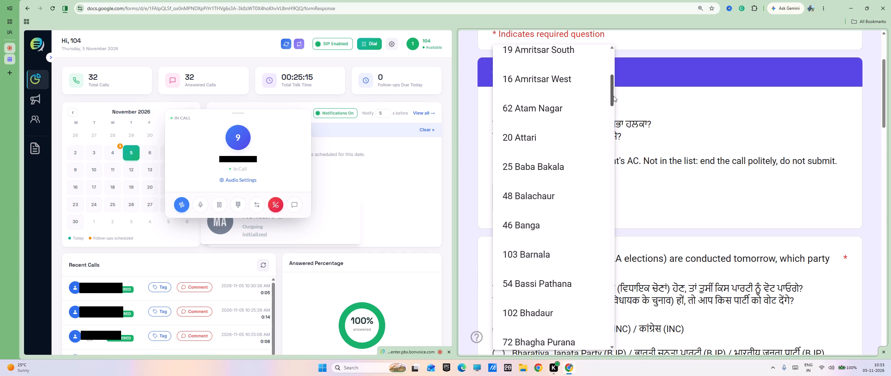
left_click_drag(613, 96, 612, 82)
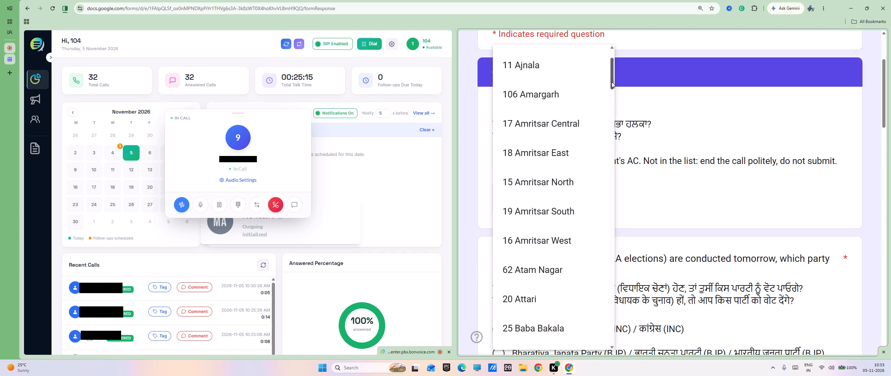
left_click_drag(612, 82, 619, 175)
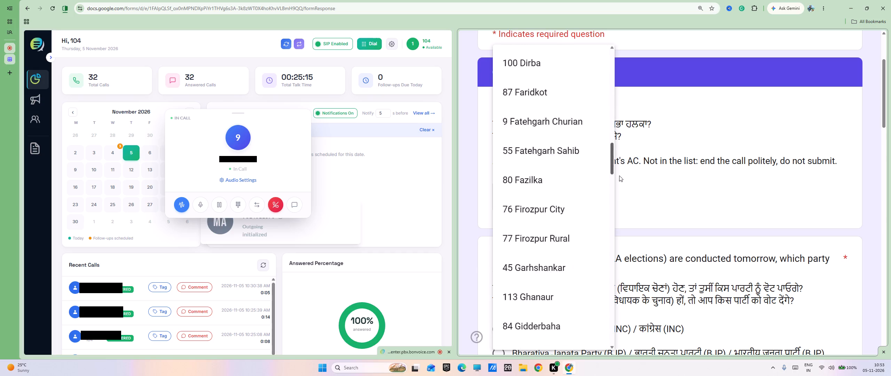
left_click_drag(619, 175, 616, 265)
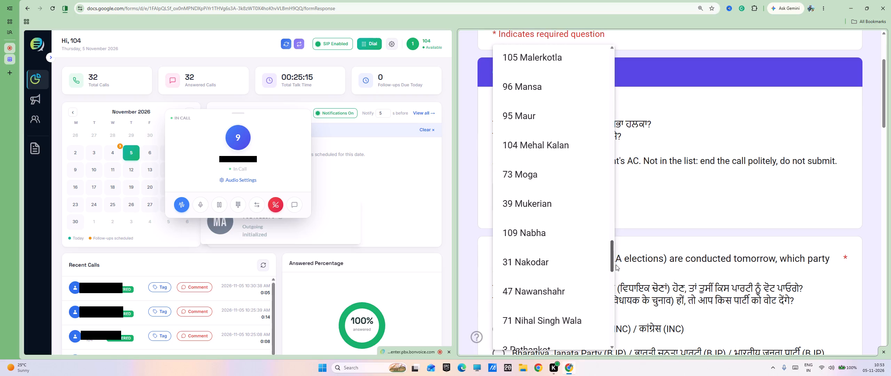
left_click_drag(616, 265, 614, 285)
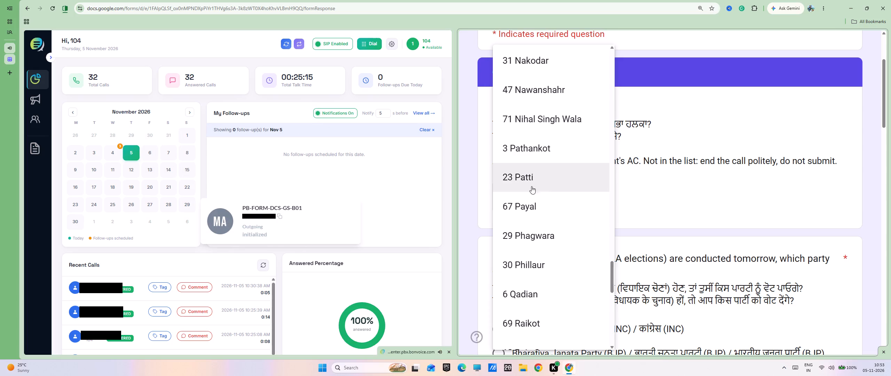
left_click(551, 123)
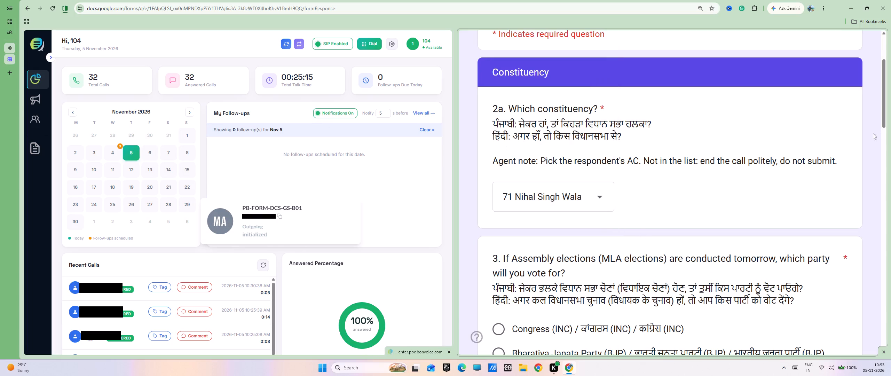
Answer question 3, the Assembly election voting intention, with Bharatiya Janata Party (BJP).
left_click_drag(883, 119, 886, 159)
left_click(589, 167)
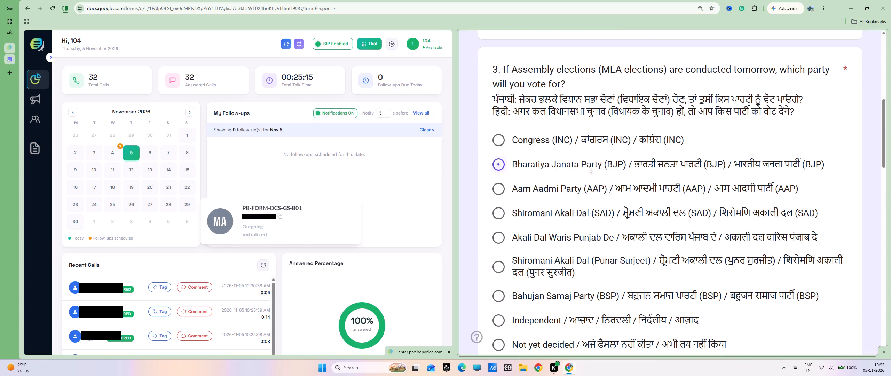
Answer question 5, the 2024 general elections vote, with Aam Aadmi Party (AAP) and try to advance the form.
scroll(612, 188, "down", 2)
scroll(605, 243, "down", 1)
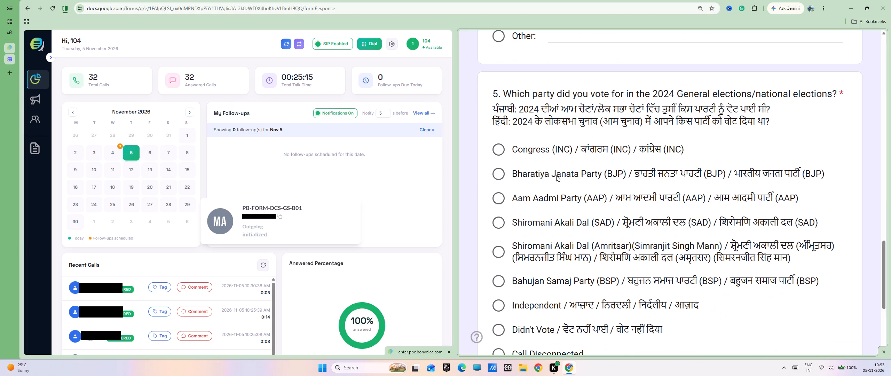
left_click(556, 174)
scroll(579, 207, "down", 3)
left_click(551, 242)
Select an answer for the required question 4, just before the 2024 general elections question.
scroll(544, 215, "down", 1)
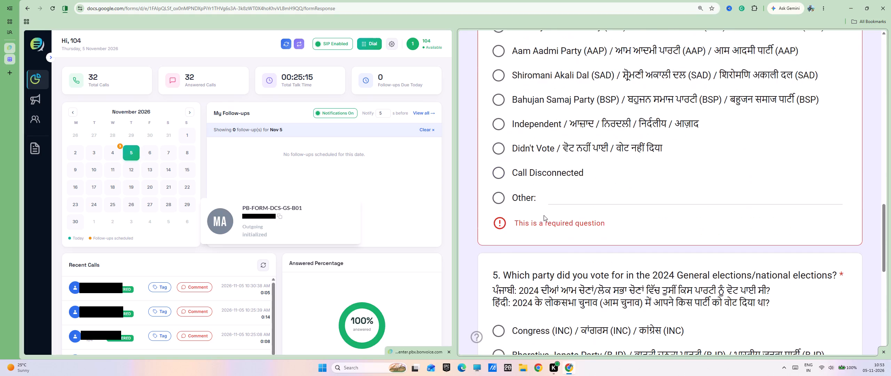
scroll(544, 206, "up", 2)
scroll(544, 205, "down", 2)
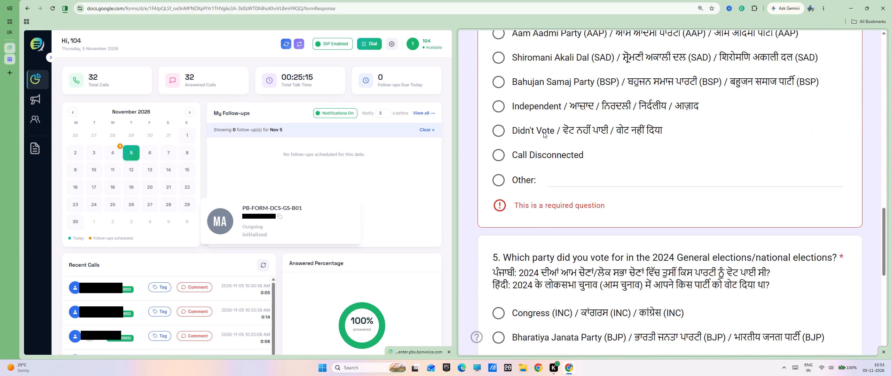
left_click(538, 102)
left_click(551, 80)
Set the 2024 general elections vote to Didn't Vote and advance to the Nihal Singh Wala candidate questions.
scroll(553, 138, "down", 2)
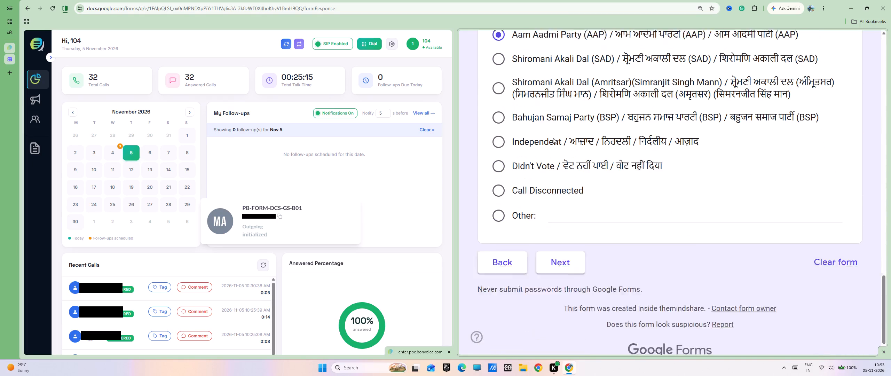
left_click(548, 145)
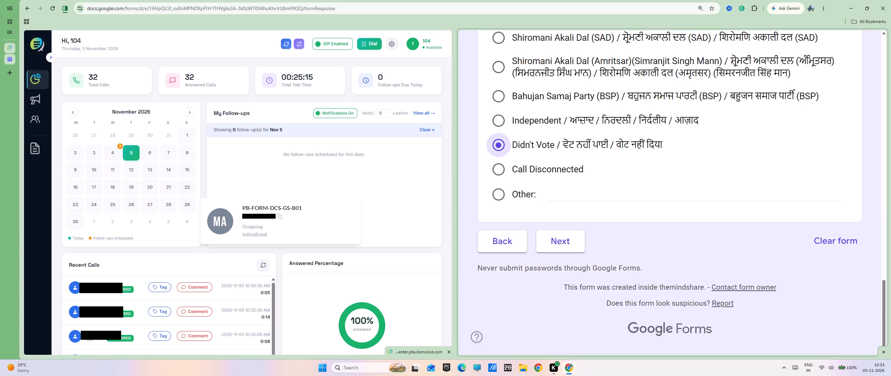
left_click(565, 235)
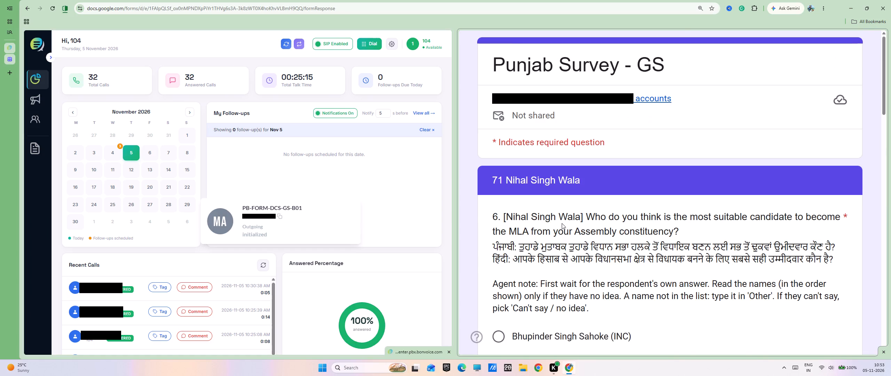
Answer candidate questions 6 and 7 with Can't say / no idea and advance to the Community section.
scroll(562, 223, "down", 2)
left_click(532, 164)
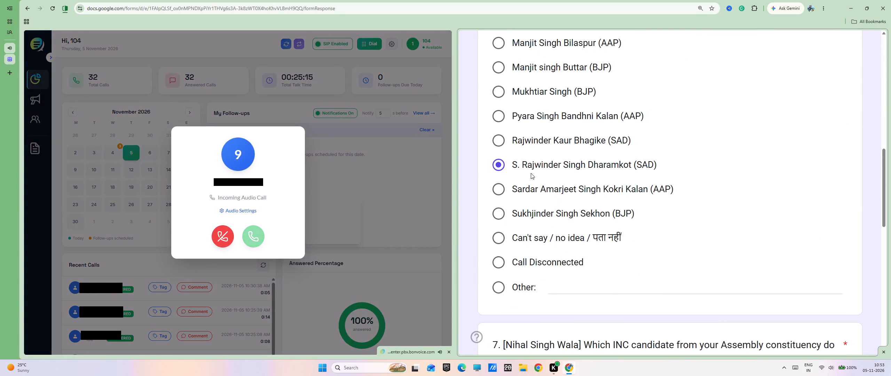
left_click(517, 237)
scroll(562, 307, "down", 4)
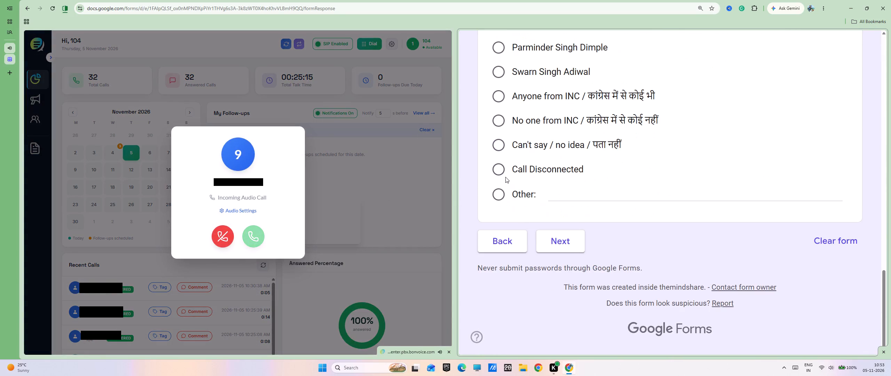
left_click_drag(517, 156, 519, 152)
left_click(522, 146)
left_click(550, 234)
Answer the incoming audio call in the contact centre.
left_click(252, 235)
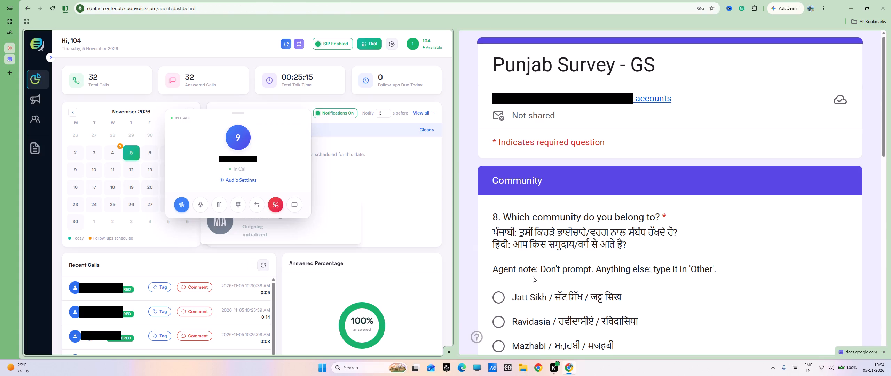
Answer the community question with Ravidasia and submit the survey response.
left_click(503, 323)
scroll(545, 275, "down", 3)
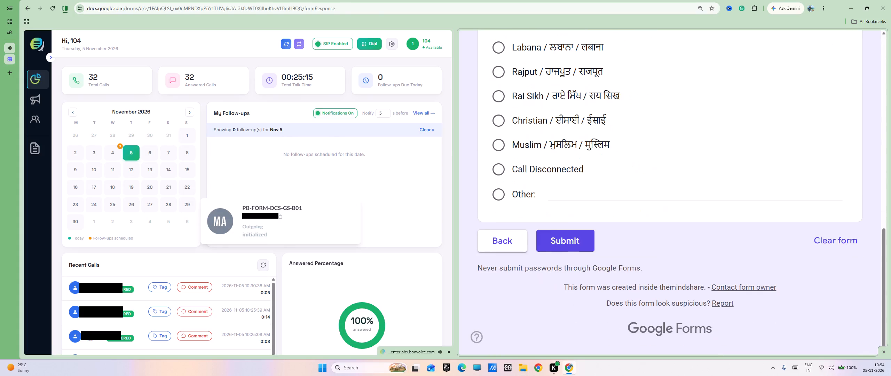
left_click(569, 249)
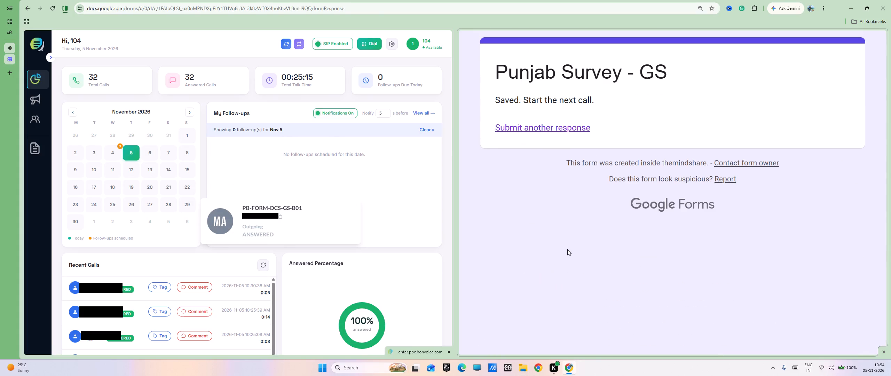
Start another Punjab Survey - GS response.
left_click(542, 130)
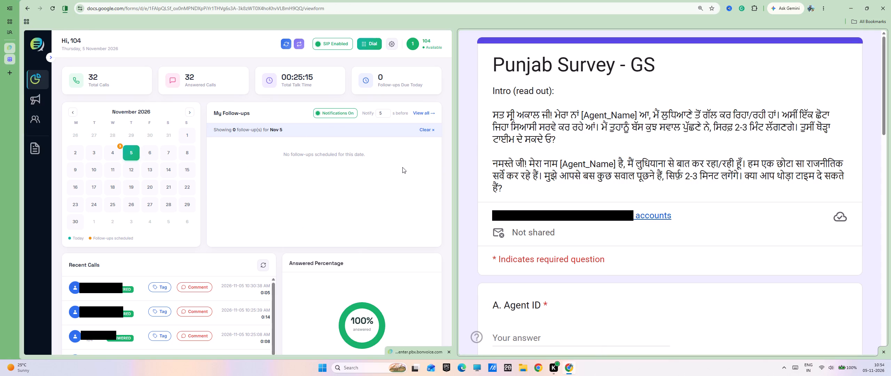
Clear the Nov 5 filter on My Follow-ups and refresh the contact centre dashboard.
left_click(428, 128)
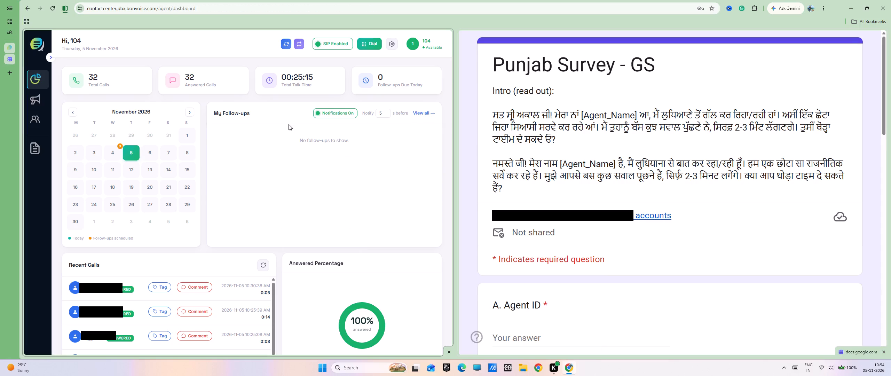
left_click(284, 44)
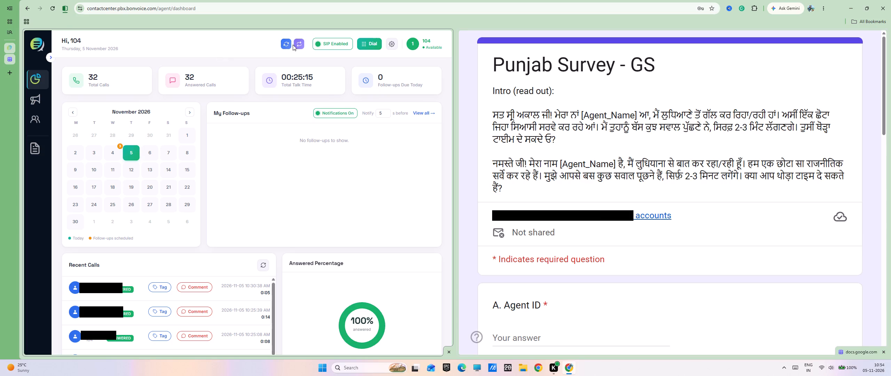
Check the campaign selection in Switch Campaign, close it and look over the dashboard's recent calls and answered percentage.
left_click(298, 45)
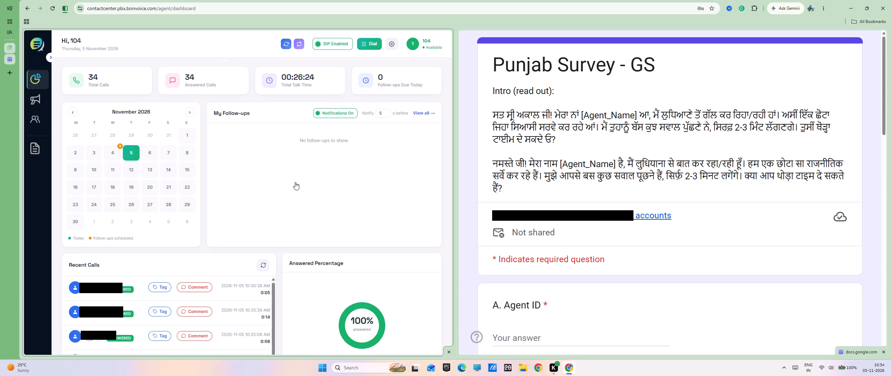
left_click(295, 181)
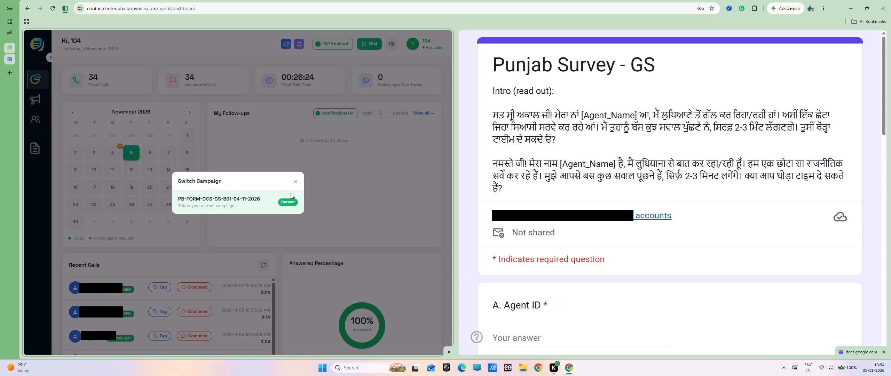
scroll(424, 218, "down", 2)
Enter the agent's name in the Agent ID answer of the new survey response.
left_click(550, 338)
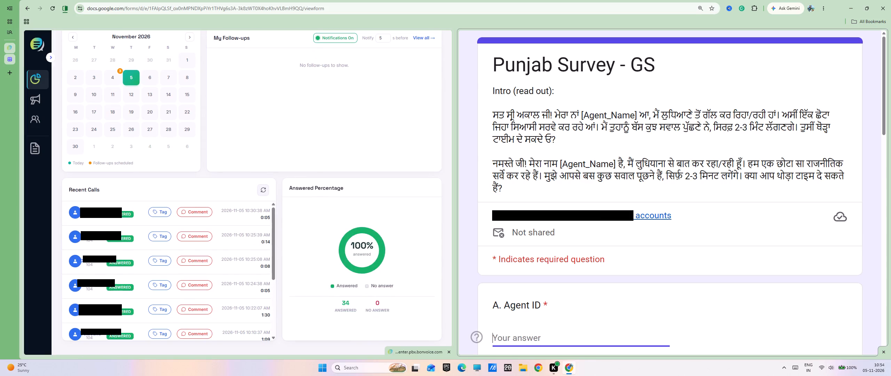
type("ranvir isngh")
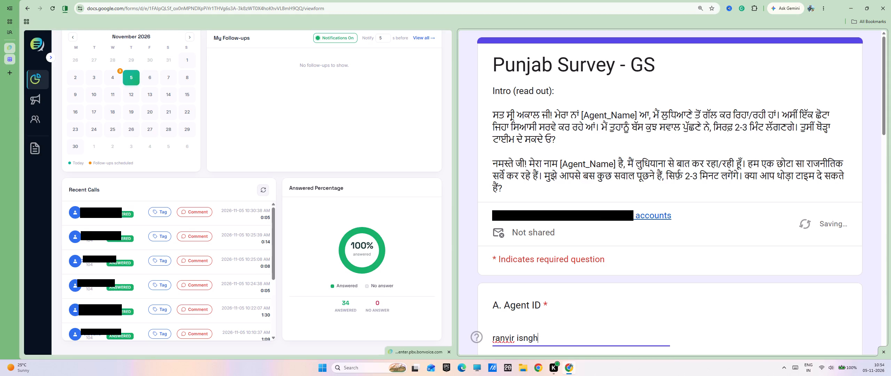
Correct the misspelled surname of the agent in the Agent ID answer of the Punjab Survey - GS form.
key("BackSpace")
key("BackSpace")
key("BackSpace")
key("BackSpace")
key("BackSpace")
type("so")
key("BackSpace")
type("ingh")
left_click_drag(884, 110, 877, 166)
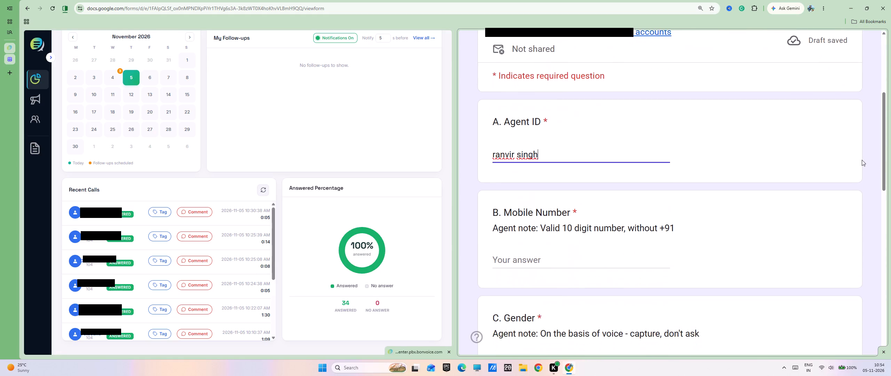
Look through the older entries in the dashboard's Recent Calls list.
left_click_drag(274, 241, 272, 261)
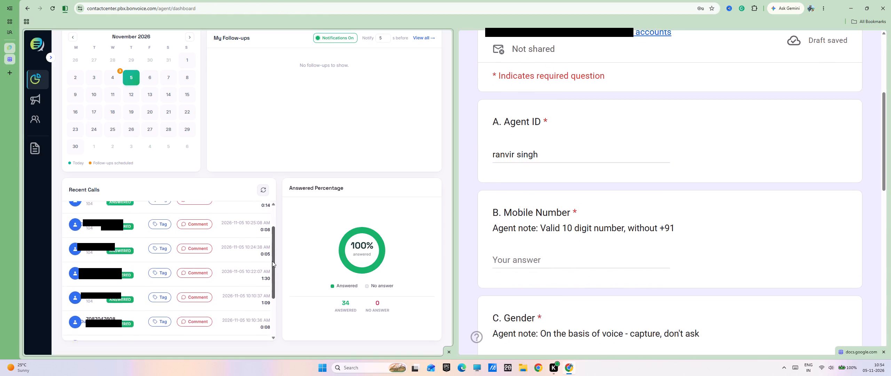
left_click_drag(272, 261, 267, 310)
left_click_drag(85, 300, 104, 301)
left_click(84, 296)
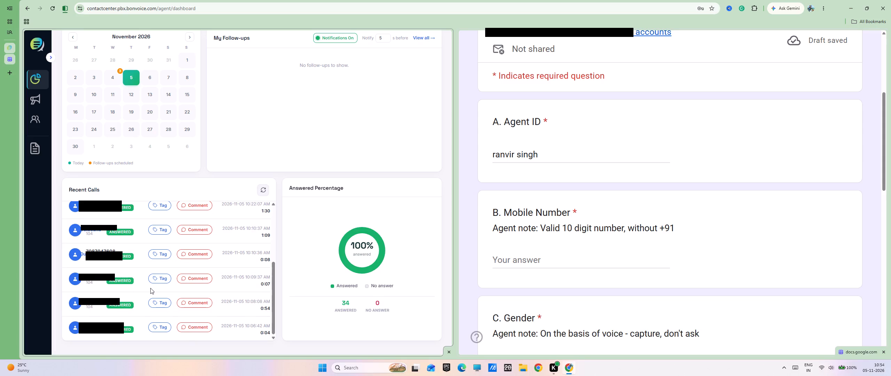
scroll(150, 288, "up", 3)
scroll(208, 219, "up", 1)
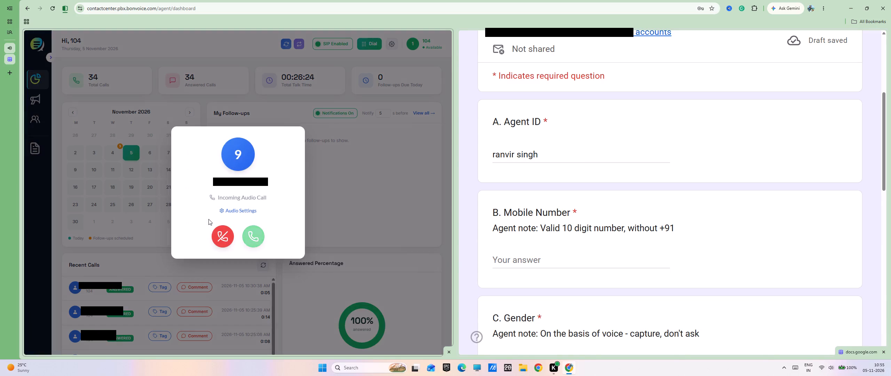
Answer the incoming audio call and copy the contact's number from the PB-FORM-DCS-GS-B01 call card.
left_click(258, 233)
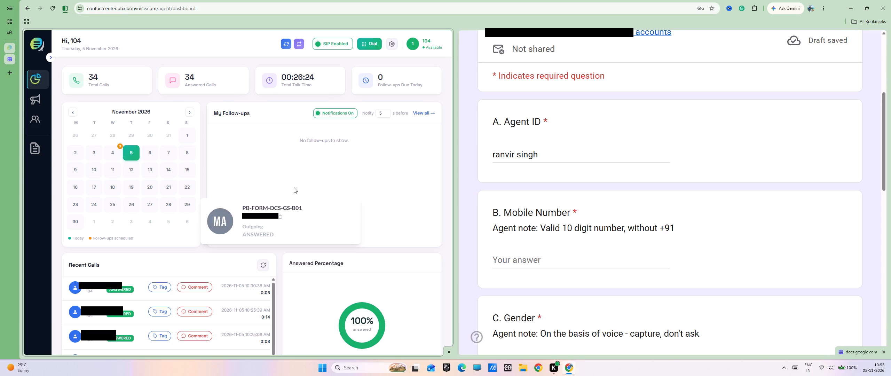
left_click(279, 219)
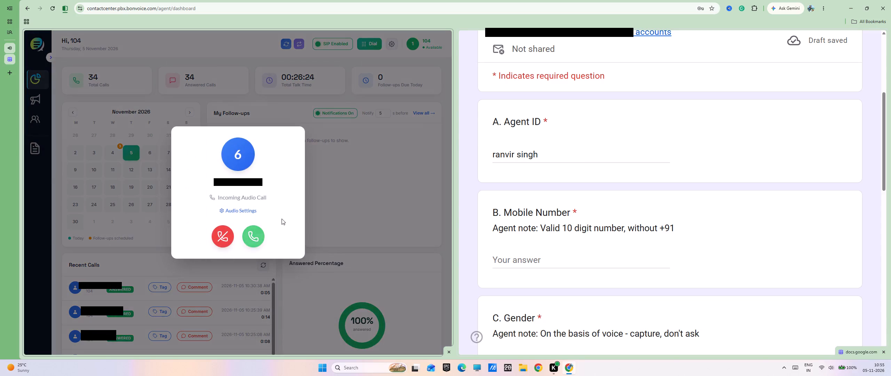
Answer the next incoming audio call in the contact centre.
left_click(252, 241)
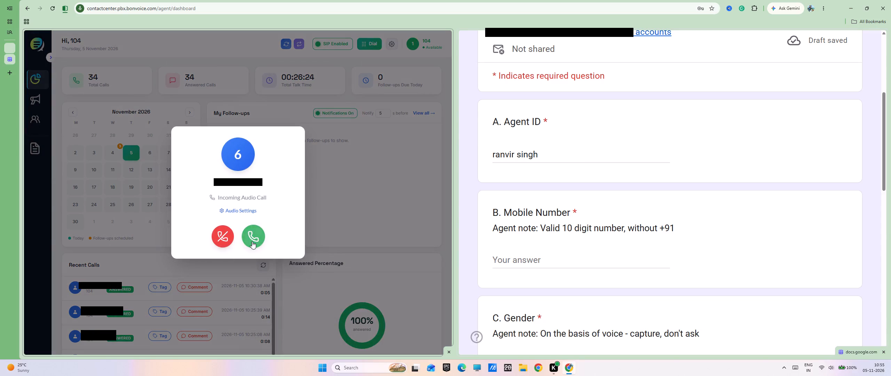
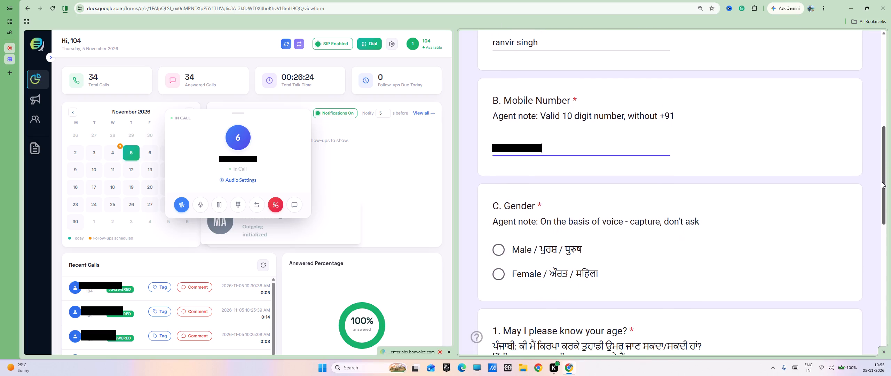
Mark the respondent's gender as Male and enter 45 as the age.
left_click_drag(882, 182, 882, 190)
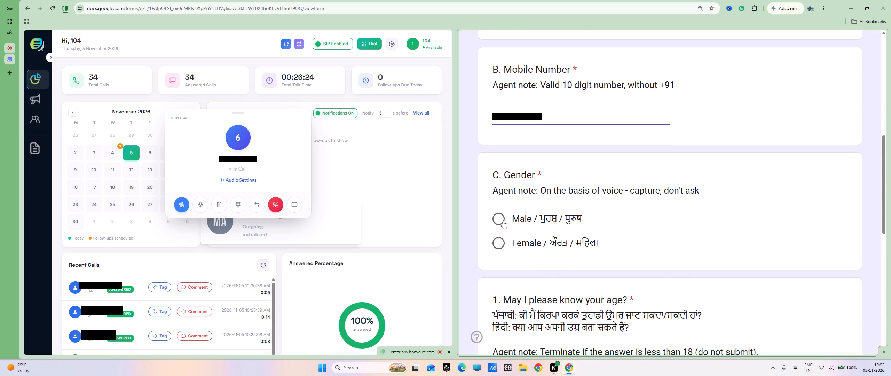
left_click(499, 219)
left_click_drag(884, 192, 884, 204)
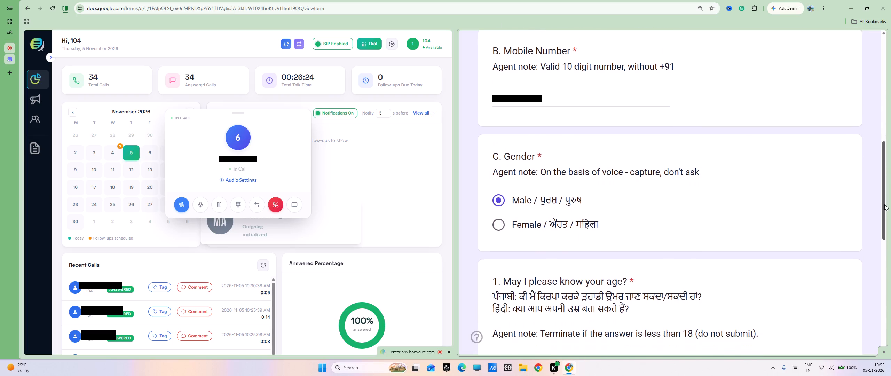
left_click_drag(884, 204, 884, 242)
left_click(536, 222)
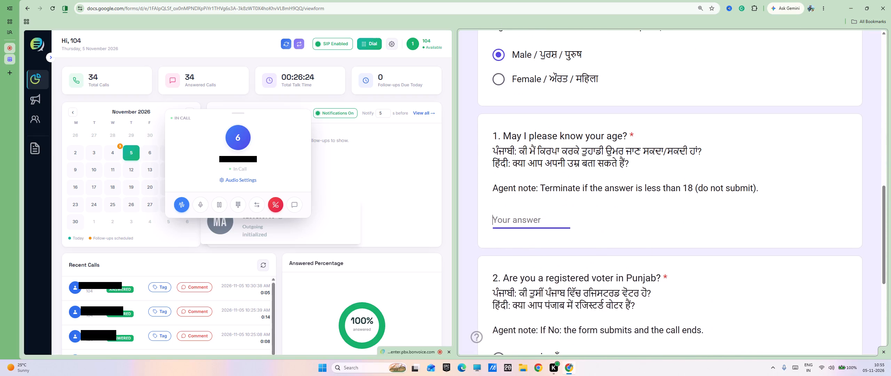
left_click_drag(884, 222, 883, 236)
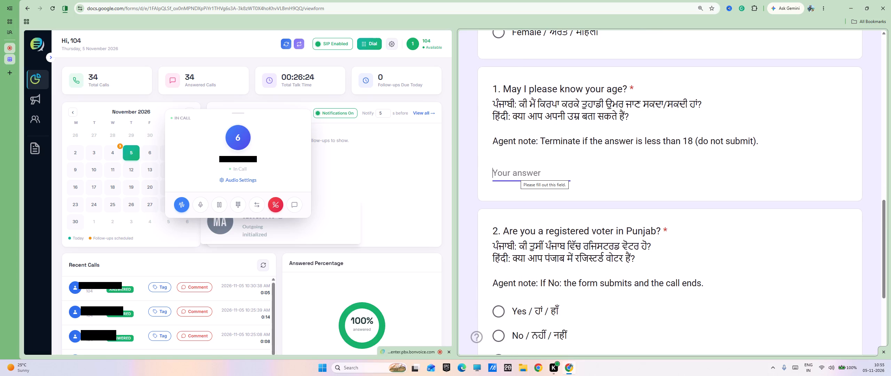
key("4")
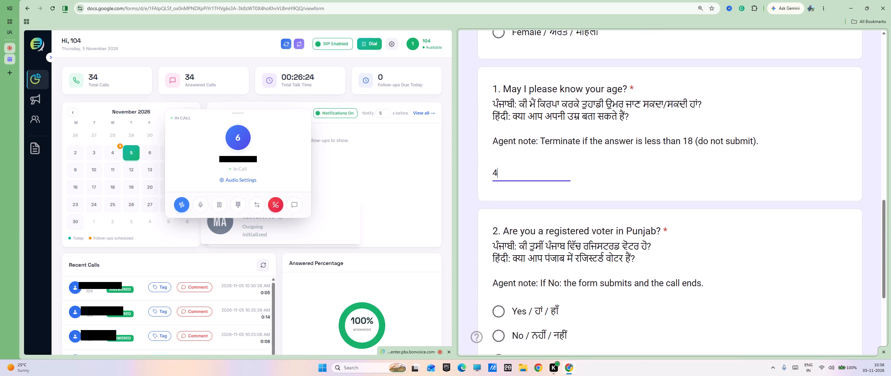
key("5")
Answer Yes to being a registered voter in Punjab and continue to the Constituency section.
left_click_drag(882, 240, 885, 264)
left_click(500, 233)
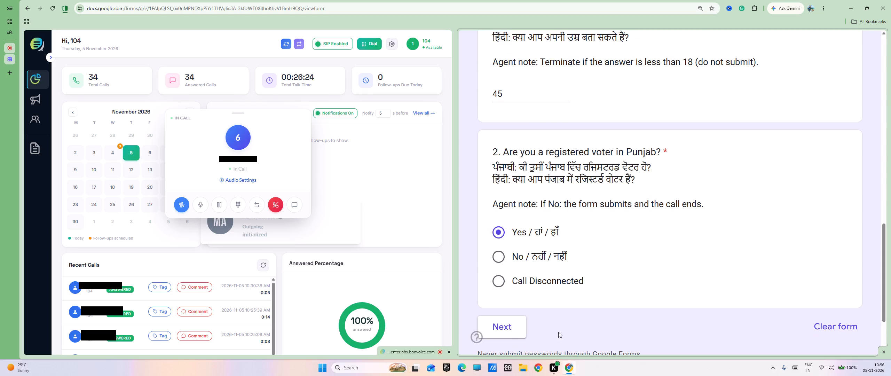
left_click(509, 333)
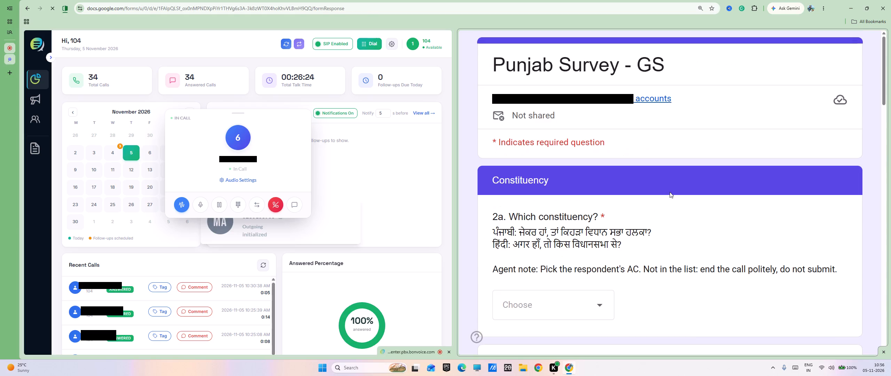
Choose 43 Hoshiarpur as the respondent's constituency in question 2a.
left_click_drag(884, 92, 889, 132)
left_click(582, 123)
scroll(586, 94, "down", 5)
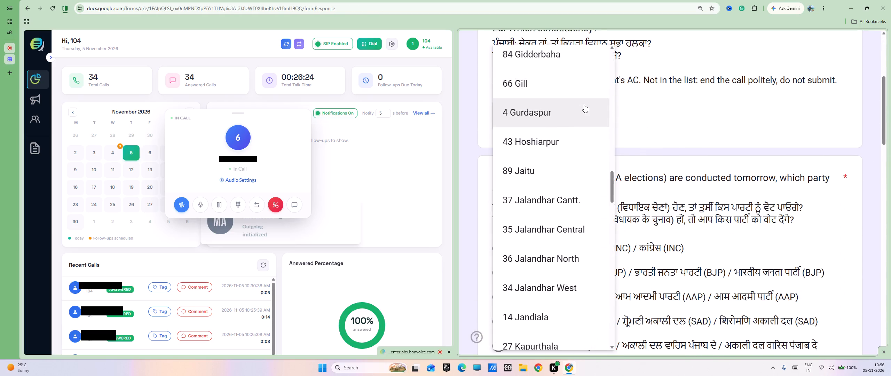
left_click(578, 142)
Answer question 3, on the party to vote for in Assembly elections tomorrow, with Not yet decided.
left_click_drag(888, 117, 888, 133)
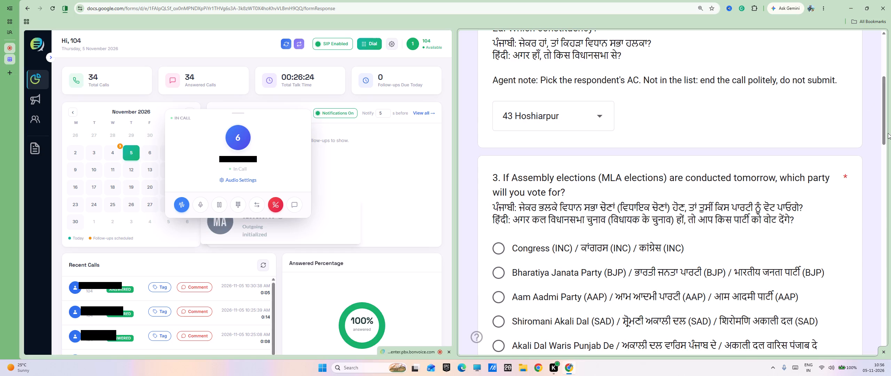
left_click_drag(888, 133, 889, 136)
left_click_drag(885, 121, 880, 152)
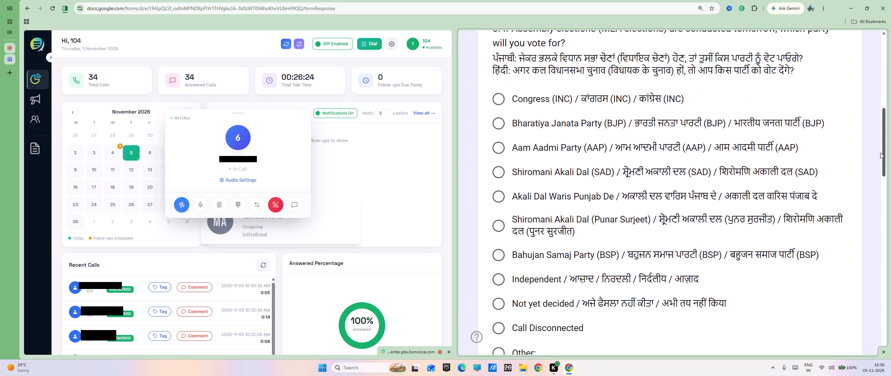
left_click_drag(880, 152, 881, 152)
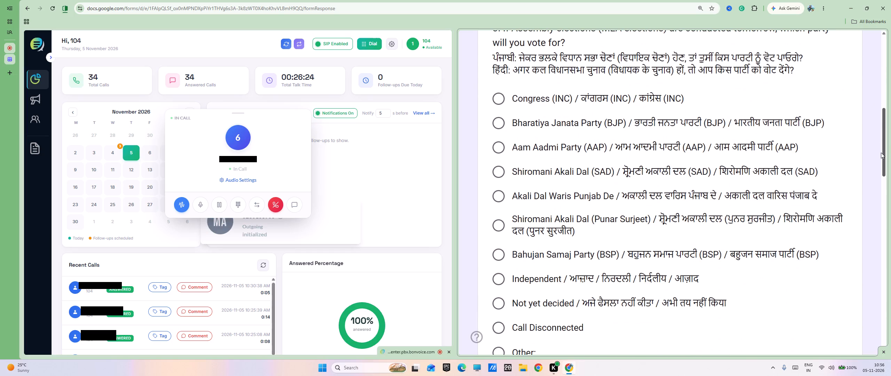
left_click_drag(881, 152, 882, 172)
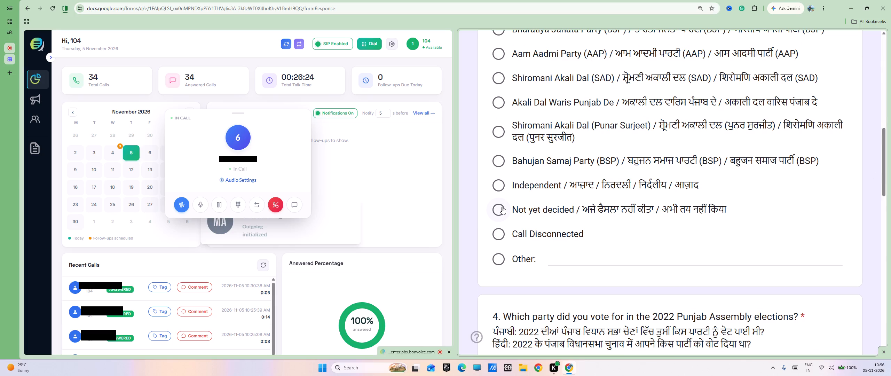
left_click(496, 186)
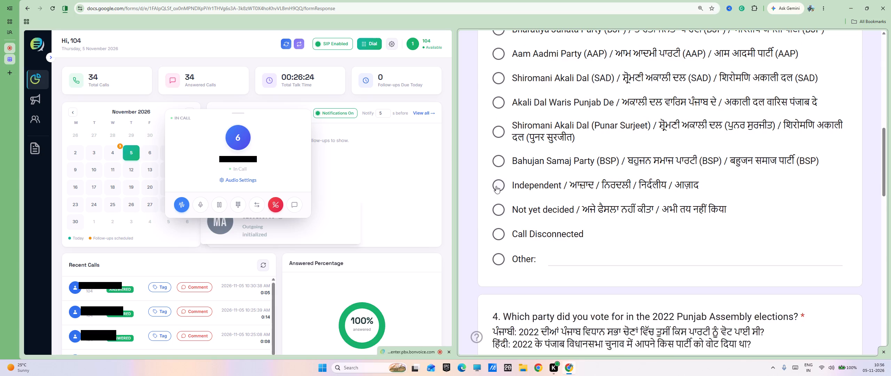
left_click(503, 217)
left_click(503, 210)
Set the answer to question 3, on the Assembly voting choice, to Aam Aadmi Party (AAP).
scroll(503, 212, "down", 1)
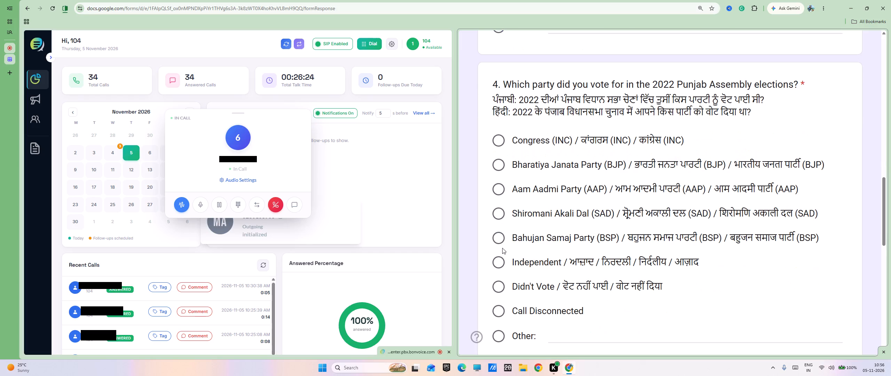
scroll(500, 275, "up", 2)
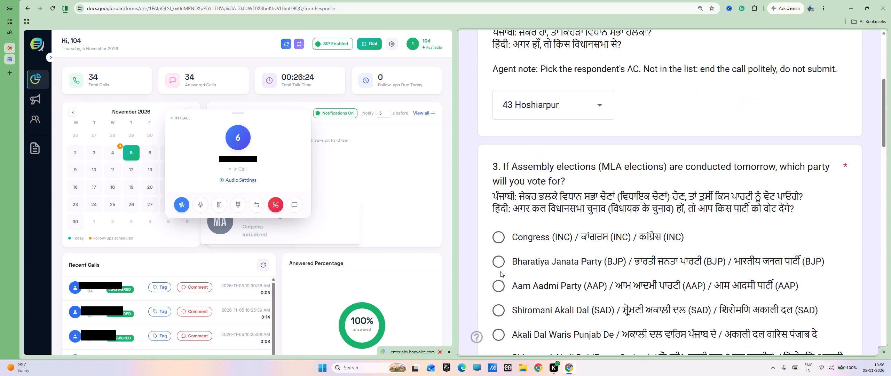
scroll(502, 252, "up", 1)
scroll(502, 252, "down", 2)
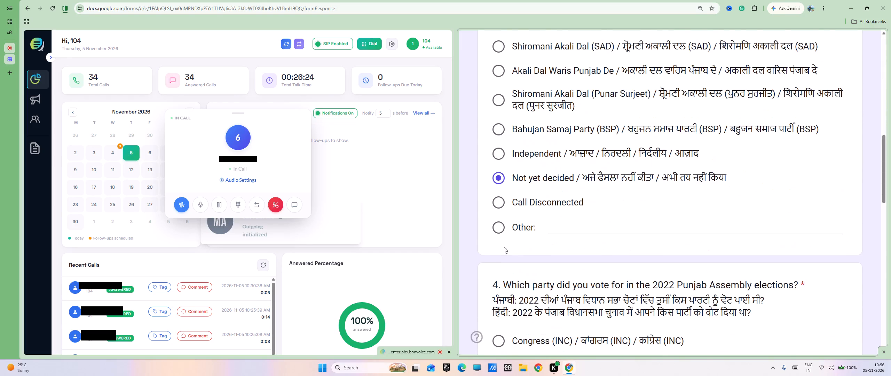
left_click_drag(885, 177, 881, 157)
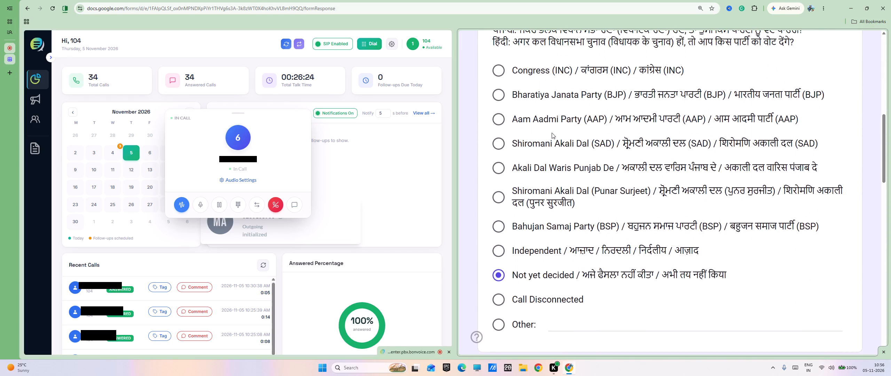
left_click(505, 122)
Select Aam Aadmi Party (AAP) for the 2022 Assembly vote and the party question after it, and continue to the Hoshiarpur section.
scroll(507, 135, "down", 1)
scroll(507, 180, "down", 1)
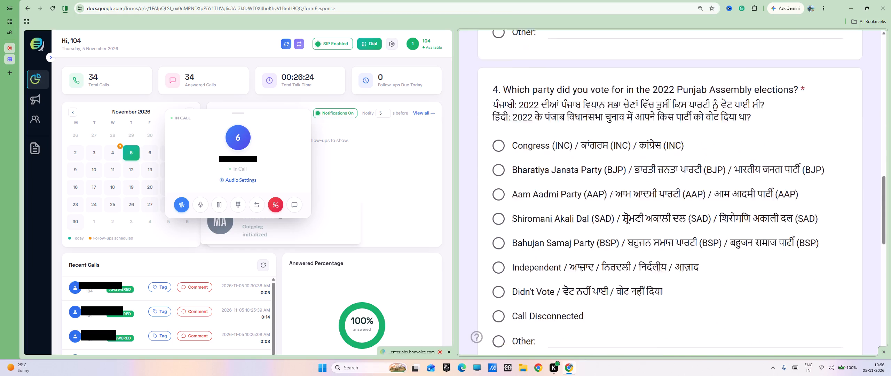
scroll(505, 176, "up", 2)
scroll(513, 228, "down", 1)
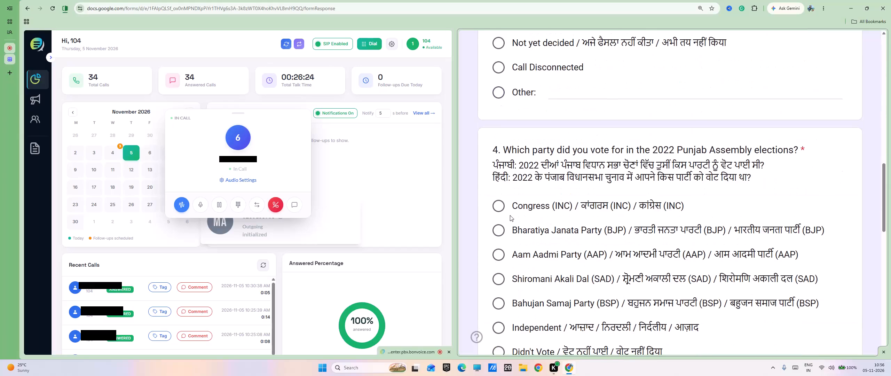
left_click(500, 258)
scroll(517, 244, "down", 2)
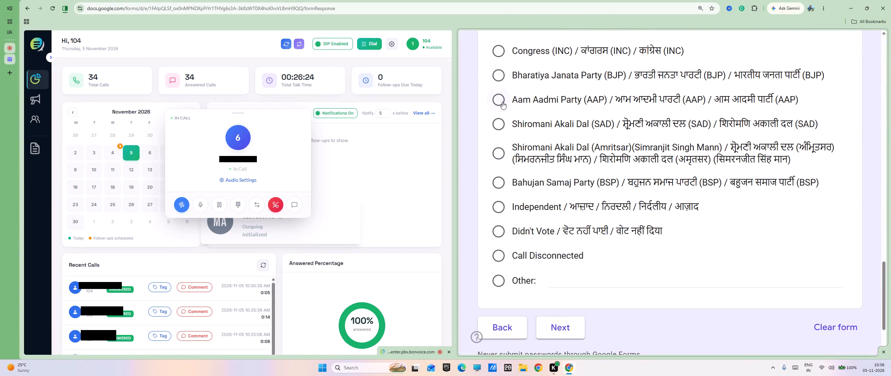
left_click(502, 102)
left_click(545, 322)
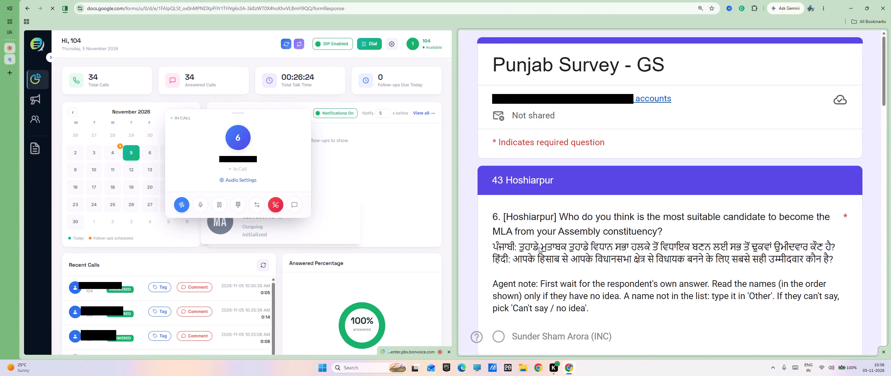
Pick the respondent's most suitable MLA candidate for Hoshiarpur in question 6.
scroll(555, 222, "down", 1)
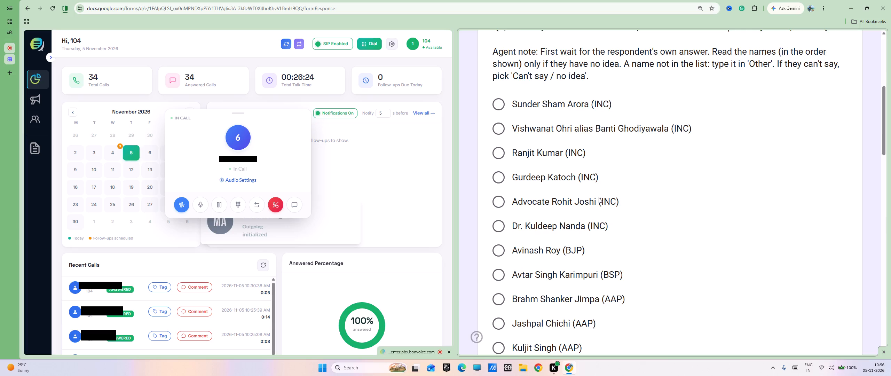
scroll(598, 200, "down", 1)
left_click(497, 214)
Answer question 7, on the most suitable INC candidate, with No one from INC and continue to the next section.
scroll(501, 214, "down", 2)
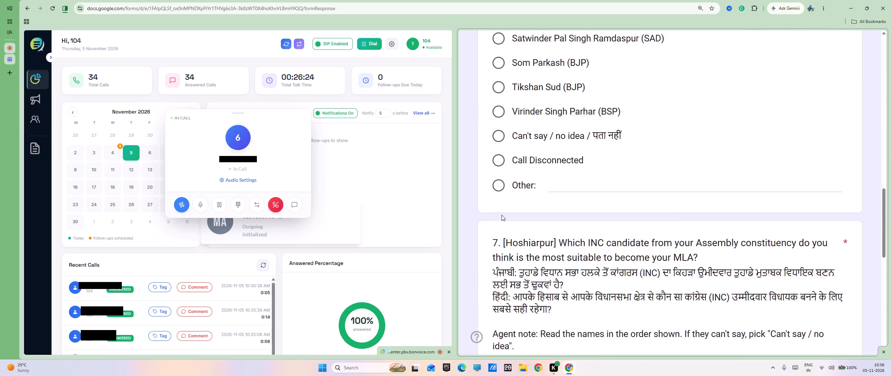
scroll(541, 238, "down", 1)
left_click(557, 247)
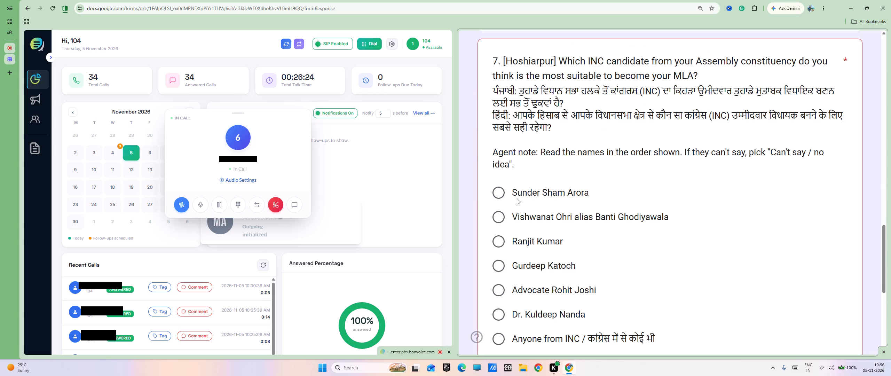
scroll(500, 217, "down", 1)
left_click(498, 185)
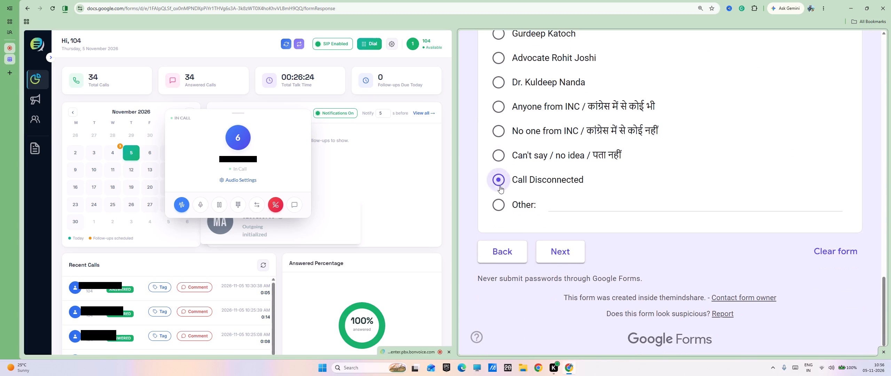
left_click(496, 128)
left_click(545, 251)
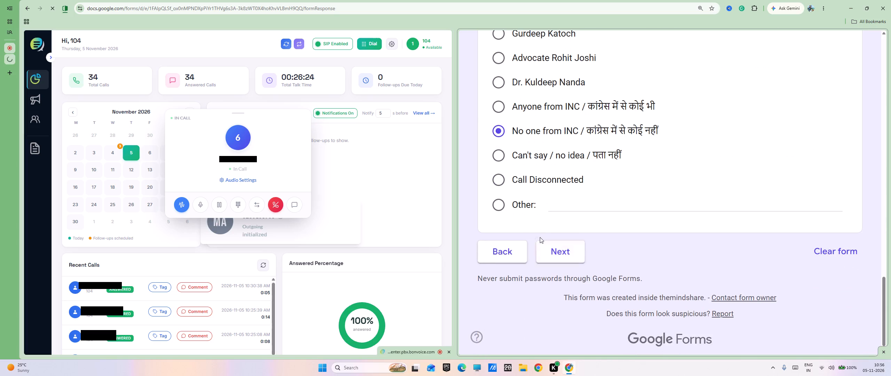
Record the respondent's community as Khatri Hindu and submit the survey response.
scroll(540, 231, "down", 1)
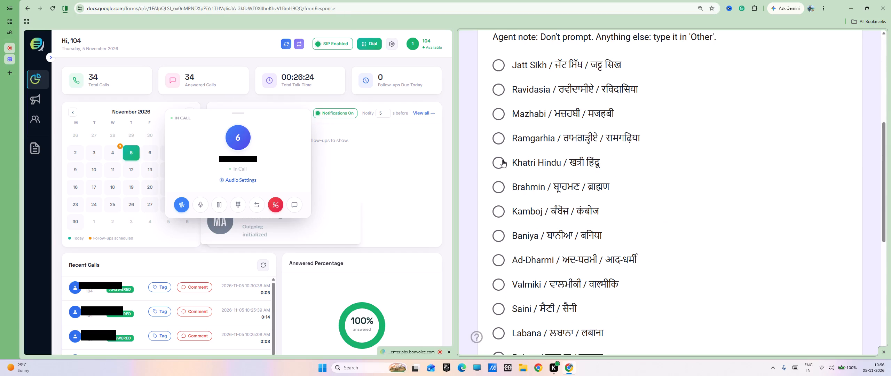
left_click(500, 165)
scroll(517, 211, "down", 2)
left_click(551, 240)
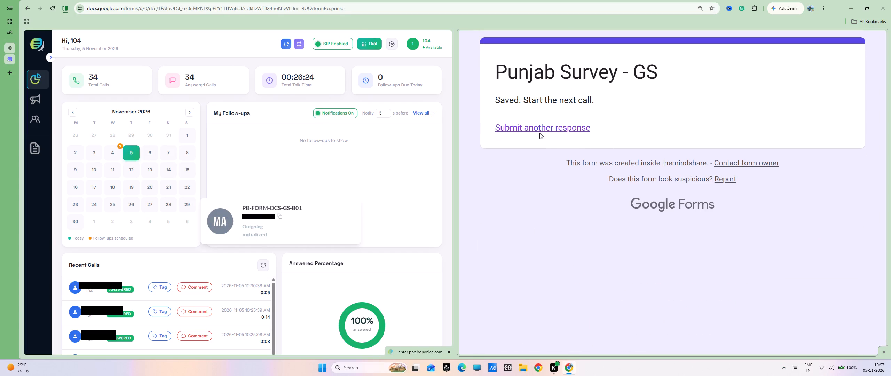
Start another Punjab Survey - GS response and enter the agent's name as the Agent ID.
left_click(539, 133)
left_click(543, 127)
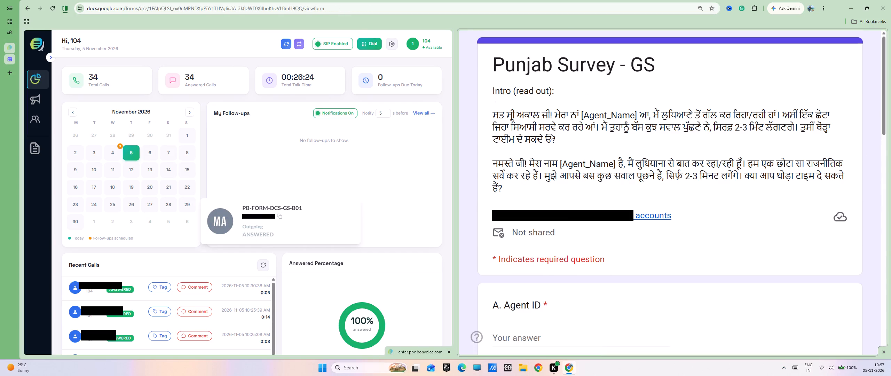
left_click_drag(885, 96, 881, 142)
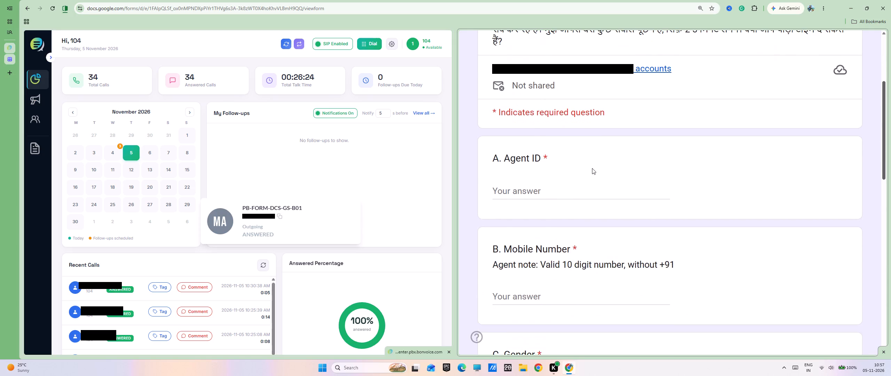
left_click(585, 187)
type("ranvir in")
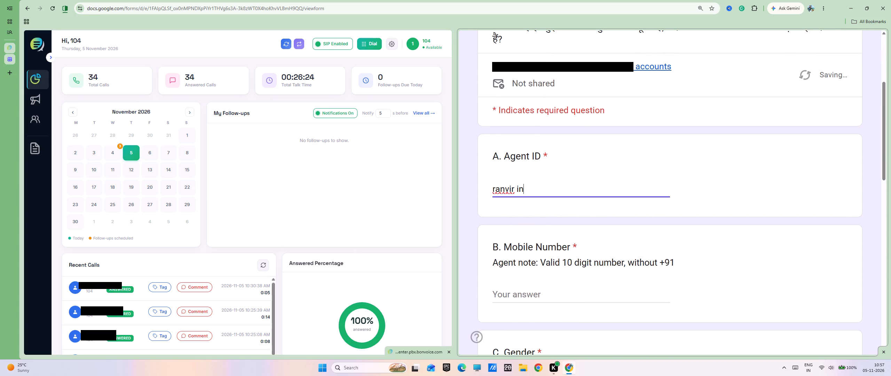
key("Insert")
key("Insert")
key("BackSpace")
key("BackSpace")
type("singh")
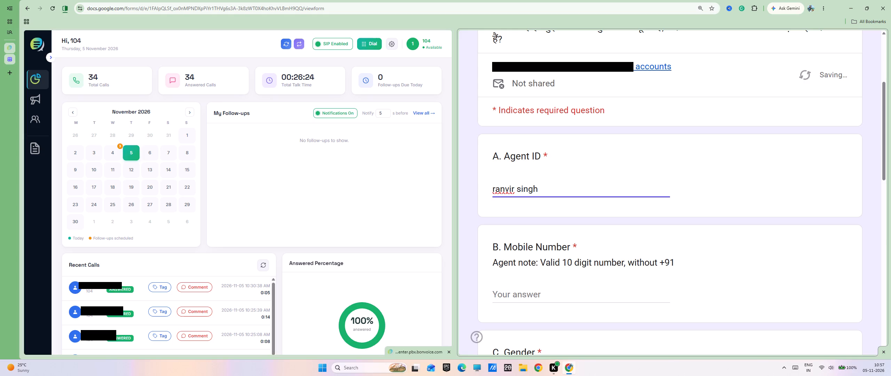
Refresh the Recent Calls list in the contact centre dashboard.
left_click(261, 269)
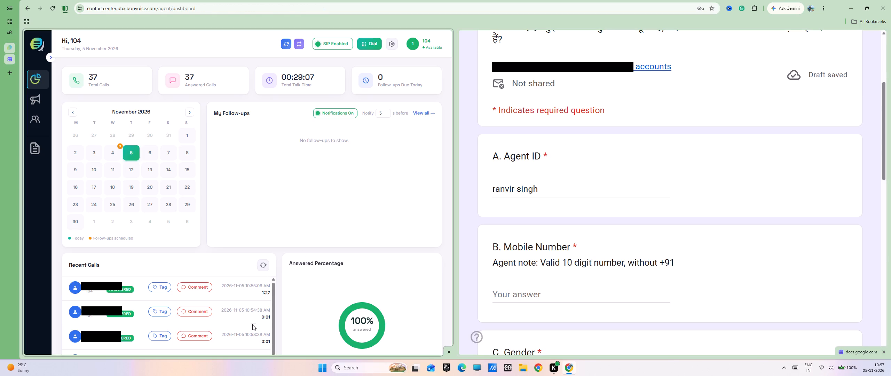
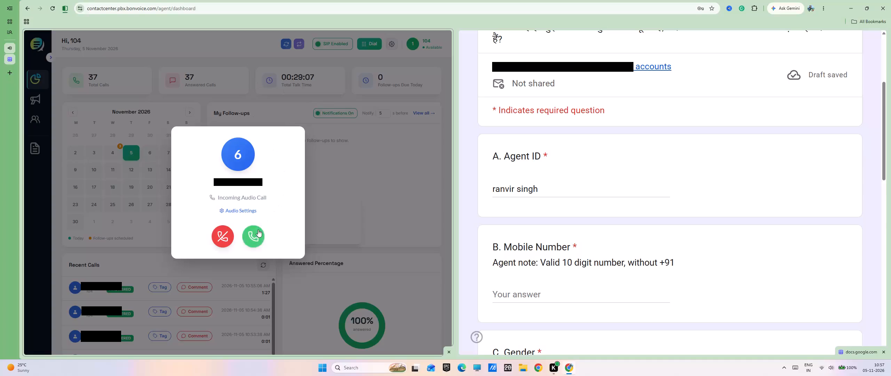
Answer the incoming audio call in the contact centre.
left_click(258, 235)
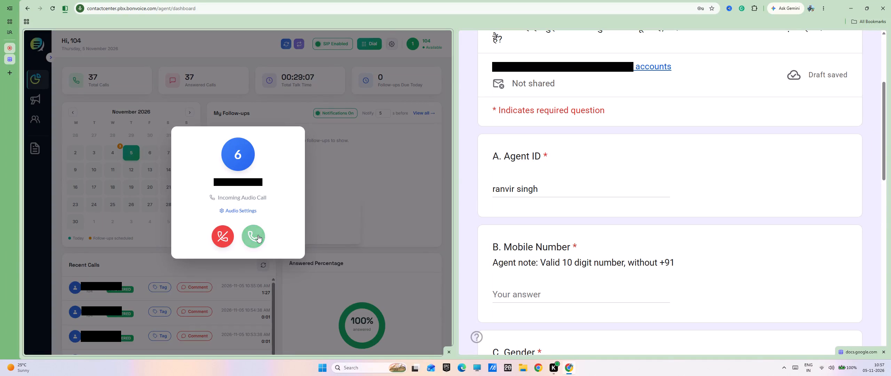
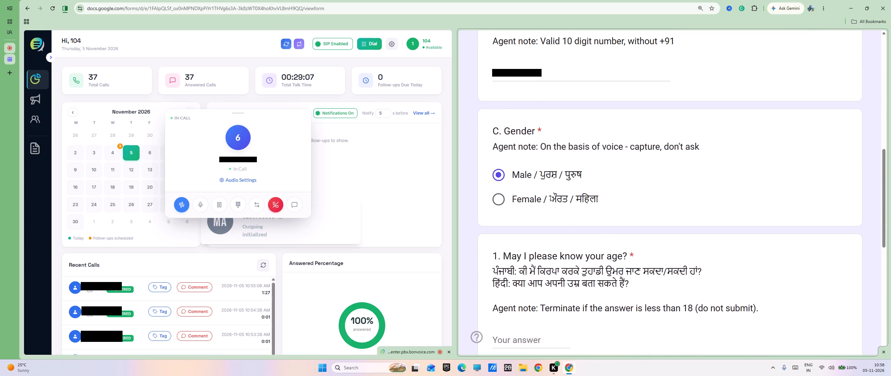
Record gender Female, age 40 and Yes for registered voter in Punjab, and continue to the Constituency section.
left_click(547, 197)
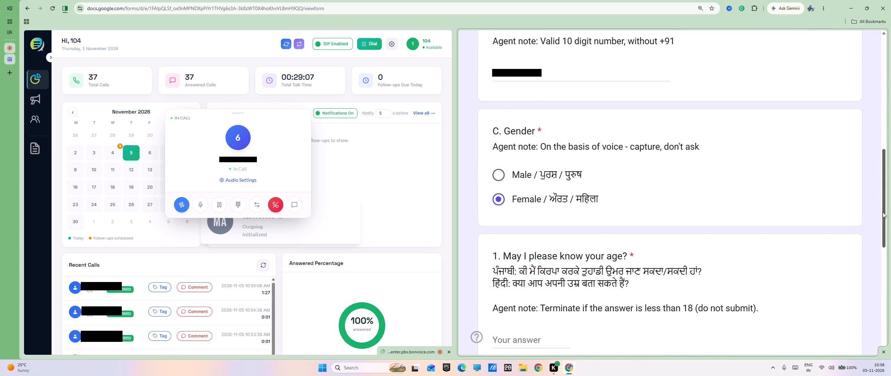
left_click_drag(883, 212, 888, 263)
left_click(530, 177)
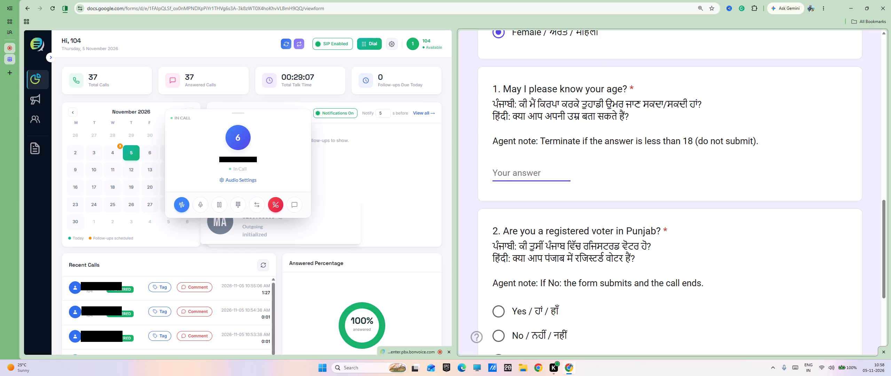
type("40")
left_click_drag(884, 245, 885, 277)
left_click(498, 207)
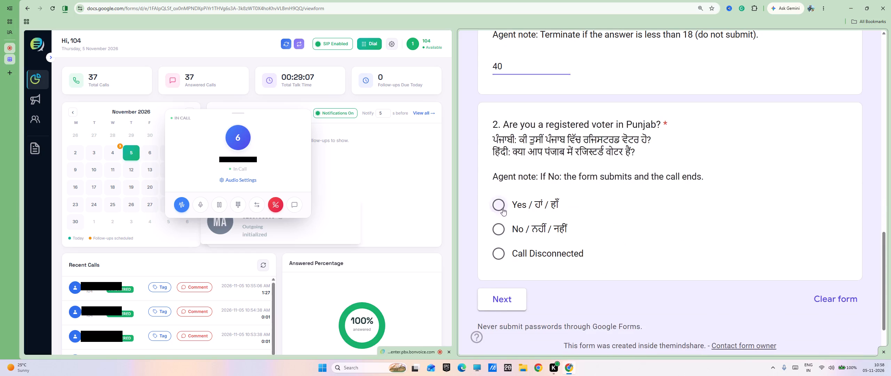
left_click(510, 300)
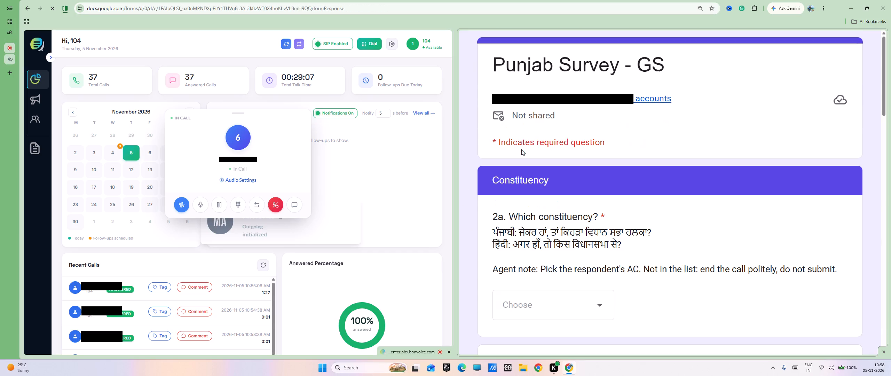
Choose 60 Ludhiana East as the respondent's constituency in question 2a.
scroll(598, 216, "down", 1)
scroll(558, 159, "up", 1)
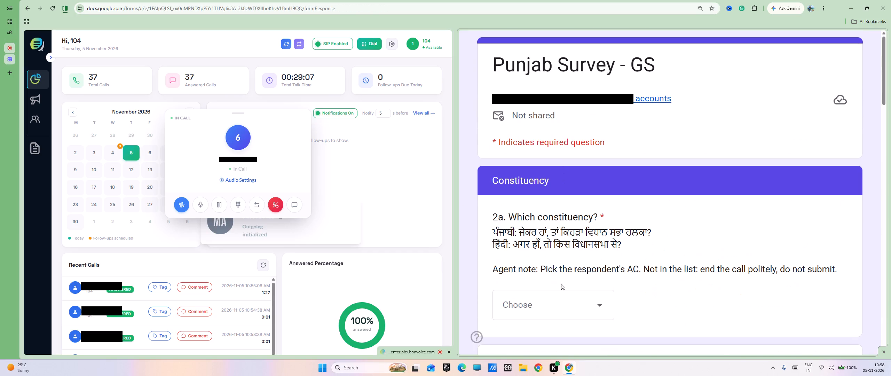
left_click(560, 297)
scroll(554, 207, "down", 8)
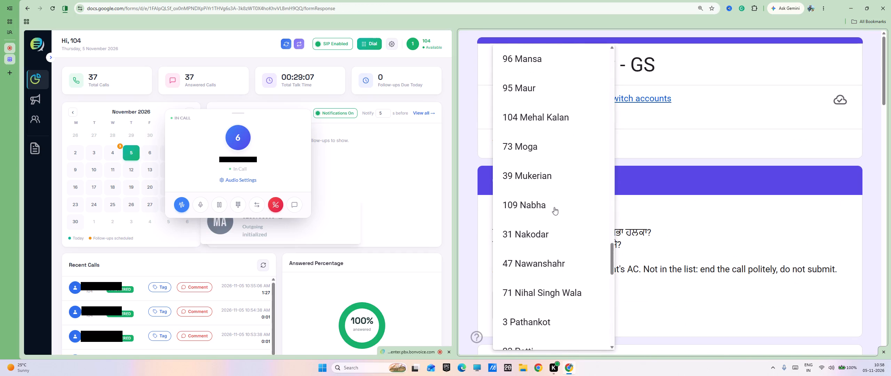
scroll(546, 145, "up", 1)
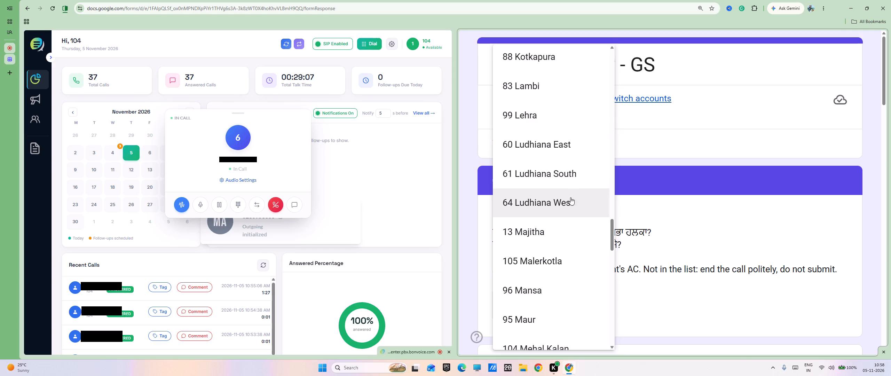
left_click(569, 144)
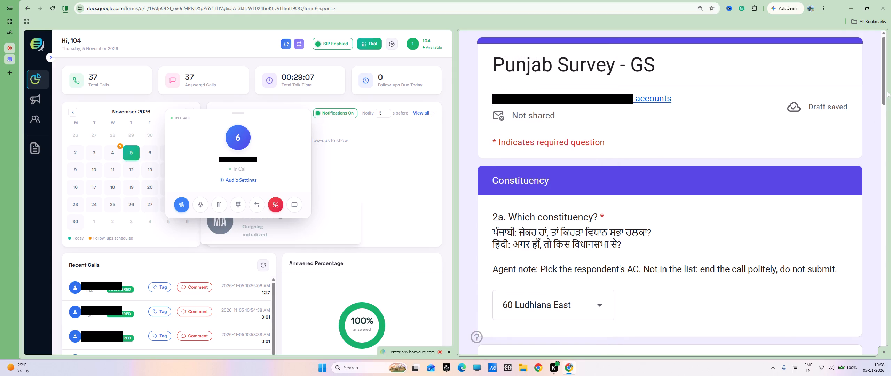
Choose Bharatiya Janata Party (BJP) for questions 3 and 5 and try to continue to the following section.
left_click_drag(885, 93, 886, 157)
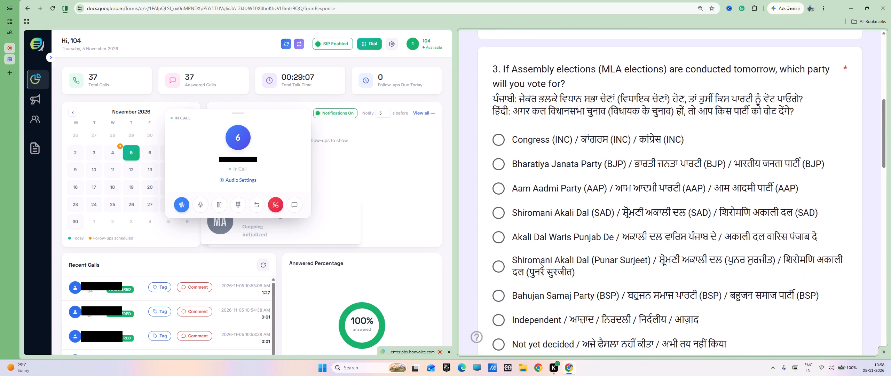
left_click(498, 166)
scroll(499, 166, "down", 3)
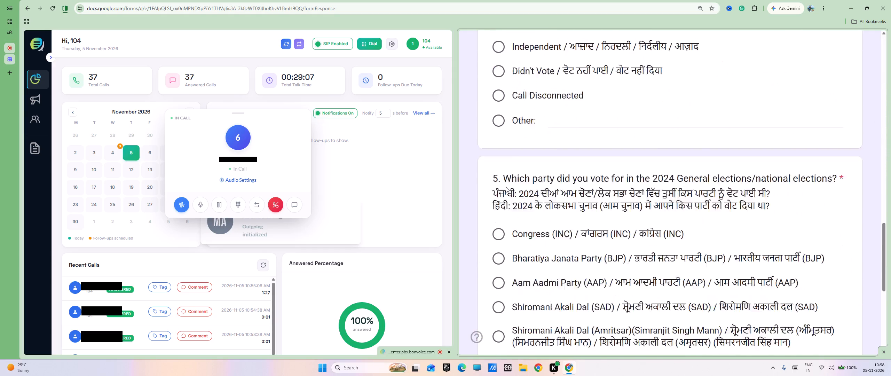
left_click(502, 146)
scroll(502, 146, "down", 1)
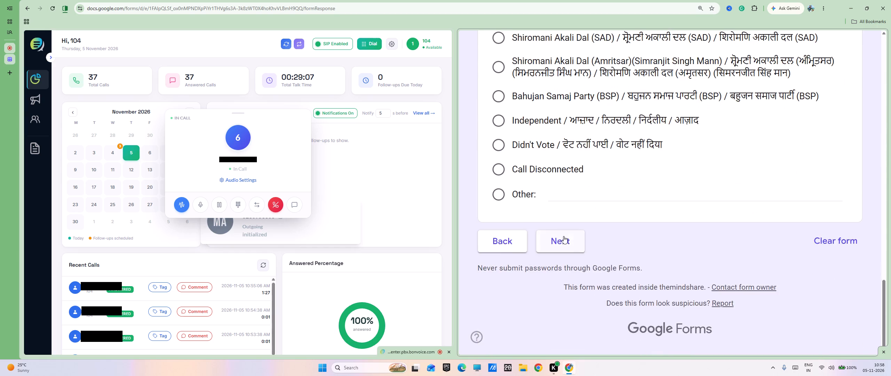
left_click(564, 237)
Answer question 4 on the 2022 Punjab Assembly vote with Bharatiya Janata Party (BJP) and continue to the 60 Ludhiana East section.
scroll(533, 187, "up", 2)
scroll(532, 201, "down", 1)
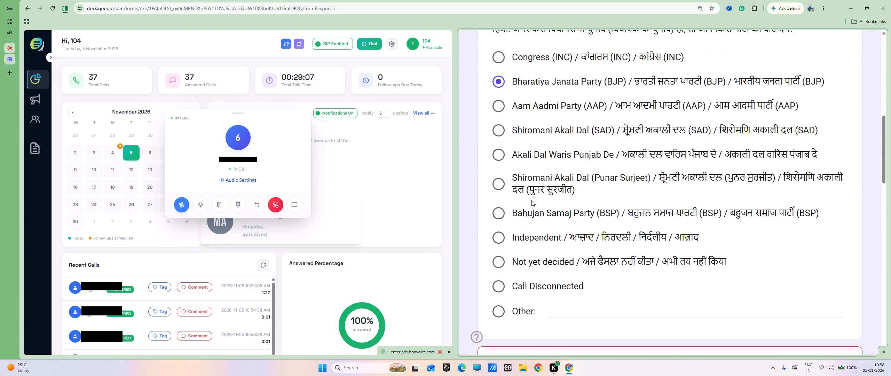
scroll(500, 134, "down", 3)
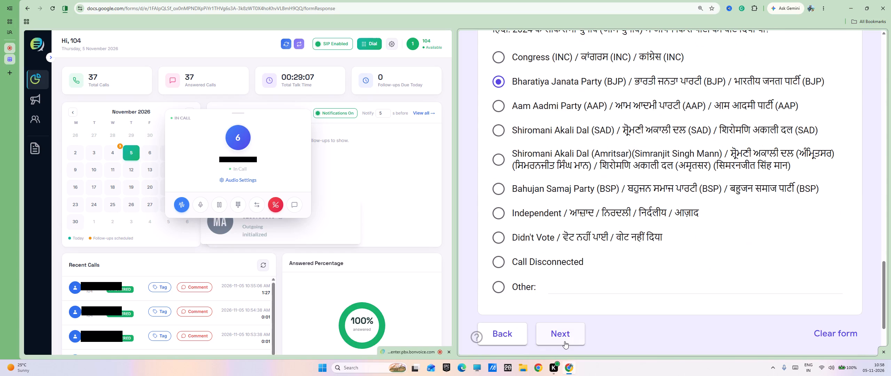
left_click(565, 342)
scroll(543, 282, "up", 3)
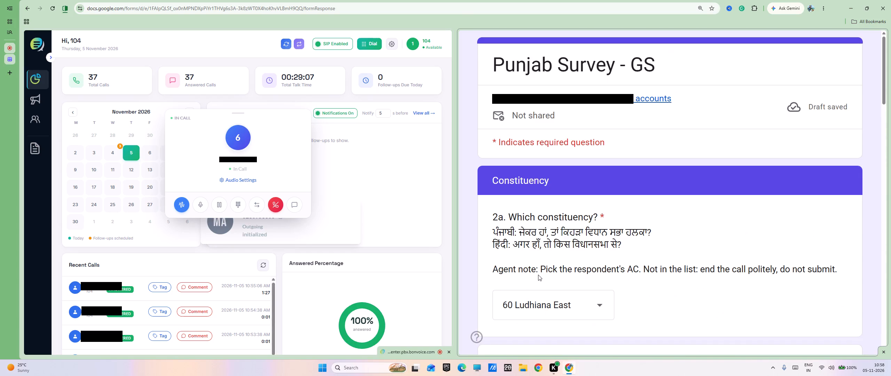
scroll(548, 252, "down", 2)
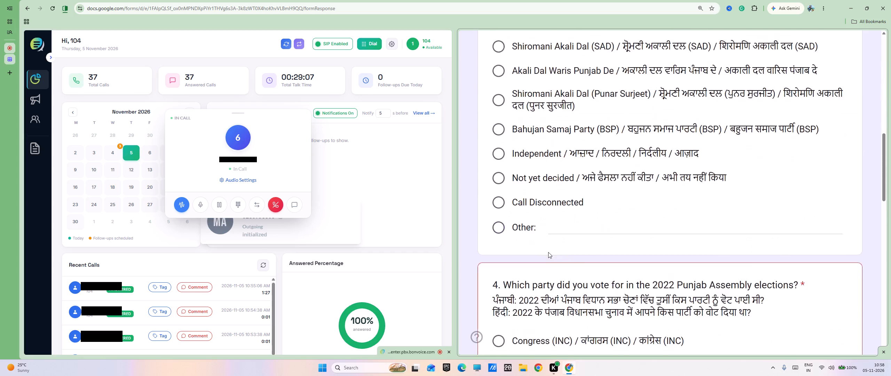
scroll(548, 252, "down", 1)
left_click(498, 135)
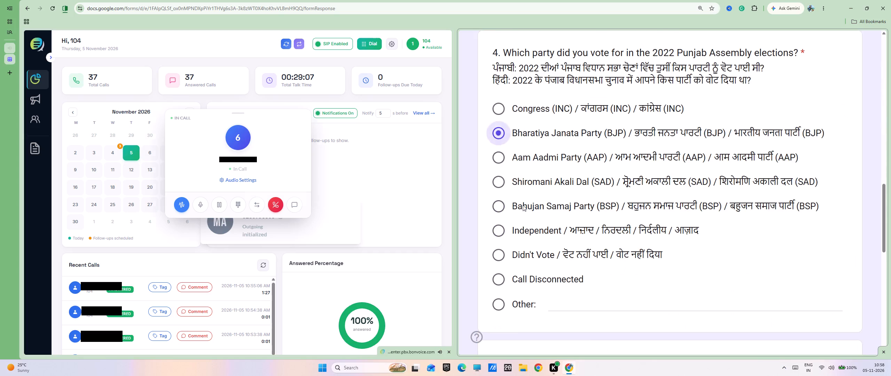
scroll(523, 205, "down", 2)
left_click(547, 238)
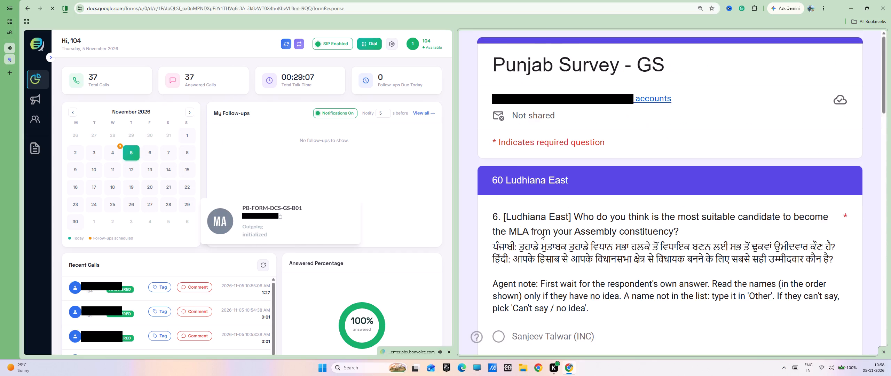
Choose Gurdeb Sharma Debi (BJP) as the most suitable MLA candidate in question 6.
scroll(541, 233, "down", 1)
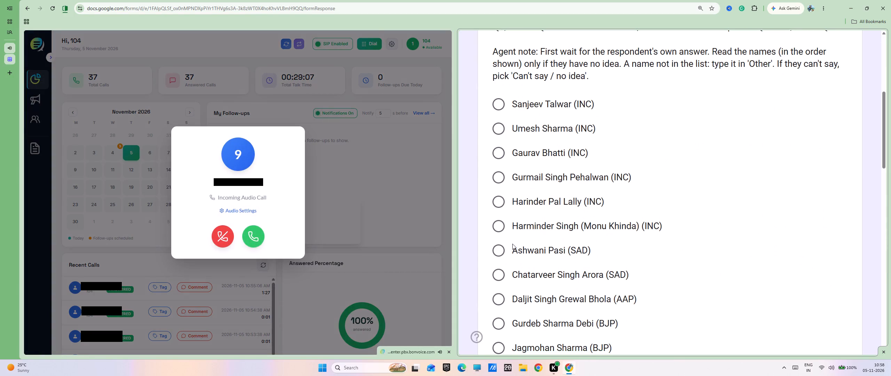
left_click(497, 322)
Answer the incoming audio call in the contact centre.
left_click(252, 236)
Choose Can't say / no idea for the INC candidate question and continue to the following section.
scroll(586, 240, "down", 4)
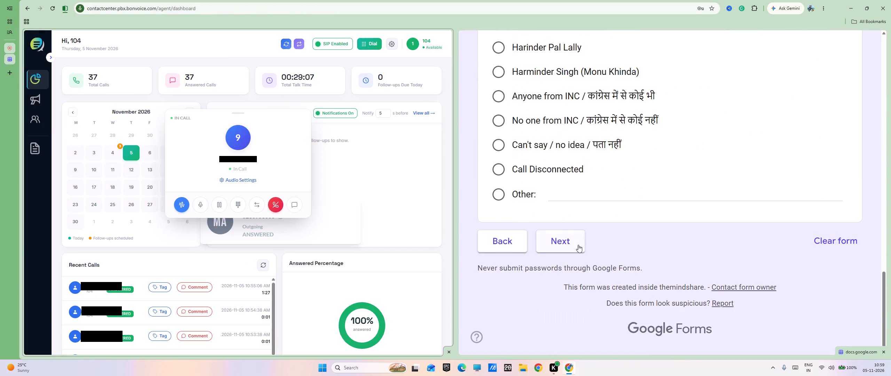
left_click(537, 140)
left_click(549, 230)
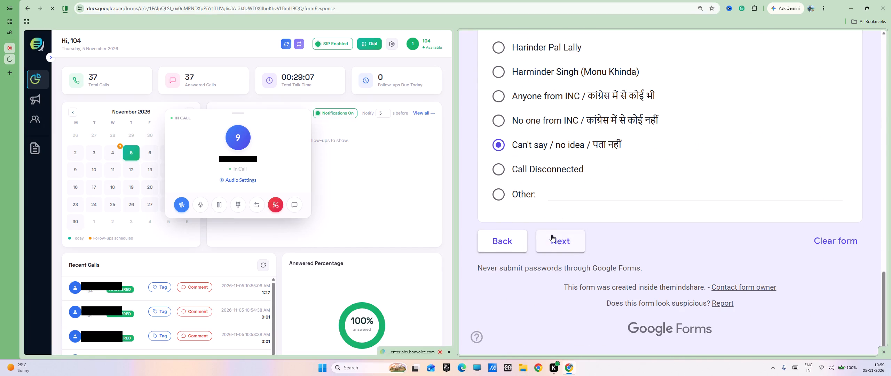
Choose Brahmin for the community question and submit the survey response.
scroll(524, 308, "down", 1)
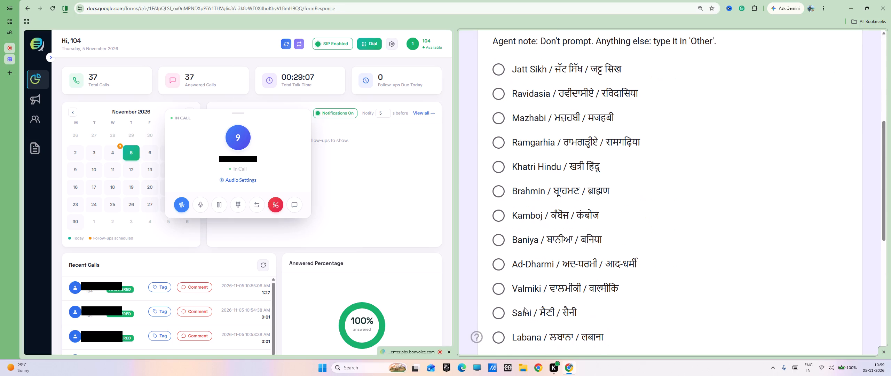
left_click(502, 185)
scroll(541, 238, "down", 5)
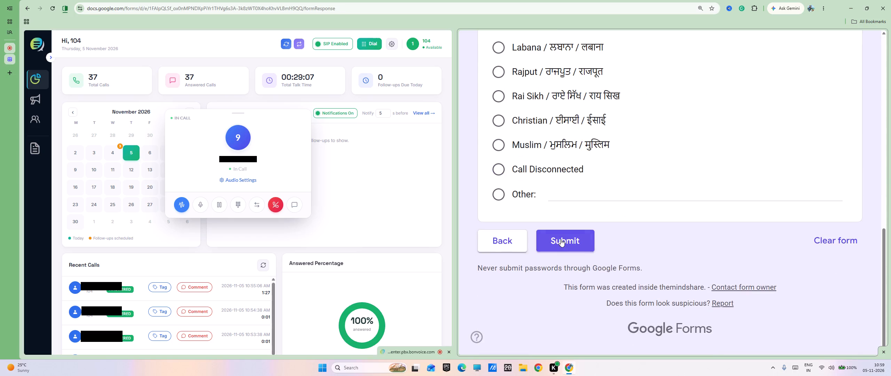
left_click(561, 239)
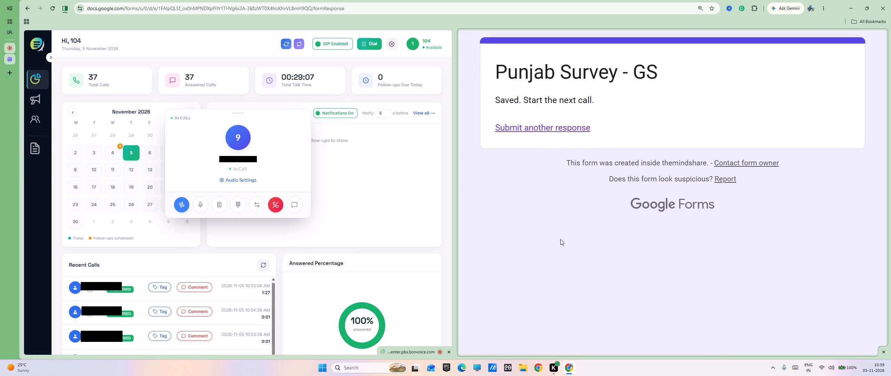
Start another survey response and enter the agent's name as the Agent ID.
left_click(535, 127)
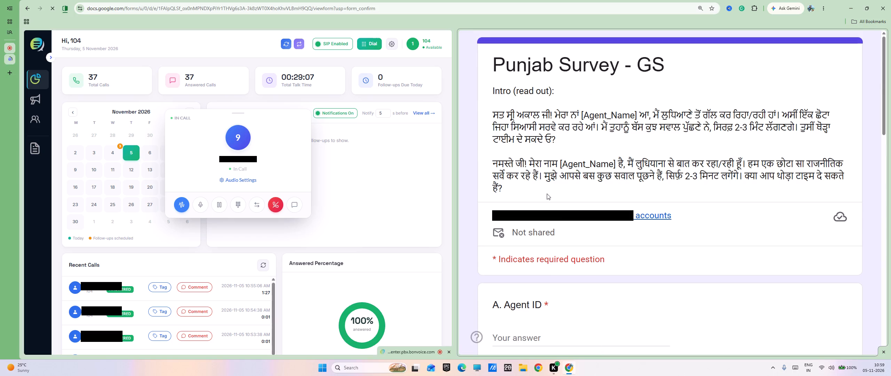
left_click(549, 333)
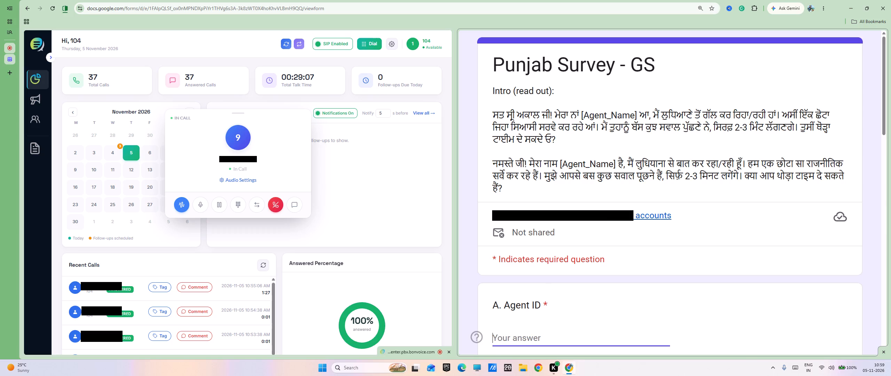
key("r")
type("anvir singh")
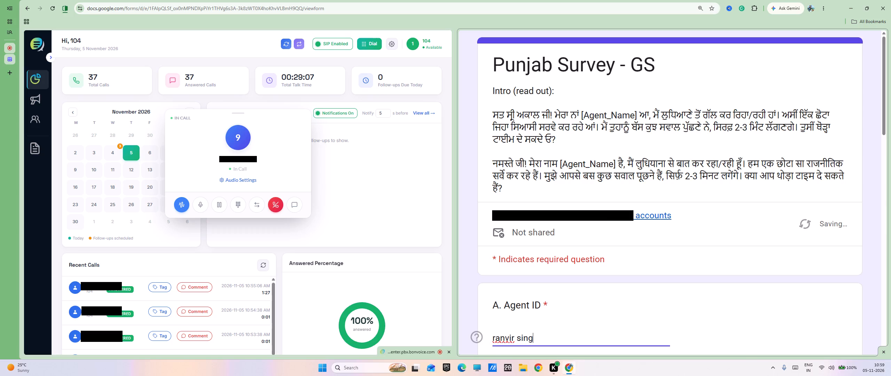
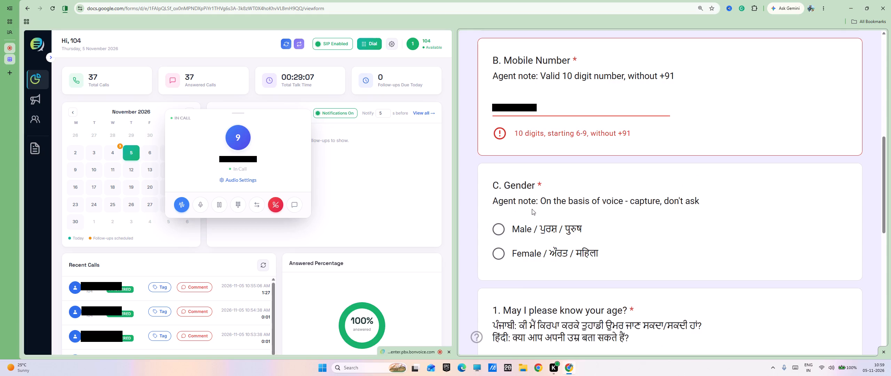
Correct the respondent's mobile number to a valid 10-digit number and choose Male for gender.
left_click(548, 111)
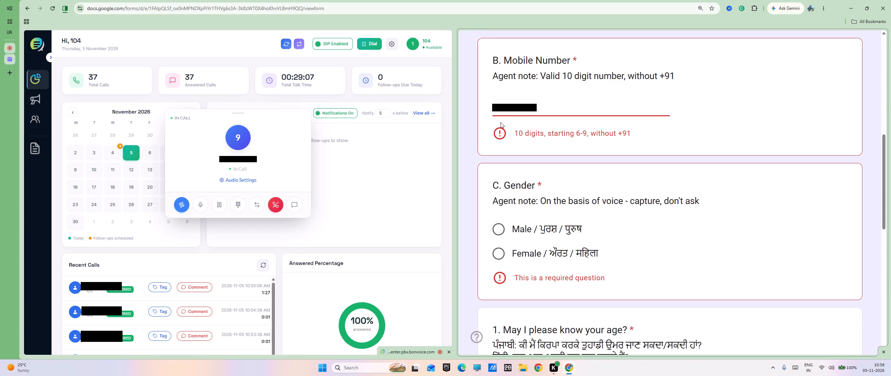
left_click(516, 107)
key("0")
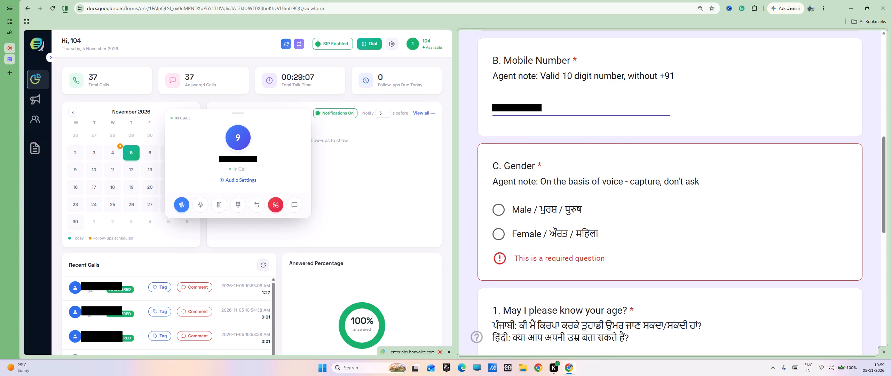
left_click(522, 211)
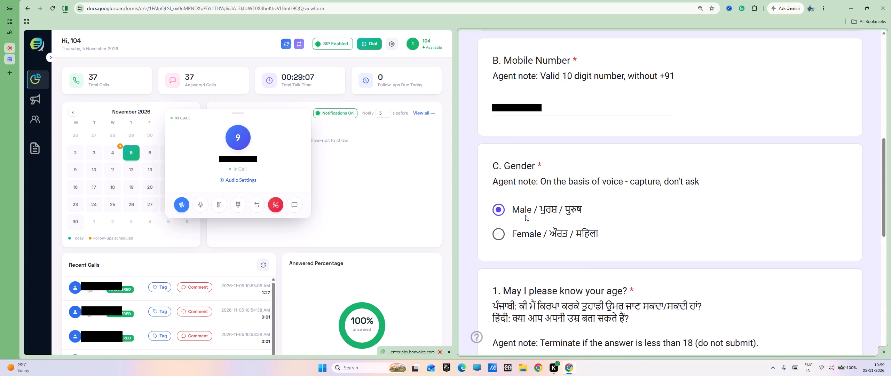
Enter 55 as the age, answer Yes to being a registered voter in Punjab, and continue to the following section.
scroll(525, 215, "down", 1)
left_click(549, 143)
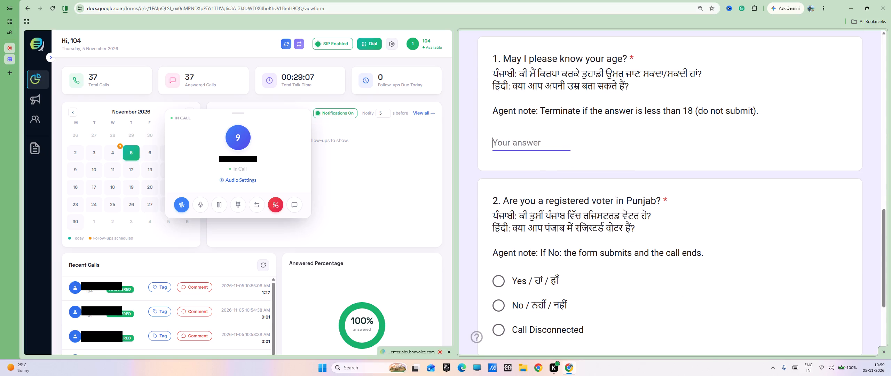
key("5")
key("5")
left_click(532, 282)
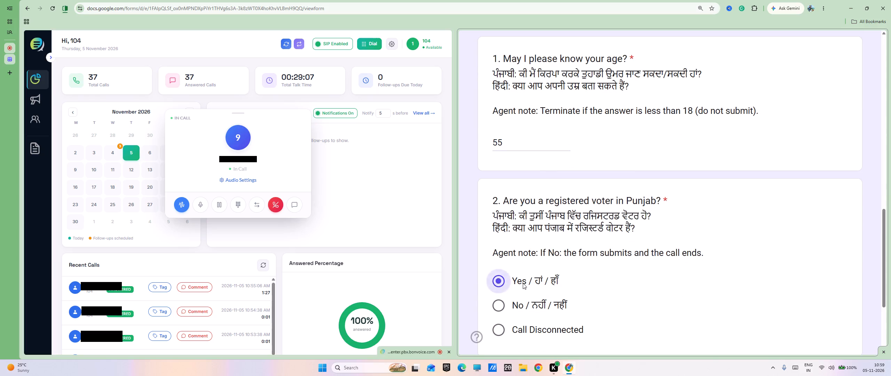
left_click(530, 304)
scroll(532, 275, "down", 2)
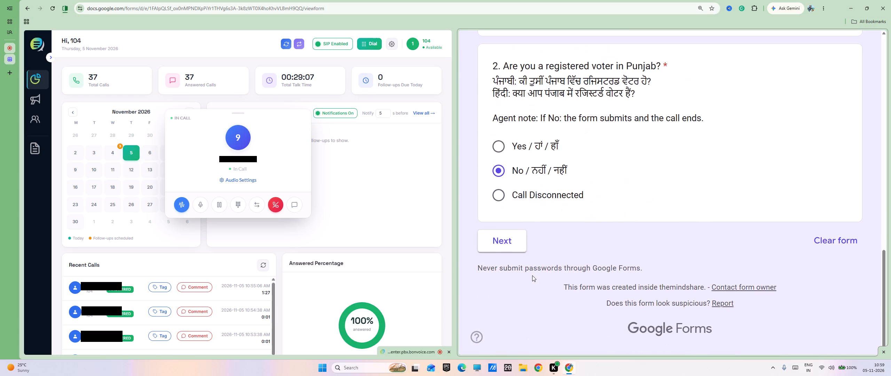
left_click(520, 146)
left_click_drag(513, 228, 512, 231)
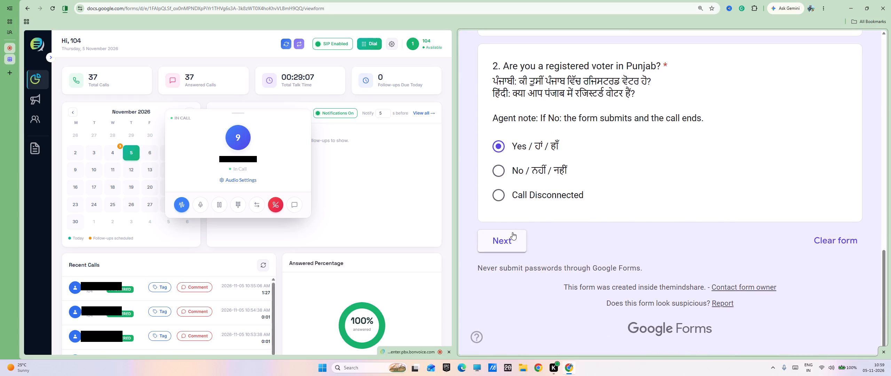
left_click(512, 232)
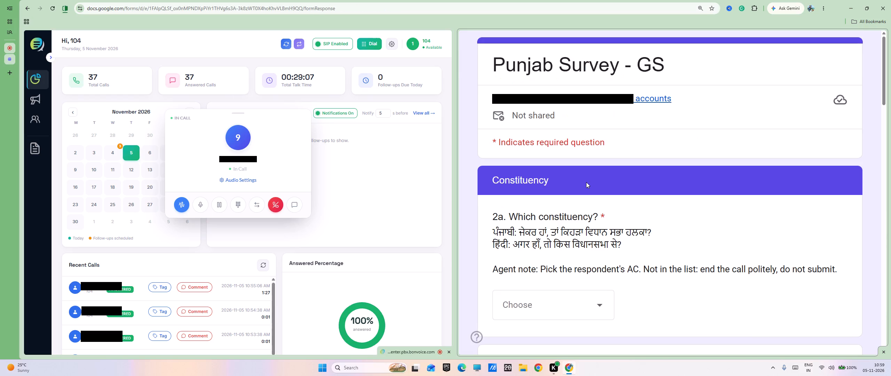
Select 106 Amargarh as the constituency and choose Not yet decided for the upcoming Assembly election vote question.
left_click(574, 305)
left_click(553, 163)
scroll(553, 163, "down", 1)
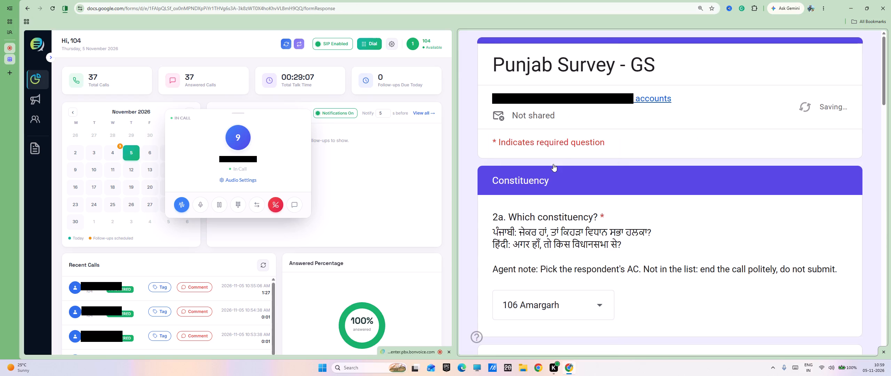
scroll(553, 164, "down", 1)
scroll(682, 259, "down", 1)
left_click(577, 209)
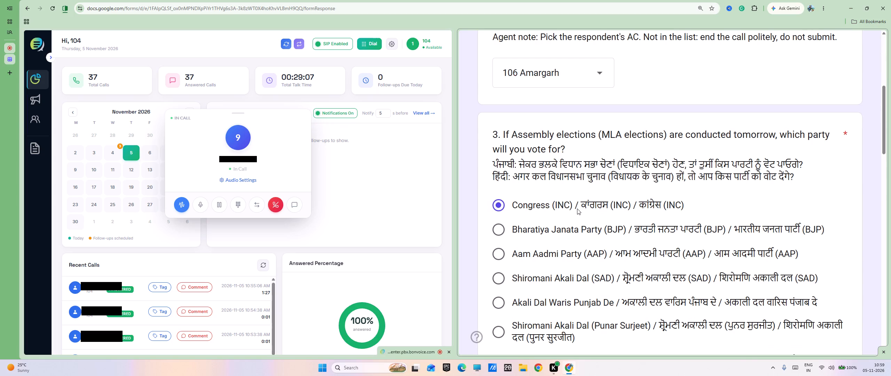
scroll(584, 243, "down", 1)
left_click(552, 178)
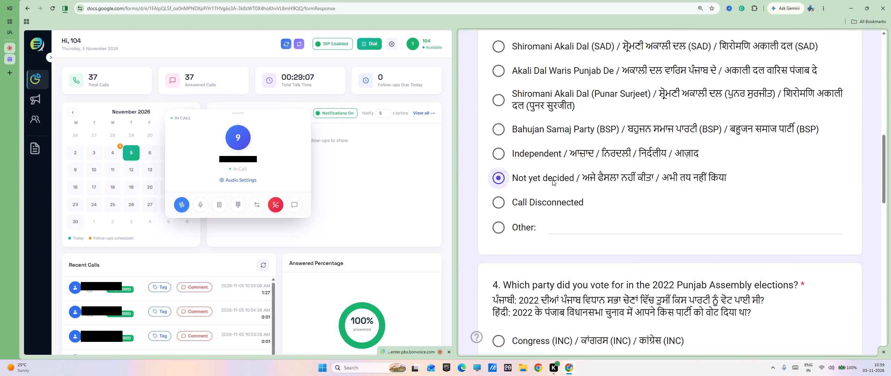
Choose Bahujan Samaj Party (BSP) for the 2022 Assembly vote question and the past-vote question after it, and continue.
scroll(552, 182, "down", 1)
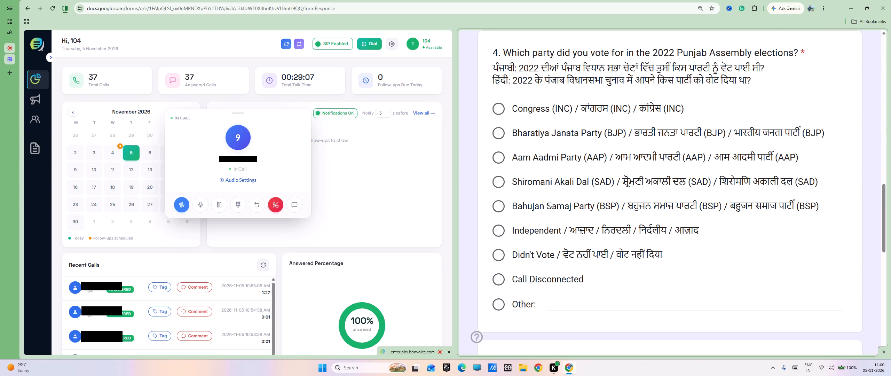
left_click(550, 202)
scroll(551, 212, "down", 2)
left_click(555, 97)
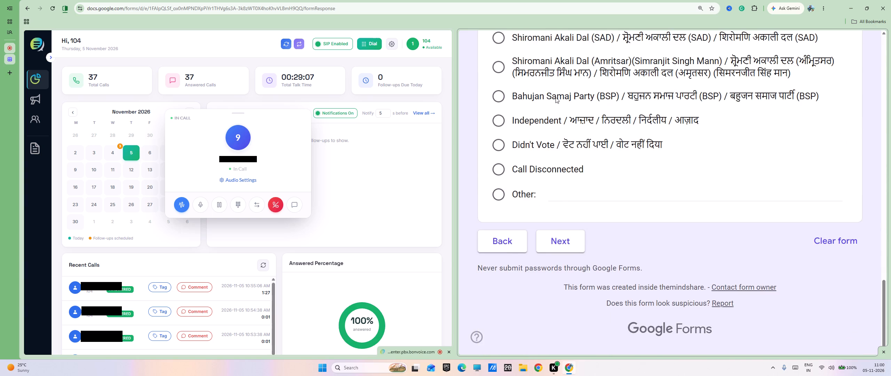
left_click(554, 234)
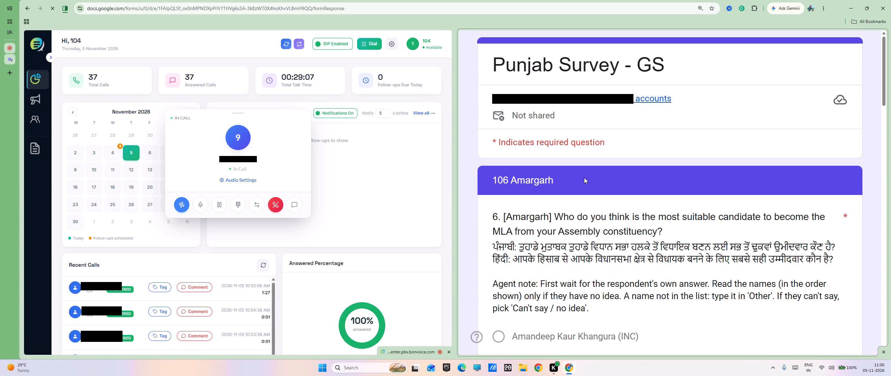
Choose Can't say / no idea for both the most suitable MLA candidate and INC candidate questions for Amargarh, and continue.
scroll(584, 178, "down", 1)
scroll(558, 152, "down", 1)
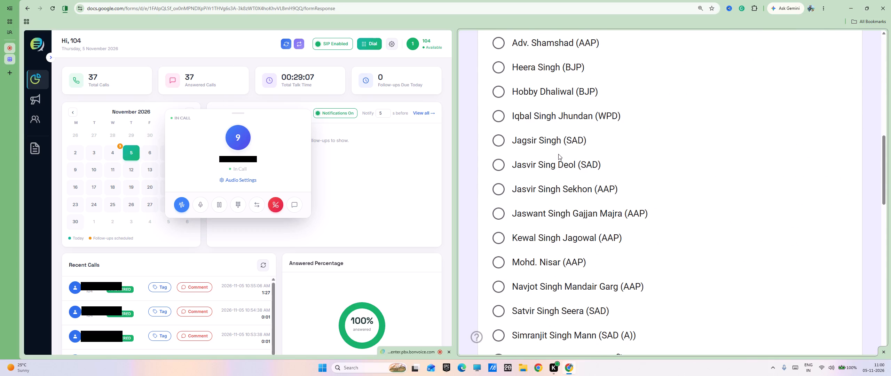
scroll(562, 163, "down", 1)
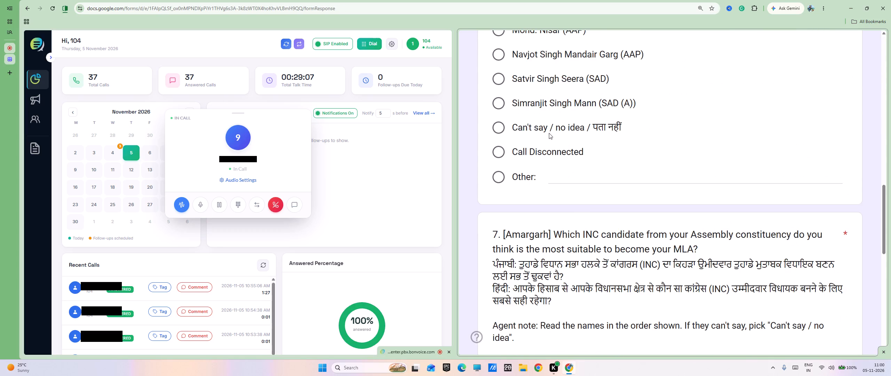
left_click(545, 127)
scroll(549, 156, "down", 2)
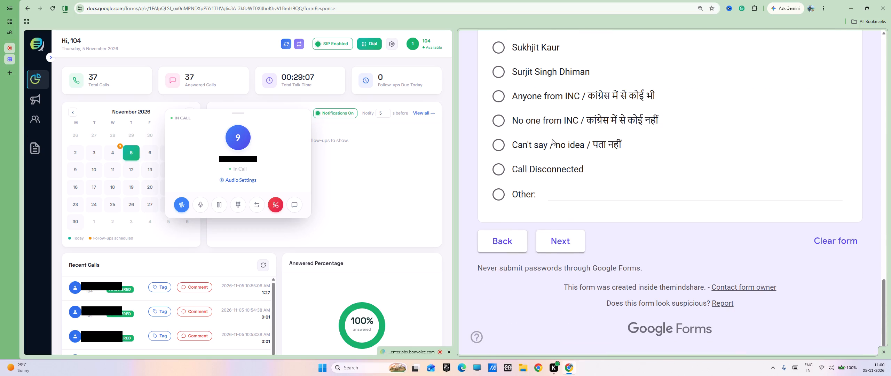
left_click(544, 144)
scroll(548, 154, "down", 2)
left_click(563, 235)
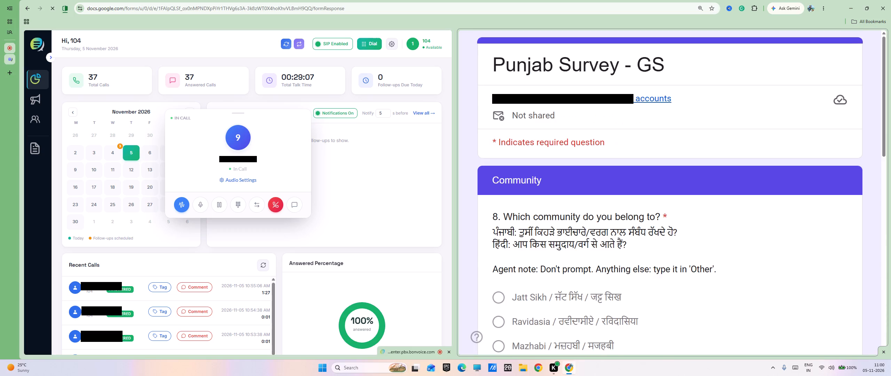
Choose Kamboj for the community question and submit the survey response.
scroll(561, 228, "down", 1)
left_click(560, 211)
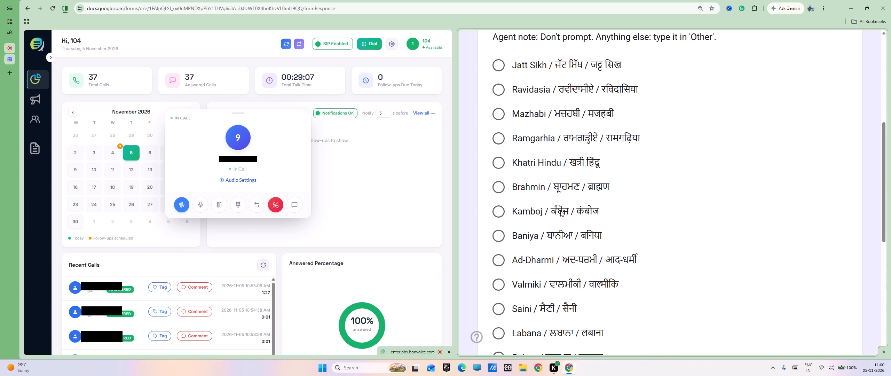
scroll(566, 244, "down", 4)
left_click(566, 244)
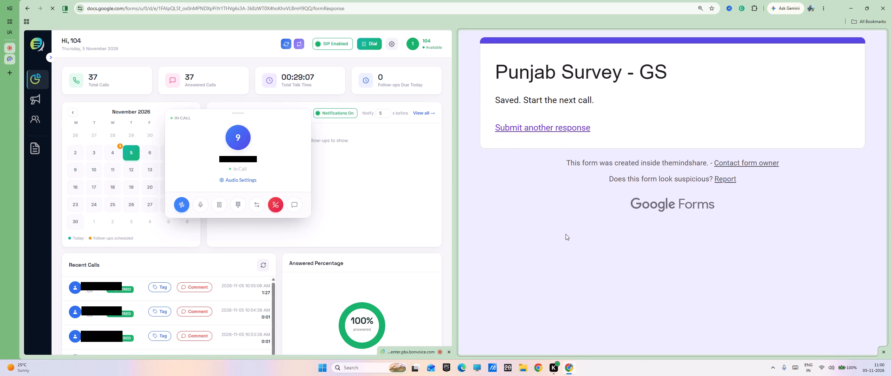
Start another Punjab Survey - GS response.
left_click(560, 128)
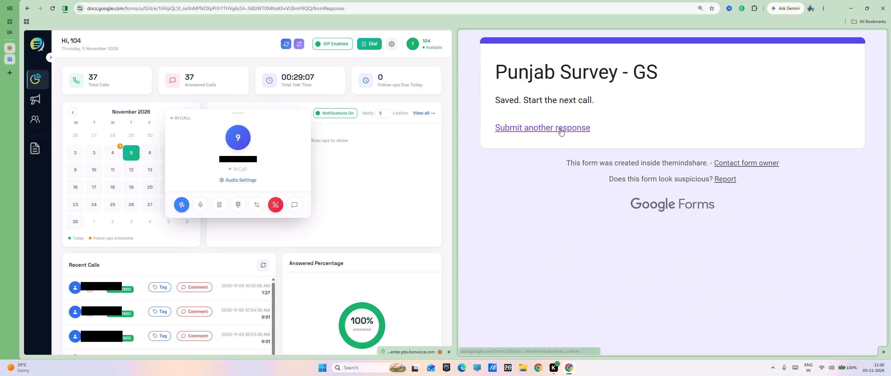
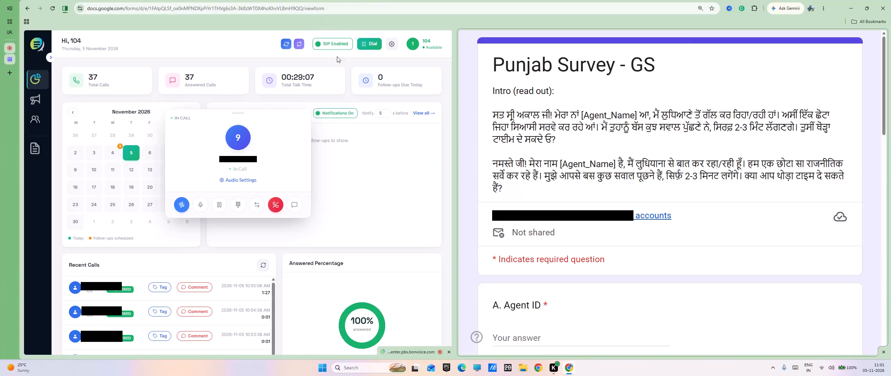
End the ongoing call.
left_click(277, 207)
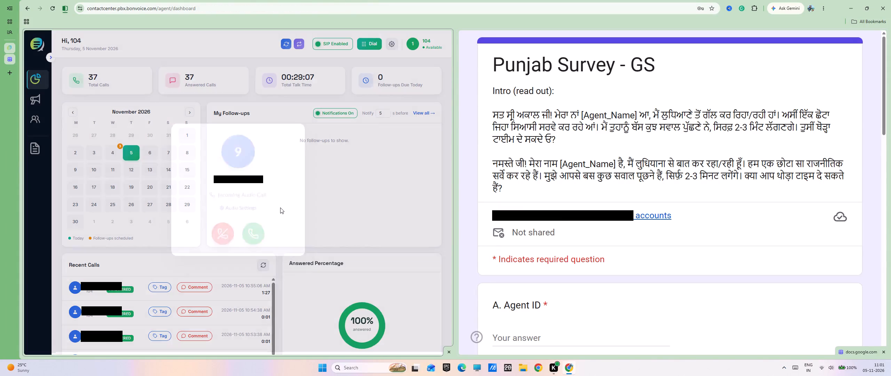
Answer the next two incoming audio calls as they arrive.
left_click(259, 238)
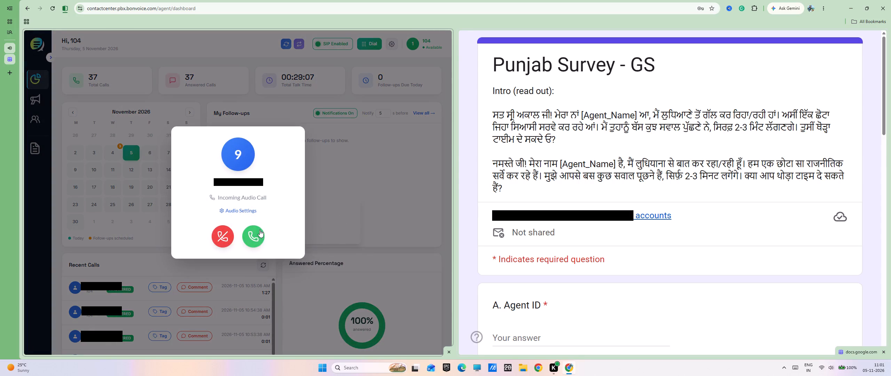
left_click(252, 236)
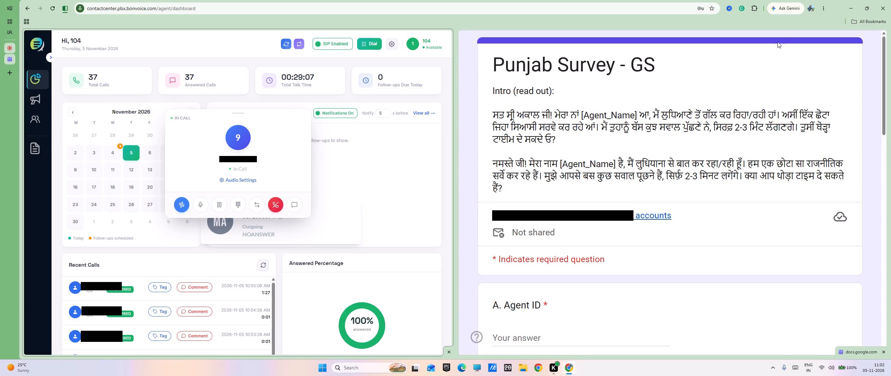
Enter the agent's name in the Agent ID question of the Punjab Survey - GS form.
left_click_drag(883, 58, 884, 85)
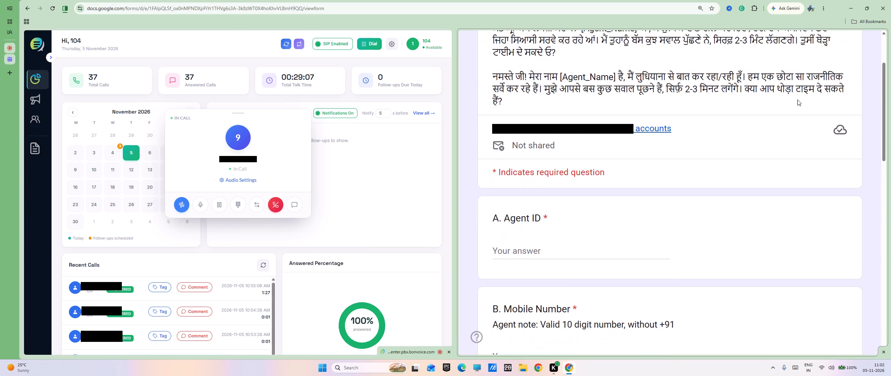
left_click(546, 252)
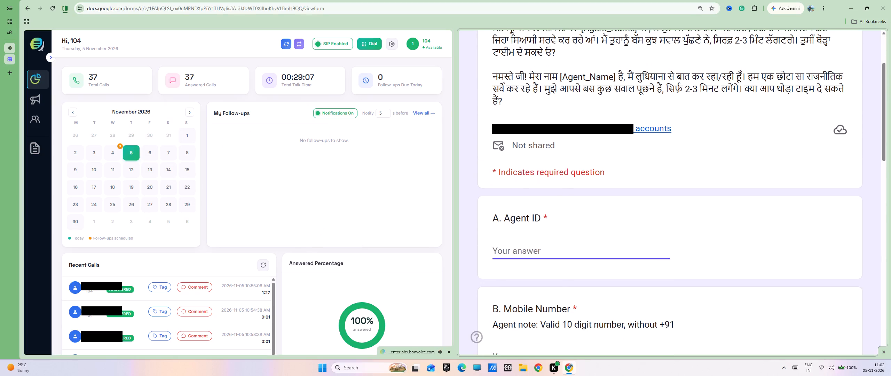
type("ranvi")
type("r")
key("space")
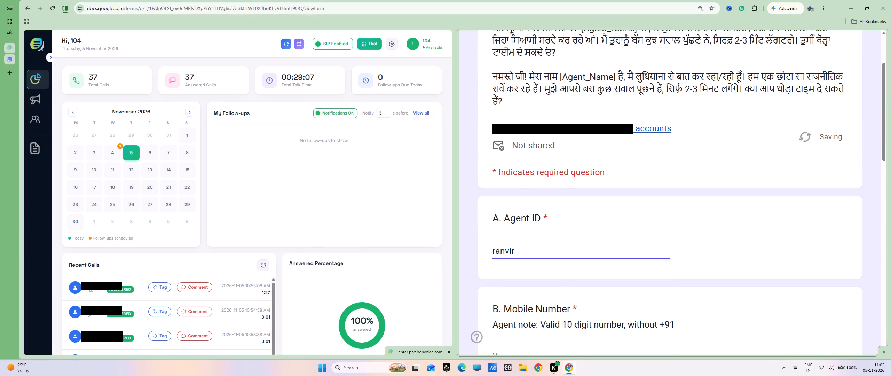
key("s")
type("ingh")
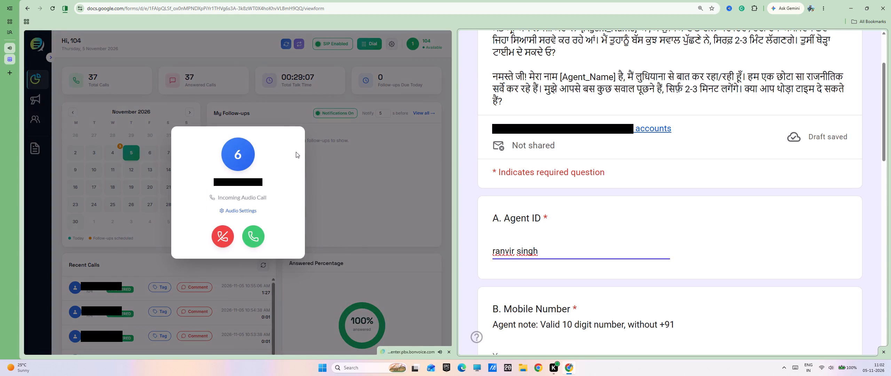
Answer the new incoming audio call.
left_click(258, 234)
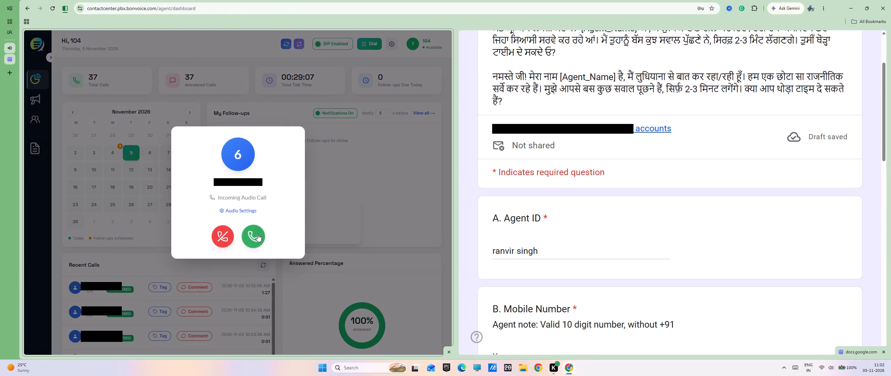
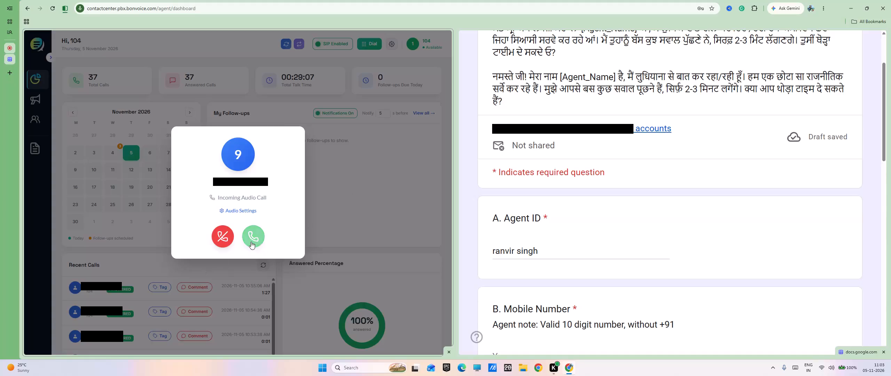
Answer the current incoming audio call, and answer the following one when it arrives.
left_click(253, 232)
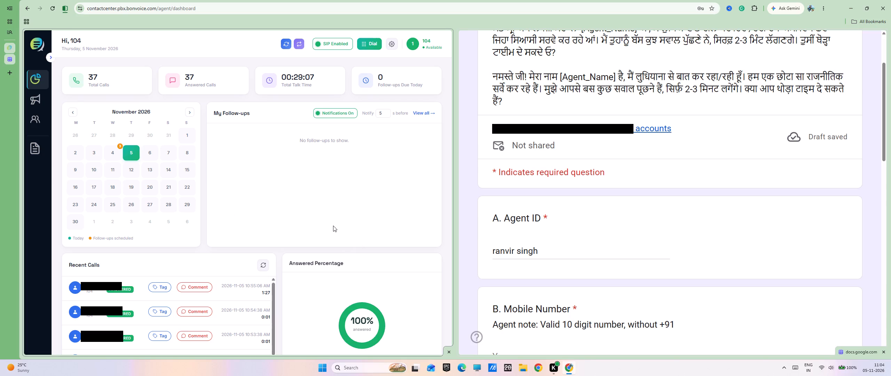
left_click(256, 233)
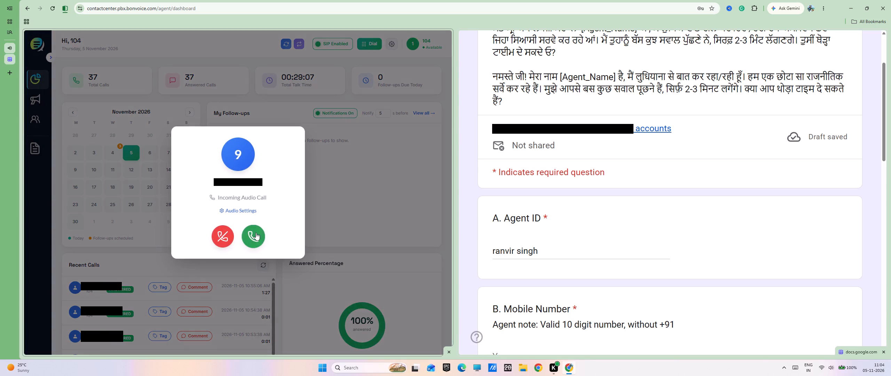
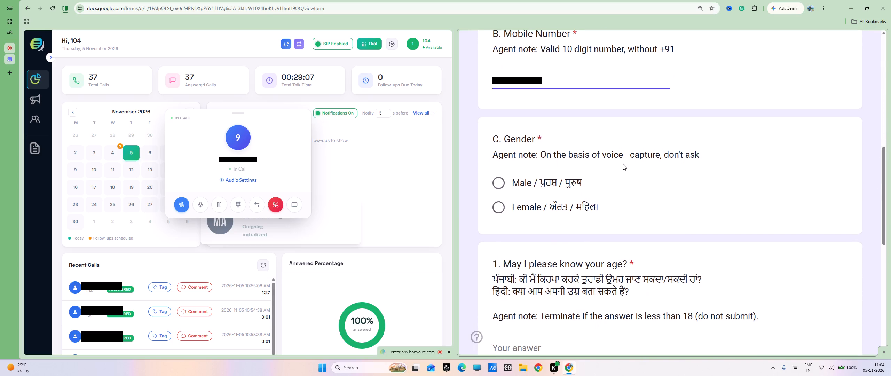
Record the respondent as Male, age 55, and a registered Punjab voter (Yes), and continue to the constituency section.
left_click(498, 187)
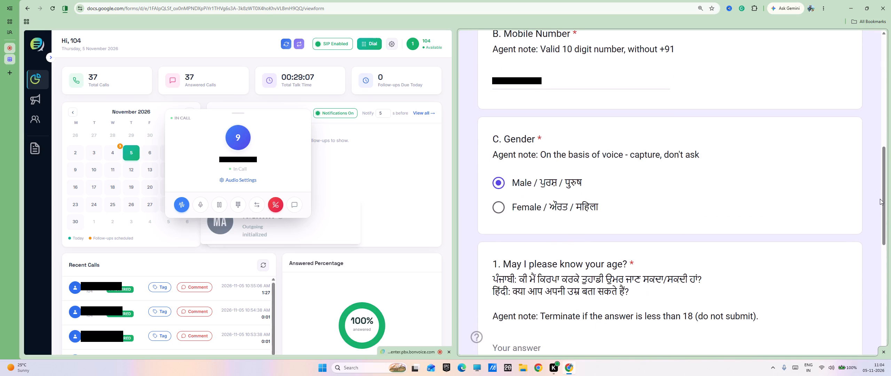
left_click_drag(884, 205, 886, 250)
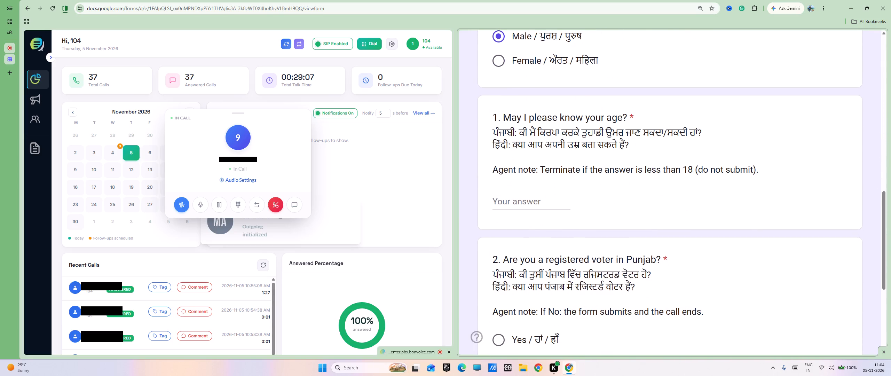
left_click(530, 208)
type("55")
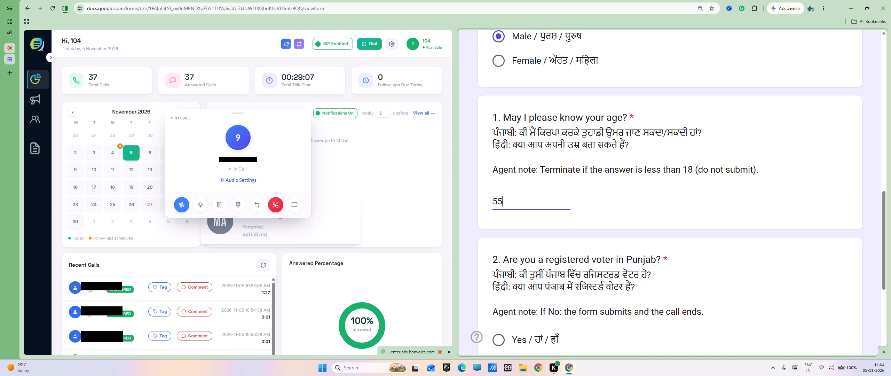
left_click_drag(884, 238, 884, 241)
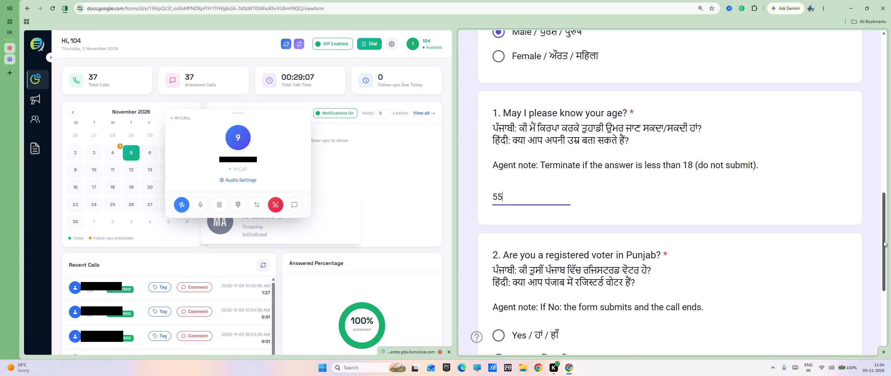
left_click_drag(884, 241, 883, 267)
left_click(497, 245)
left_click(508, 341)
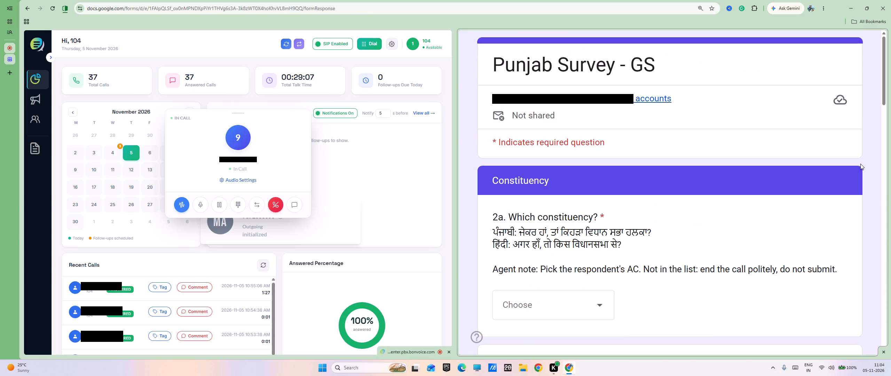
Choose 15 Amritsar North as the respondent's constituency in question 2a.
left_click_drag(883, 96, 886, 125)
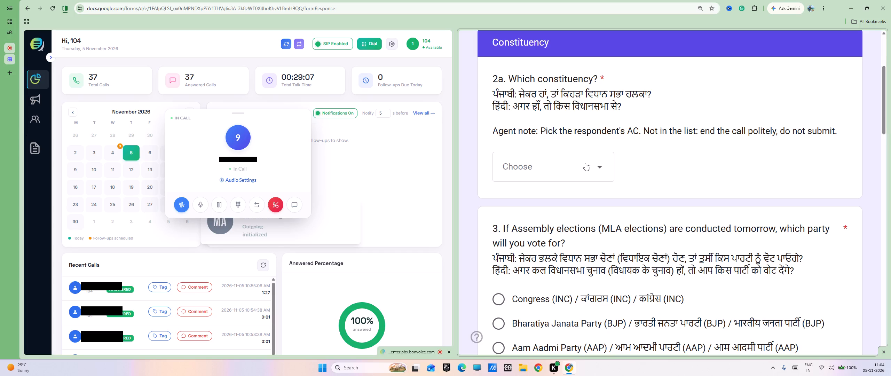
left_click(565, 160)
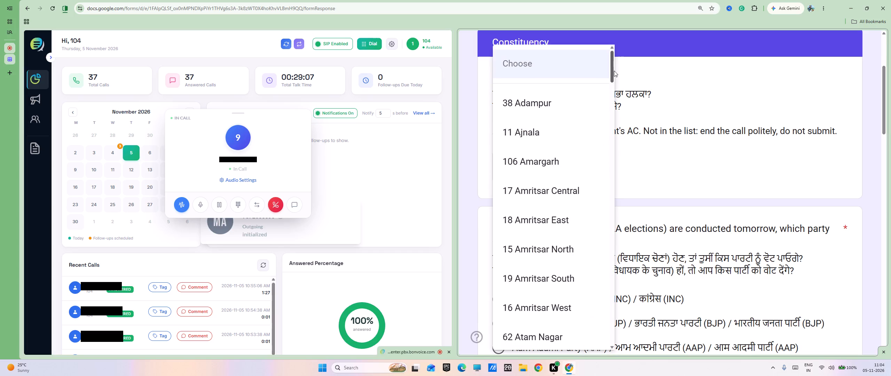
left_click_drag(612, 72, 610, 85)
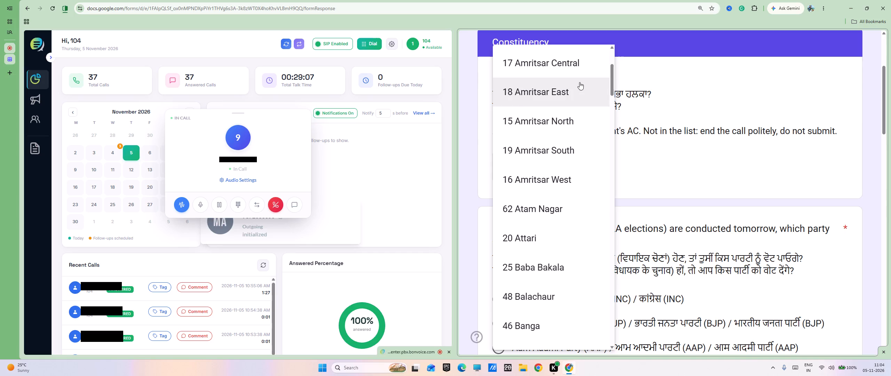
left_click(577, 128)
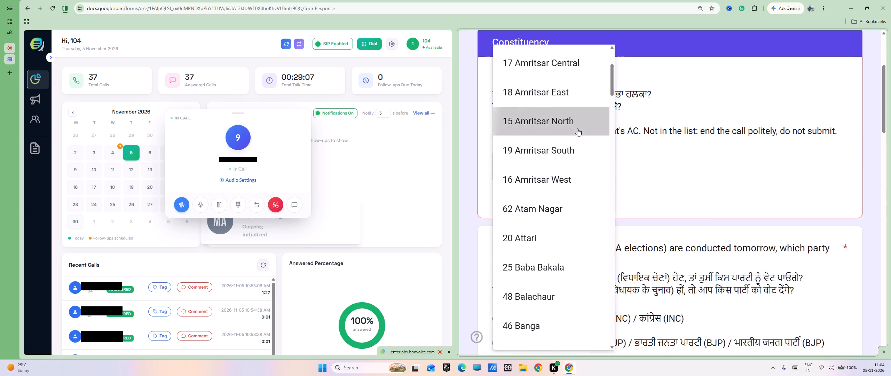
Answer question 3 on tomorrow's Assembly election vote with Shiromani Akali Dal (Punar Surjeet).
left_click_drag(883, 114, 885, 148)
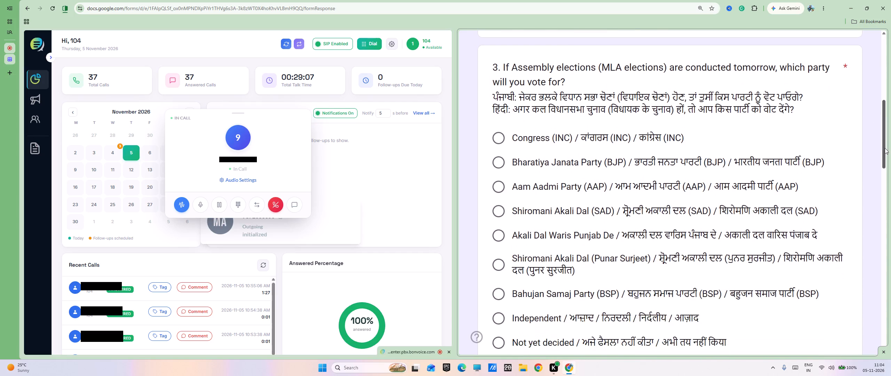
left_click_drag(885, 148, 885, 162)
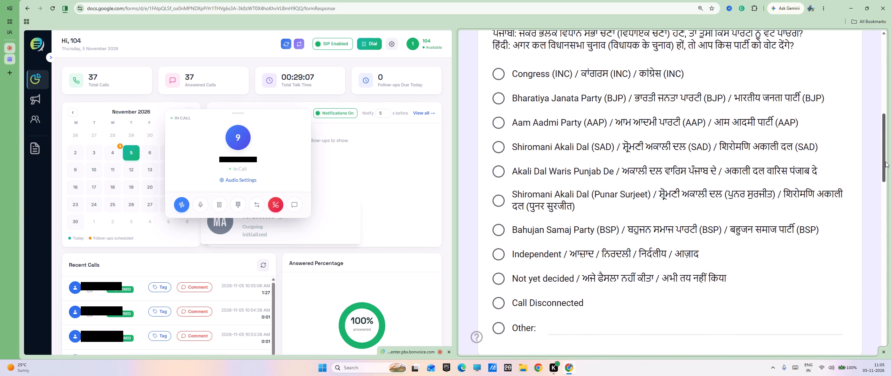
left_click_drag(885, 162, 885, 162)
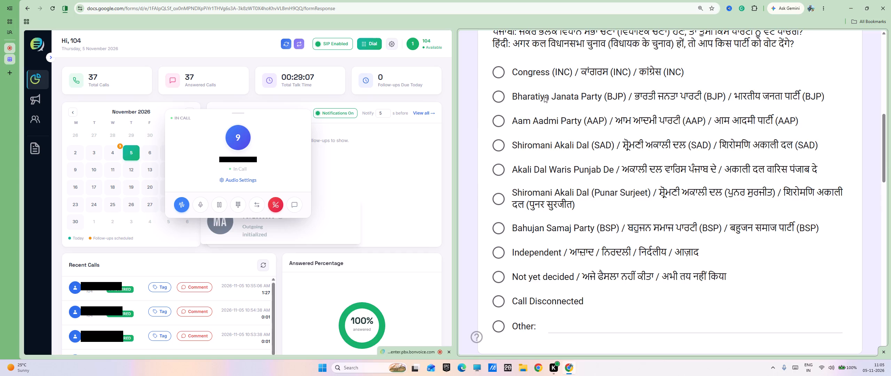
scroll(586, 170, "down", 1)
scroll(586, 170, "up", 1)
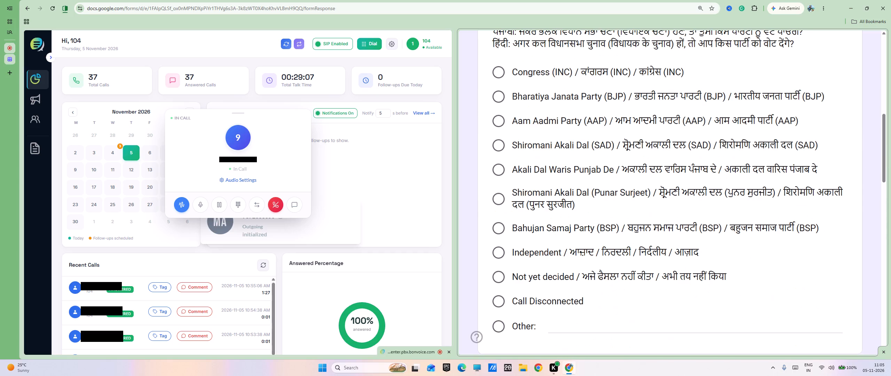
left_click(498, 170)
left_click(497, 142)
left_click(497, 120)
left_click(505, 169)
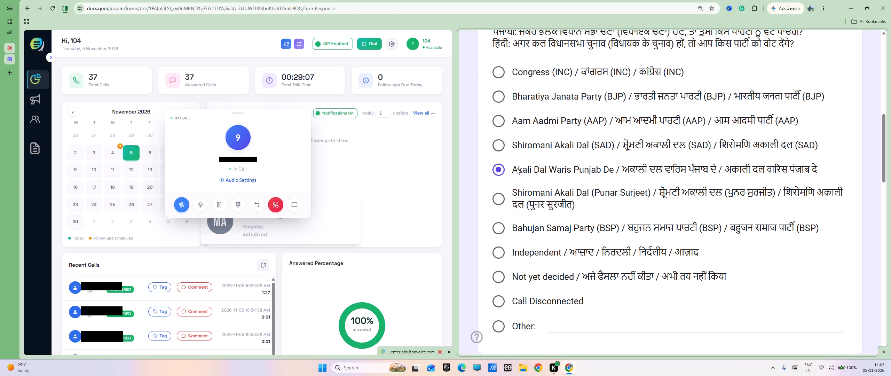
left_click_drag(515, 168, 664, 172)
left_click(799, 203)
Record Bharatiya Janata Party (BJP) for both the 2022 Assembly and 2024 General election votes, and continue to the constituency's candidate section.
left_click_drag(886, 158, 890, 234)
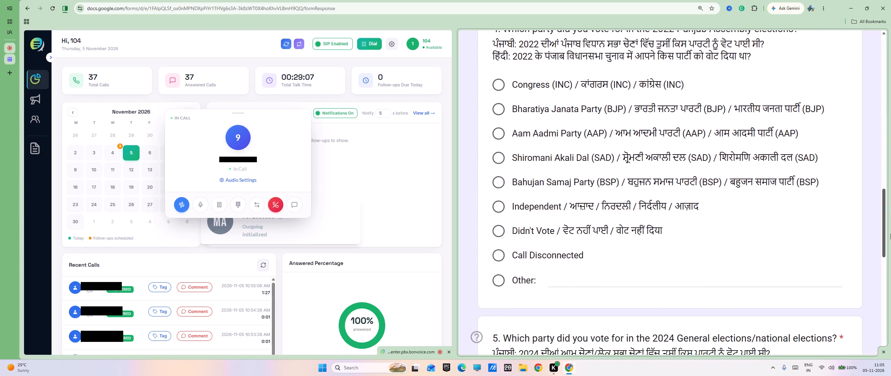
left_click_drag(890, 234, 890, 230)
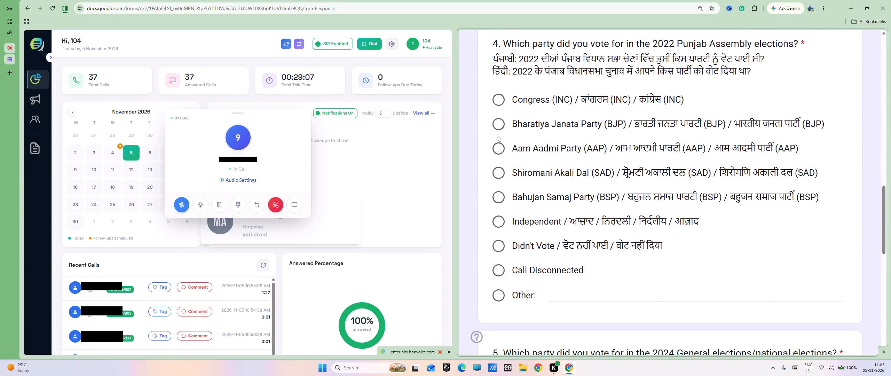
left_click(498, 124)
scroll(559, 162, "down", 1)
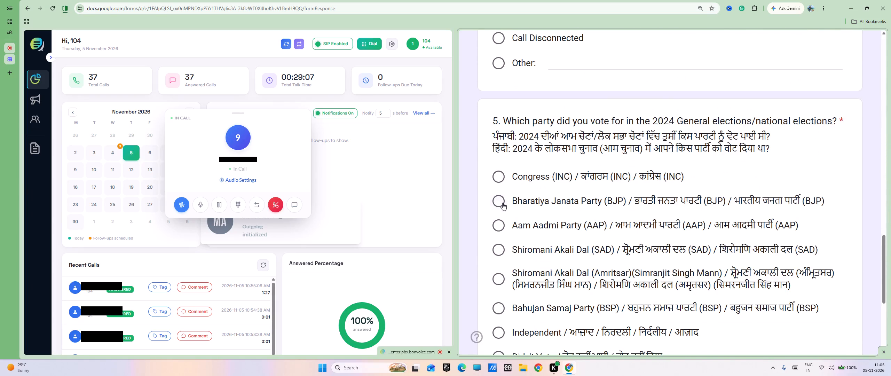
left_click(503, 203)
scroll(509, 192, "down", 2)
left_click(573, 244)
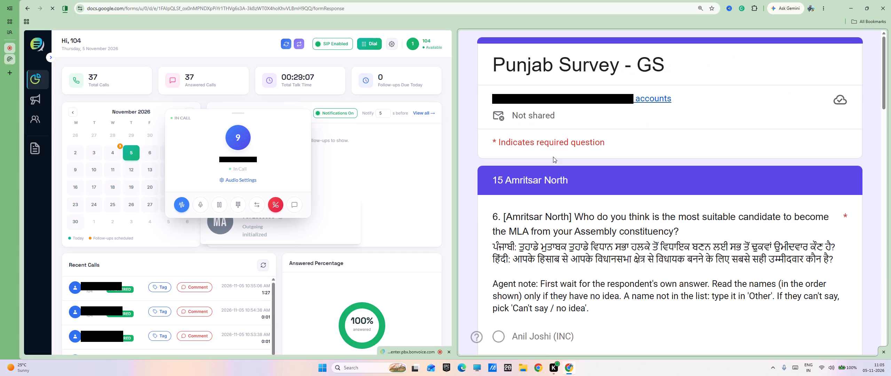
Choose Aman Aeri (BJP) as the most suitable MLA and "Can't say / no idea" for the INC candidate, and continue to the Community section.
scroll(555, 164, "down", 1)
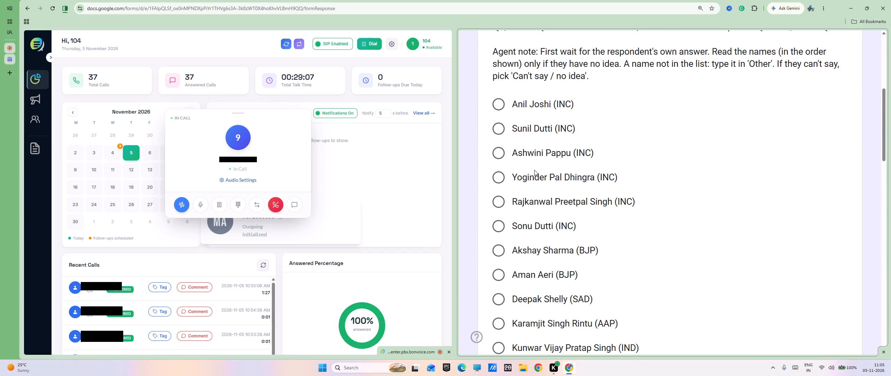
scroll(534, 170, "down", 1)
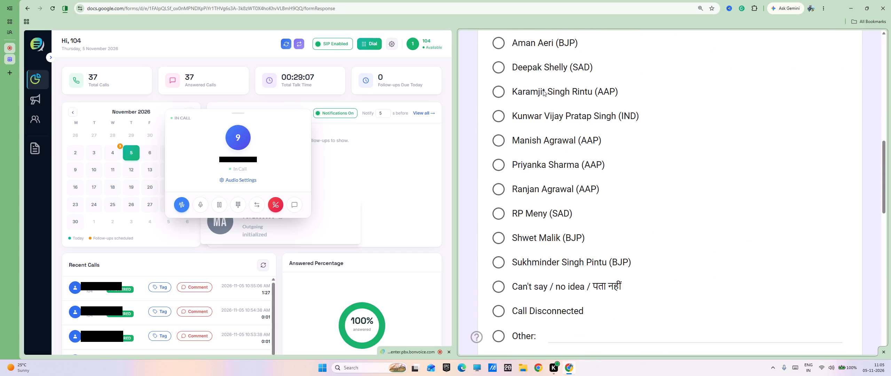
left_click(501, 44)
scroll(537, 116, "down", 1)
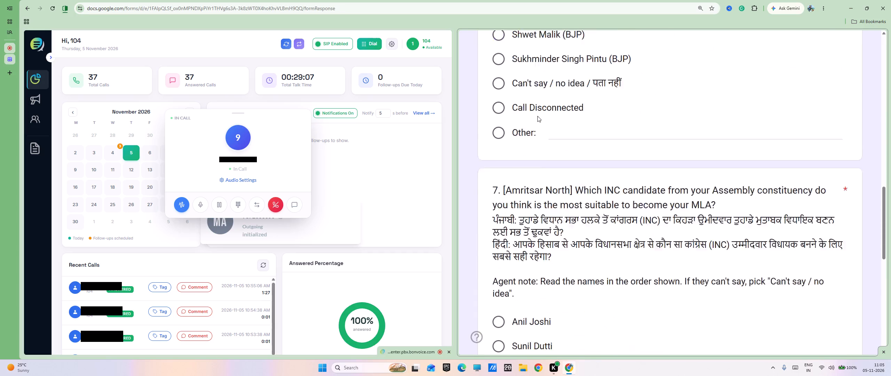
scroll(539, 126, "down", 1)
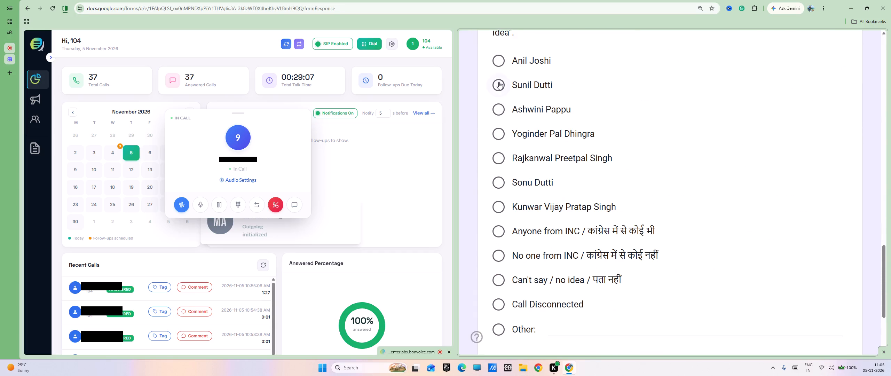
left_click(499, 82)
scroll(539, 136, "down", 1)
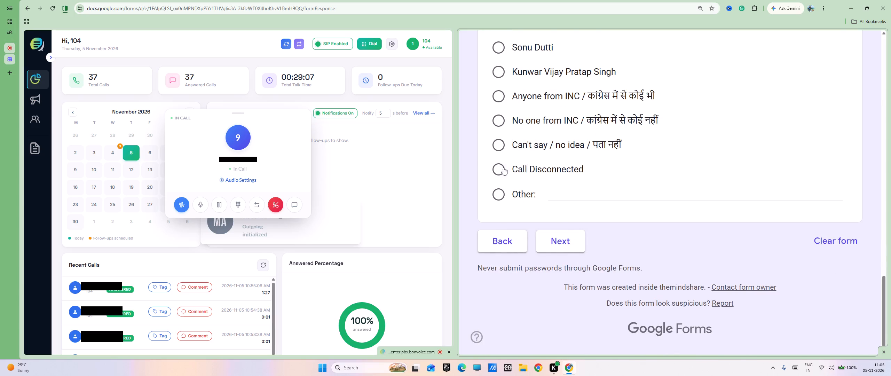
left_click(495, 146)
scroll(514, 153, "up", 1)
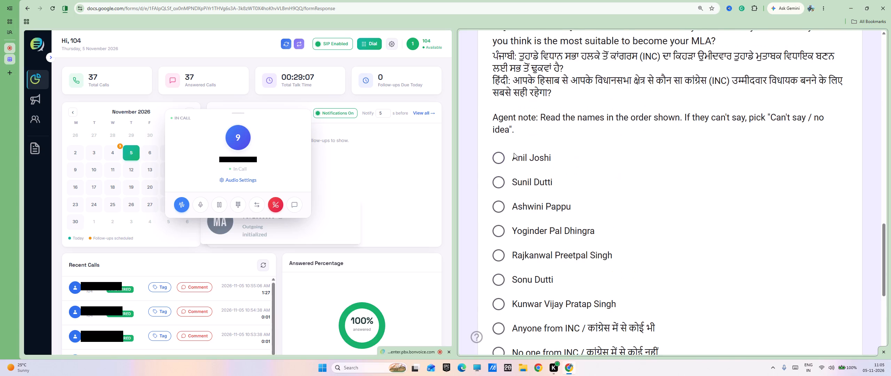
scroll(514, 153, "down", 3)
left_click(544, 248)
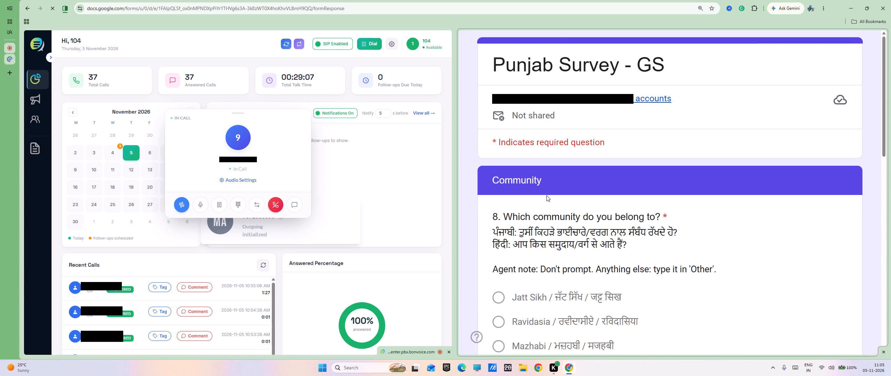
Set the respondent's community to Khatri Hindu and submit the survey response.
scroll(541, 185, "down", 1)
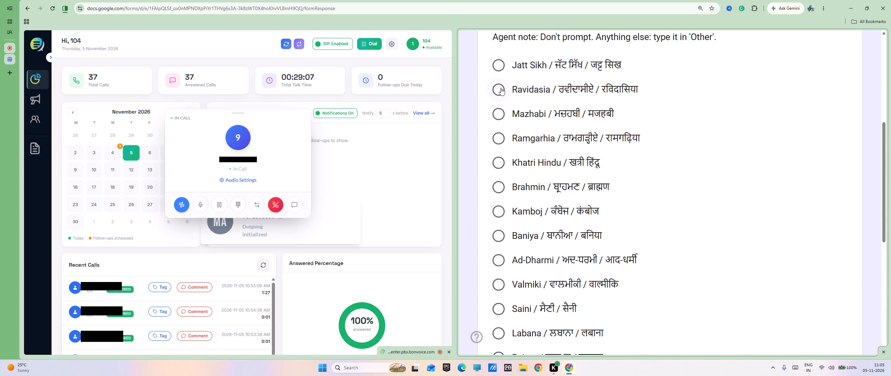
left_click(501, 164)
scroll(511, 234, "down", 2)
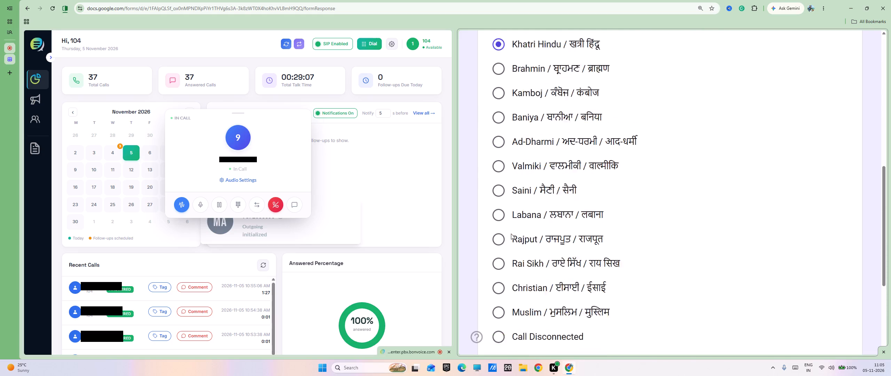
left_click(591, 240)
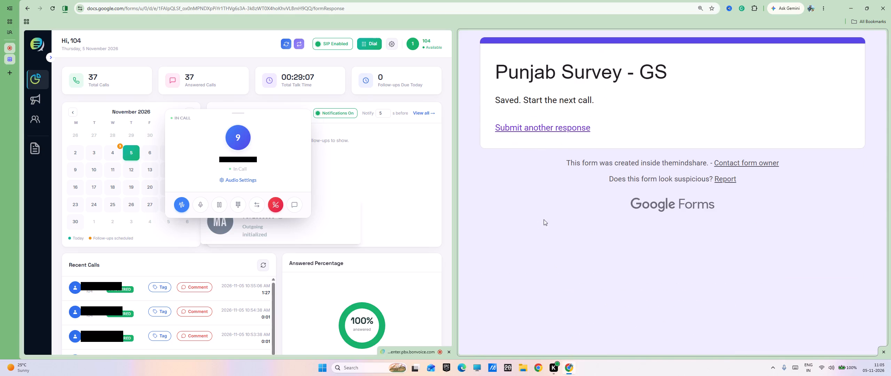
Open a blank form for another response and end the current call.
left_click(539, 126)
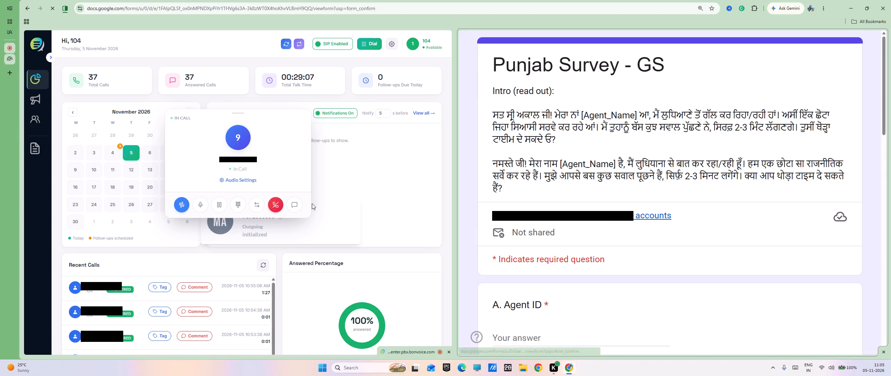
left_click(279, 207)
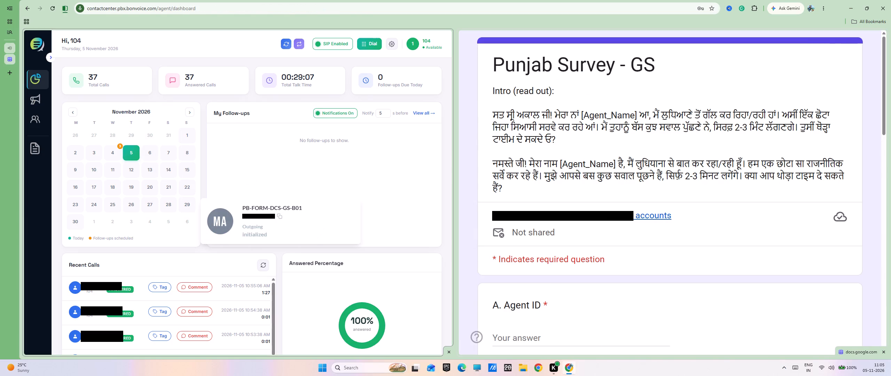
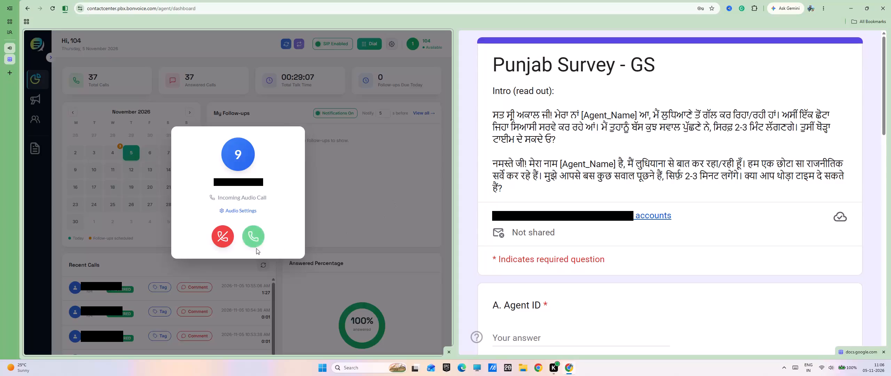
Answer the two successive incoming audio calls on the contact-centre dashboard.
left_click(250, 227)
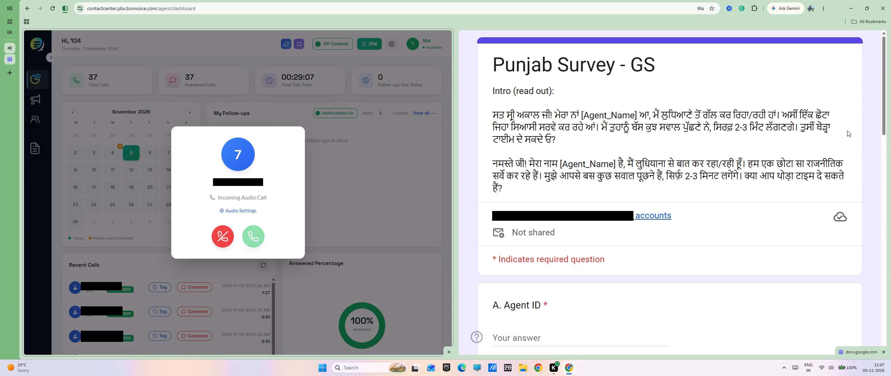
left_click(253, 234)
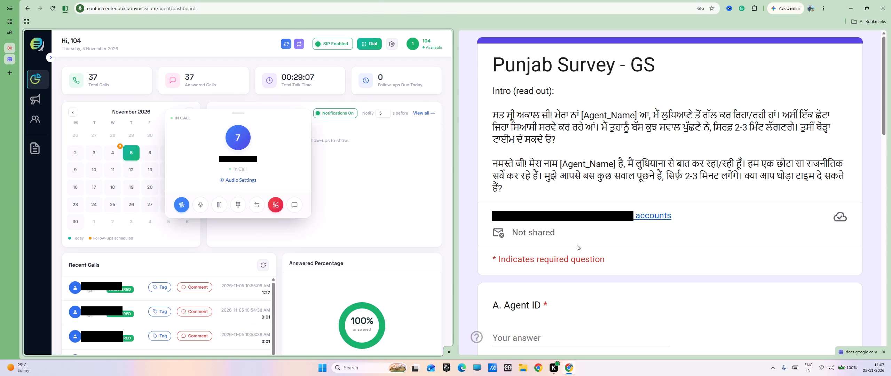
Fill in the Agent ID field of the Punjab Survey - GS form with the agent's name.
left_click_drag(884, 111, 883, 132)
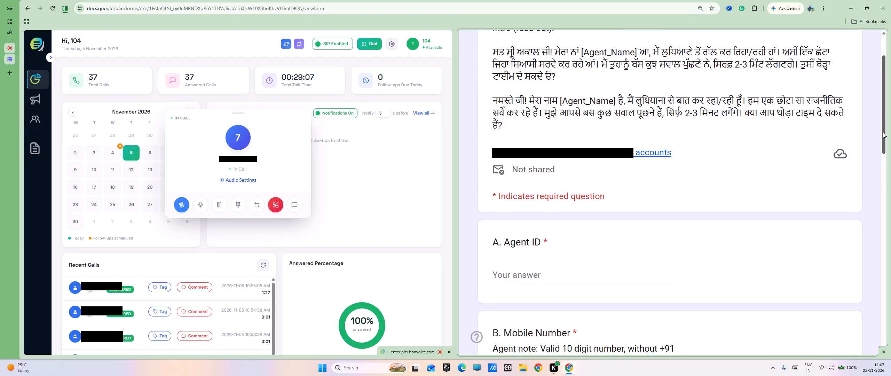
left_click_drag(883, 132, 884, 170)
left_click(579, 146)
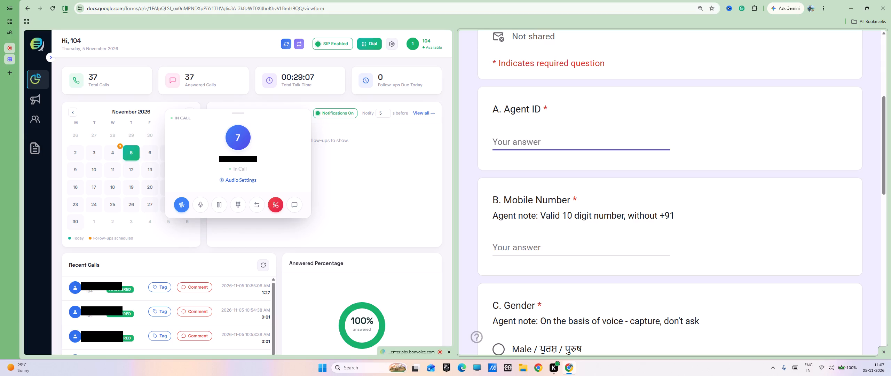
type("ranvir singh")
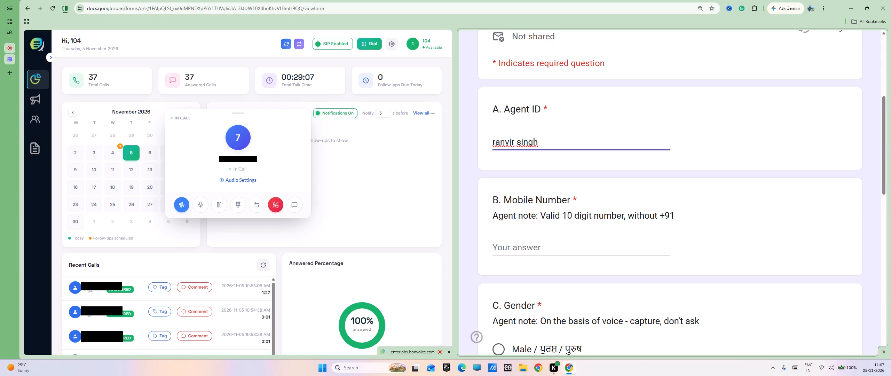
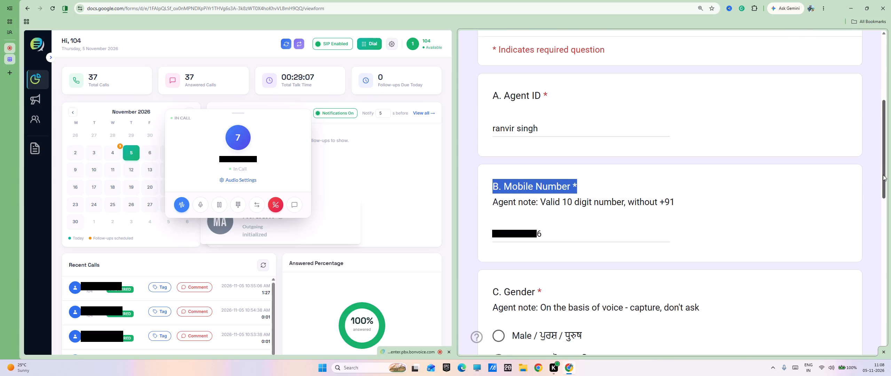
Record the respondent as male, aged 45 and a registered voter in Punjab, and continue to the next form section.
left_click_drag(883, 175, 879, 202)
left_click(572, 226)
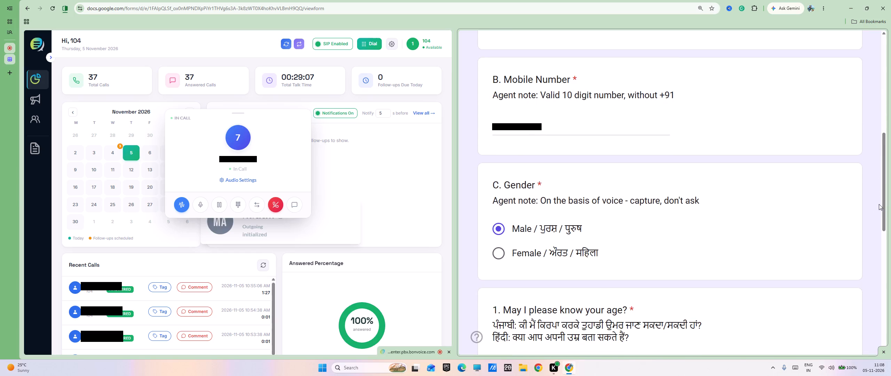
left_click_drag(883, 209, 885, 264)
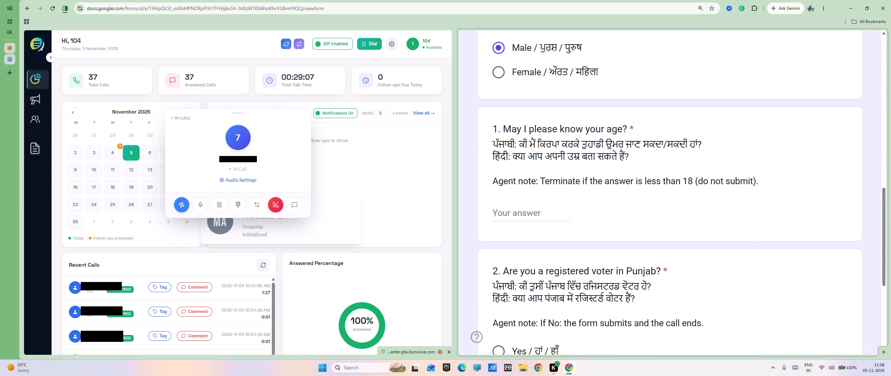
left_click(539, 215)
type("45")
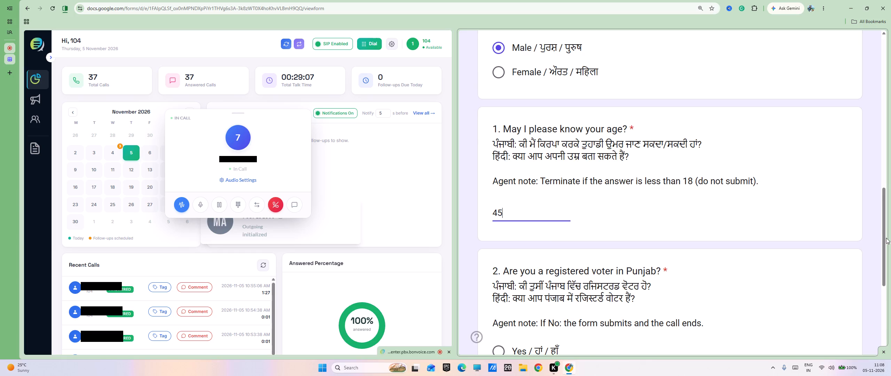
left_click_drag(881, 239, 880, 260)
left_click_drag(883, 255, 882, 282)
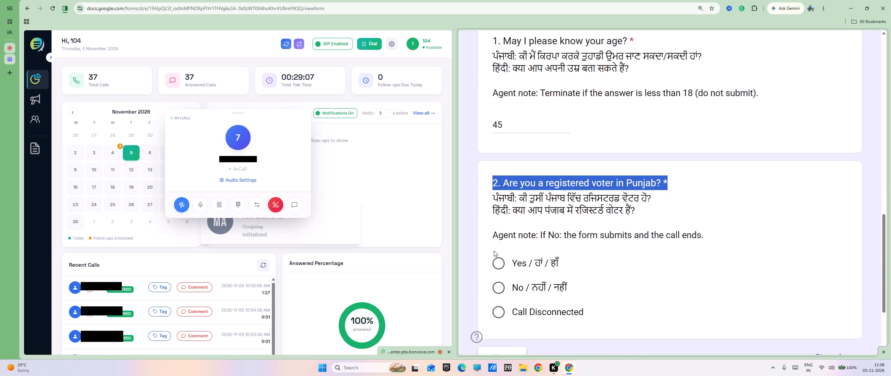
left_click(502, 264)
scroll(607, 175, "down", 1)
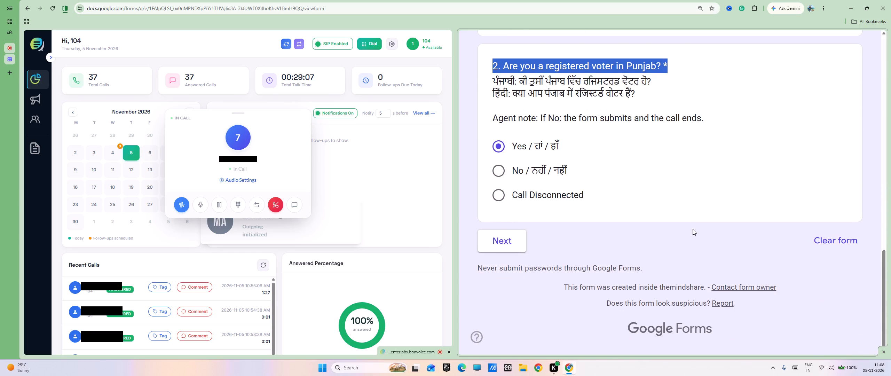
left_click(510, 244)
Select 17 Amritsar Central as the respondent's assembly constituency.
scroll(577, 189, "down", 1)
left_click(554, 75)
left_click(572, 191)
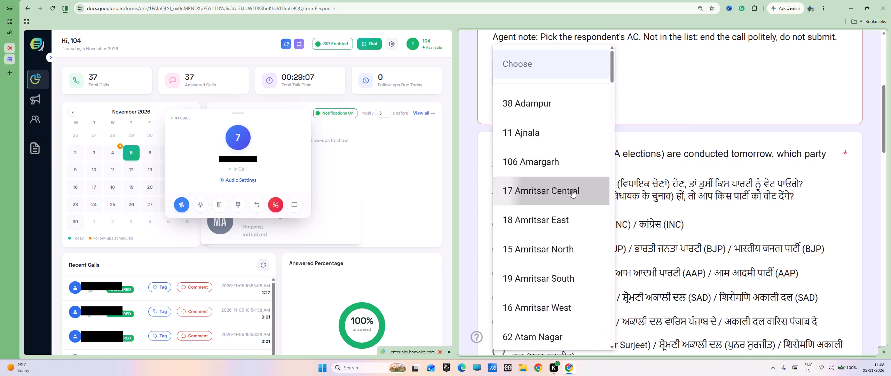
Answer Congress (INC) for the voting-intention, 2022 Assembly and 2024 General election questions, and continue to the next section.
left_click(571, 215)
left_click(570, 210)
scroll(570, 209, "down", 1)
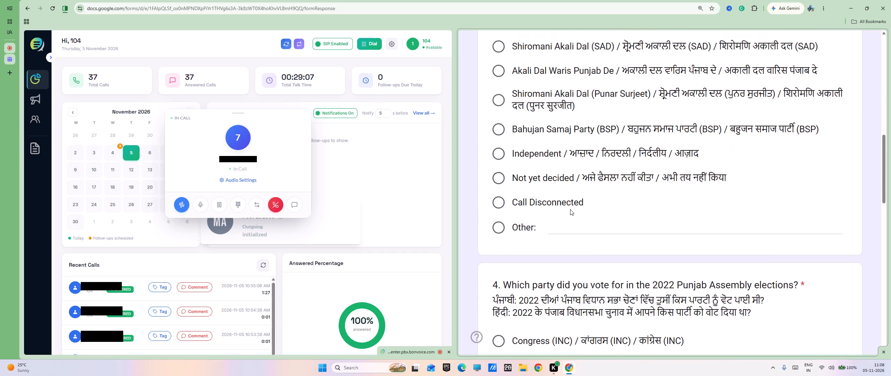
scroll(570, 209, "down", 1)
left_click(552, 108)
scroll(551, 111, "down", 1)
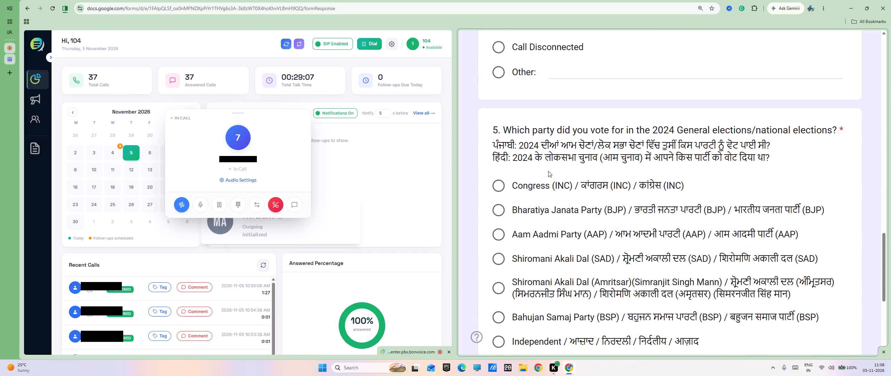
left_click(551, 189)
scroll(550, 187, "down", 2)
left_click(553, 250)
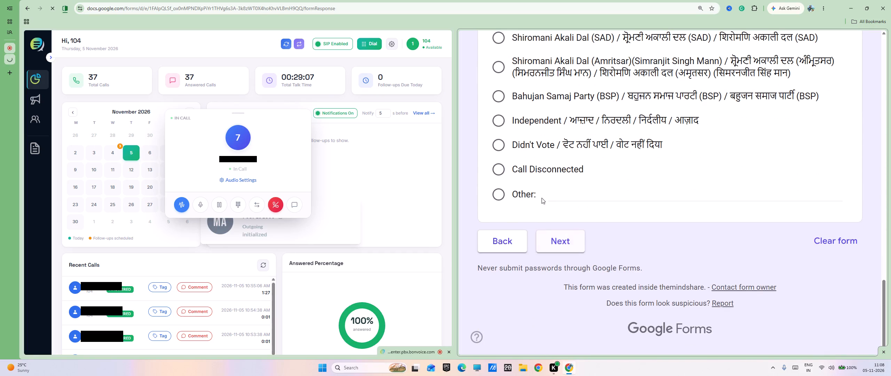
scroll(548, 188, "down", 1)
left_click(531, 134)
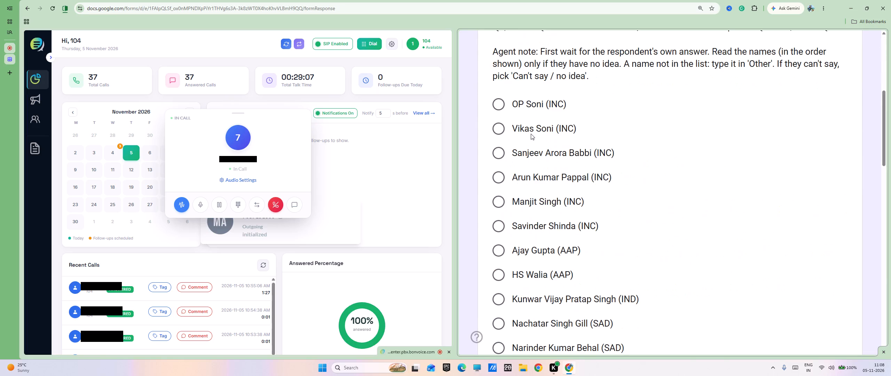
scroll(540, 169, "down", 3)
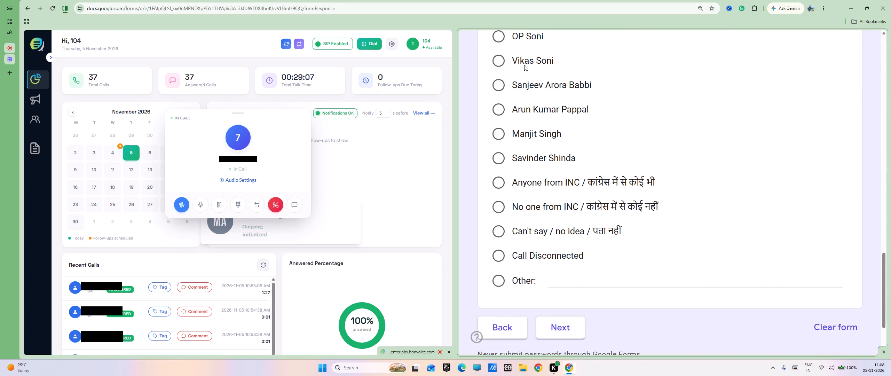
left_click(524, 65)
left_click(564, 320)
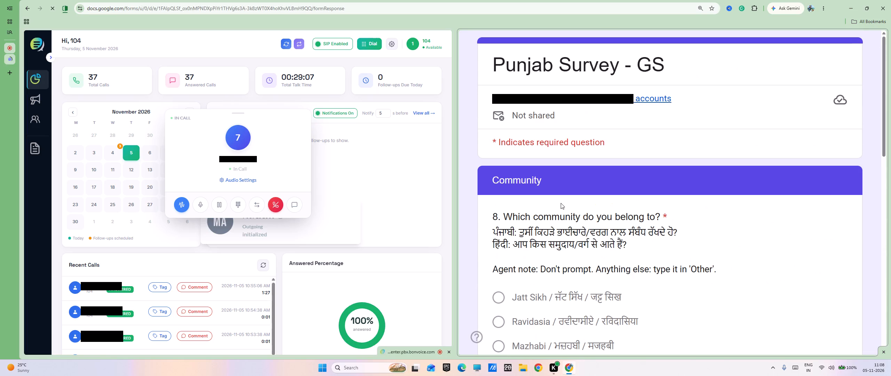
Record the respondent's community in question 8 and submit the survey response.
scroll(561, 203, "down", 1)
left_click(554, 185)
scroll(559, 210, "down", 3)
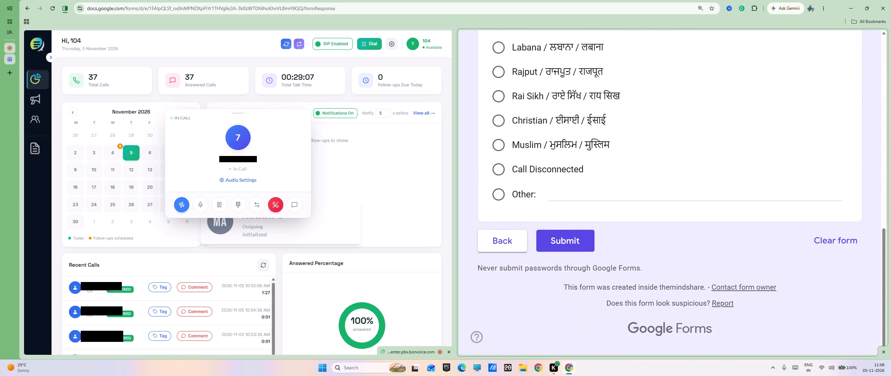
left_click(565, 244)
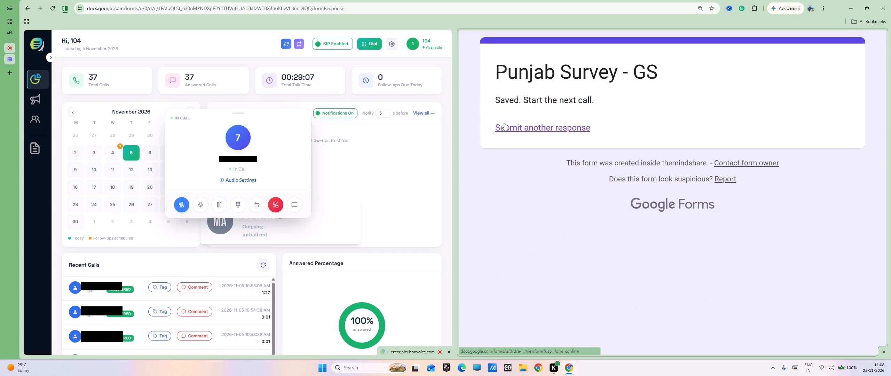
Start another survey response and fill in the Agent ID with the agent's name, ready for the mobile number.
left_click(515, 125)
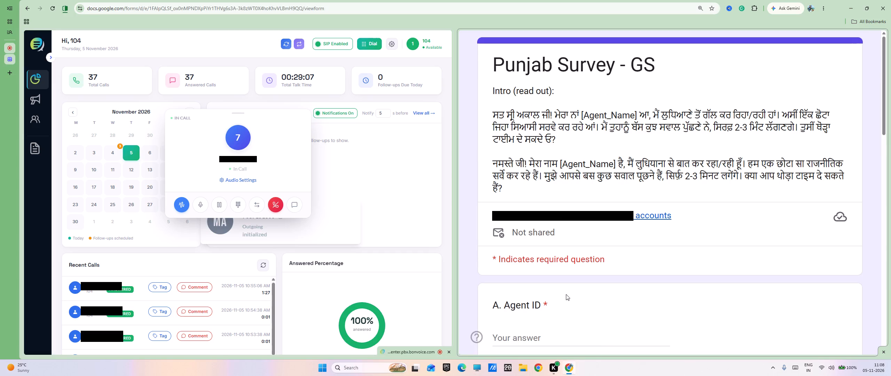
scroll(632, 250, "down", 1)
left_click(581, 104)
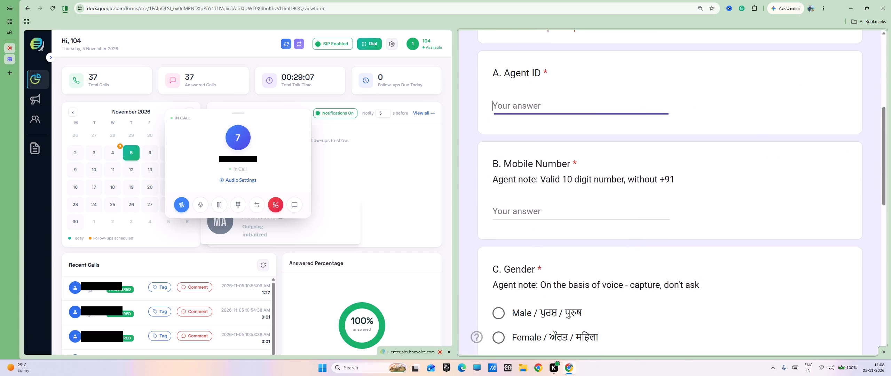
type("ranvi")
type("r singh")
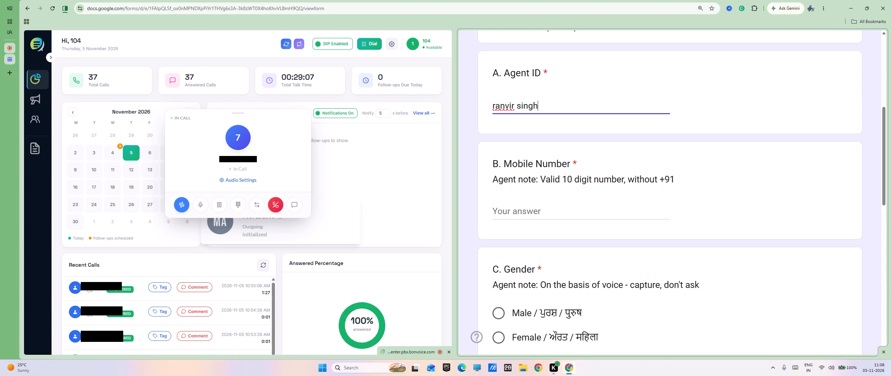
left_click(553, 211)
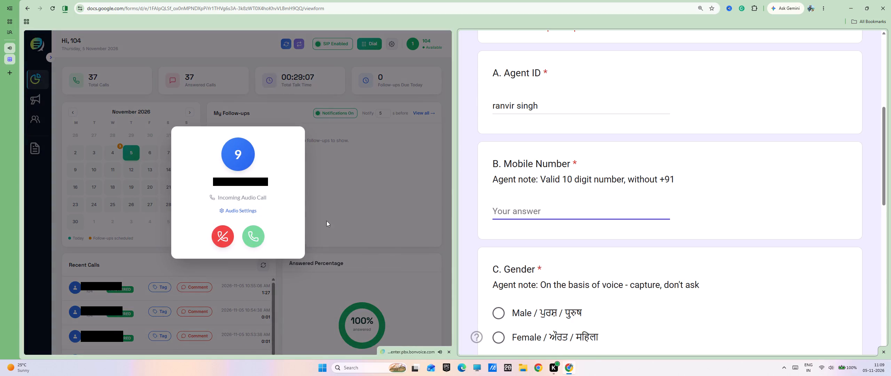
Answer the incoming audio call on the contact-centre dashboard and bring up the survey's introduction script.
left_click(255, 239)
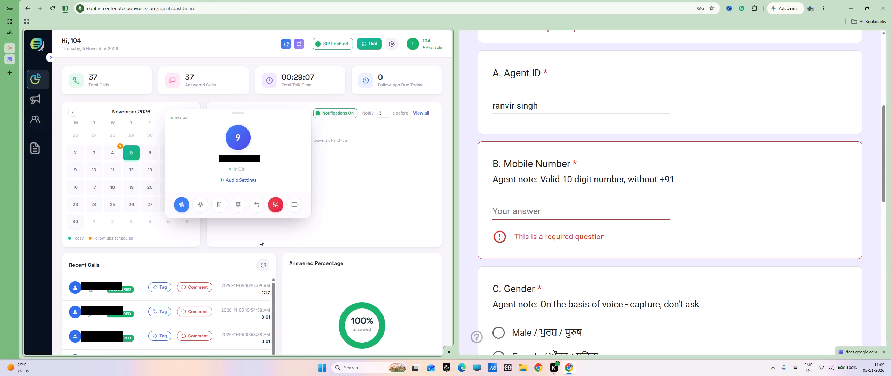
scroll(555, 202, "up", 1)
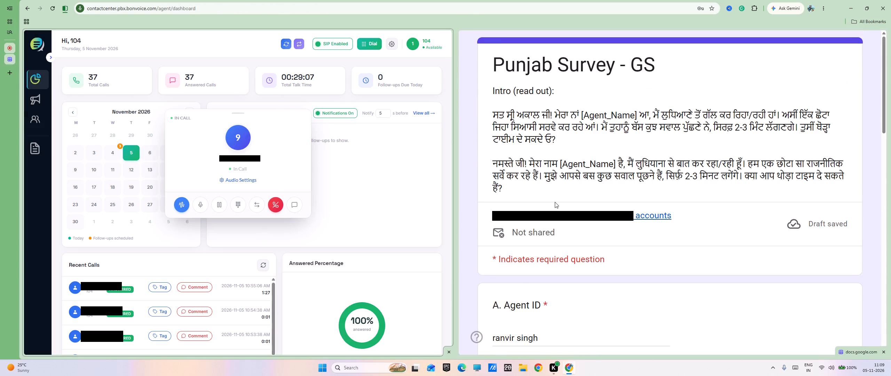
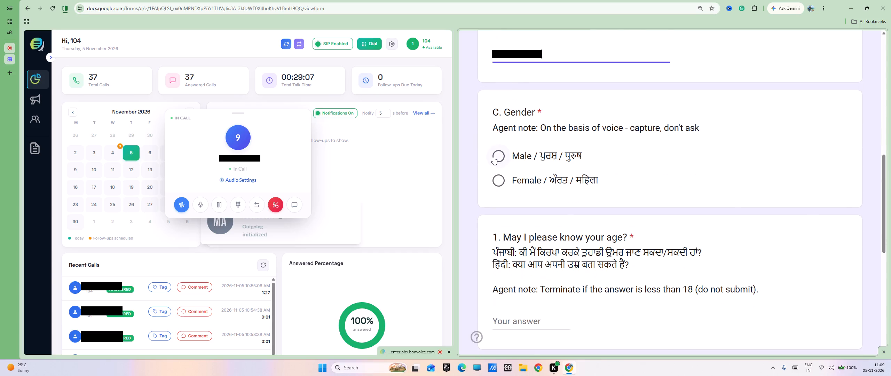
Record the respondent as male, age 30 and a registered voter in Punjab, and continue to the Constituency section.
left_click(493, 157)
scroll(616, 193, "down", 1)
left_click(536, 92)
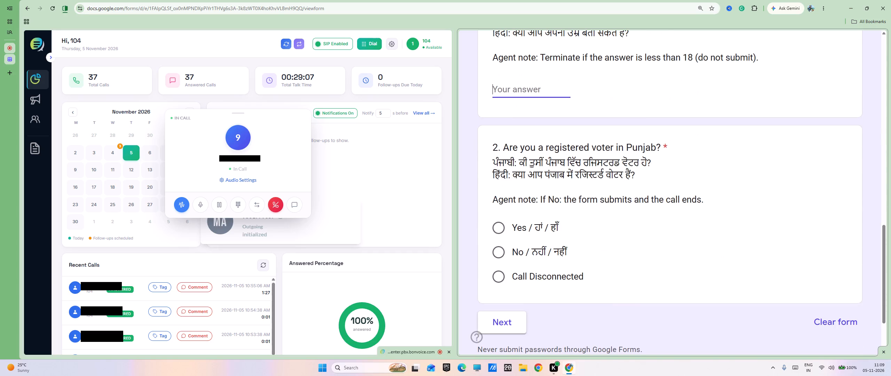
type("30")
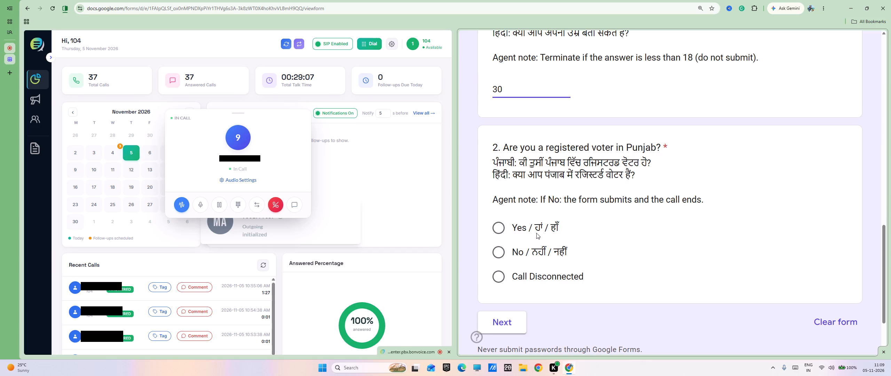
left_click(533, 232)
left_click(510, 321)
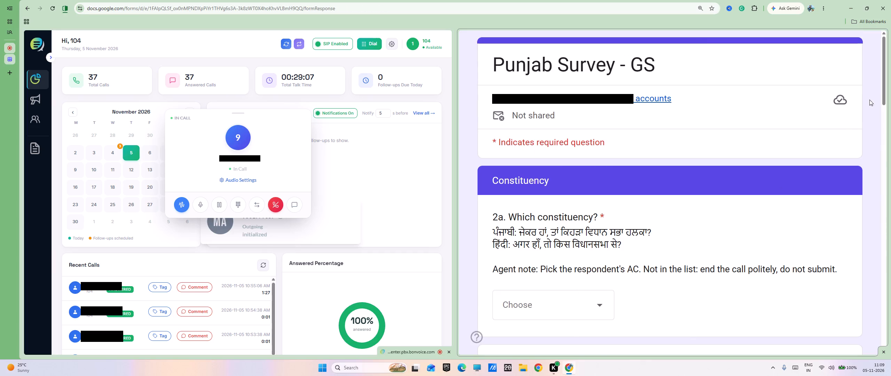
Choose 17 Amritsar Central as the constituency in question 2a.
left_click_drag(883, 97, 886, 120)
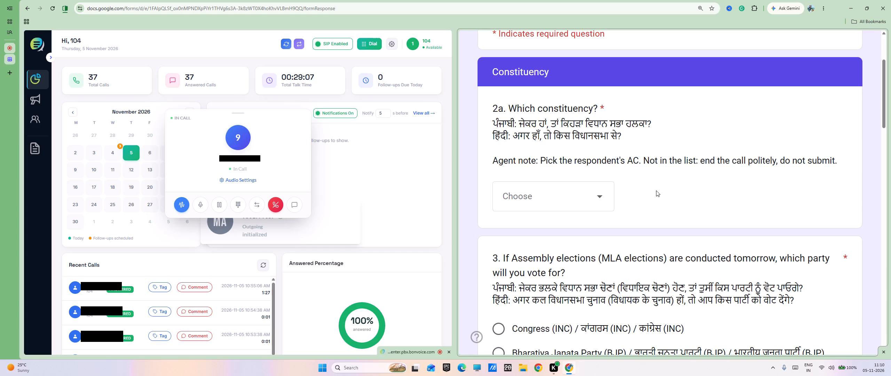
left_click(553, 191)
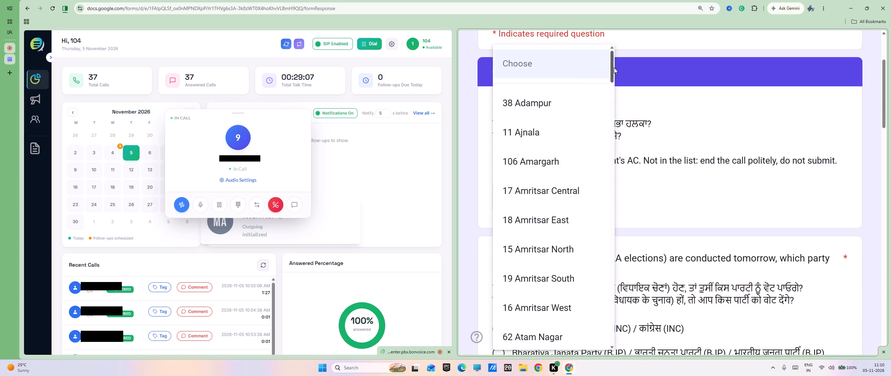
left_click(613, 68)
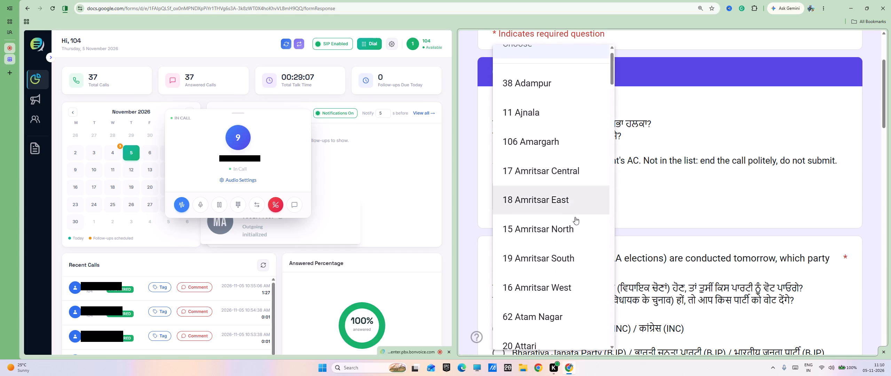
left_click(572, 176)
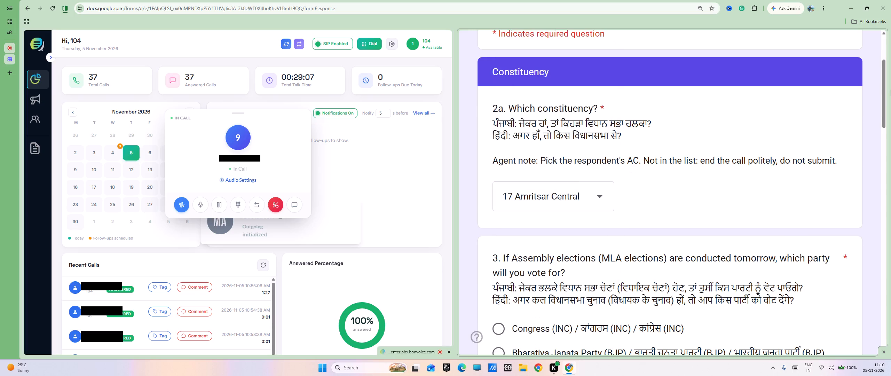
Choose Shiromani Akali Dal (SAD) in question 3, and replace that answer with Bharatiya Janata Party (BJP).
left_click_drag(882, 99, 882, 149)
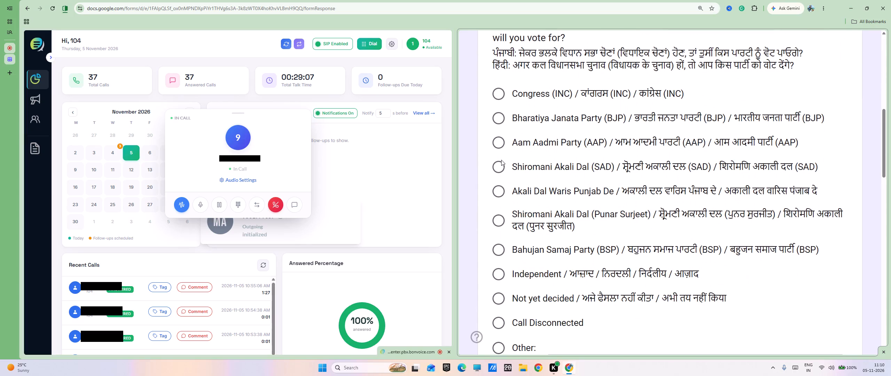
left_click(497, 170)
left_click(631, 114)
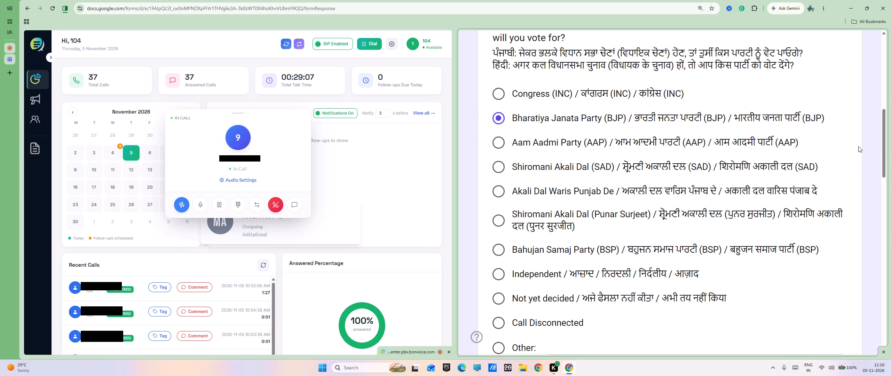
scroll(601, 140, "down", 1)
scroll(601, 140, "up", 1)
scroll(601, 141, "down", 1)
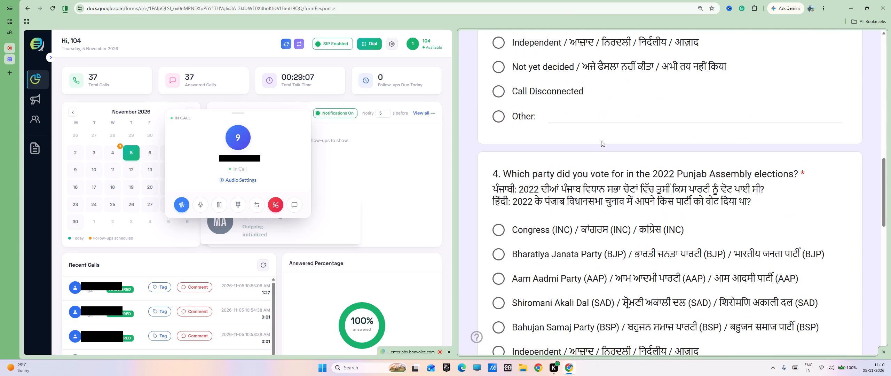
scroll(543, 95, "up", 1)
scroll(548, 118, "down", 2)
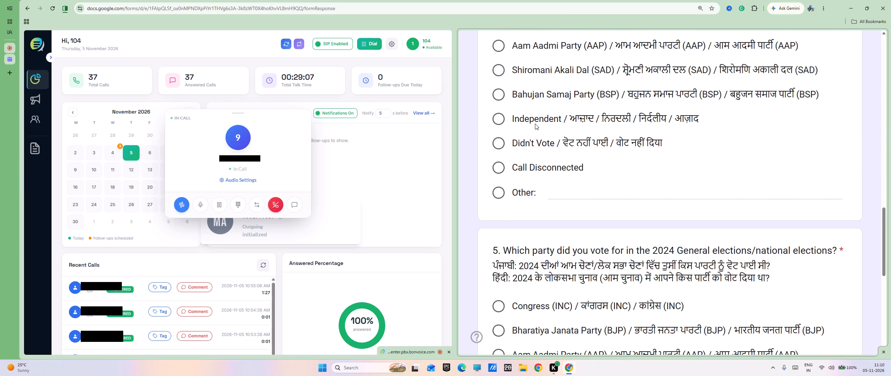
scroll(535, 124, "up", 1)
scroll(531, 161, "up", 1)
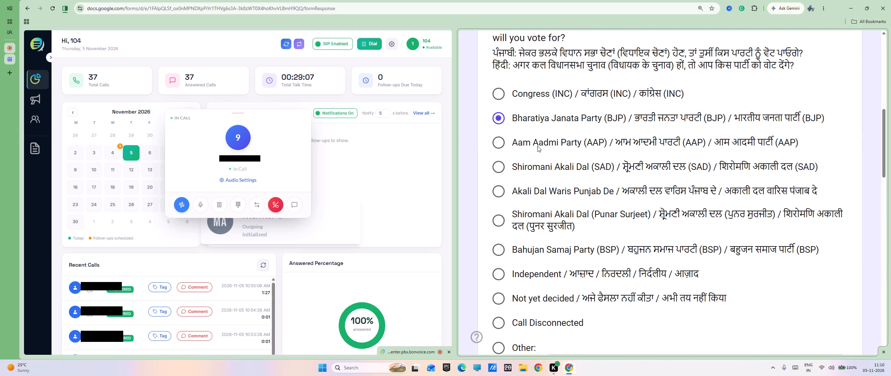
Answer Aam Aadmi Party (AAP) in questions 3, 4 and 5 and continue to the candidate questions.
left_click(537, 146)
scroll(538, 148, "down", 1)
scroll(546, 183, "down", 1)
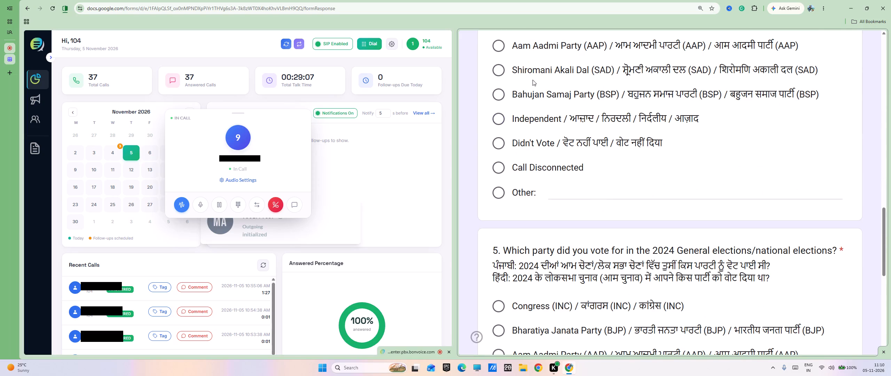
left_click(543, 47)
scroll(558, 166, "down", 1)
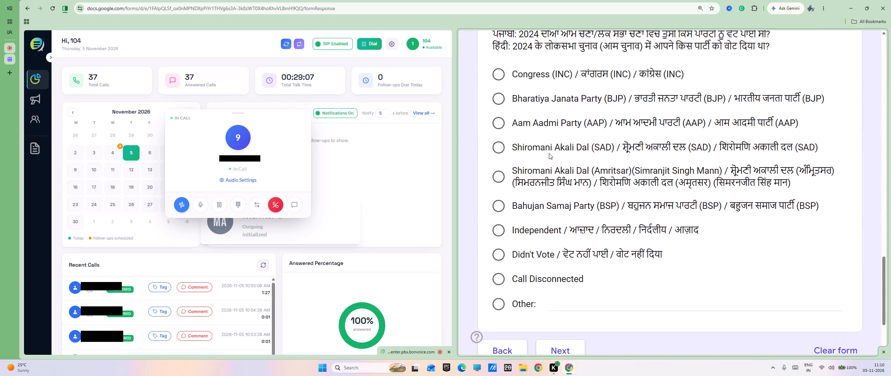
left_click(546, 122)
scroll(555, 165, "down", 1)
left_click(572, 234)
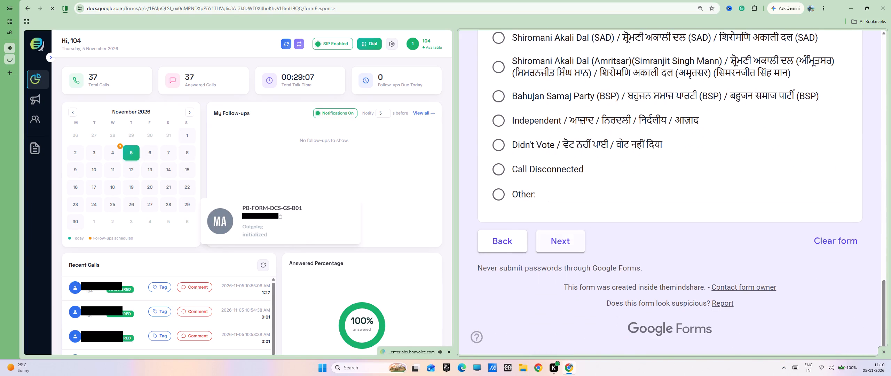
Choose HS Walia (AAP) in the first candidate question and Manjit Singh in the second, and continue to the Community section.
scroll(547, 181, "down", 1)
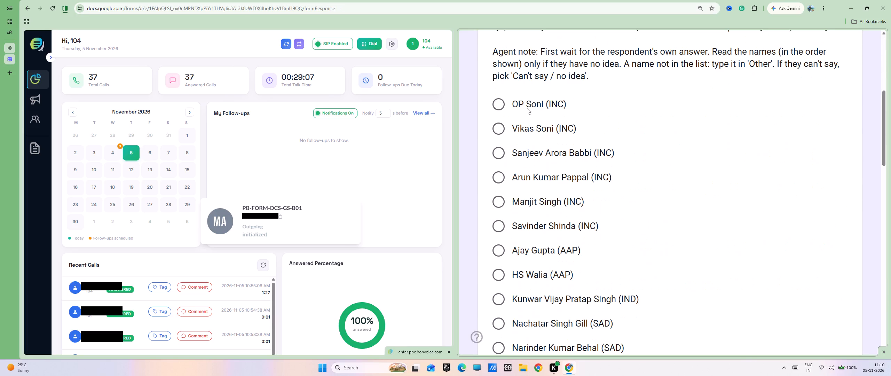
scroll(538, 217, "down", 1)
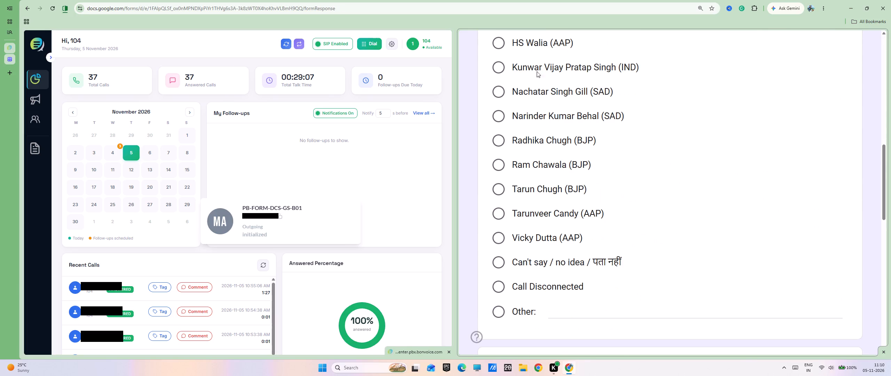
left_click(537, 44)
scroll(544, 117, "down", 2)
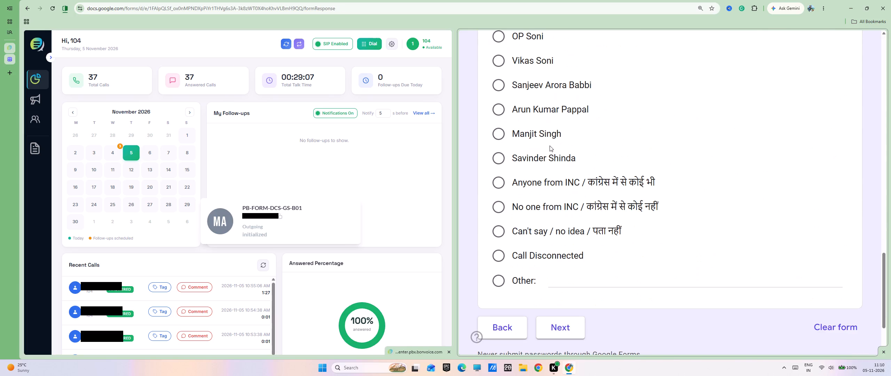
left_click(535, 133)
scroll(567, 190, "down", 2)
left_click(564, 237)
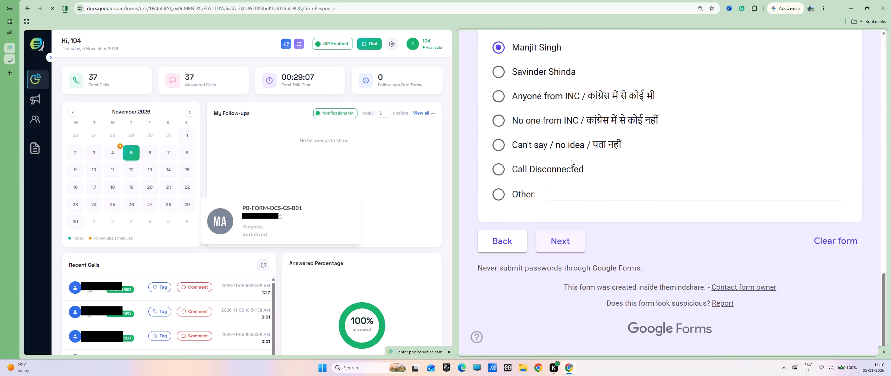
Record the respondent's community as Brahmin and submit the survey response.
scroll(578, 196, "down", 1)
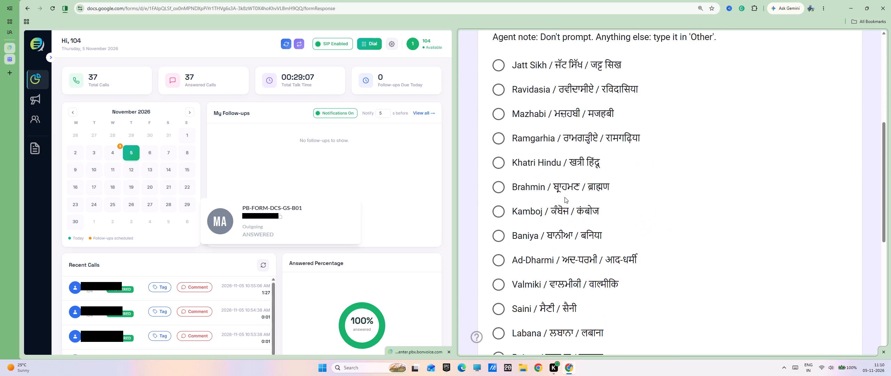
left_click(553, 188)
scroll(565, 213, "down", 3)
left_click(566, 235)
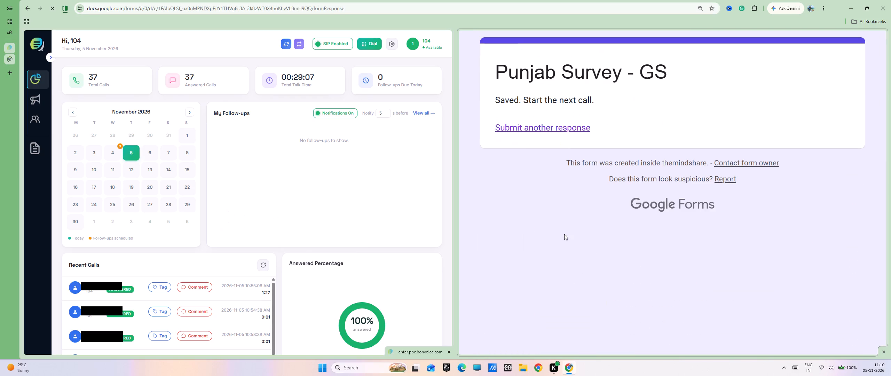
Set the agent status to Unavailable on the contact-centre dashboard.
left_click(406, 45)
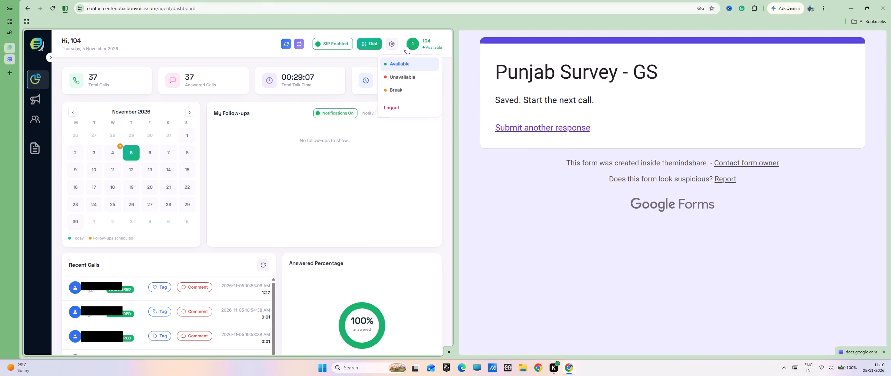
left_click(409, 78)
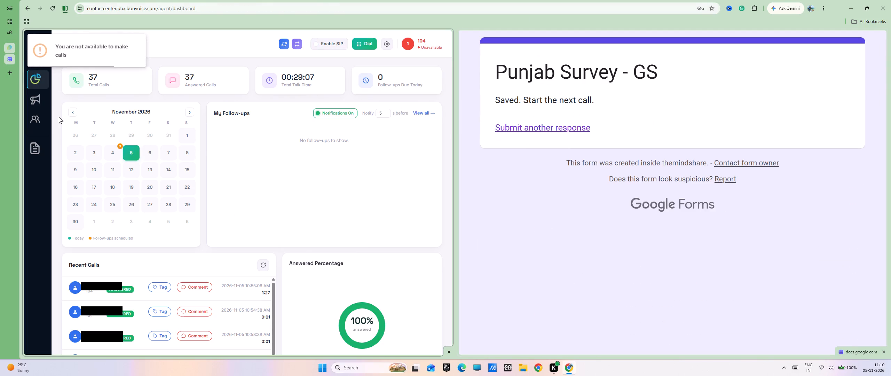
left_click(29, 96)
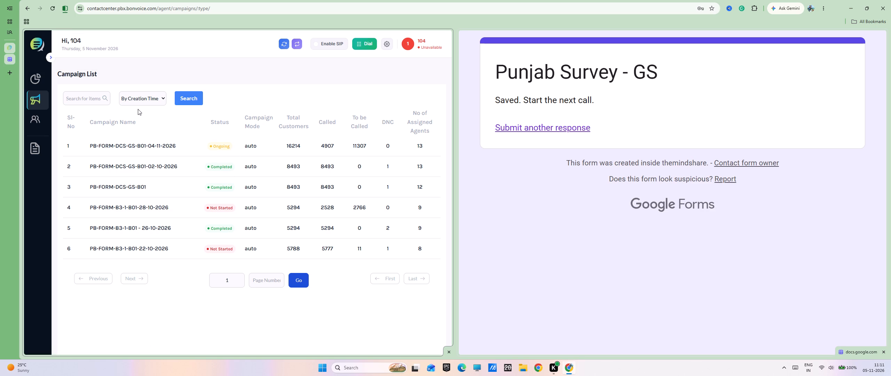
scroll(227, 166, "up", 2)
scroll(227, 166, "down", 3)
scroll(227, 166, "up", 2)
left_click_drag(352, 149, 367, 149)
left_click(367, 149)
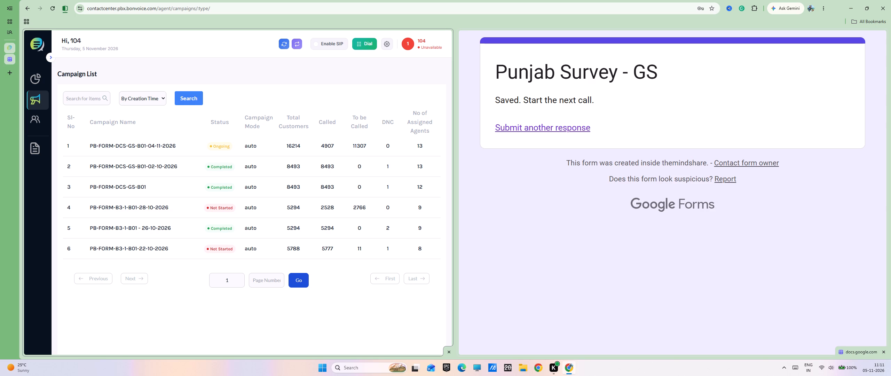
left_click_drag(324, 146, 342, 149)
left_click(338, 150)
Expand the contact centre's navigation sidebar and return to the dashboard to check the agent's call statistics.
left_click(51, 59)
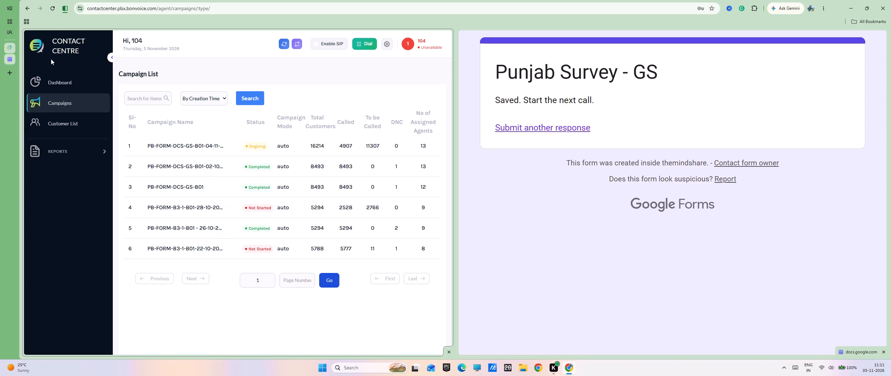
left_click(104, 57)
left_click(81, 83)
left_click(297, 43)
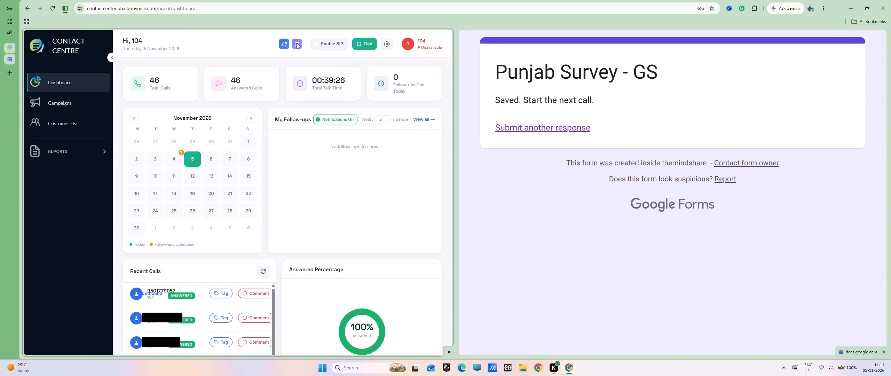
left_click(297, 182)
Reopen the campaign list and check the ongoing campaign's entry.
left_click(62, 100)
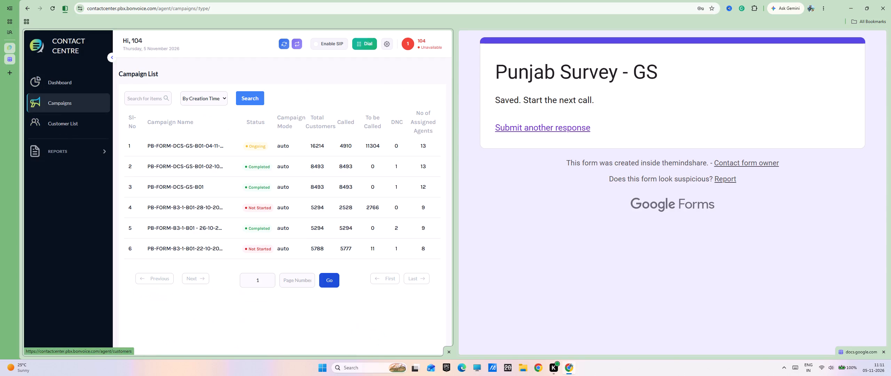
left_click(192, 144)
double_click(225, 150)
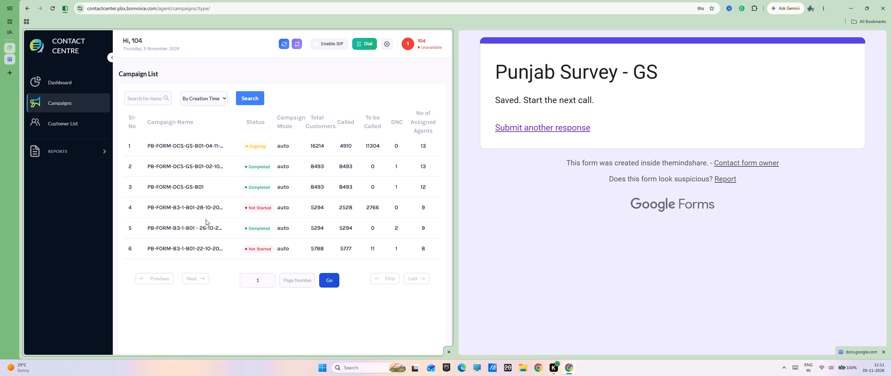
Open the customer list and look through its entries.
left_click(68, 126)
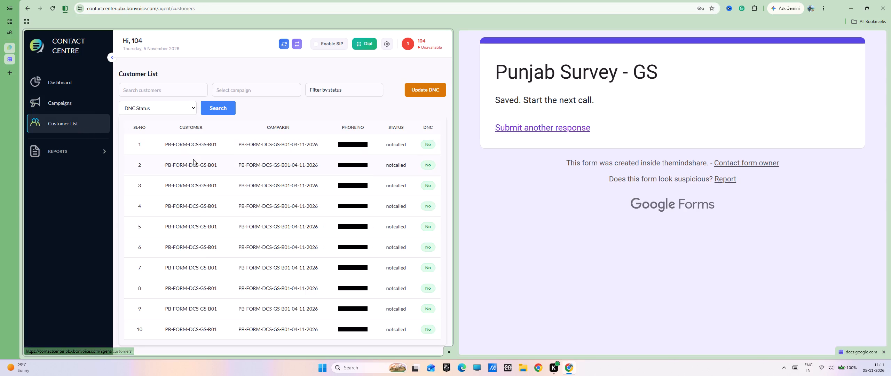
scroll(198, 160, "down", 5)
scroll(198, 160, "up", 4)
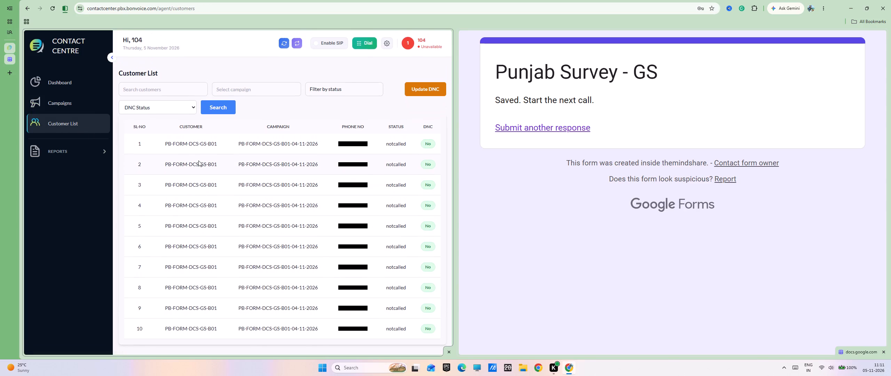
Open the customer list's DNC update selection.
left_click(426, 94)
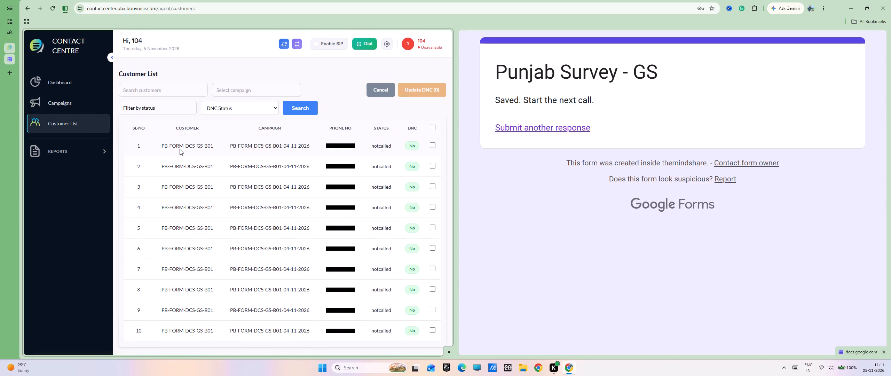
Expand the reports section, view the Agent Activity Report, and open the Callback Report, reloading its page.
left_click(44, 148)
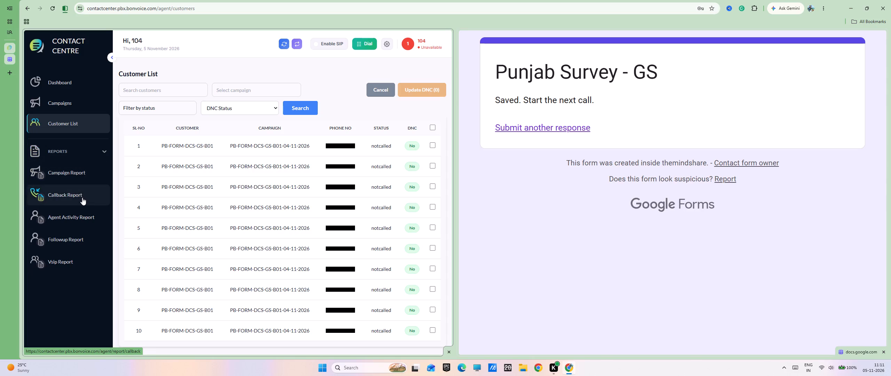
left_click(85, 220)
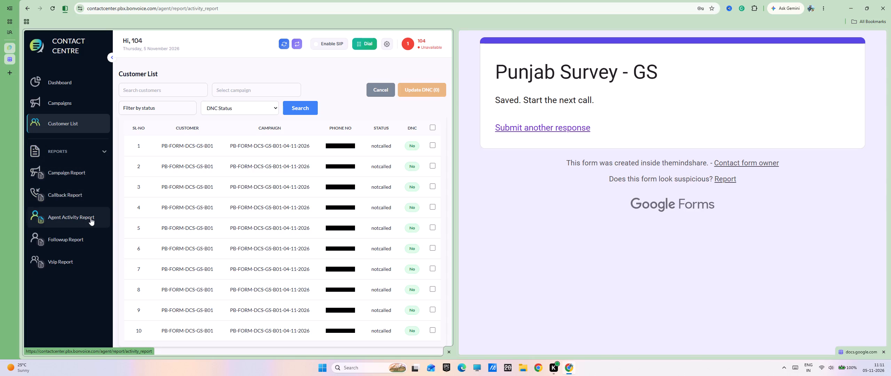
left_click(65, 193)
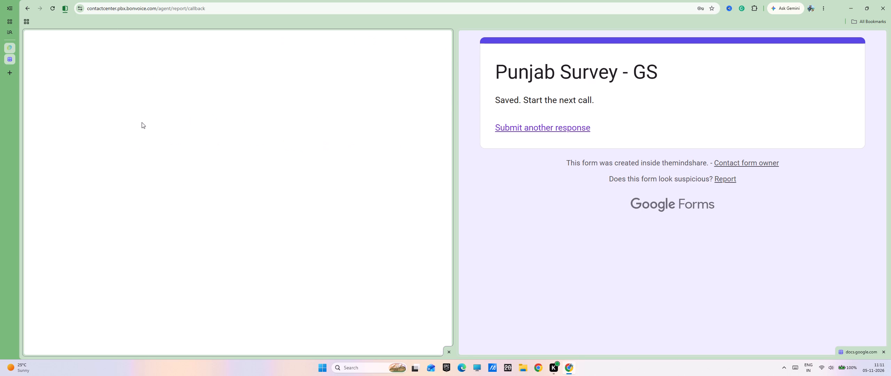
scroll(142, 122, "down", 4)
scroll(142, 122, "up", 4)
left_click(52, 7)
Go back through the visited pages to the agent dashboard and reload it.
left_click(29, 9)
left_click(29, 11)
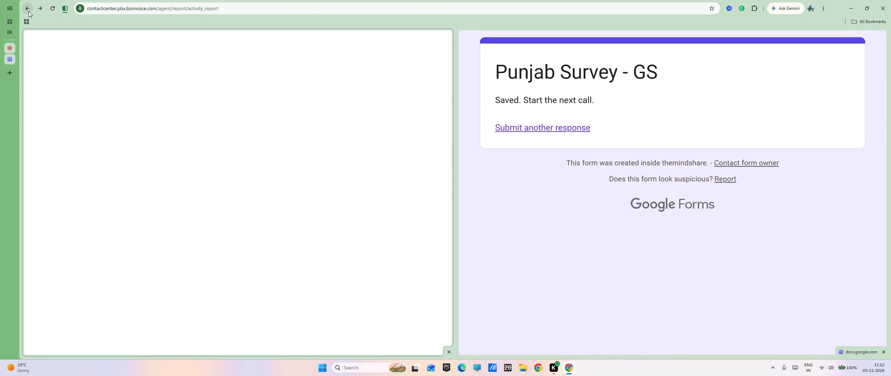
left_click(29, 11)
left_click(29, 11)
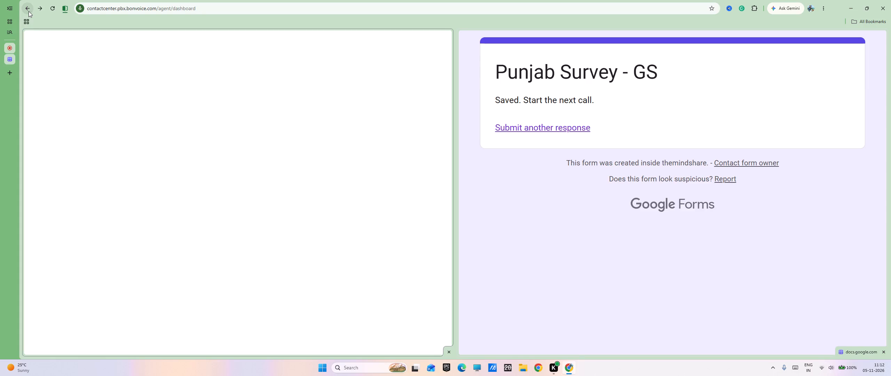
left_click(221, 10)
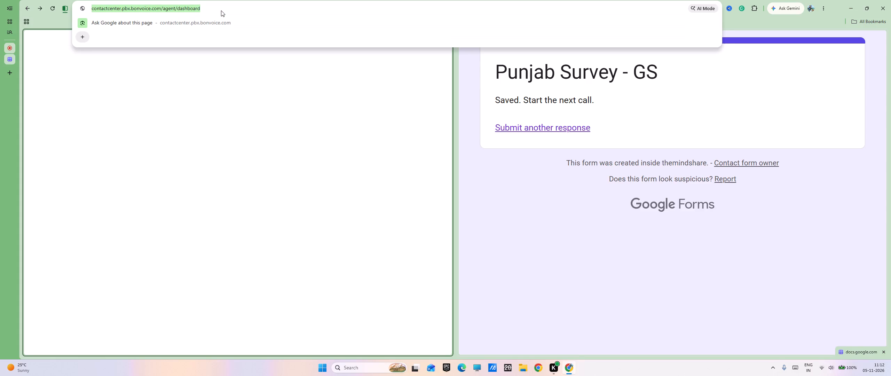
key("Return")
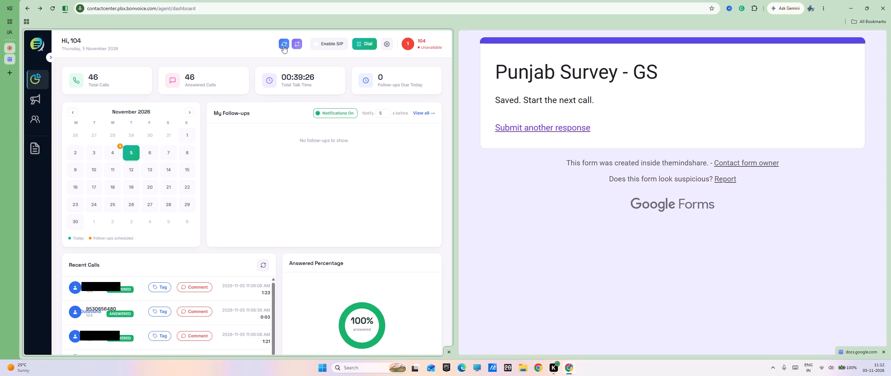
Enable SIP for the agent.
left_click(334, 43)
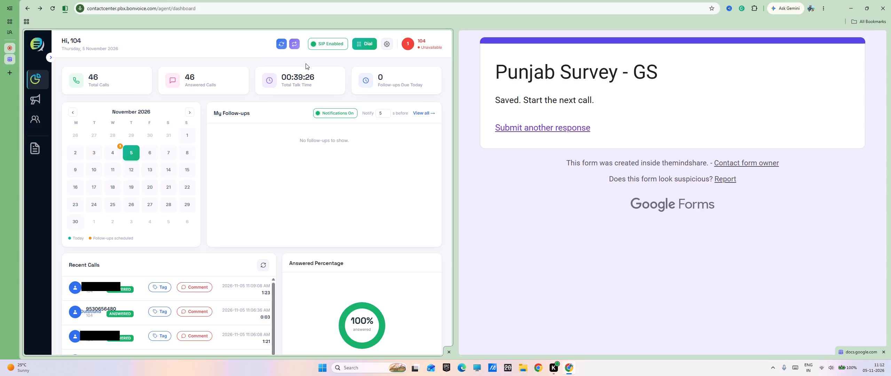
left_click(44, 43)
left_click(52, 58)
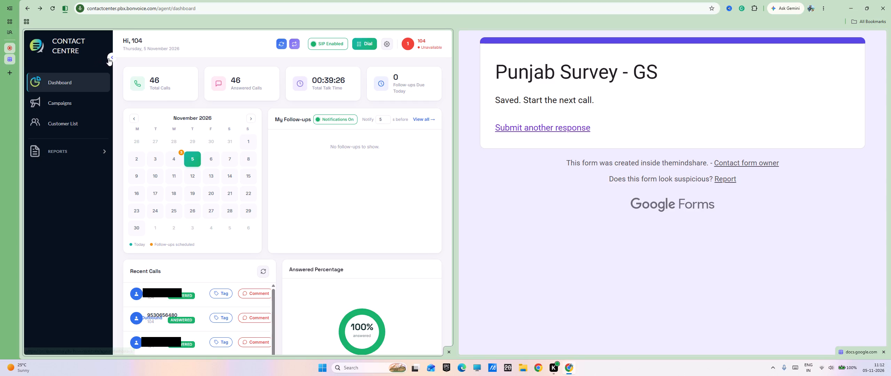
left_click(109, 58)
Refresh the dashboard's Recent Calls list and look through its entries and the answered percentage.
left_click(261, 265)
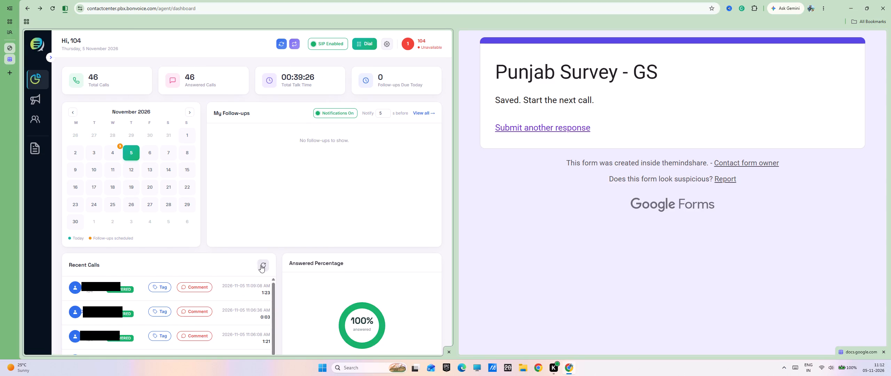
scroll(286, 292, "down", 9)
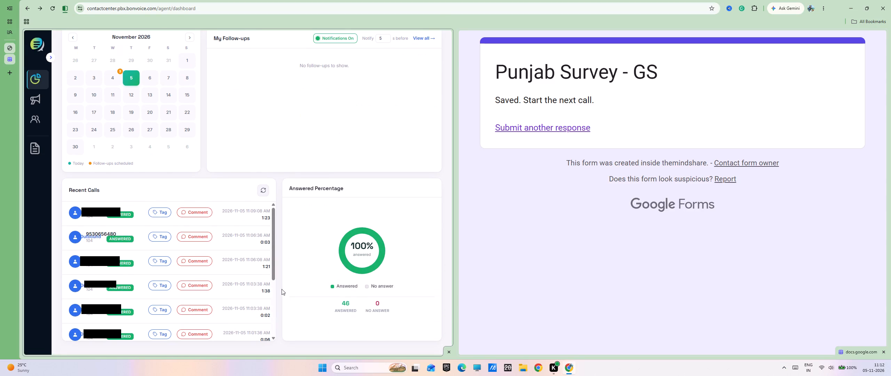
scroll(280, 287, "up", 2)
scroll(280, 287, "down", 3)
scroll(226, 273, "down", 4)
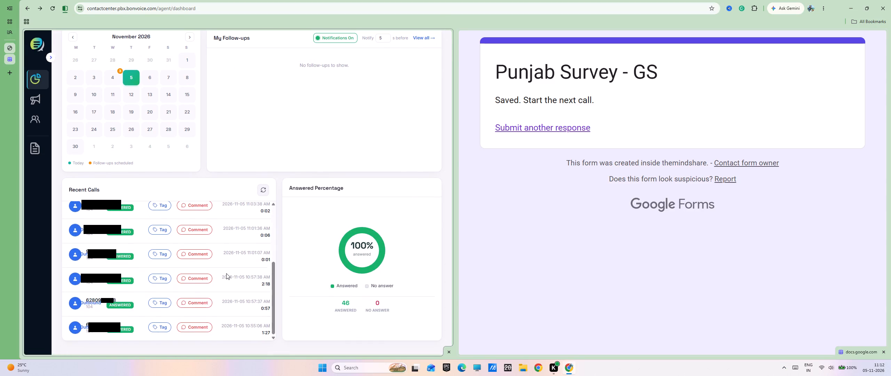
scroll(226, 273, "up", 3)
scroll(226, 273, "down", 4)
triple_click(264, 188)
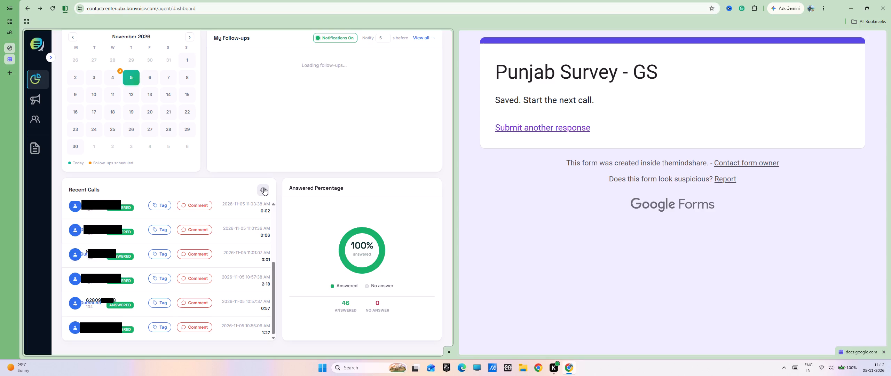
left_click(264, 188)
scroll(252, 187, "up", 2)
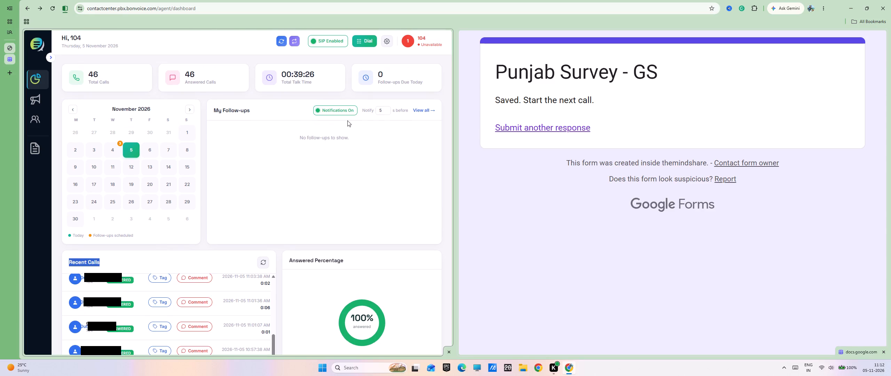
left_click(374, 83)
left_click(325, 92)
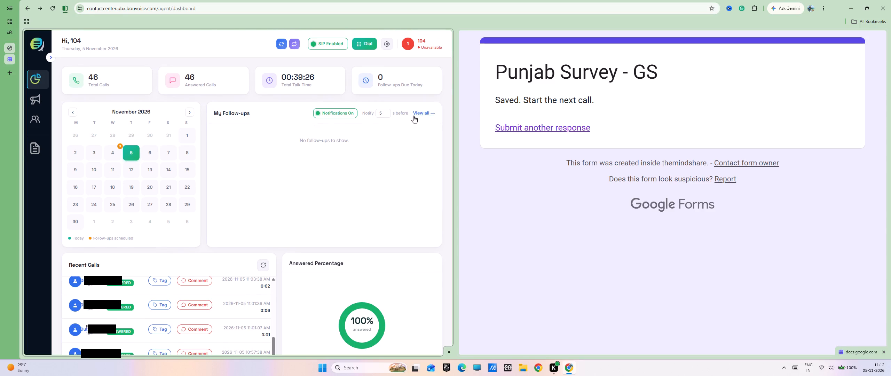
Open the full FollowUp Report and filter it from 05-11-2026 to 05-11-2026.
left_click(414, 115)
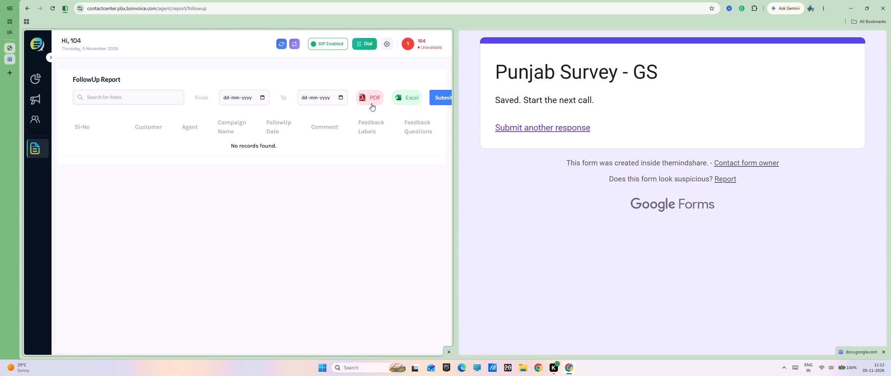
left_click(261, 98)
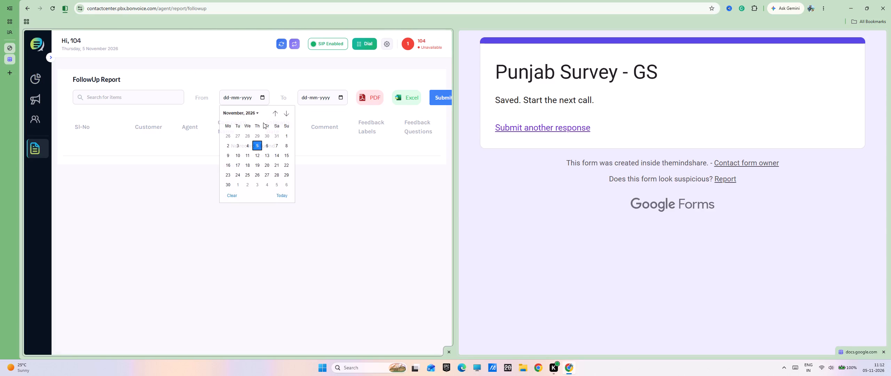
left_click(254, 144)
left_click(339, 96)
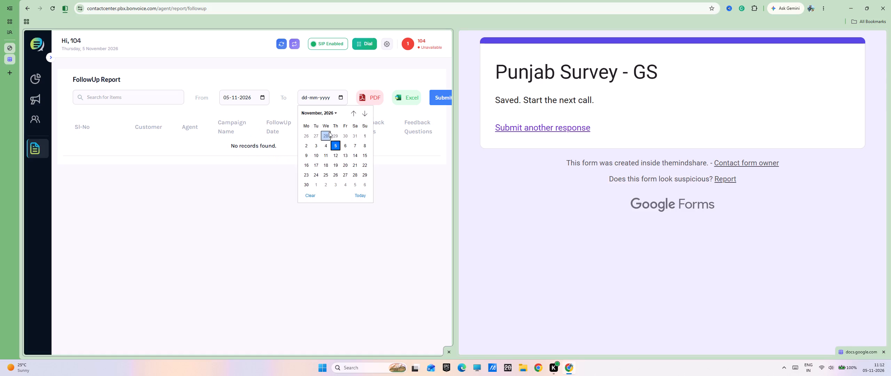
left_click(333, 142)
left_click(443, 98)
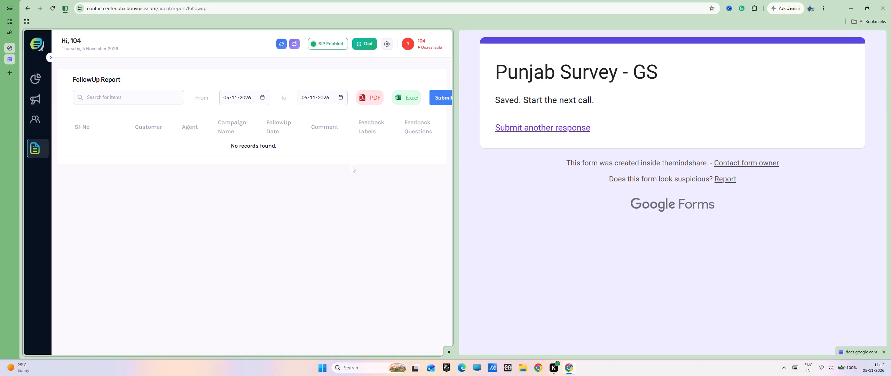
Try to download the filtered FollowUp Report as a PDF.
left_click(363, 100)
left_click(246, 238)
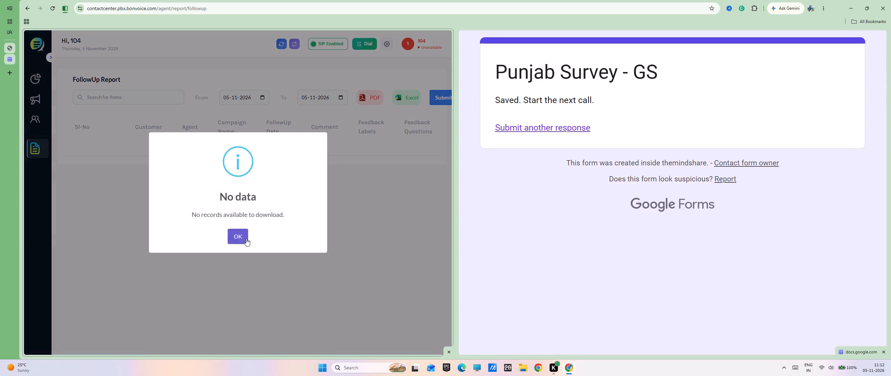
Return to the dashboard to check the agent's call statistics and recent calls.
left_click(39, 78)
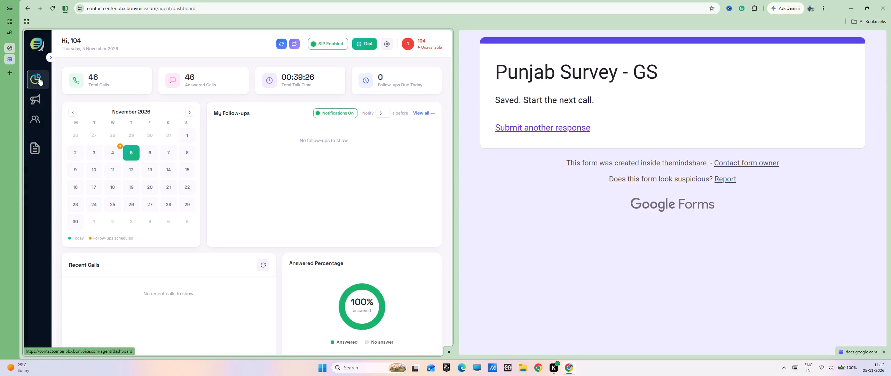
left_click(263, 143)
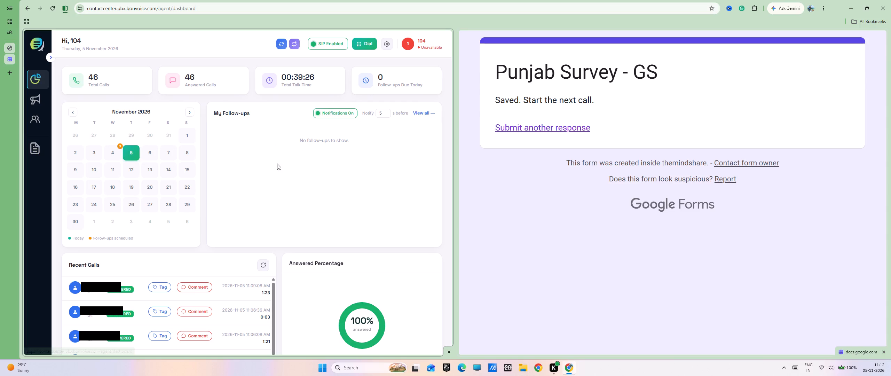
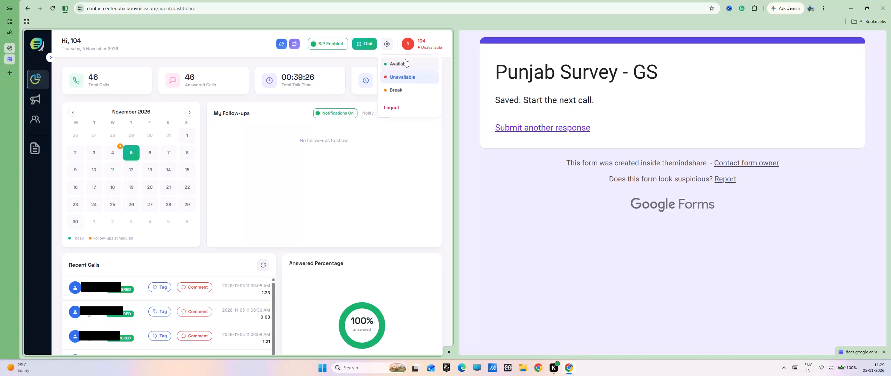
Set the agent status to Available so the campaign starts sending calls.
left_click(405, 59)
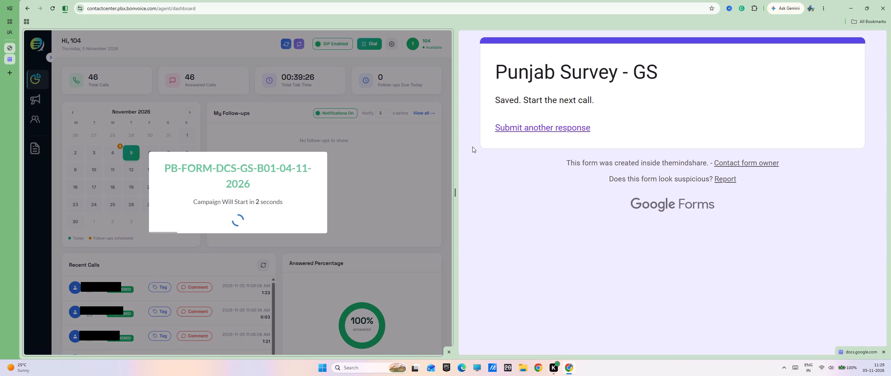
Start another Punjab Survey - GS response and enter the agent's name as the Agent ID.
left_click(539, 127)
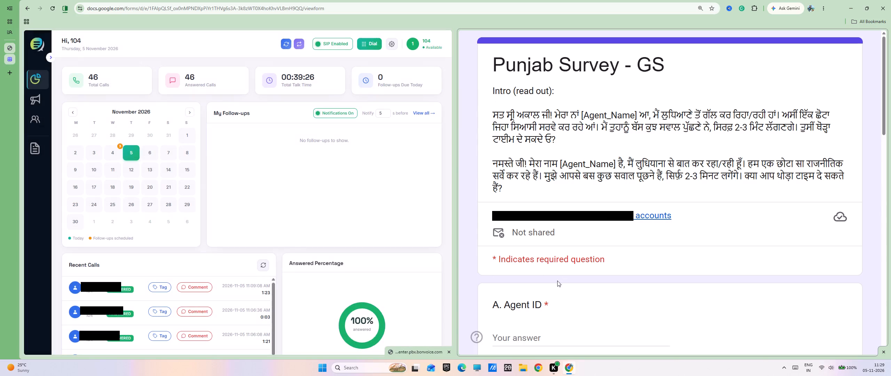
left_click(541, 332)
scroll(541, 333, "down", 1)
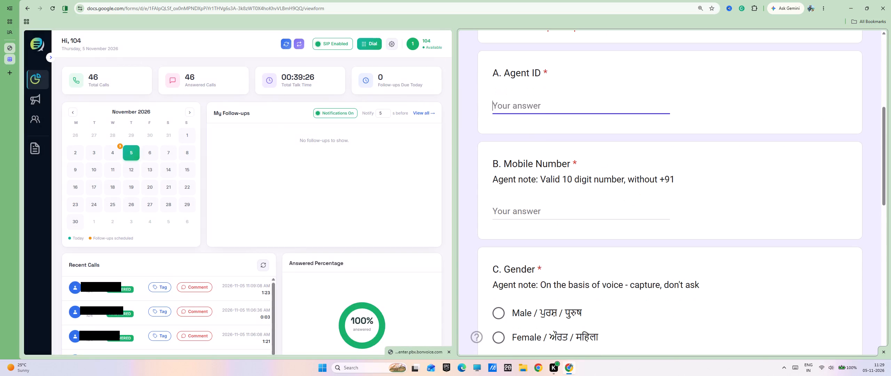
left_click(546, 108)
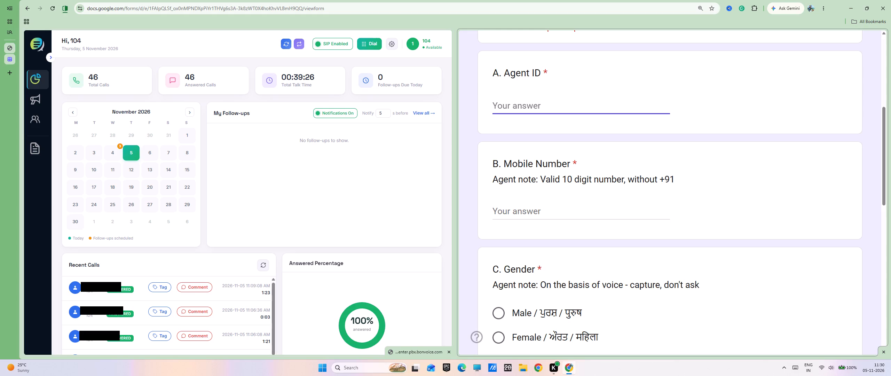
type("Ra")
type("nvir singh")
Answer the incoming campaign call and start entering the respondent's number under Mobile Number in the survey form.
left_click(562, 216)
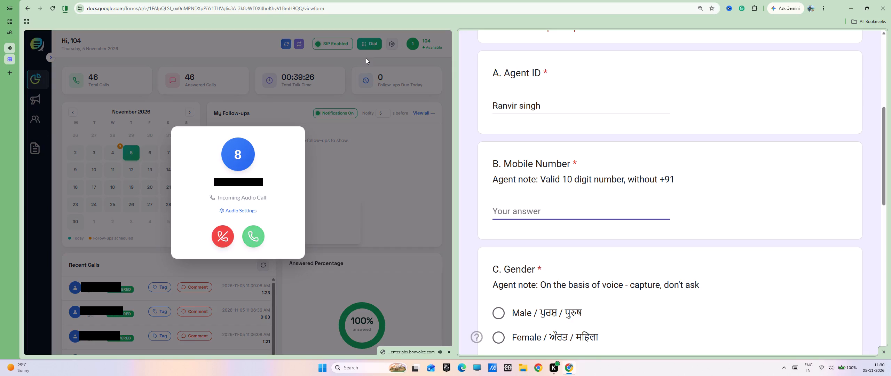
left_click(253, 239)
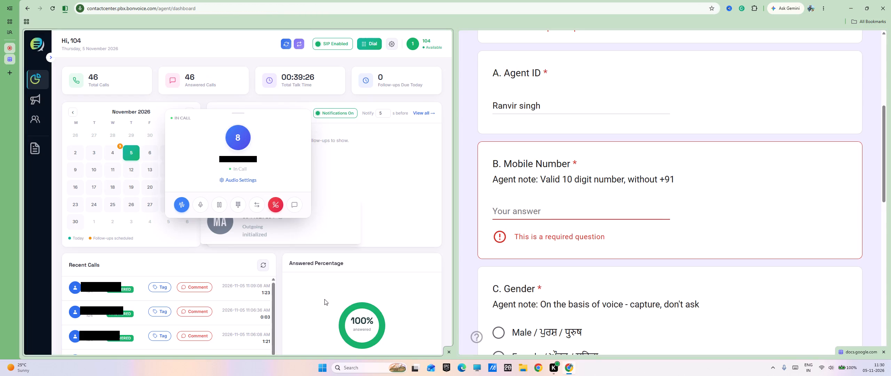
left_click(534, 217)
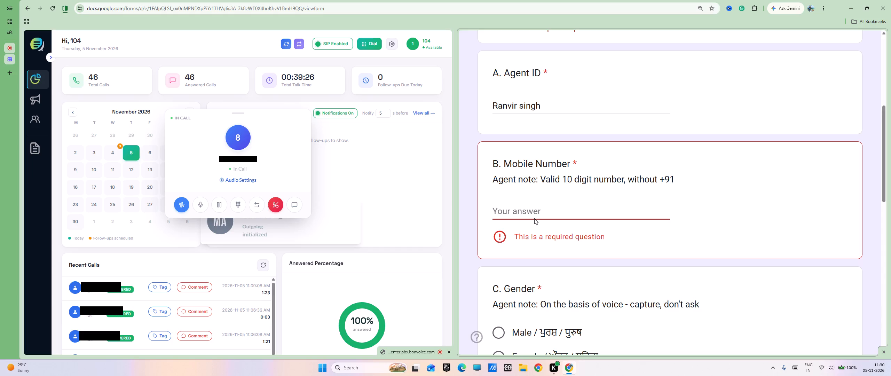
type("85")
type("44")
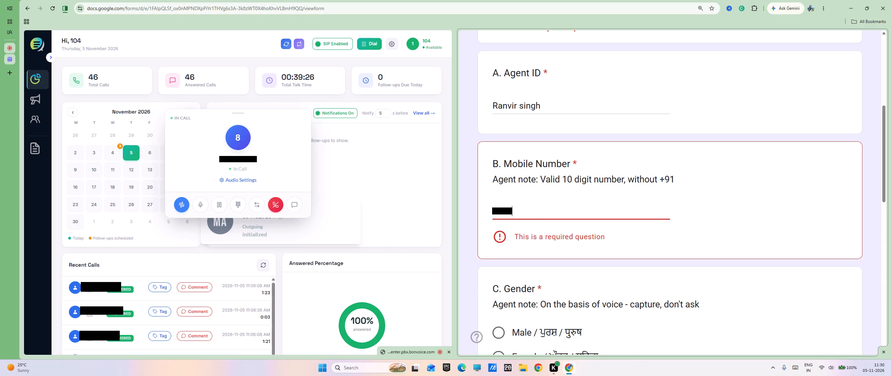
Set the call's microphone to Communications - Headset (ROG CETRA TRUE WIRELESS) and its speaker to Headphones (ROG CETRA TRUE WIRELESS).
left_click(229, 183)
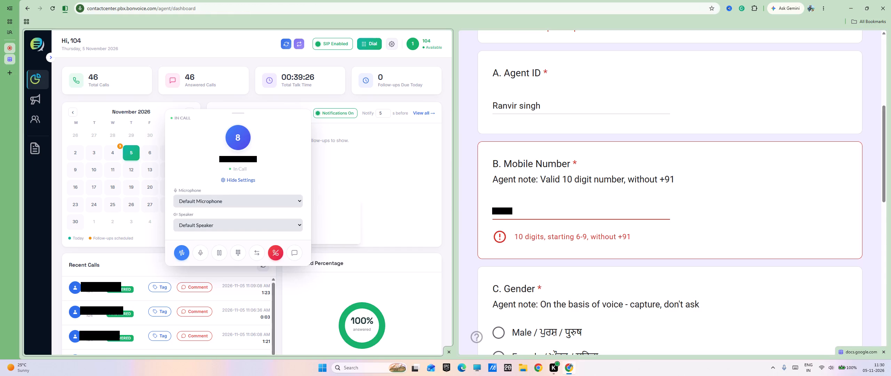
left_click(234, 200)
left_click(227, 262)
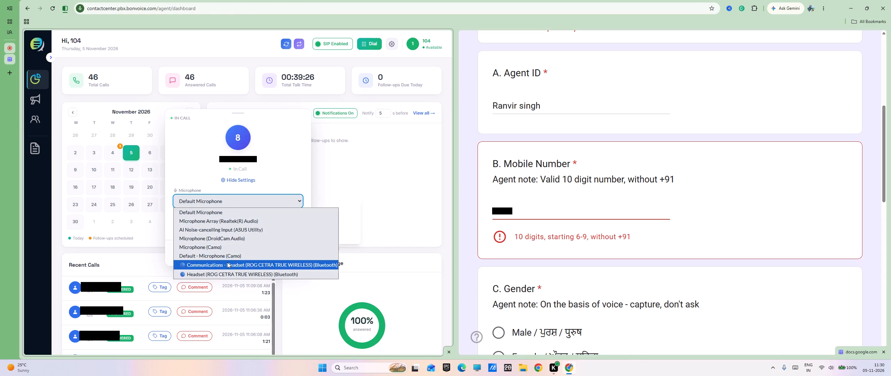
left_click(232, 228)
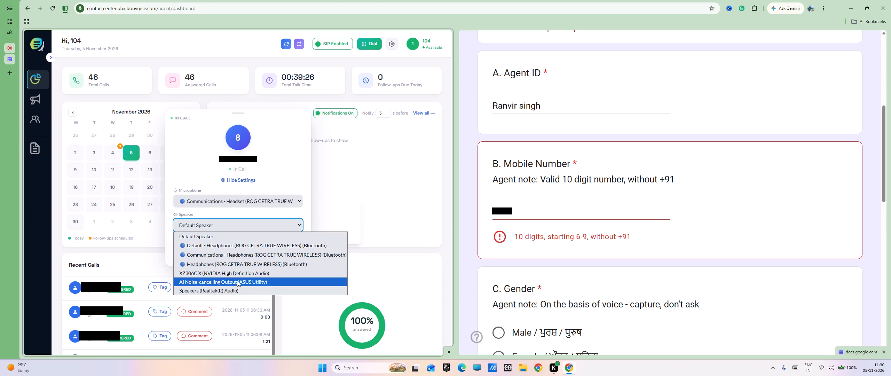
left_click(246, 266)
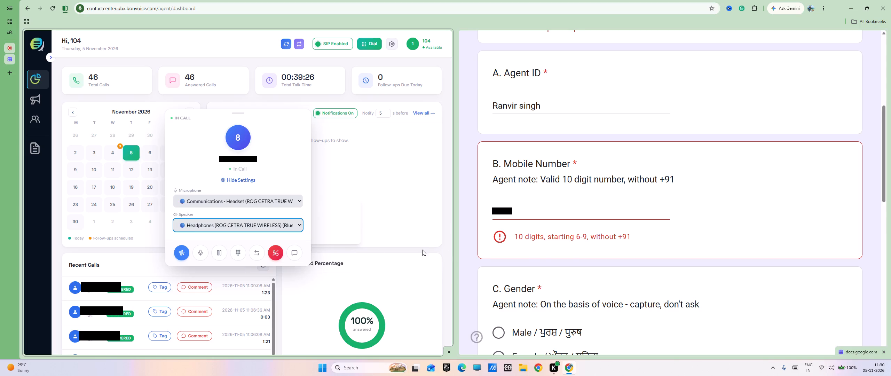
Complete the respondent's ten-digit number in the survey's Mobile Number answer, correcting the mistyped digit.
left_click(537, 214)
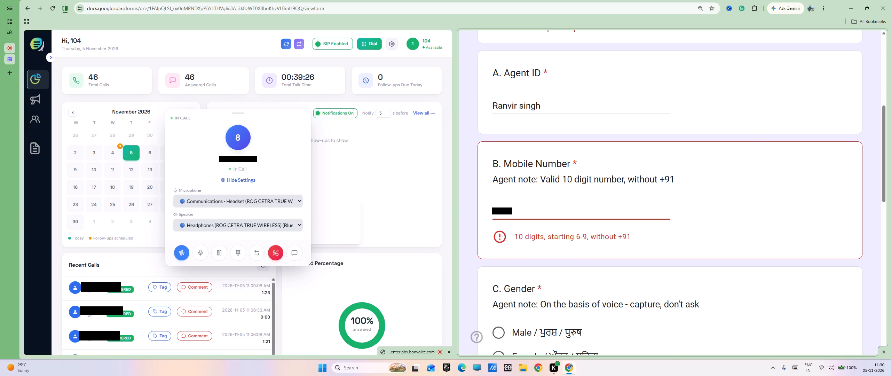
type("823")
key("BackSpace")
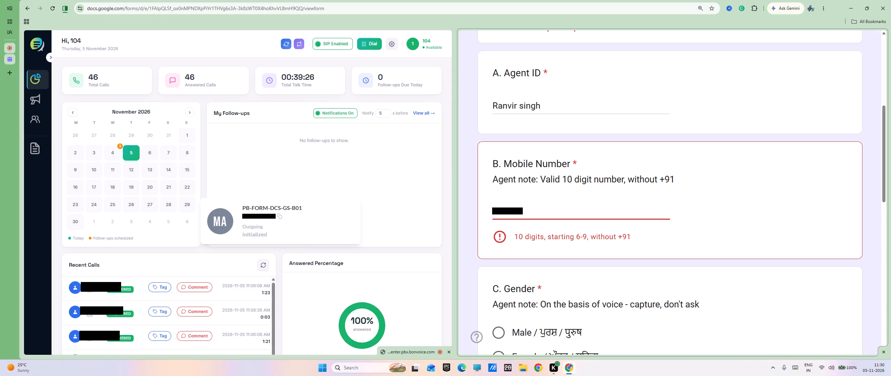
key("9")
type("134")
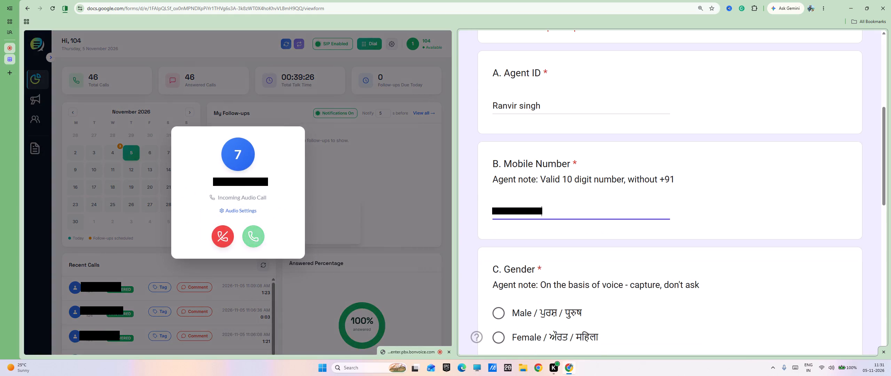
Answer the next incoming campaign call.
left_click(258, 241)
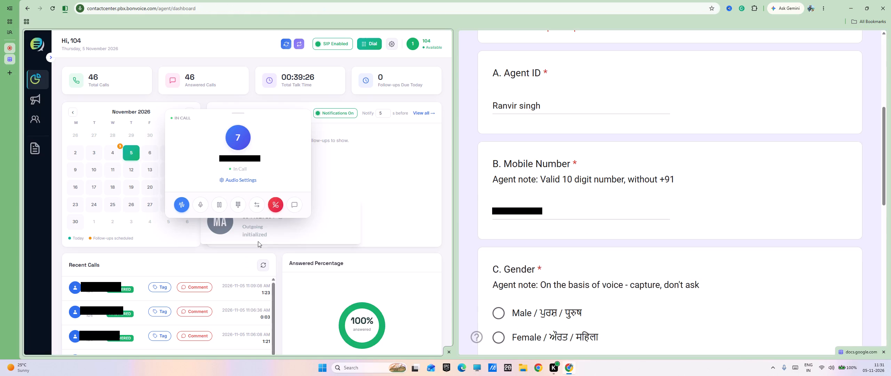
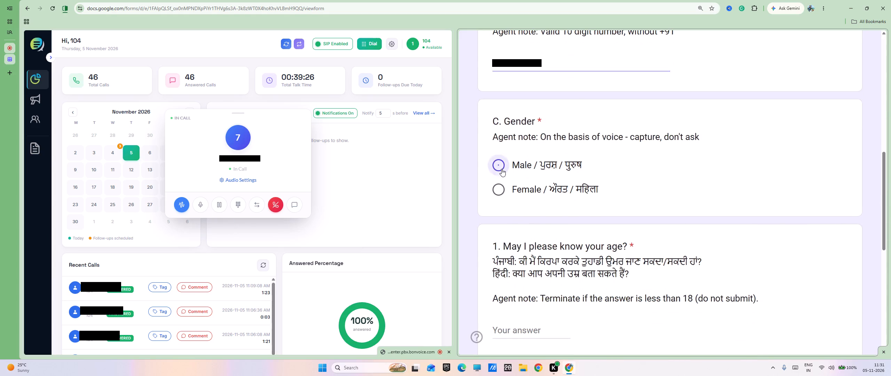
Record the respondent's age as 27, answer Yes for registered voter in Punjab, and continue to the Constituency page.
scroll(562, 207, "up", 3)
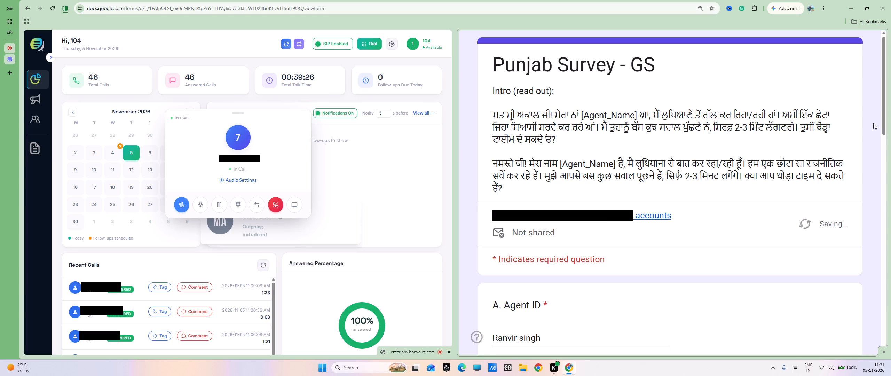
left_click_drag(883, 126, 888, 268)
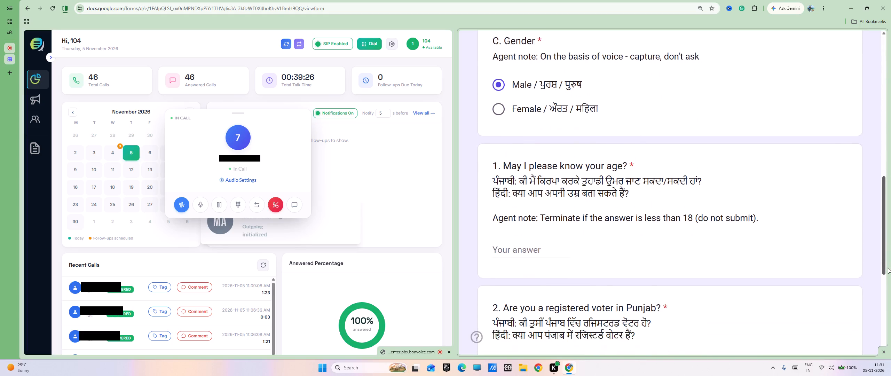
left_click_drag(888, 268, 886, 273)
left_click(510, 231)
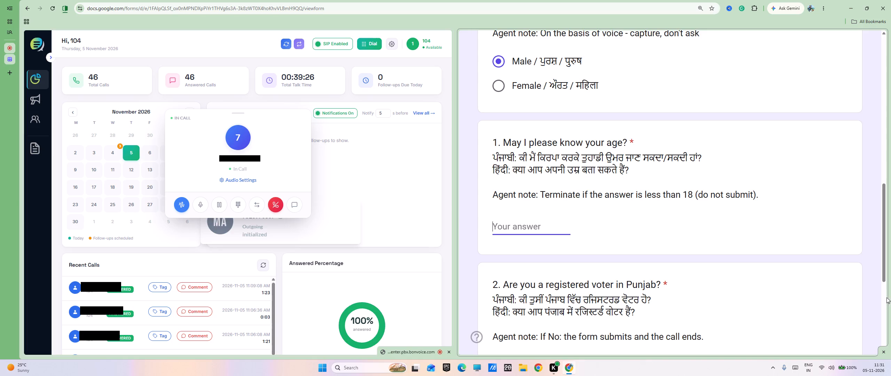
left_click_drag(882, 272, 880, 305)
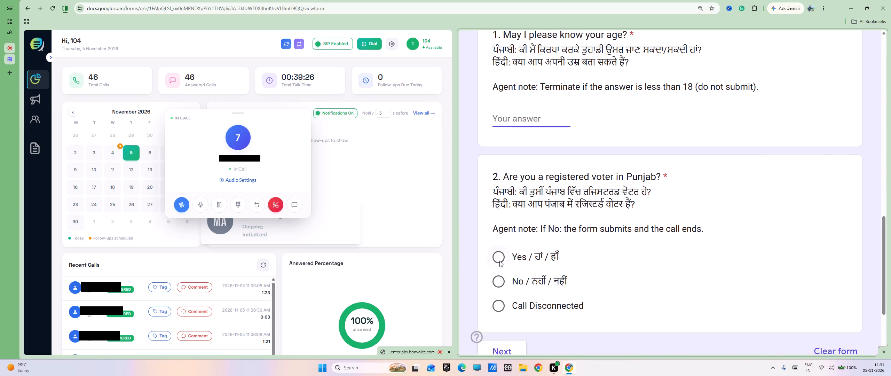
left_click(499, 261)
left_click(502, 276)
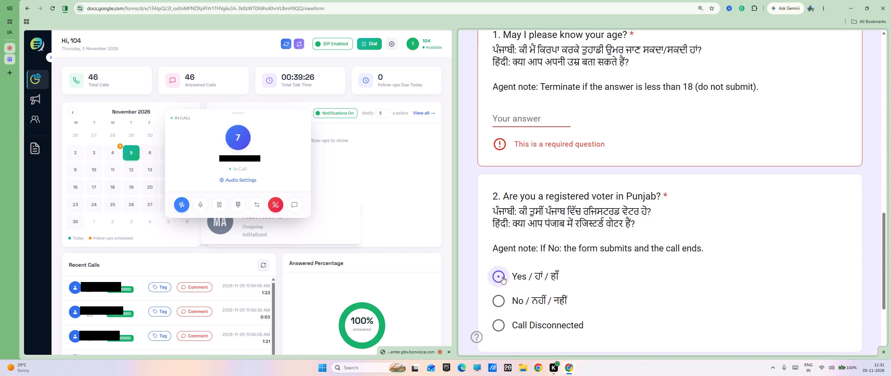
left_click_drag(883, 272, 881, 253)
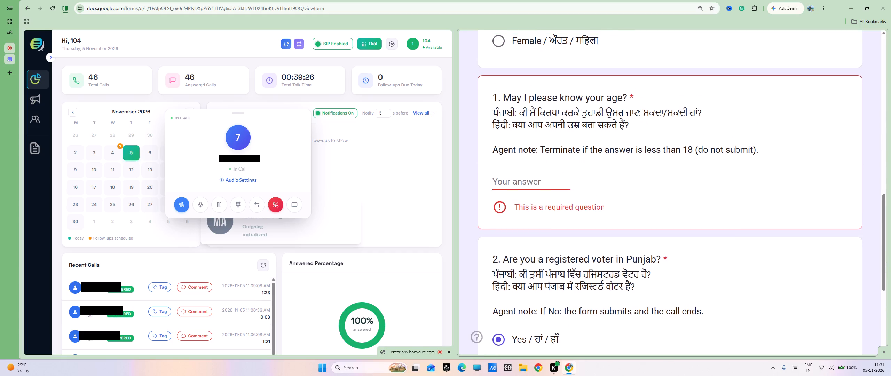
left_click(557, 184)
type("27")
scroll(802, 202, "down", 3)
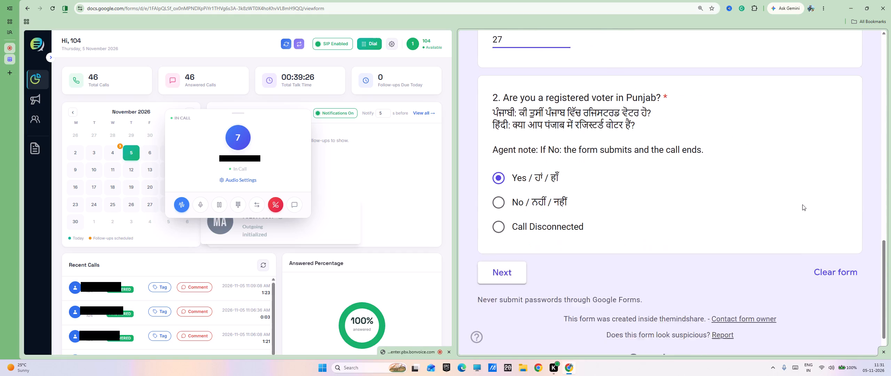
scroll(802, 204, "down", 1)
left_click(507, 238)
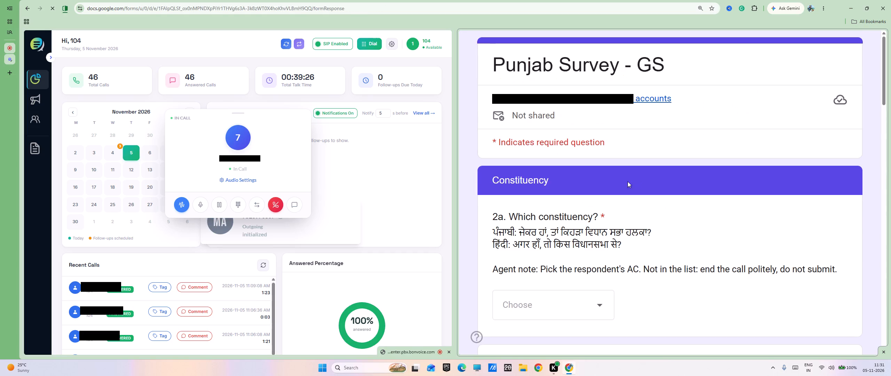
Choose 61 Ludhiana South as the respondent's constituency in question 2a.
left_click_drag(885, 94, 886, 127)
left_click(529, 146)
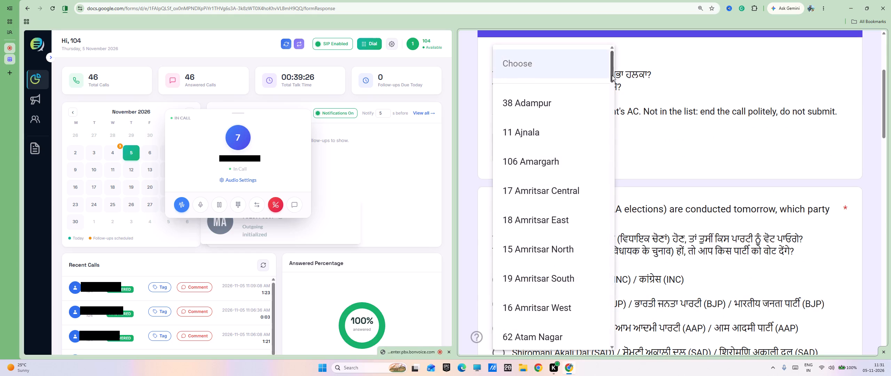
left_click_drag(612, 75, 617, 154)
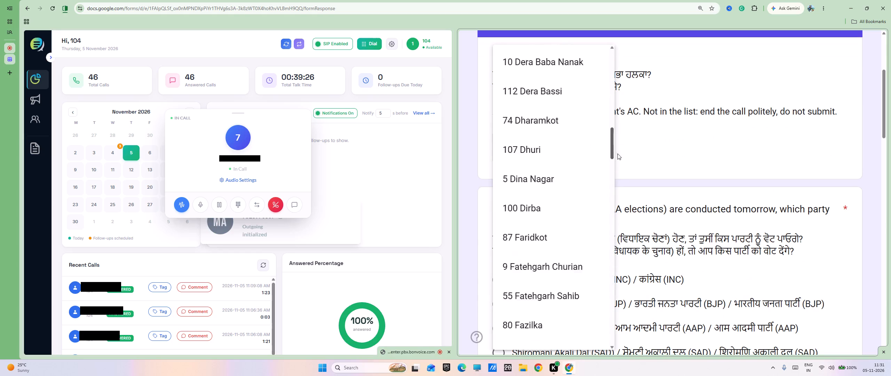
left_click_drag(617, 154, 621, 209)
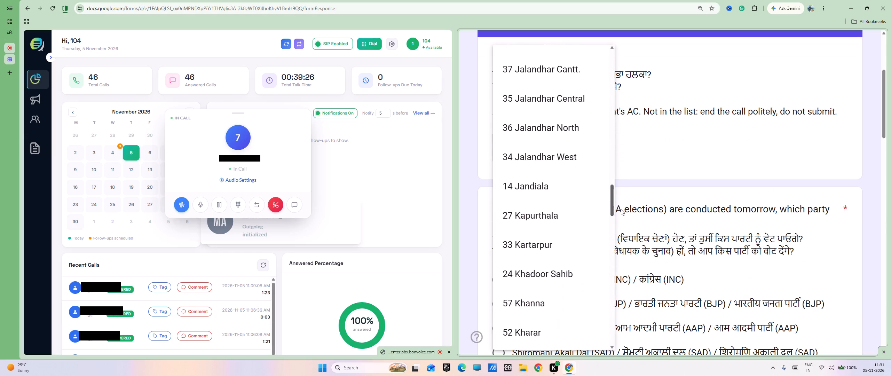
left_click_drag(621, 209, 622, 201)
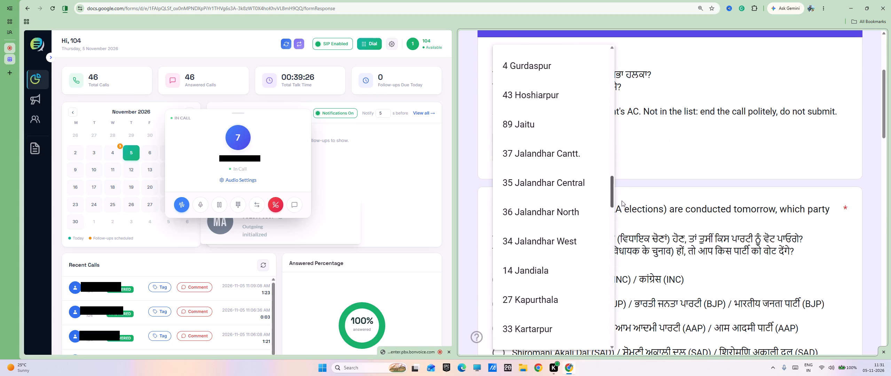
left_click_drag(622, 201, 622, 208)
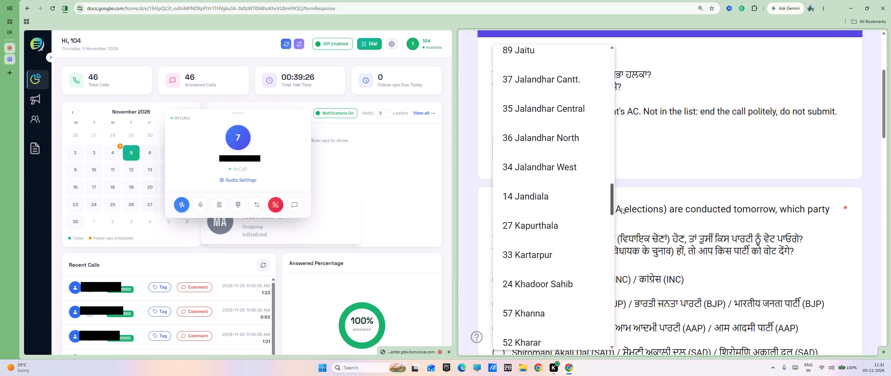
left_click_drag(622, 208, 622, 201)
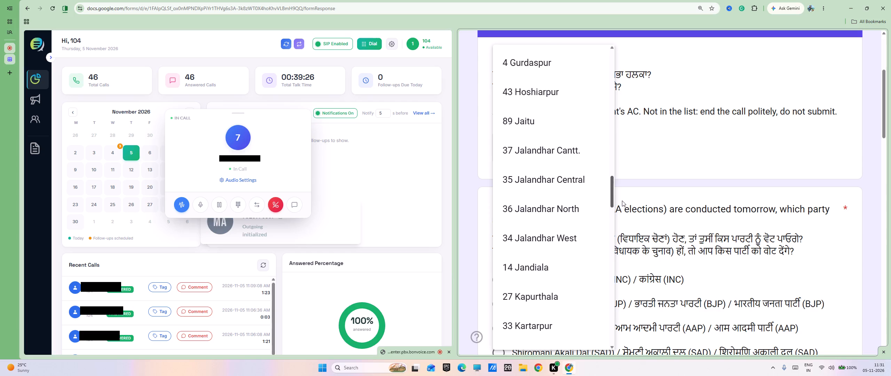
left_click_drag(622, 201, 621, 227)
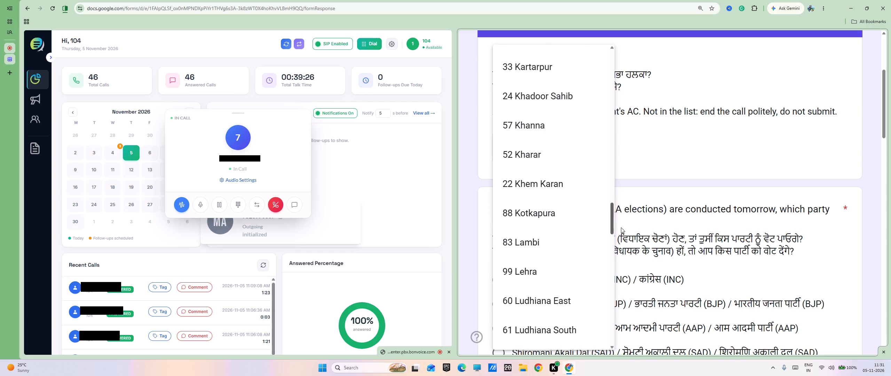
left_click_drag(621, 227, 621, 242)
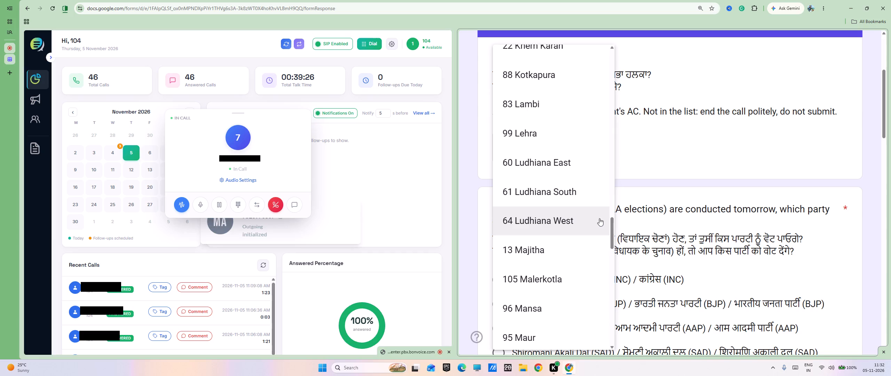
left_click(613, 229)
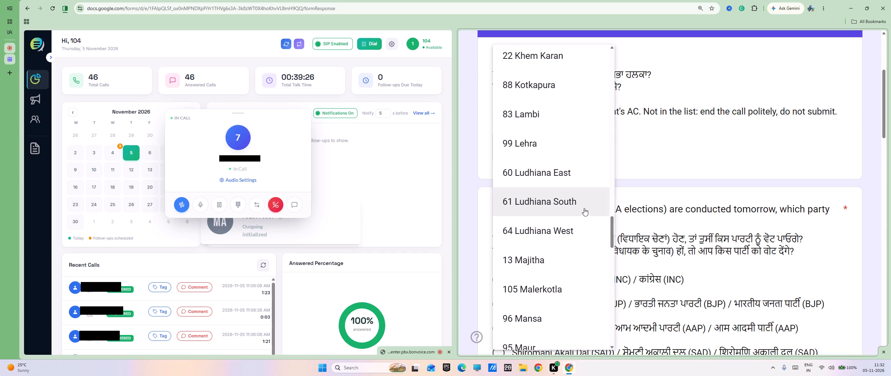
left_click(579, 199)
Record Akali Dal Waris Punjab De as the party the respondent would vote for if Assembly elections were held tomorrow.
left_click_drag(884, 129, 887, 168)
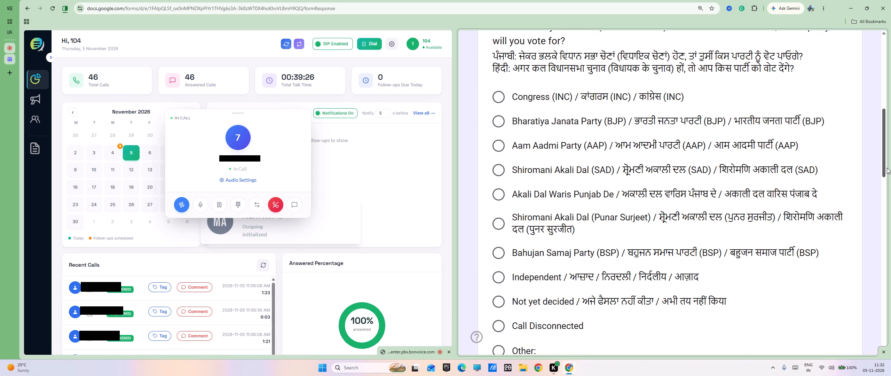
left_click_drag(887, 168, 886, 177)
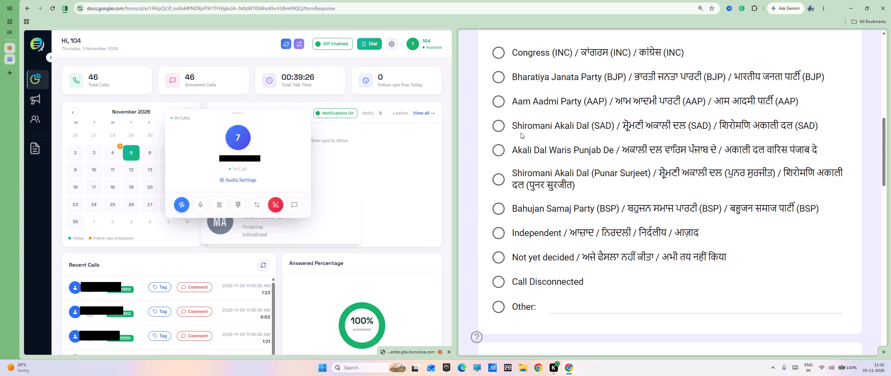
left_click(497, 151)
Answer the 2022 Assembly vote question, record Aam Aadmi Party (AAP) for the 2024 General elections, and continue to the candidate questions.
left_click_drag(884, 157, 883, 217)
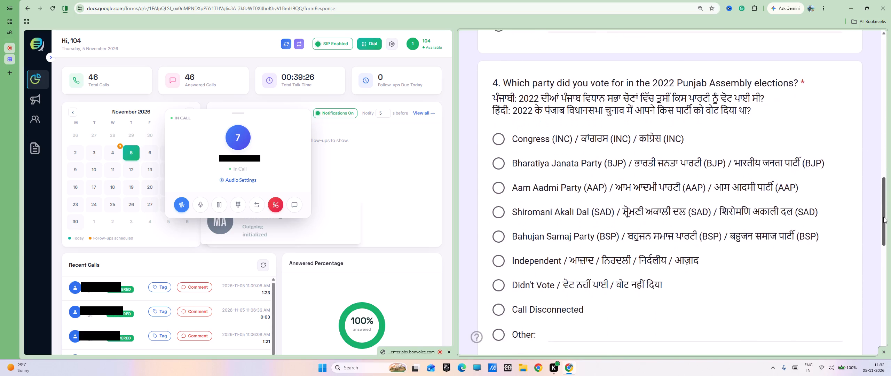
left_click_drag(883, 217, 886, 222)
left_click(493, 164)
scroll(511, 169, "down", 1)
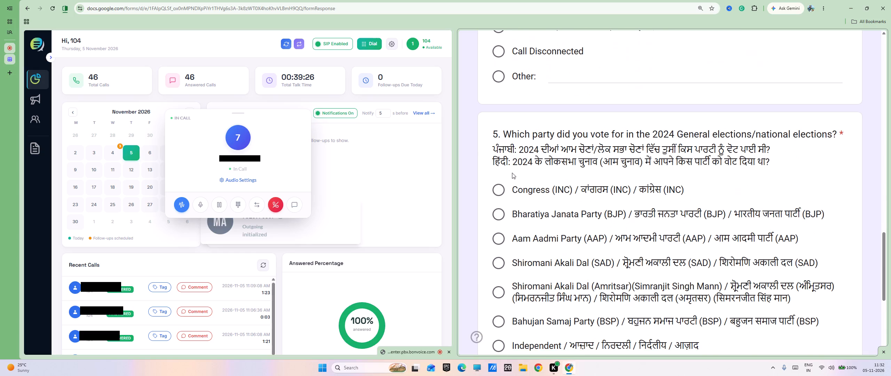
scroll(513, 226, "down", 1)
scroll(485, 67, "up", 1)
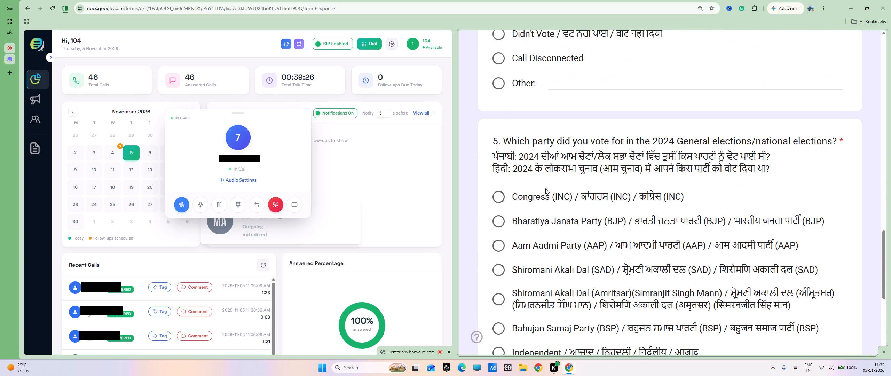
left_click(497, 248)
scroll(504, 246, "down", 1)
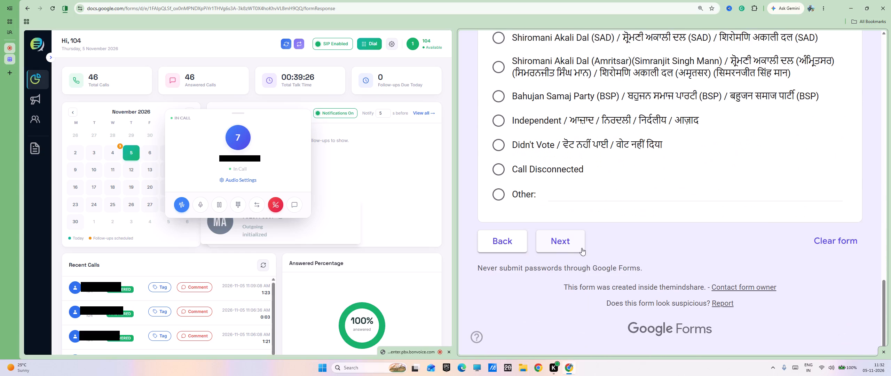
left_click(576, 247)
Answer "Can't say / no idea" to both Ludhiana South candidate questions and continue to the Community page.
scroll(580, 241, "down", 1)
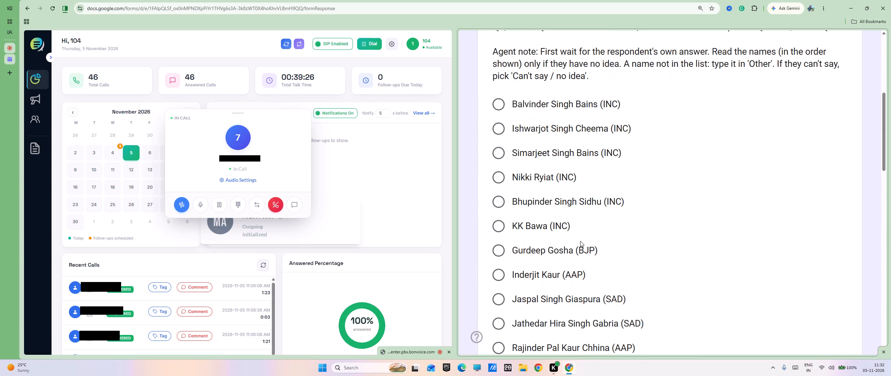
scroll(518, 162, "down", 1)
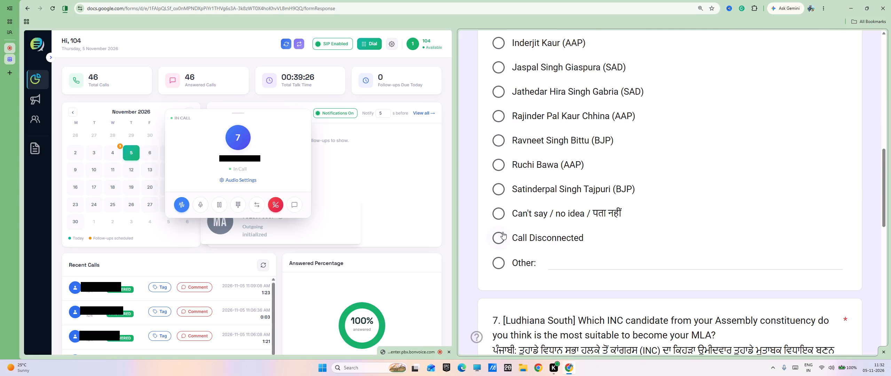
left_click(499, 213)
scroll(499, 214, "down", 4)
left_click(504, 147)
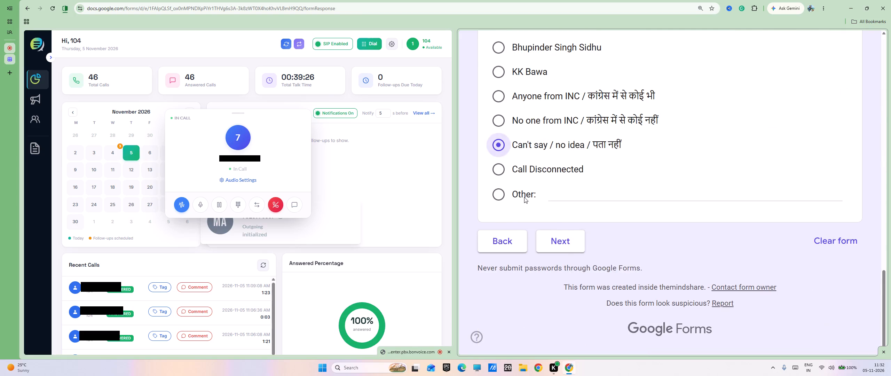
left_click(570, 249)
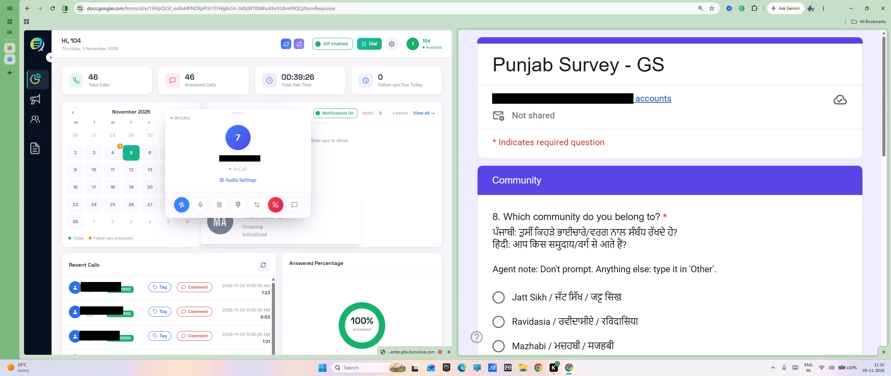
End the current campaign call.
left_click(281, 208)
Record the respondent's community as Jatt Sikh and submit the survey response.
scroll(529, 281, "down", 1)
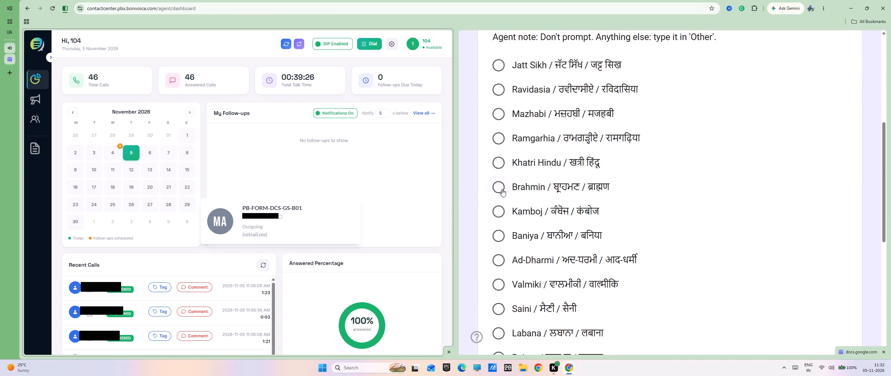
left_click(502, 60)
scroll(547, 198, "down", 3)
left_click(569, 242)
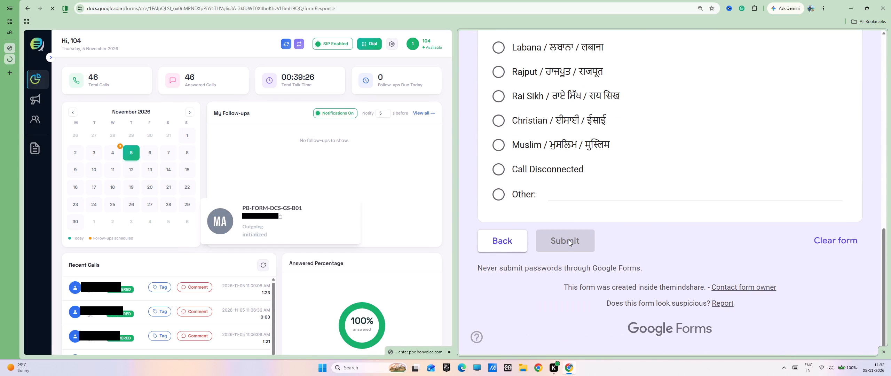
Answer the next incoming campaign call.
left_click(252, 235)
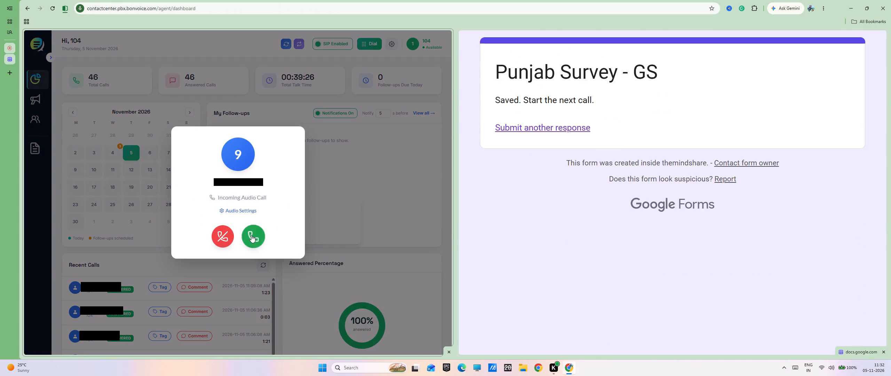
Start another Punjab Survey - GS response and enter the agent's name as the Agent ID.
left_click(573, 128)
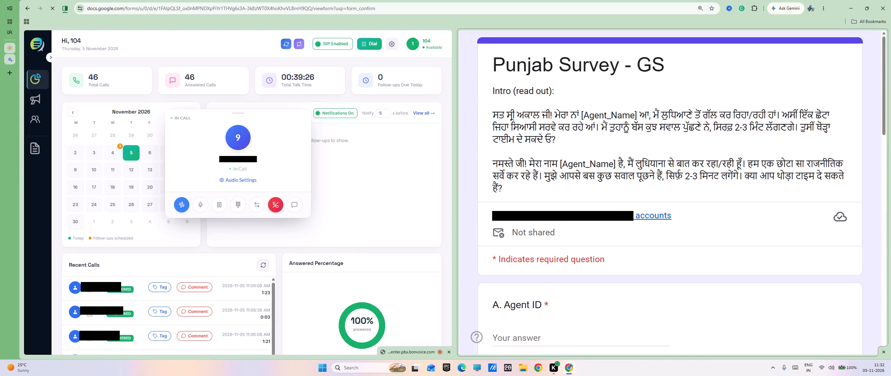
left_click_drag(886, 120, 884, 159)
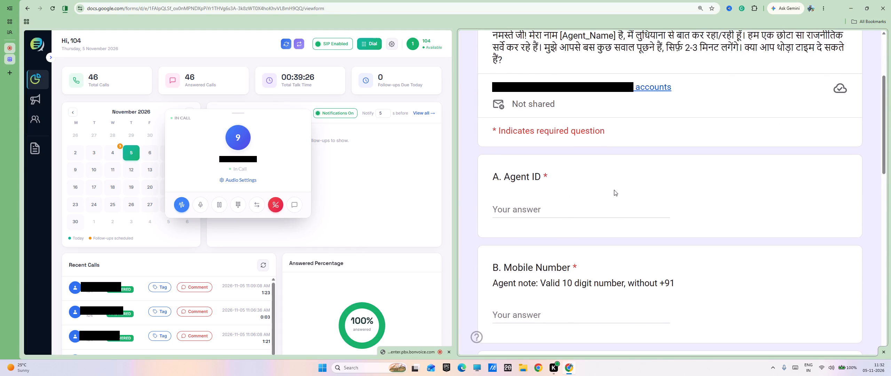
left_click(596, 215)
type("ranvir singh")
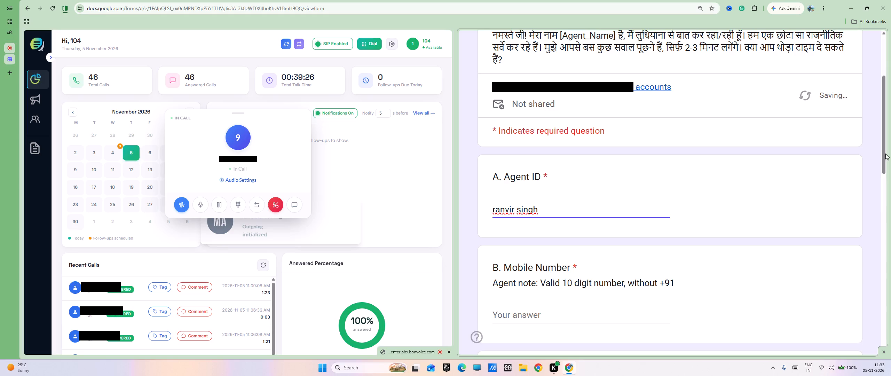
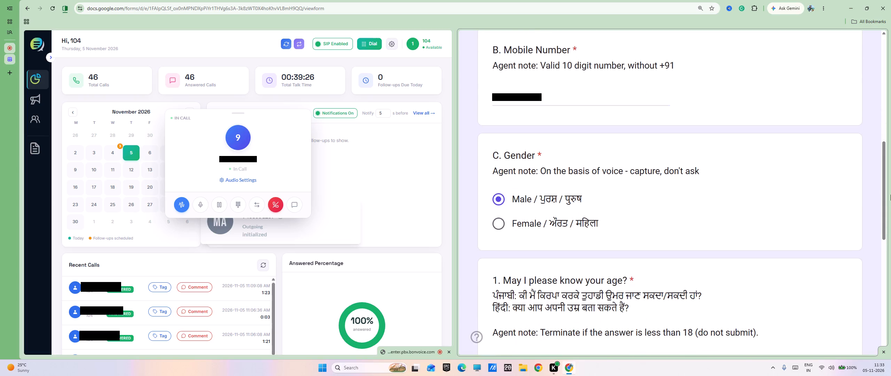
Enter 56 as the respondent's age, record Yes for registered voter in Punjab, and continue to the constituency section.
left_click_drag(882, 198, 880, 242)
left_click(536, 218)
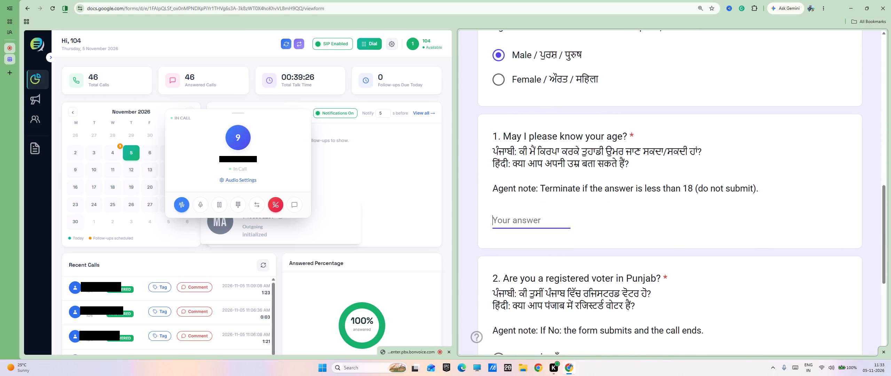
type("56")
left_click_drag(884, 213, 878, 264)
left_click(533, 194)
left_click(510, 284)
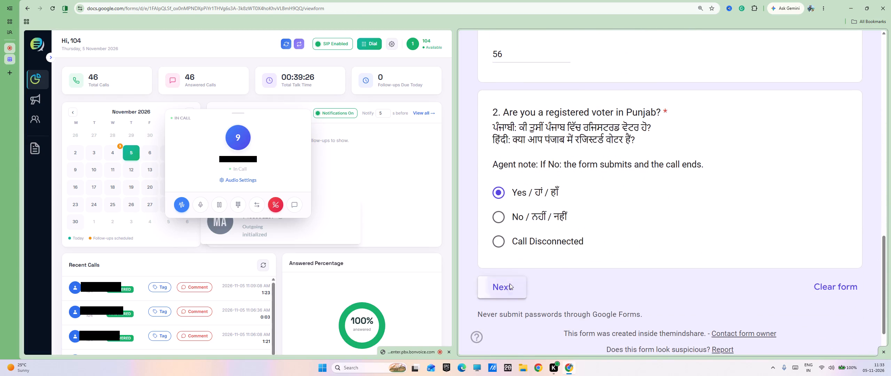
Choose 11 Ajnala as the respondent's constituency.
scroll(590, 234, "down", 1)
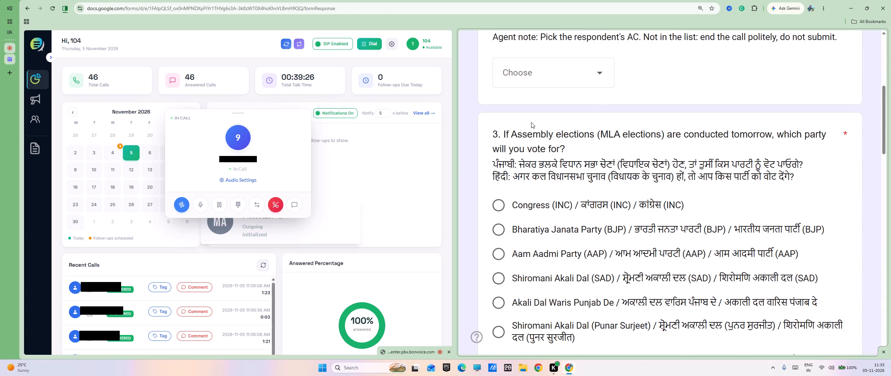
left_click(548, 78)
scroll(576, 190, "up", 1)
scroll(576, 195, "down", 4)
left_click(527, 139)
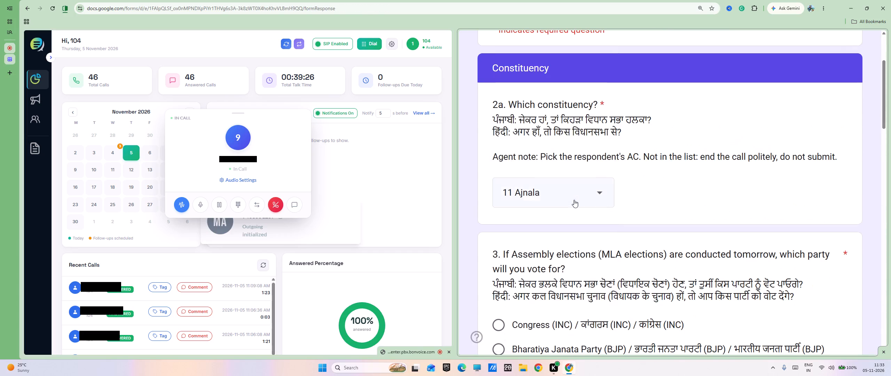
Record Independent for the next Assembly vote, the 2022 Assembly vote and the 2024 General election vote, and continue.
left_click_drag(885, 119, 882, 156)
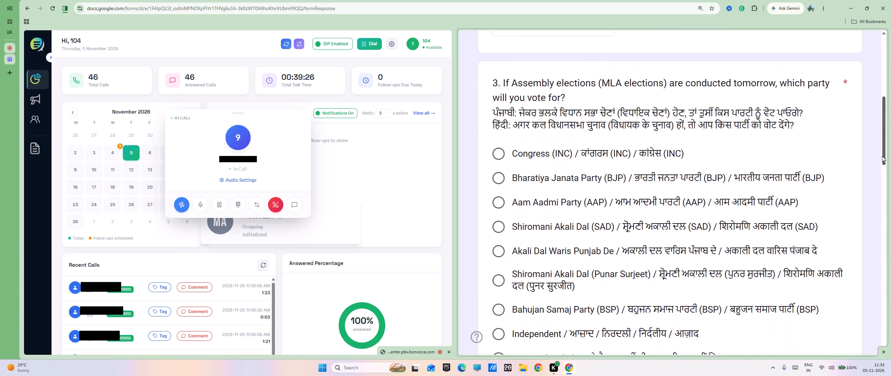
left_click_drag(882, 156, 882, 180)
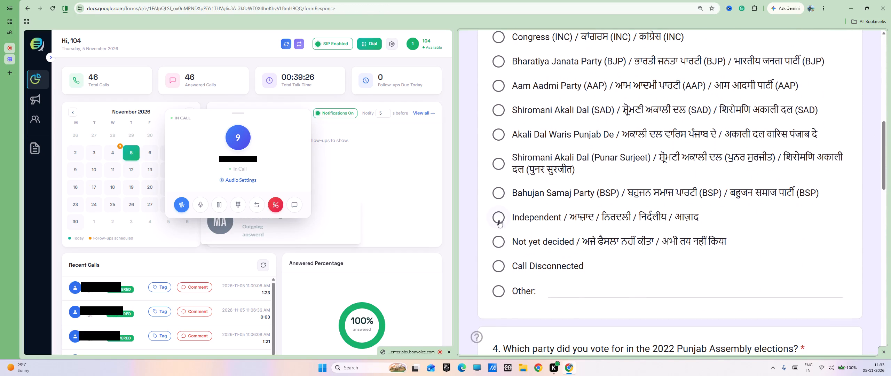
left_click(498, 216)
scroll(498, 215, "down", 2)
left_click(503, 58)
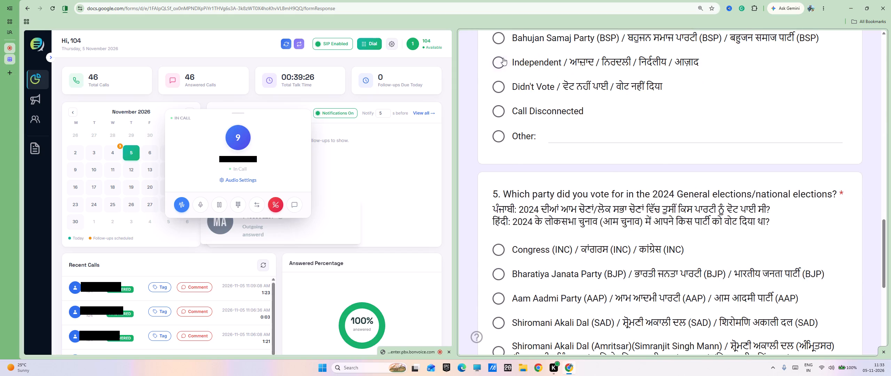
scroll(506, 101, "down", 2)
left_click(502, 119)
left_click(563, 243)
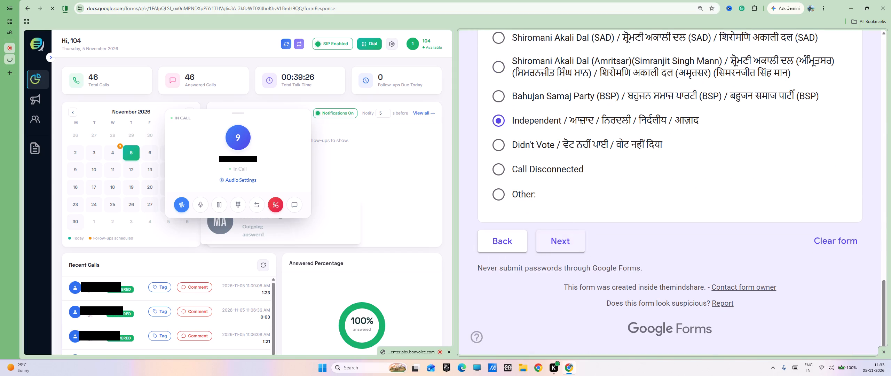
Answer Can't say / no idea to both Ajnala candidate questions, including the INC candidate one, and continue.
scroll(566, 187, "down", 1)
scroll(499, 149, "down", 2)
scroll(501, 131, "up", 1)
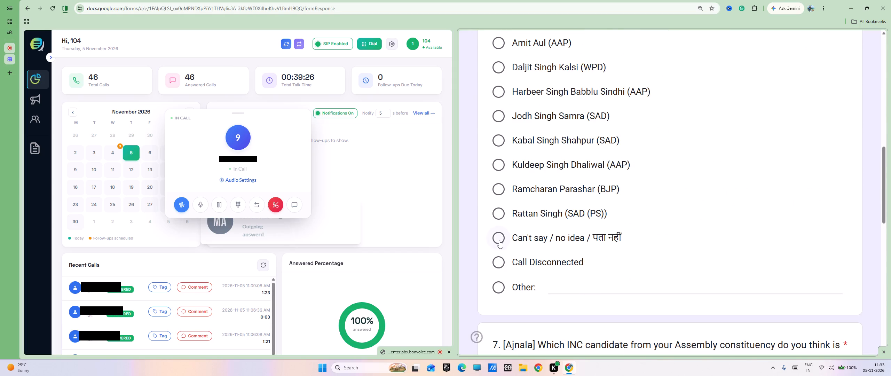
left_click(499, 240)
scroll(503, 225, "down", 3)
left_click(499, 148)
left_click(547, 247)
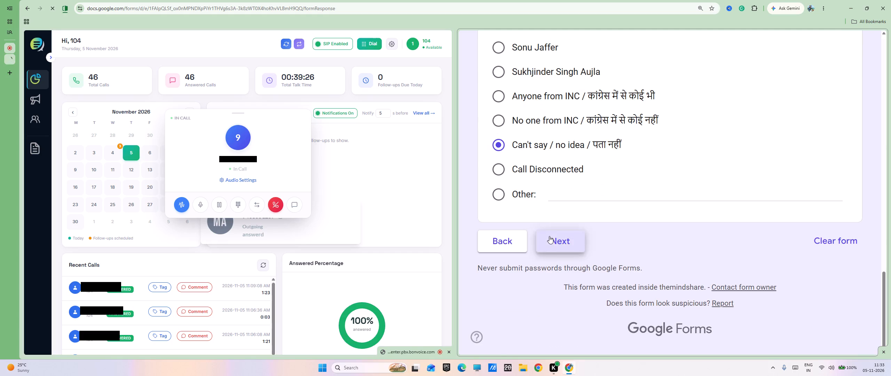
Record the respondent's community as Khatri Hindu and submit the survey response.
scroll(549, 230, "down", 1)
left_click(501, 165)
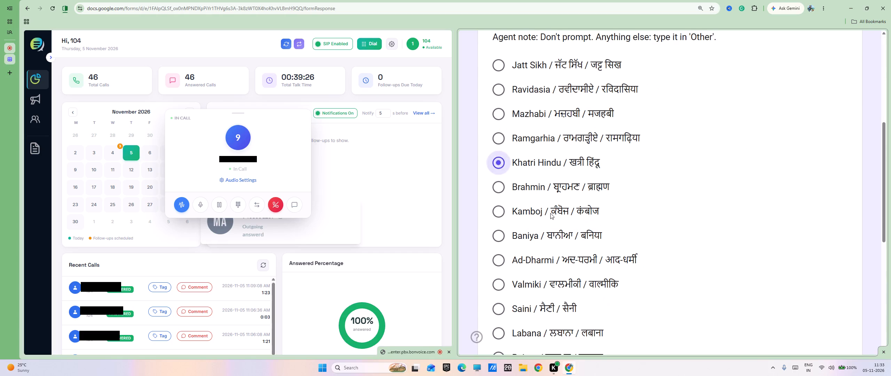
scroll(551, 214, "down", 6)
left_click(573, 250)
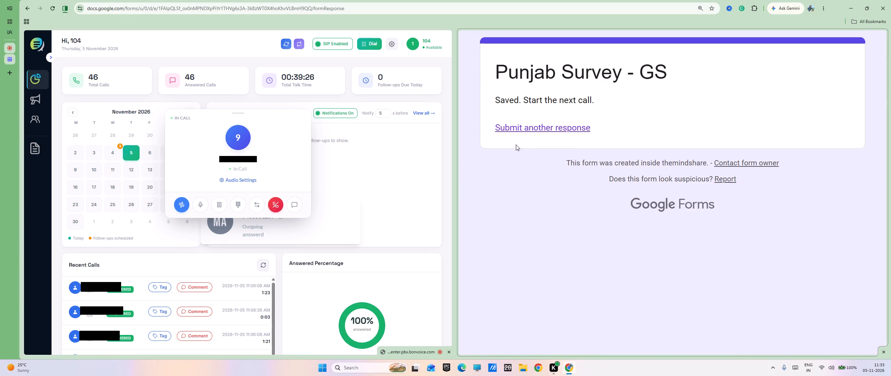
Open another blank Punjab Survey - GS response and bring up its Agent ID question.
left_click(573, 125)
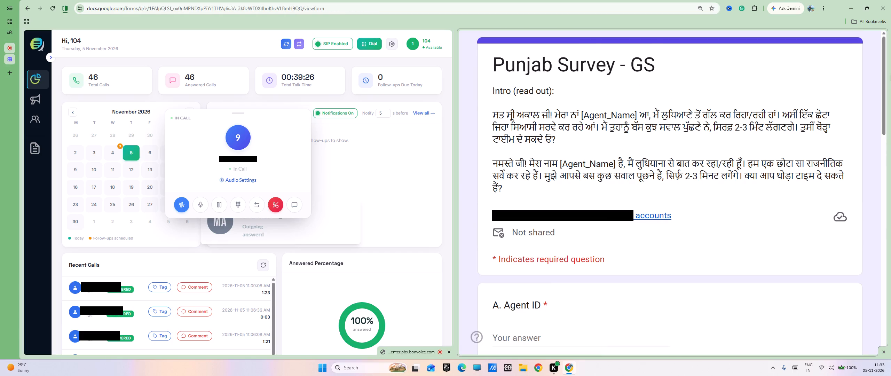
left_click_drag(884, 104, 885, 180)
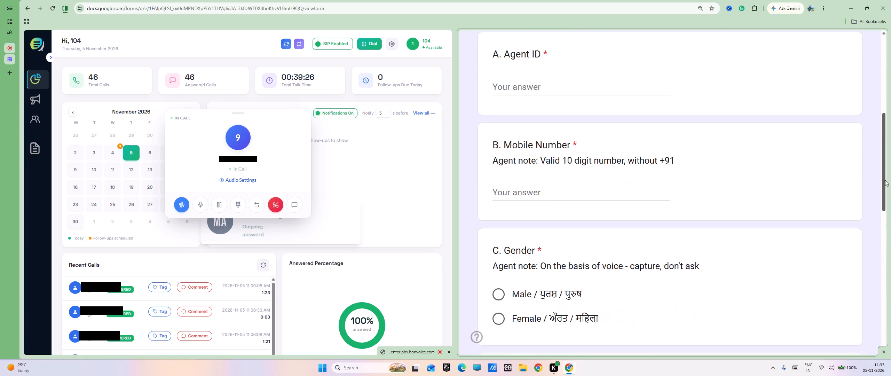
left_click_drag(885, 180, 885, 173)
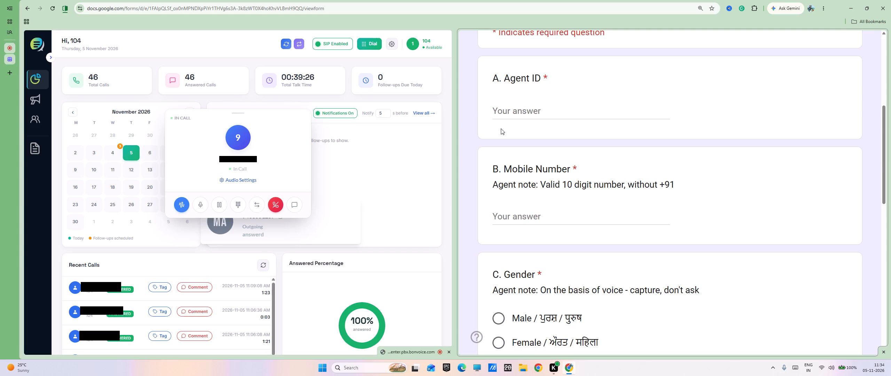
End the current campaign call.
left_click(275, 207)
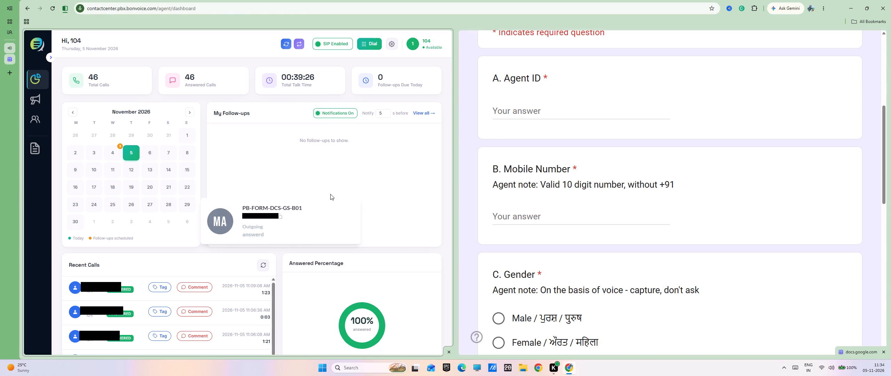
left_click(448, 171)
left_click(423, 171)
scroll(575, 149, "up", 1)
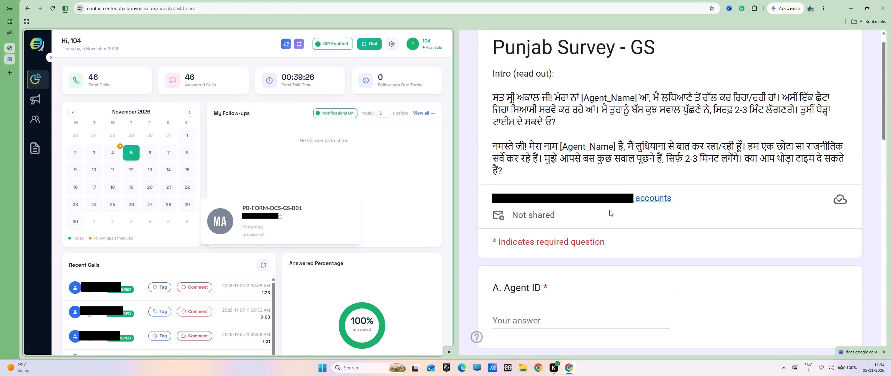
left_click(354, 157)
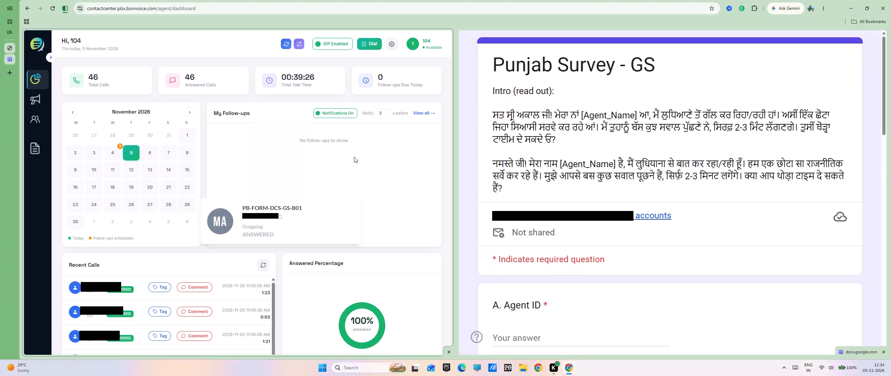
Advance the call feedback to its follow-up stage and close it without entering a comment or follow-up date.
left_click(283, 217)
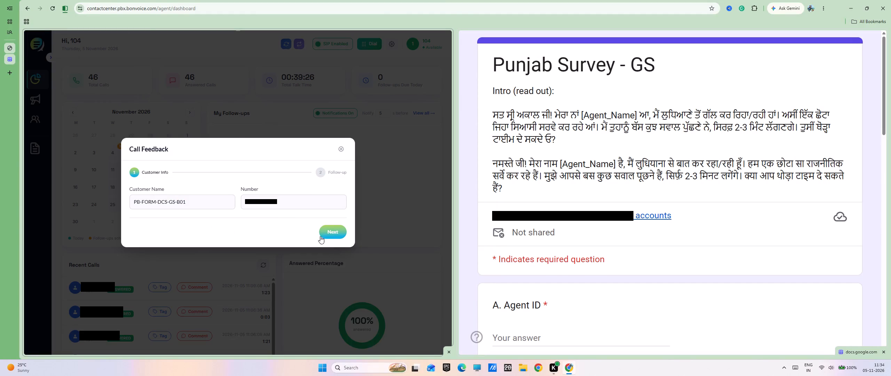
left_click(324, 235)
left_click(339, 221)
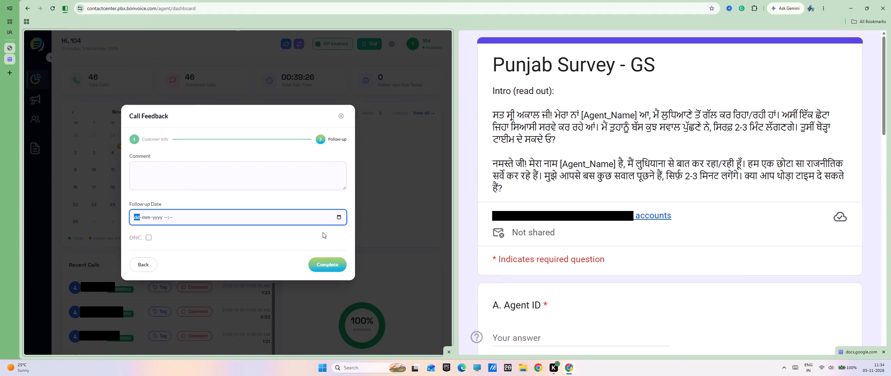
left_click(343, 114)
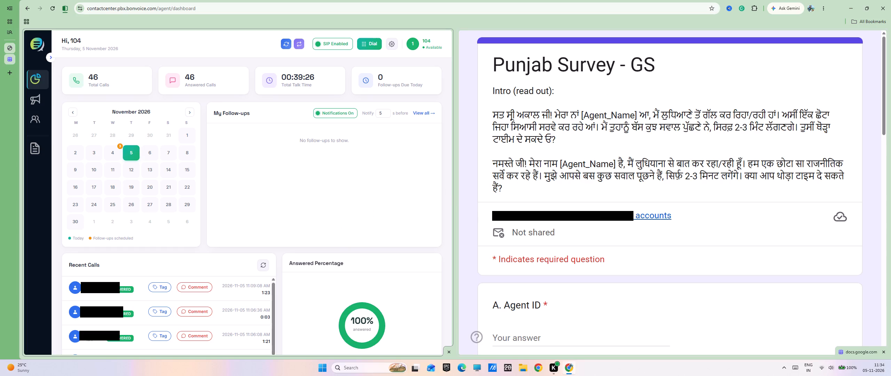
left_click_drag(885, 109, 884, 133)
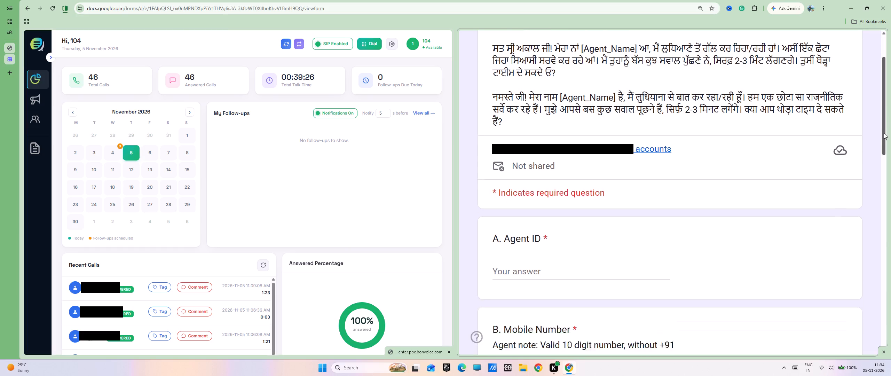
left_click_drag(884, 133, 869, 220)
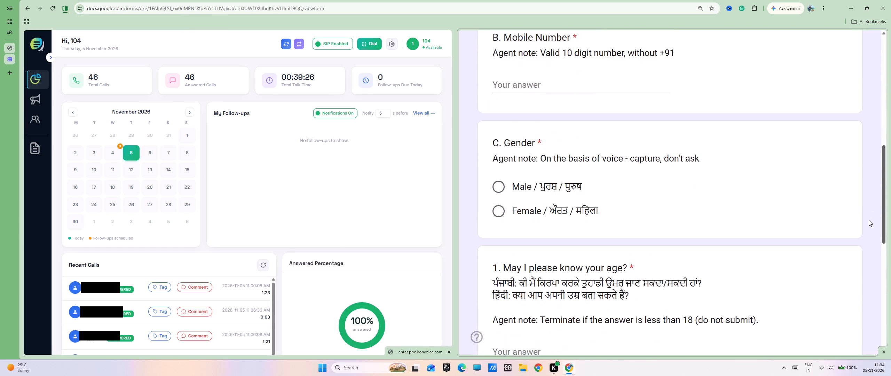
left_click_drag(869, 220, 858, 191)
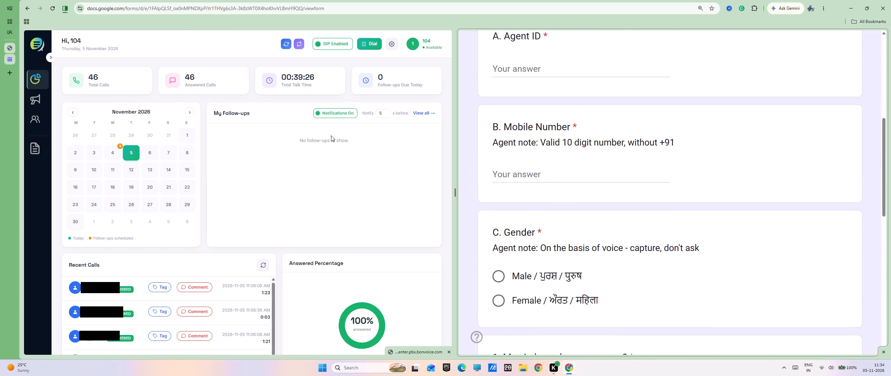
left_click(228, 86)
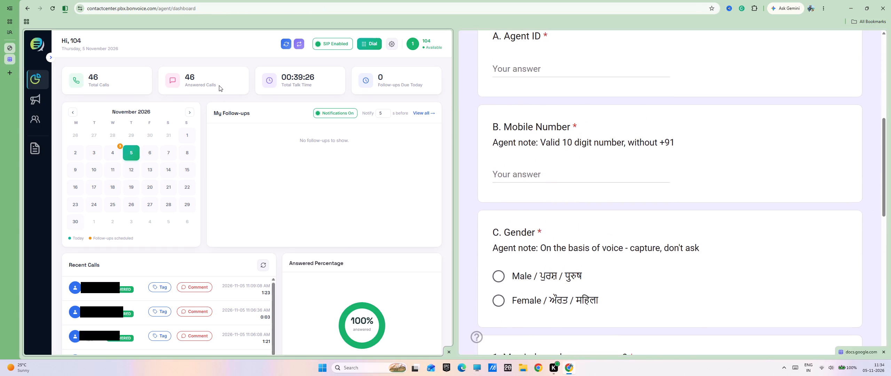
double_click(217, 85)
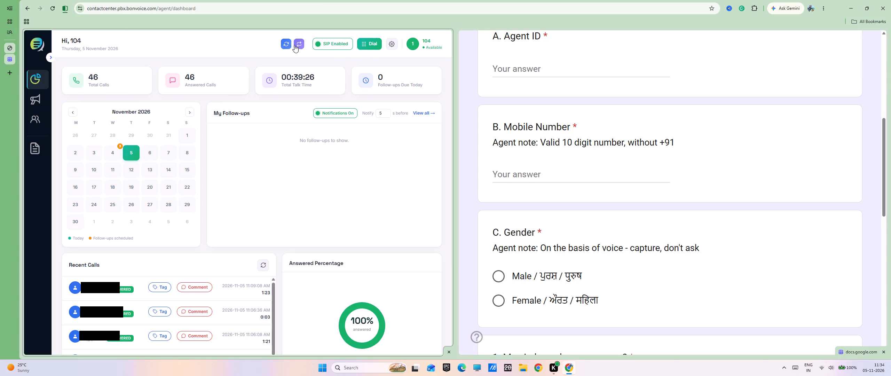
Check which campaigns are available to switch to, and close the list.
left_click(295, 45)
left_click(298, 179)
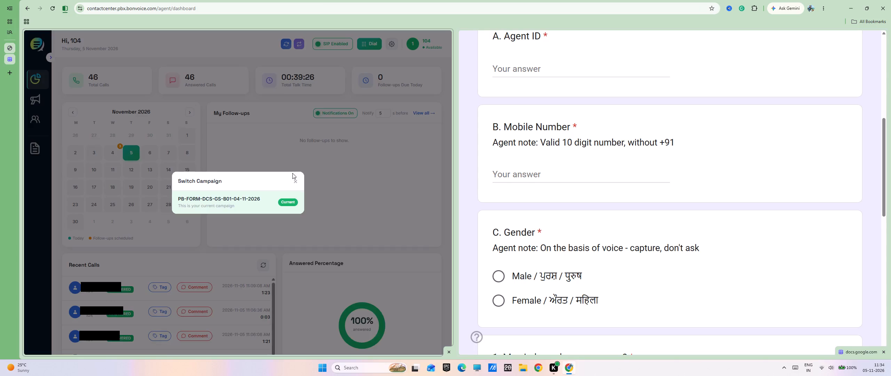
Answer the next incoming campaign call.
left_click(258, 235)
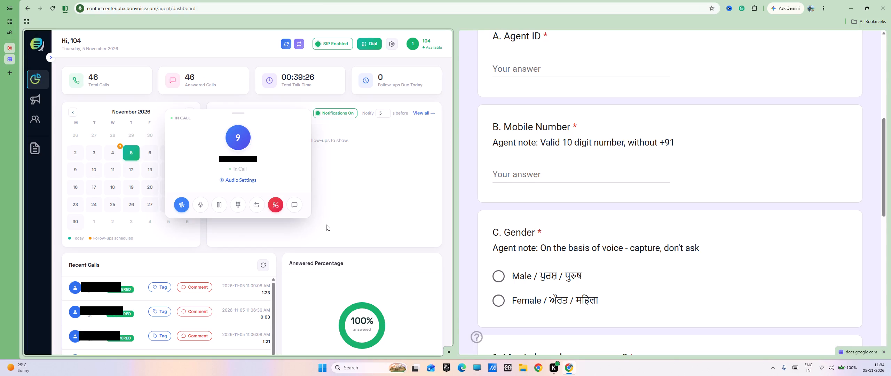
Start entering the agent's name as the Agent ID in the new survey response.
left_click(536, 73)
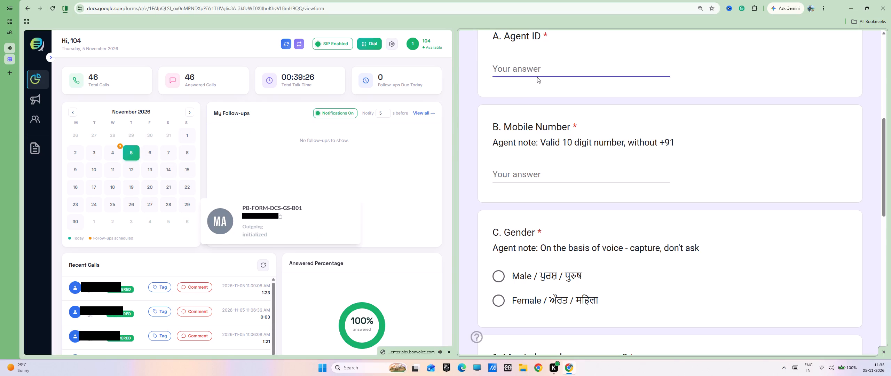
type("ra")
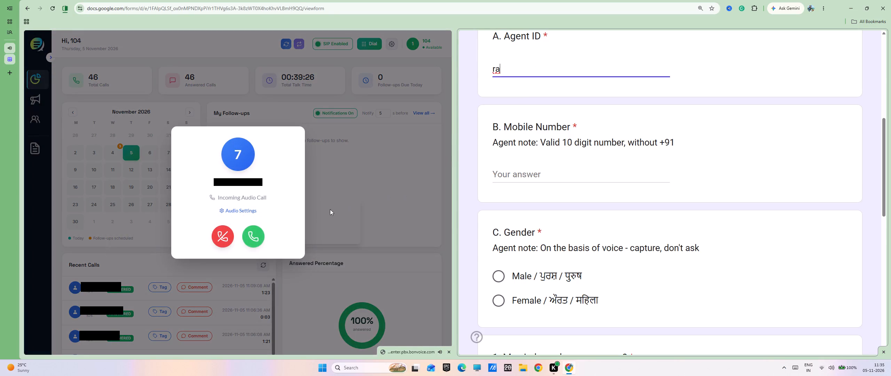
Answer the new incoming campaign call.
left_click(257, 232)
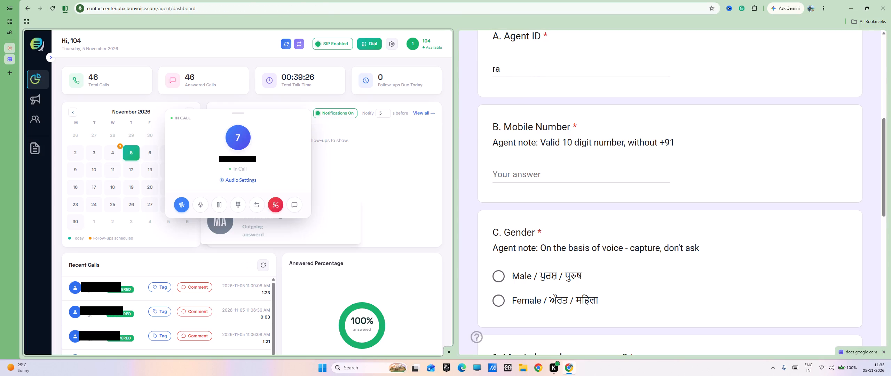
Continue entering the agent's name as the Agent ID.
left_click(535, 70)
type("nv")
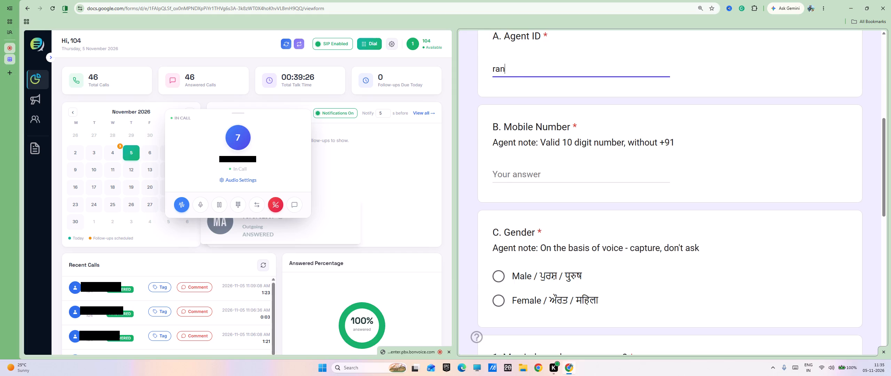
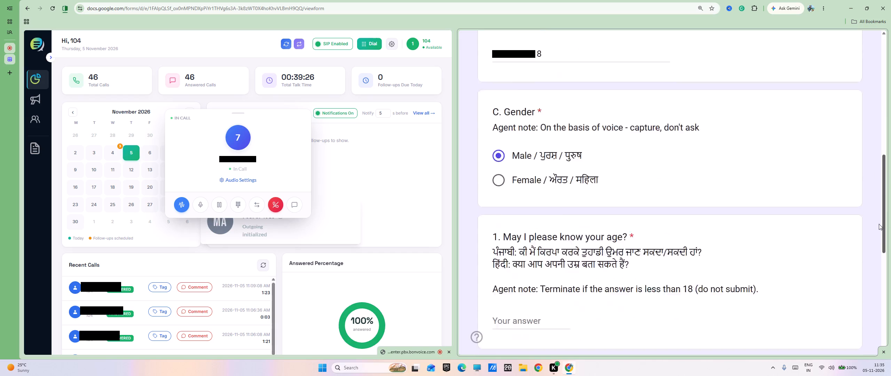
Record the respondent's age as 70 and registered voter in Punjab as Yes, and advance to the constituency section.
left_click_drag(879, 224, 877, 236)
left_click(550, 246)
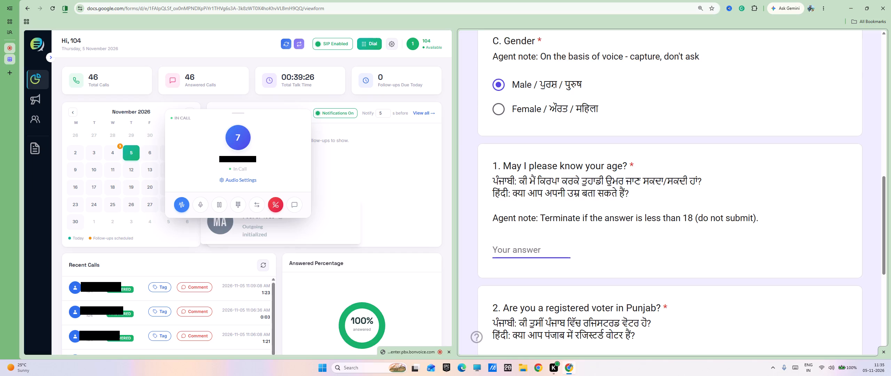
type("70")
left_click_drag(884, 204, 874, 255)
left_click(497, 219)
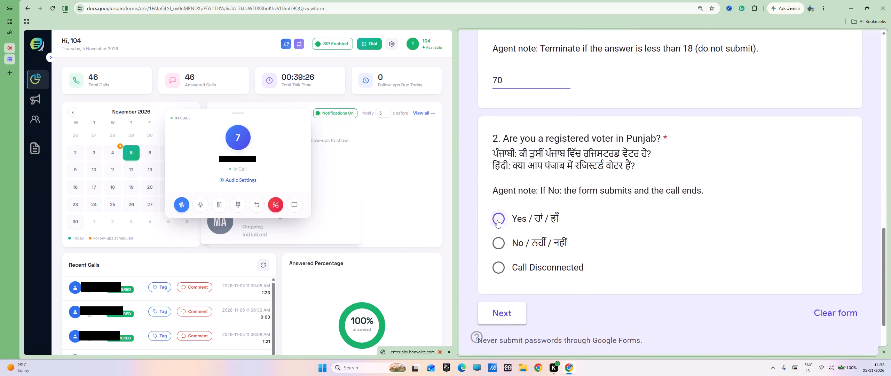
left_click(504, 322)
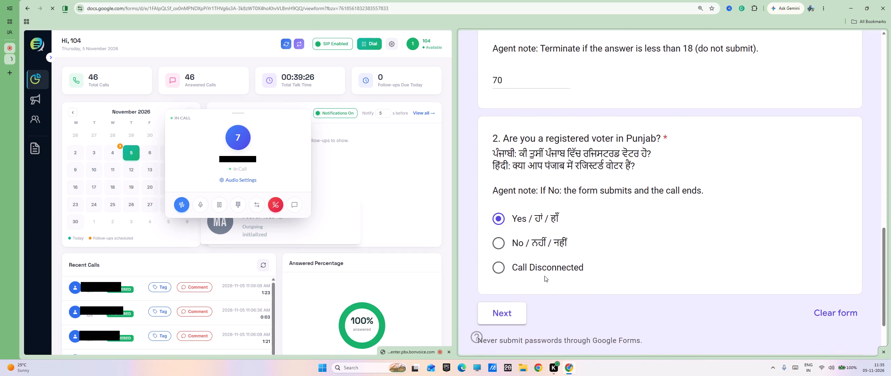
Choose 73 Moga as the respondent's assembly constituency.
left_click(560, 299)
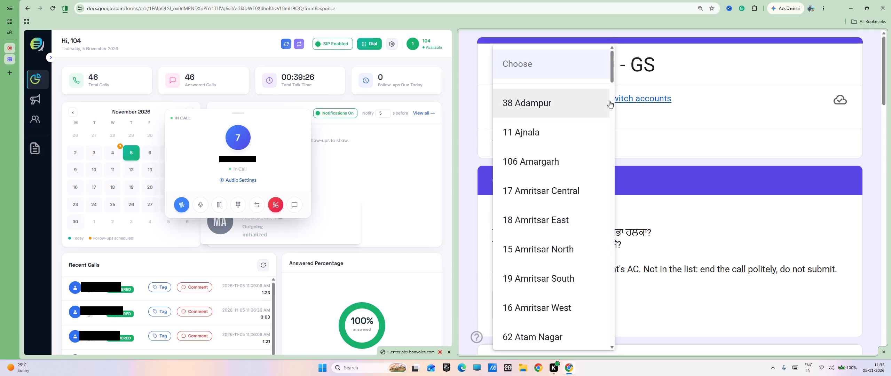
left_click_drag(612, 74, 620, 193)
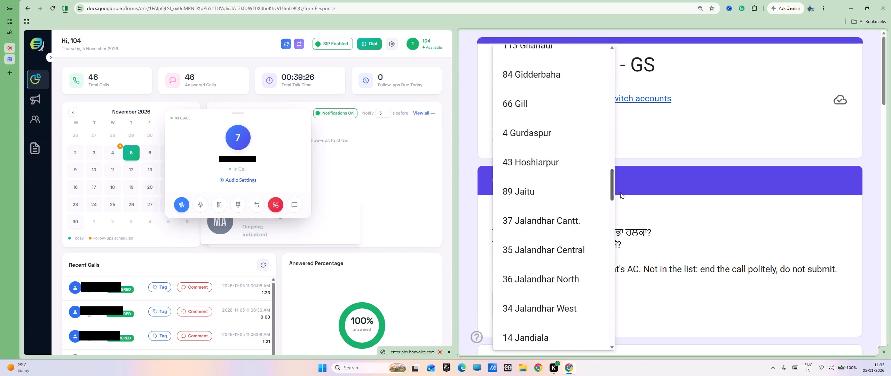
left_click_drag(620, 193, 623, 261)
left_click(555, 195)
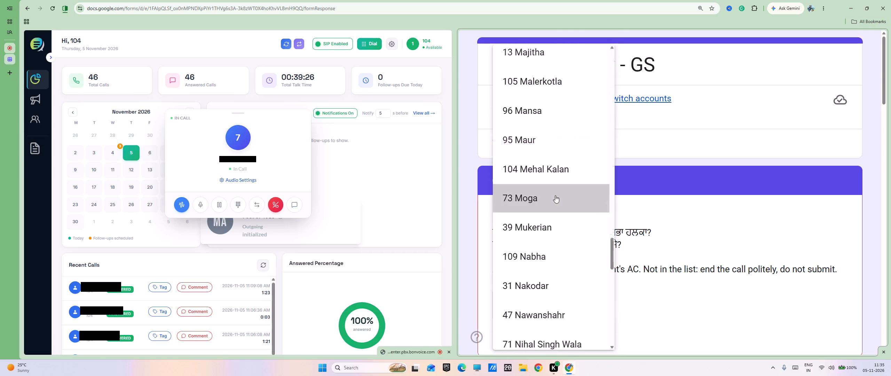
Record Congress (INC) for the upcoming Assembly vote, the 2022 Assembly vote and the 2024 Lok Sabha vote, and advance to the candidate section.
left_click_drag(883, 94, 890, 158)
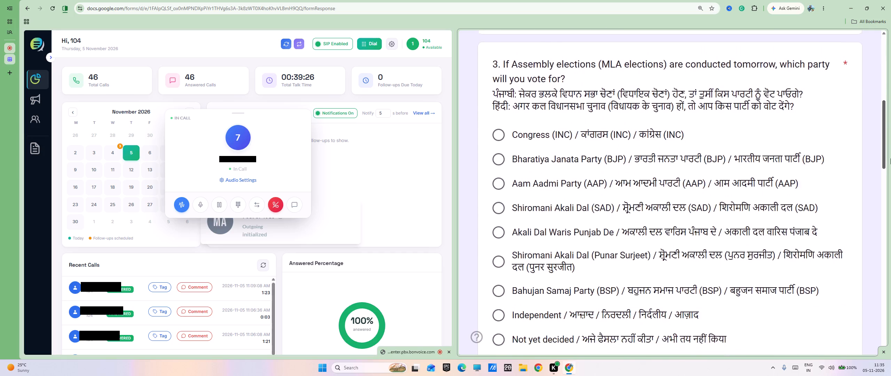
left_click_drag(890, 158, 890, 169)
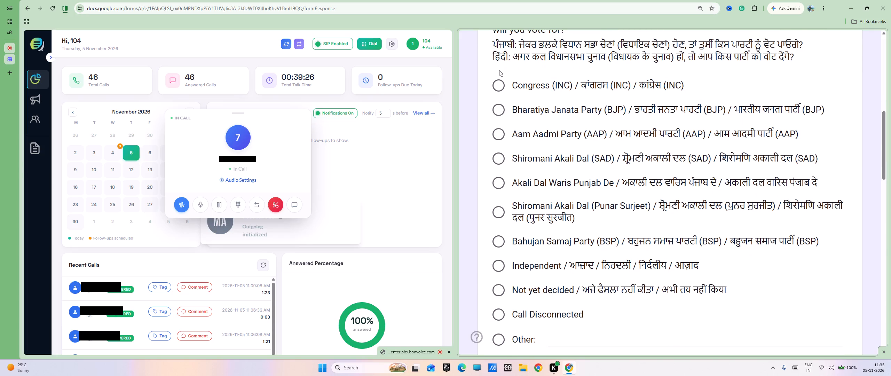
left_click(495, 89)
scroll(543, 142, "down", 2)
scroll(538, 144, "up", 1)
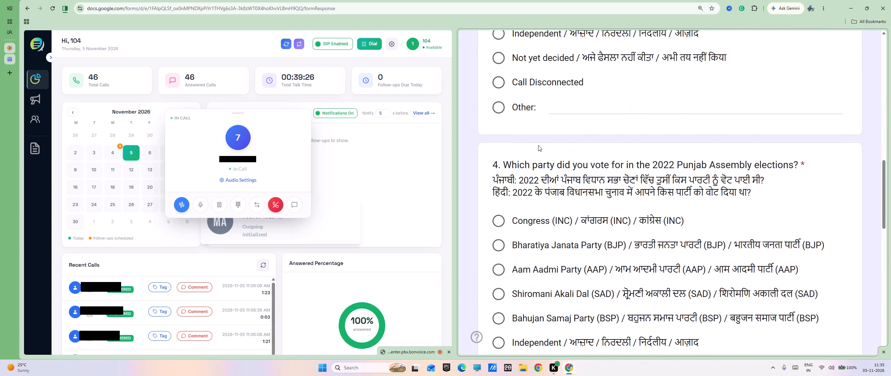
left_click(504, 222)
scroll(507, 221, "down", 2)
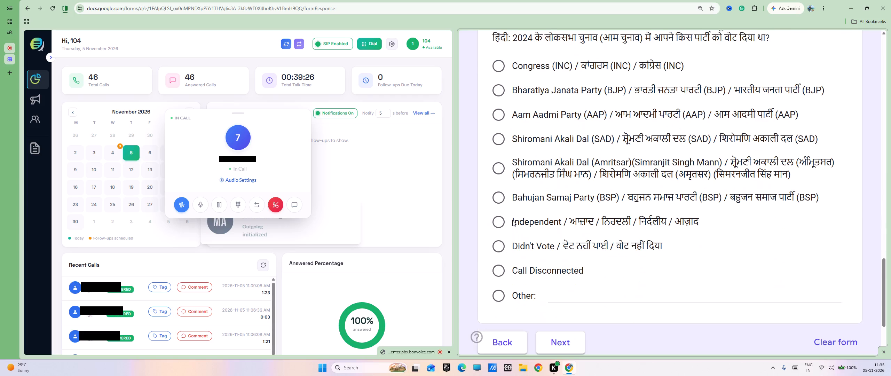
left_click(496, 64)
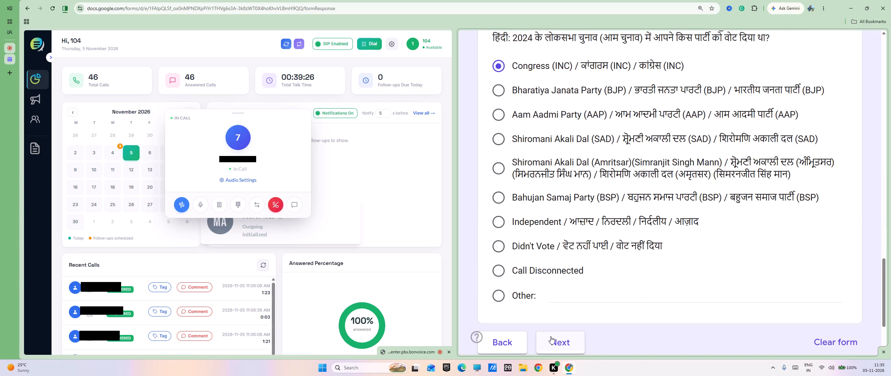
left_click(551, 337)
Select Malvika Sood in both the all-party and the INC-only candidate questions, and advance to the final section.
scroll(524, 193, "down", 1)
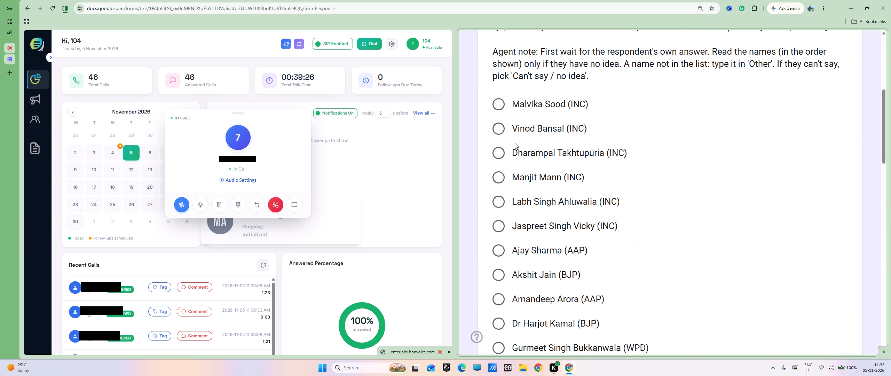
left_click(503, 103)
scroll(523, 175, "down", 1)
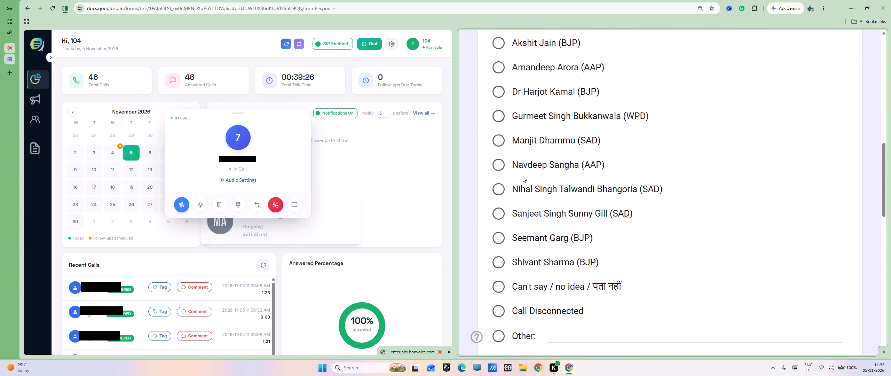
scroll(535, 213, "down", 2)
scroll(494, 131, "up", 1)
scroll(495, 144, "down", 1)
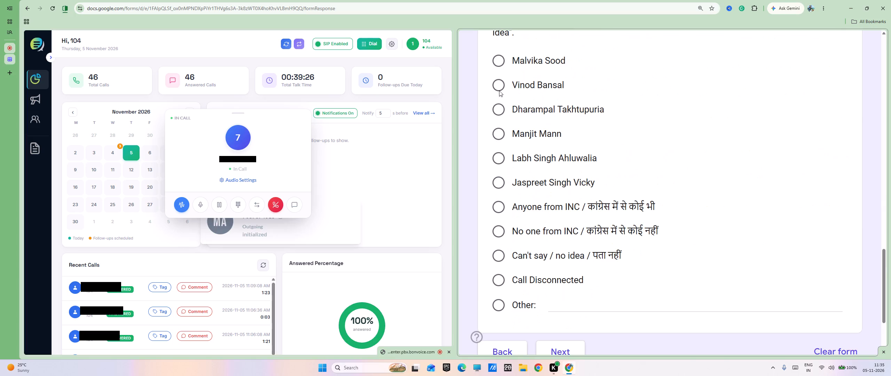
left_click(502, 61)
scroll(529, 169, "down", 2)
left_click(565, 243)
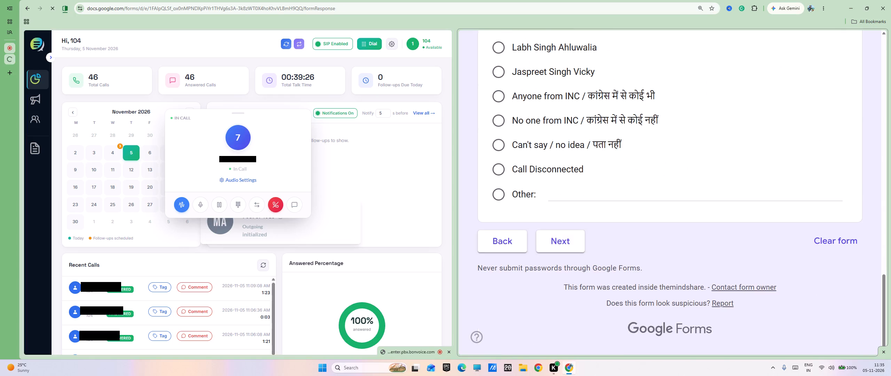
Record the respondent's community as Rai Sikh and submit the survey response.
scroll(534, 287, "down", 2)
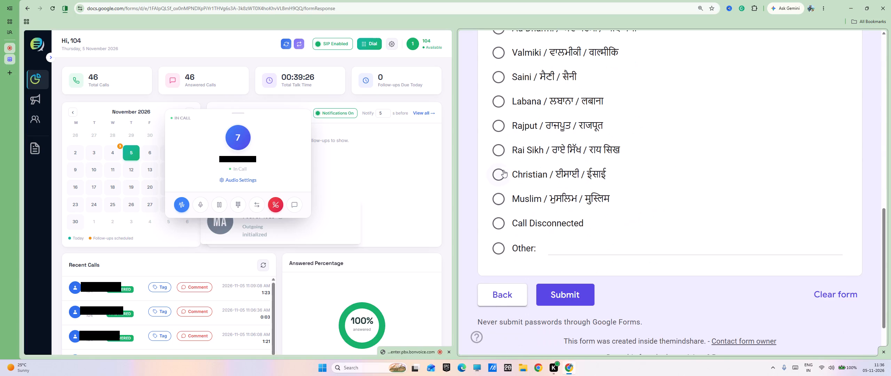
left_click(500, 148)
left_click(553, 290)
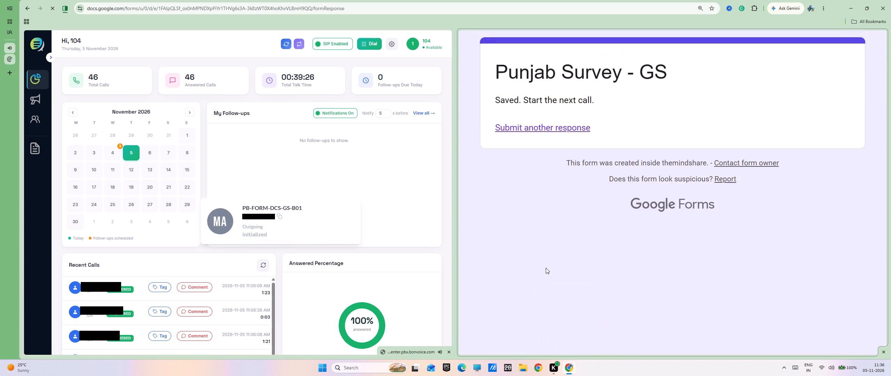
Open another blank Punjab Survey - GS response for the next call.
left_click(536, 126)
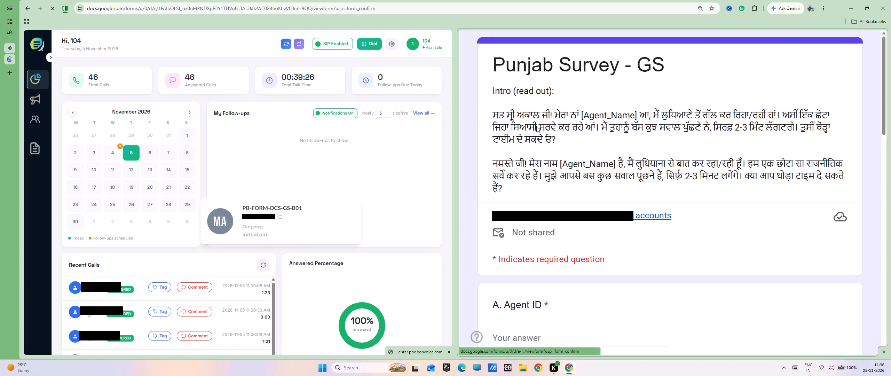
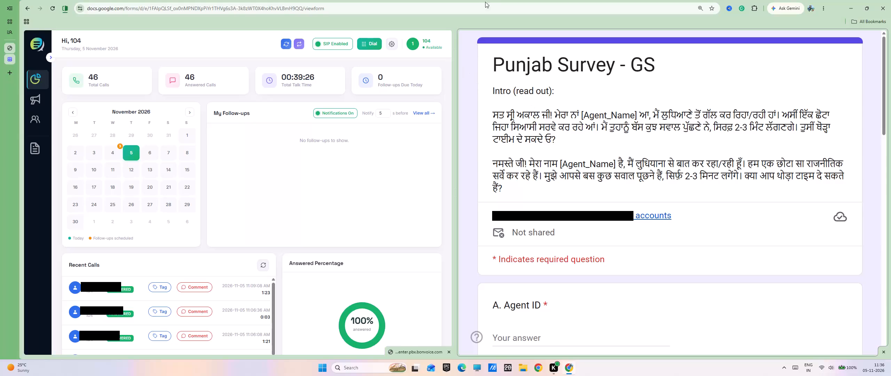
Set the agent status to Unavailable and back to Available to bring in the next campaign call.
left_click(413, 45)
left_click(408, 73)
left_click(417, 47)
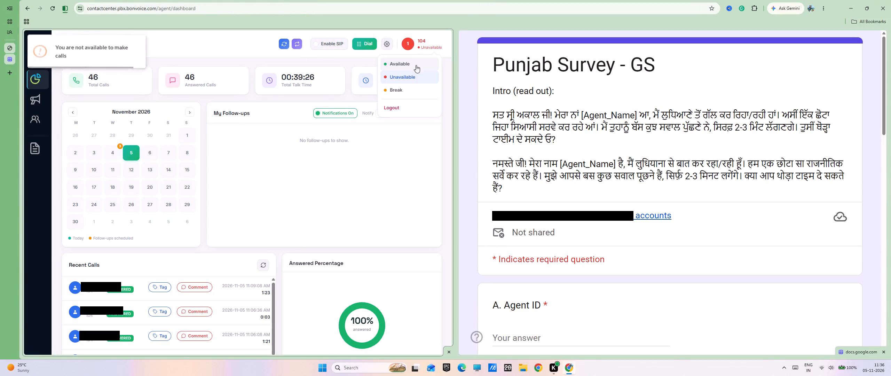
left_click(416, 65)
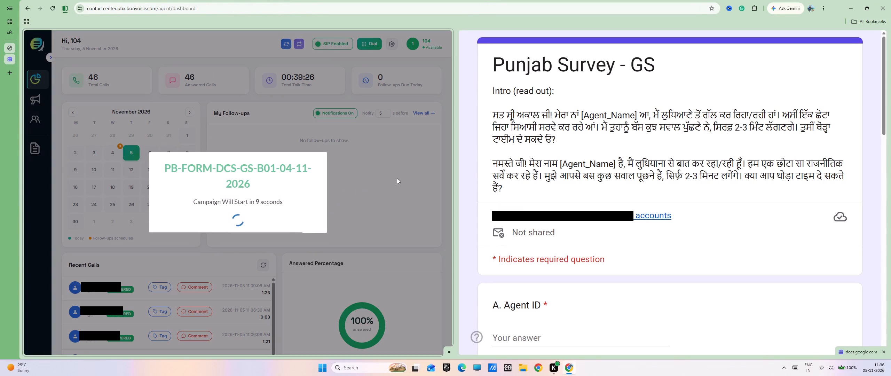
left_click(252, 237)
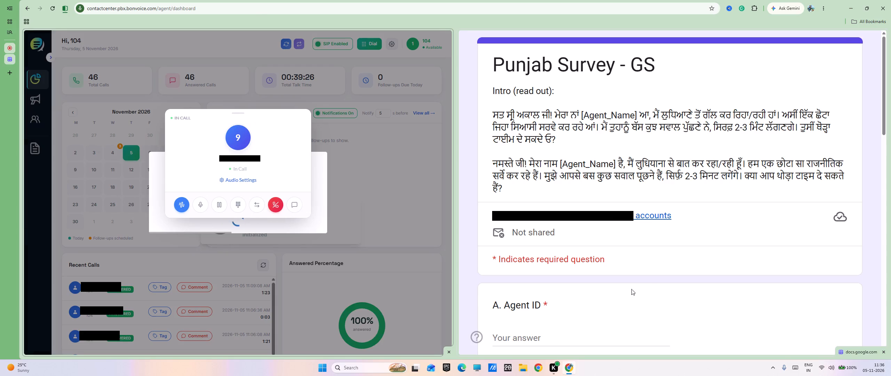
Enter the agent's name in the Agent ID field of the blank survey response.
left_click_drag(883, 128, 870, 194)
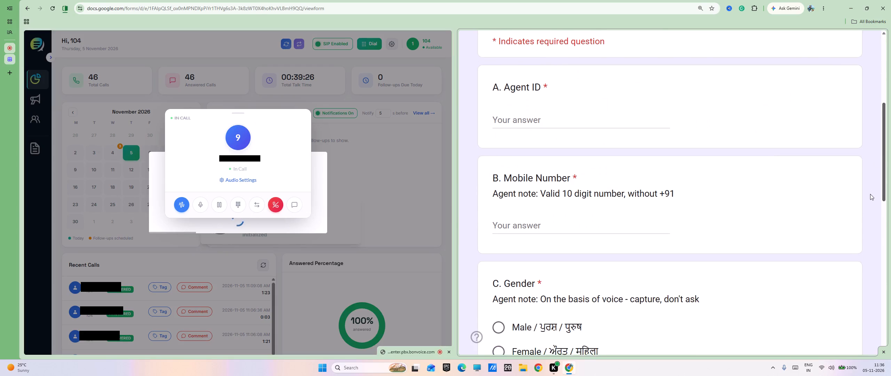
left_click_drag(870, 194, 868, 193)
left_click(539, 126)
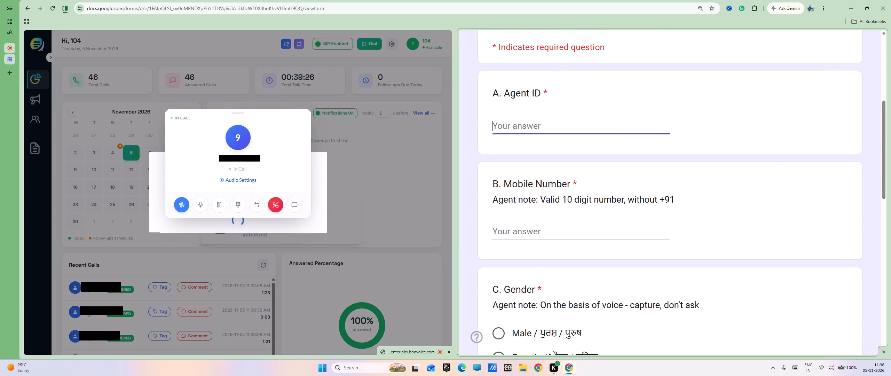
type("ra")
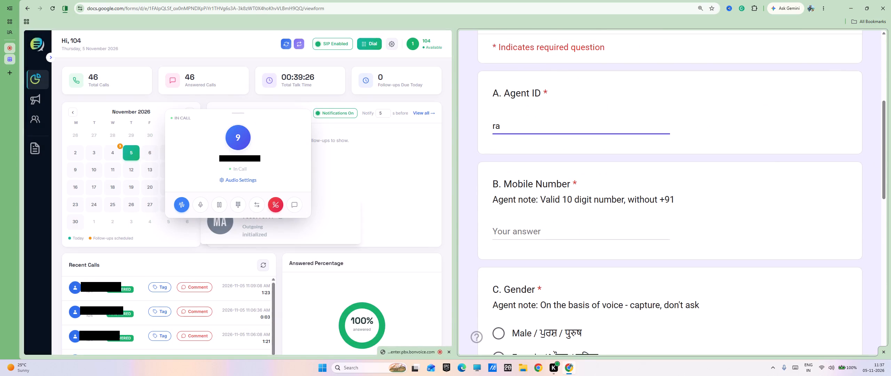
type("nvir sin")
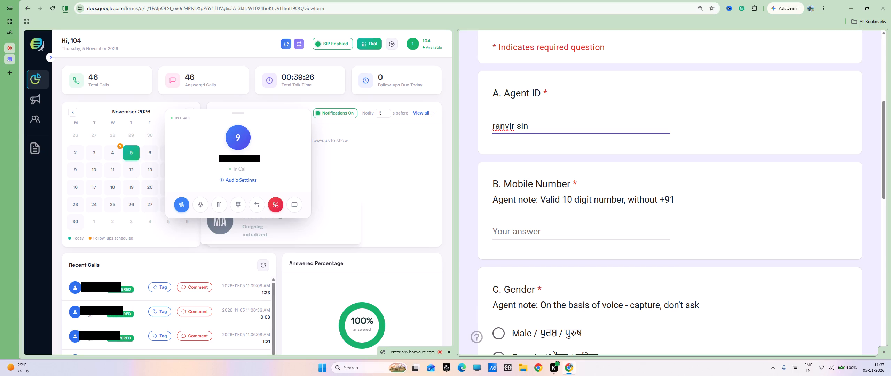
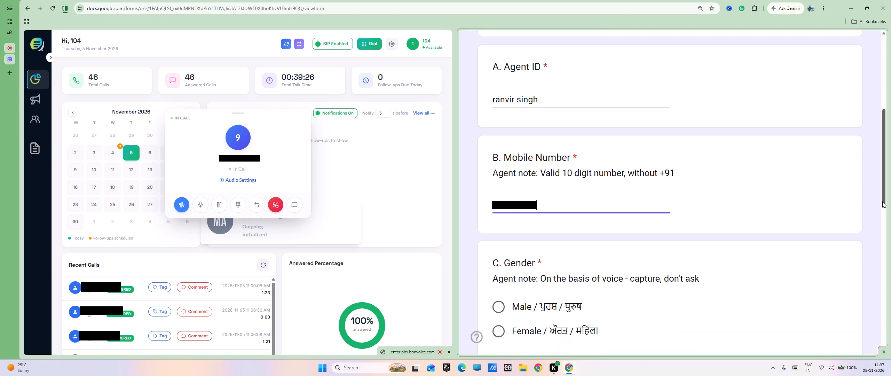
Complete the Mobile Number answer with its missing leading digit so it is a valid ten-digit number.
left_click_drag(882, 202, 880, 244)
left_click(496, 161)
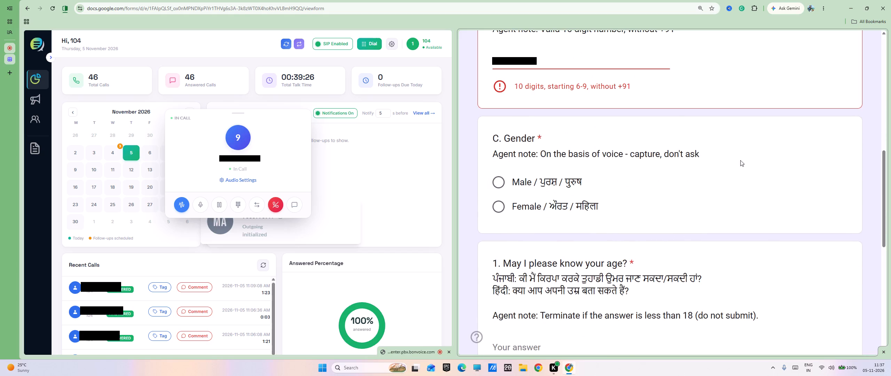
left_click(565, 63)
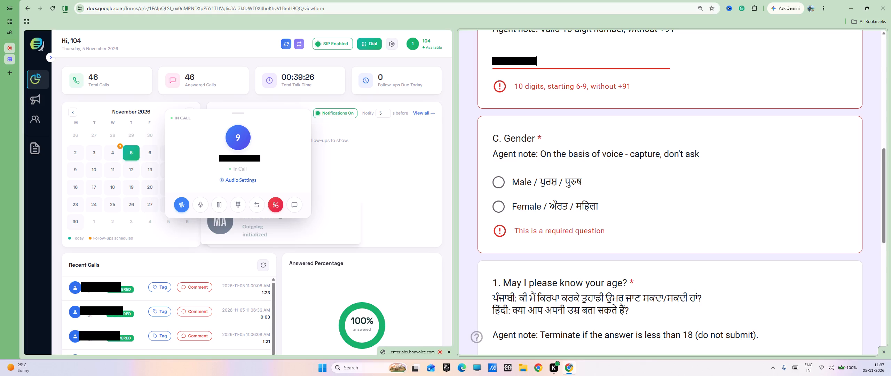
left_click(512, 63)
key("9")
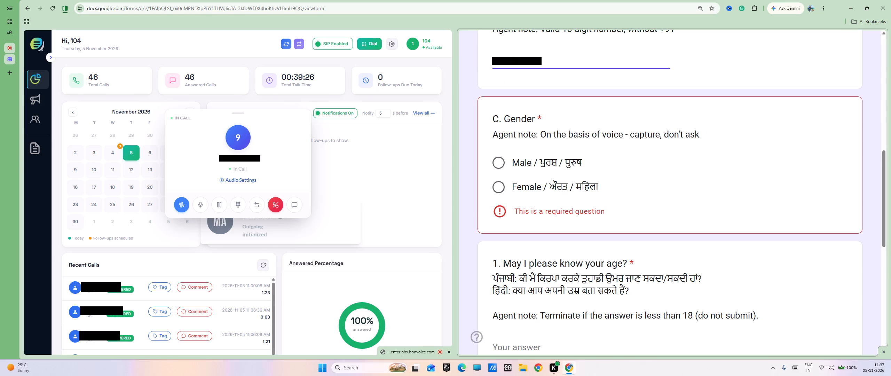
Record gender Male, age 40 and registered voter in Punjab Yes, and continue to the constituency page.
left_click(540, 161)
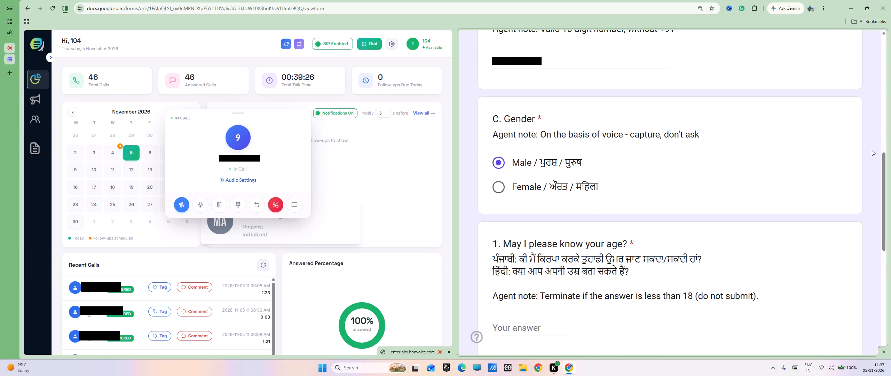
left_click_drag(883, 168, 890, 204)
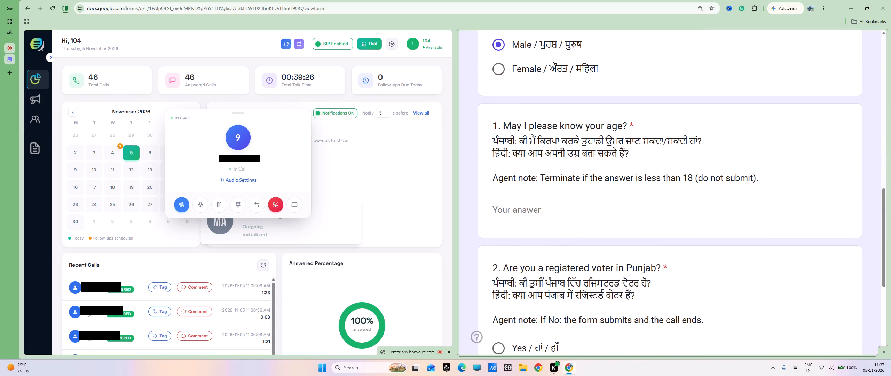
left_click(534, 207)
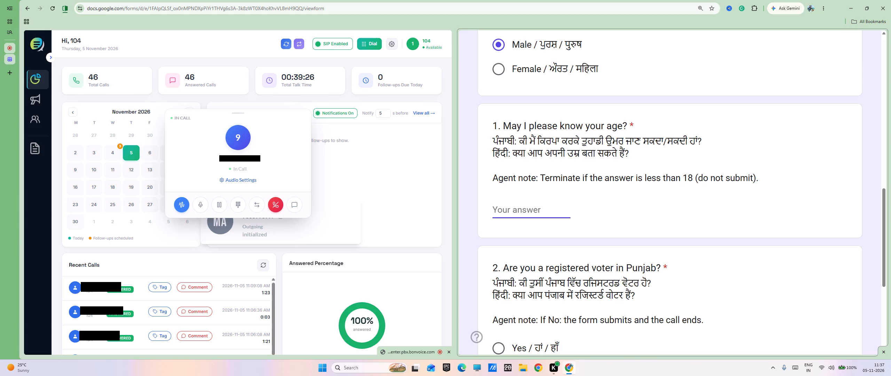
type("40")
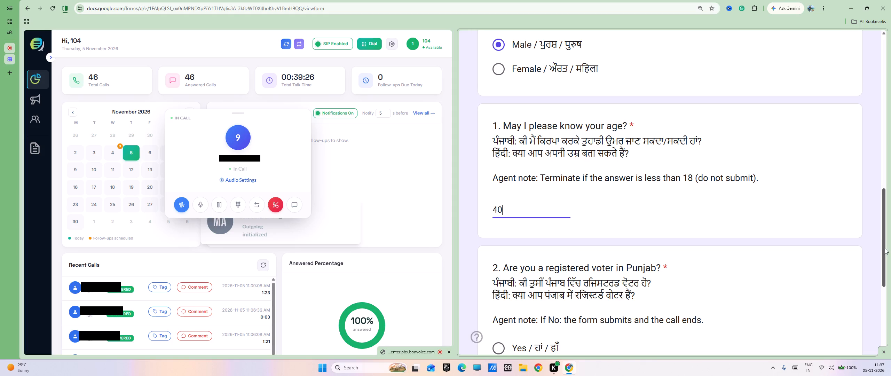
left_click_drag(883, 251, 877, 286)
left_click(496, 236)
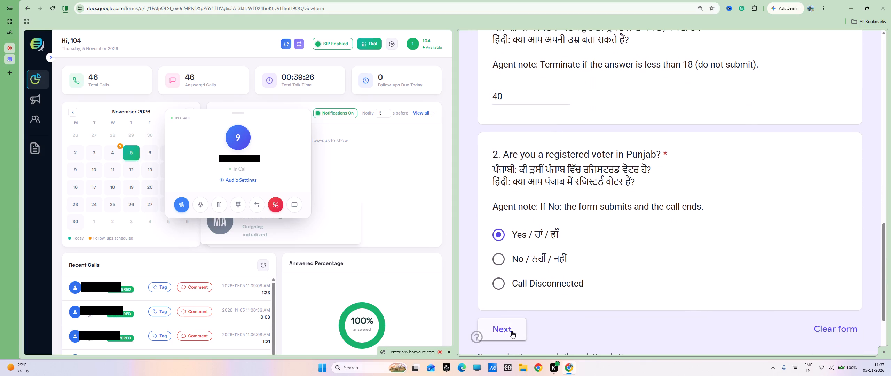
left_click(512, 331)
Select 106 Amargarh as the respondent's Assembly constituency.
scroll(574, 197, "down", 1)
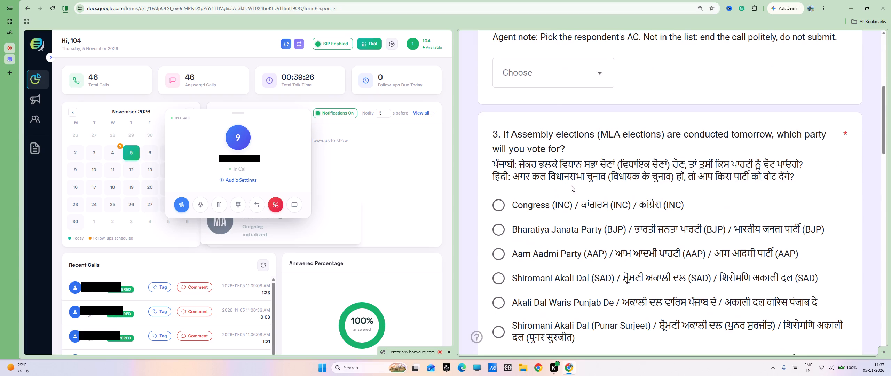
left_click(562, 75)
left_click(543, 154)
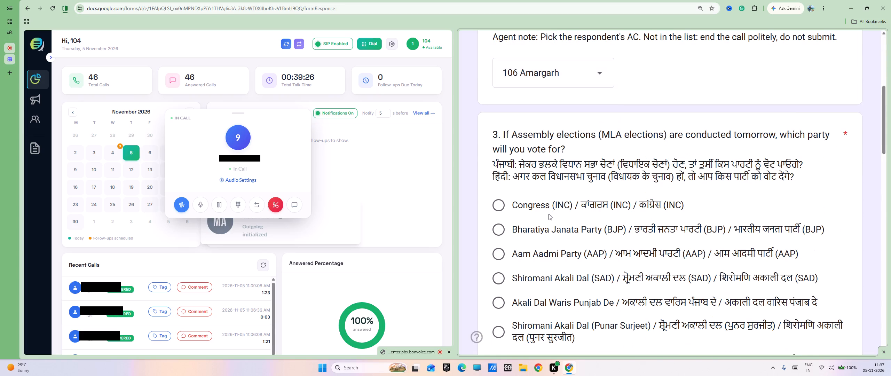
Answer the party voting questions with Bharatiya Janata Party (BJP) and continue to the candidate questions.
left_click(547, 224)
scroll(547, 235, "down", 3)
left_click(543, 214)
scroll(548, 234, "down", 3)
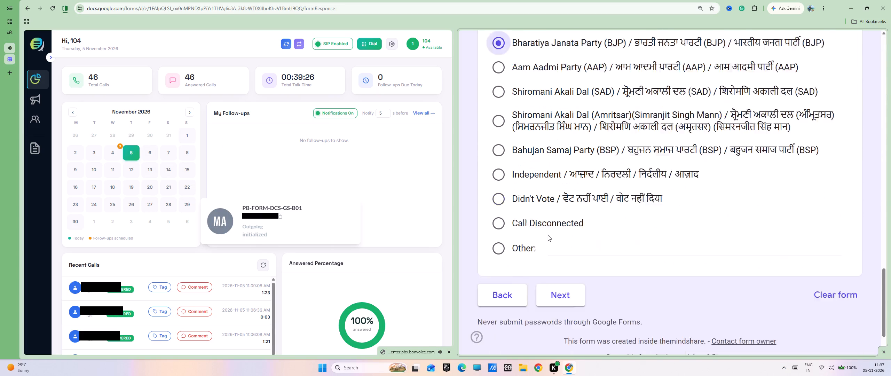
left_click(546, 236)
left_click(536, 216)
scroll(536, 215, "up", 1)
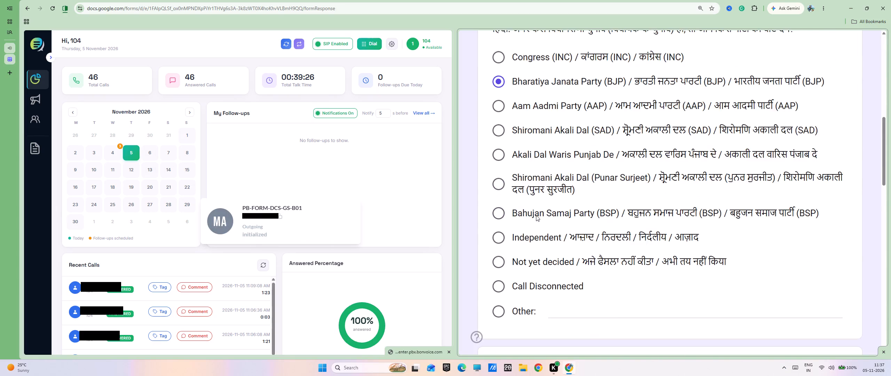
scroll(536, 215, "down", 3)
left_click(572, 313)
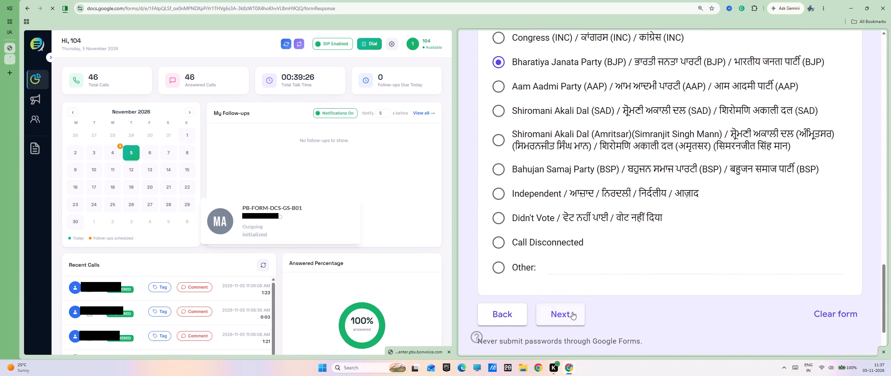
Answer the two Amargarh questions on MLA candidates, including the most suitable INC candidate, and continue to the Community page.
scroll(570, 304, "up", 2)
scroll(570, 304, "down", 1)
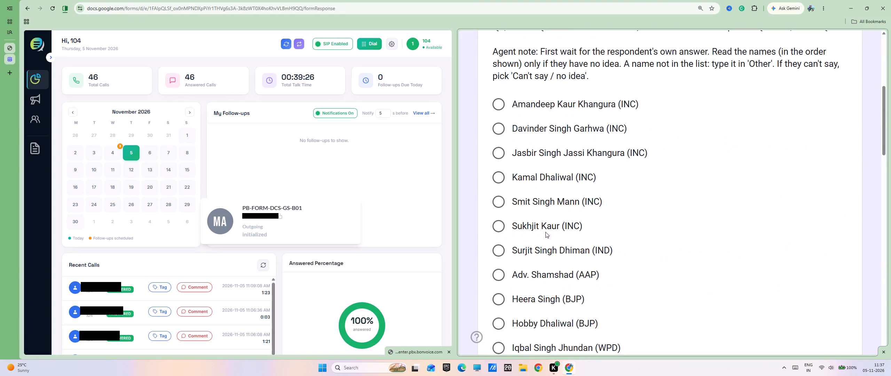
scroll(566, 217, "down", 1)
scroll(554, 162, "down", 1)
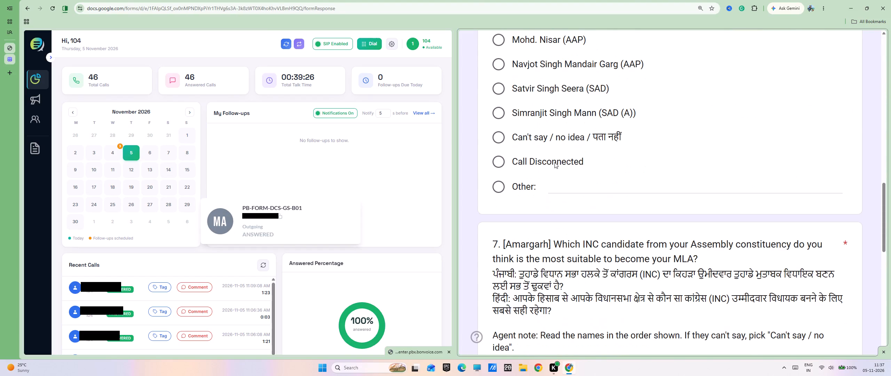
scroll(569, 137, "up", 1)
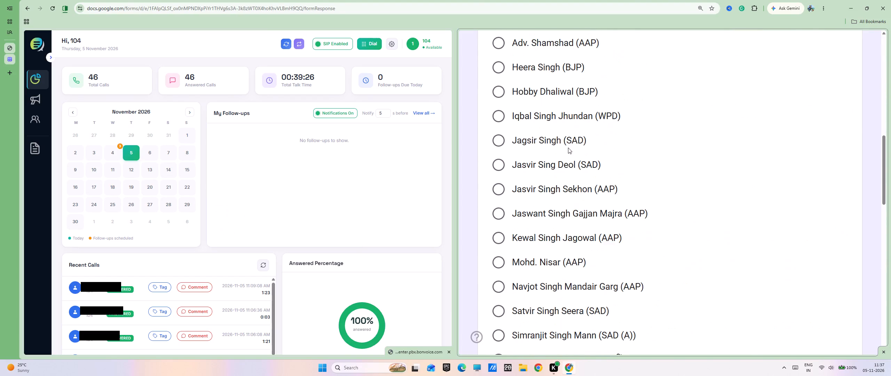
scroll(568, 148, "down", 2)
scroll(567, 146, "up", 1)
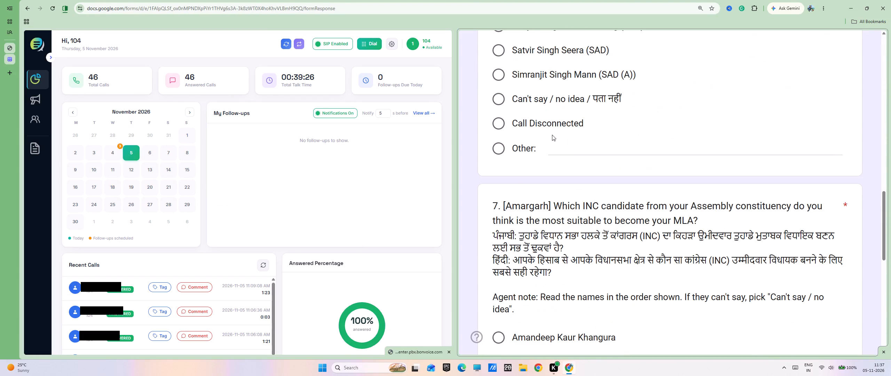
left_click(552, 134)
scroll(553, 171, "down", 1)
scroll(549, 225, "down", 1)
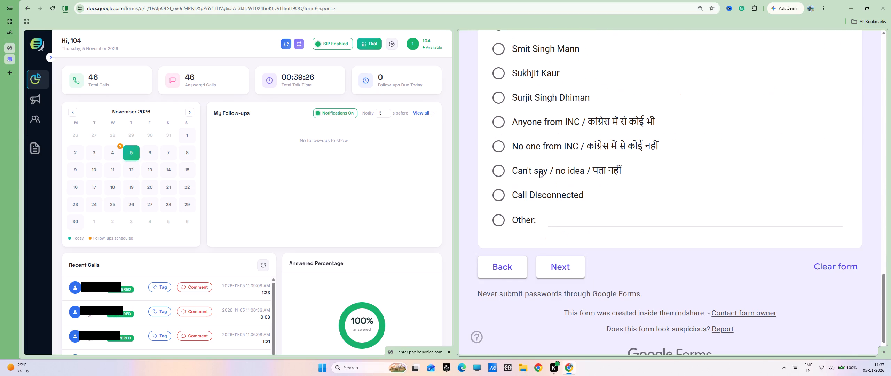
left_click(545, 149)
left_click(565, 240)
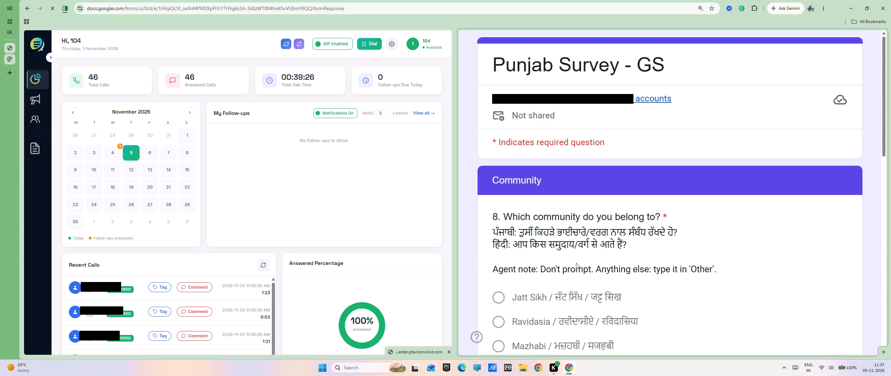
Choose the respondent's community in question 8 and submit the survey response.
scroll(578, 267, "down", 1)
left_click(549, 209)
scroll(565, 262, "down", 4)
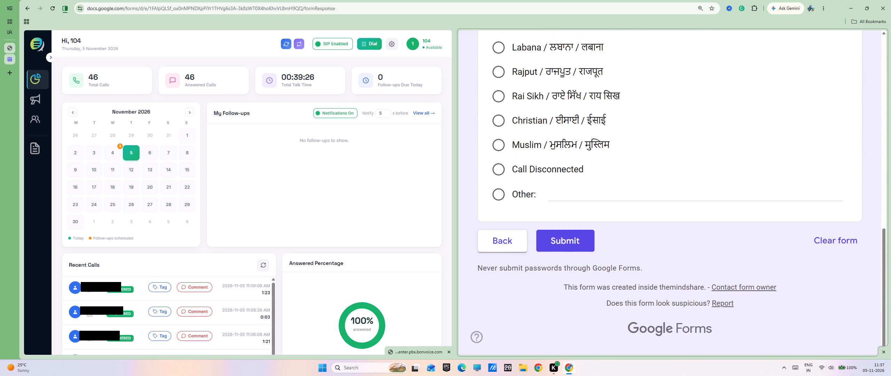
left_click(566, 253)
left_click(567, 241)
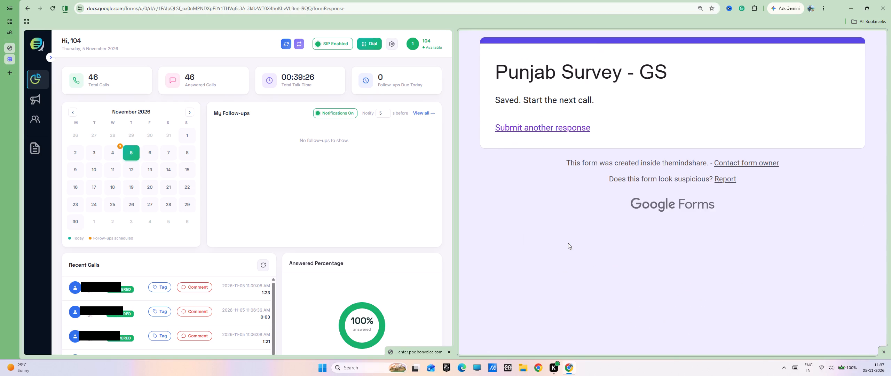
Open a blank Punjab Survey - GS response for the next call.
left_click(556, 129)
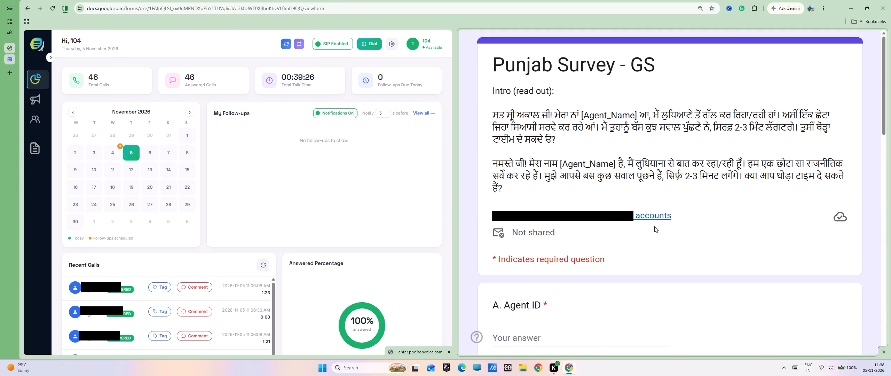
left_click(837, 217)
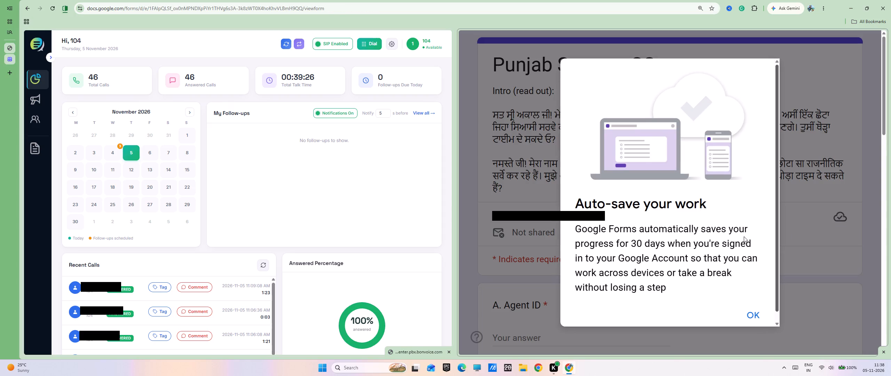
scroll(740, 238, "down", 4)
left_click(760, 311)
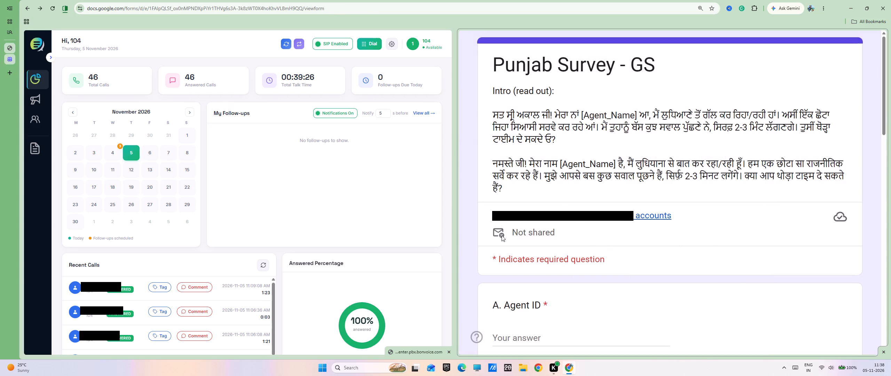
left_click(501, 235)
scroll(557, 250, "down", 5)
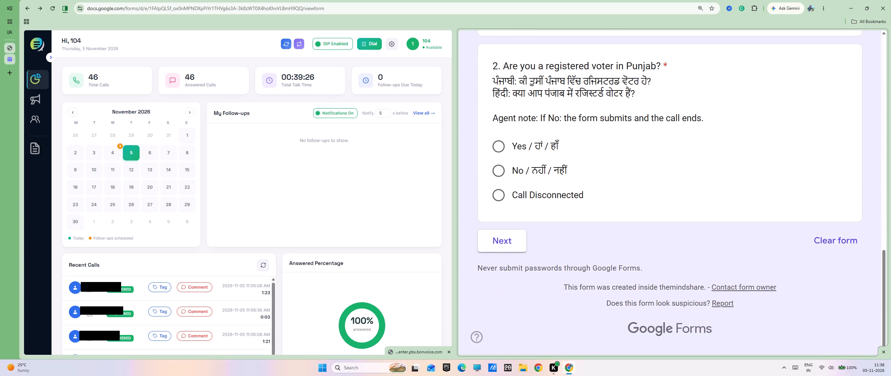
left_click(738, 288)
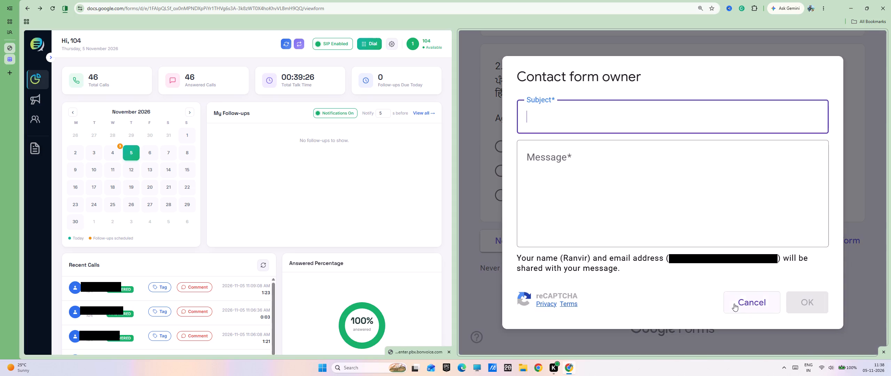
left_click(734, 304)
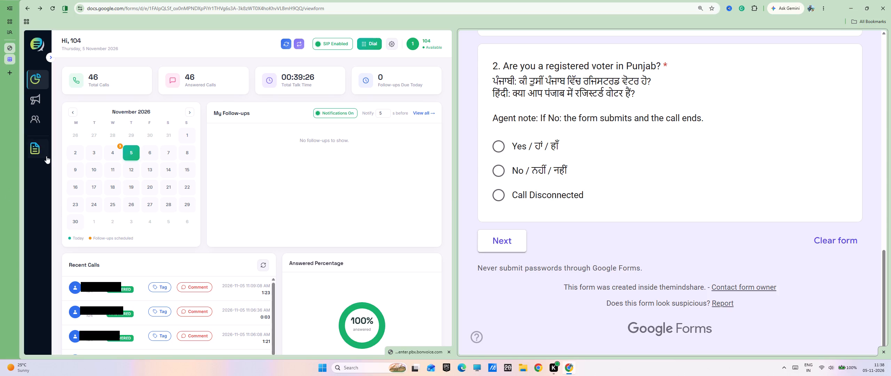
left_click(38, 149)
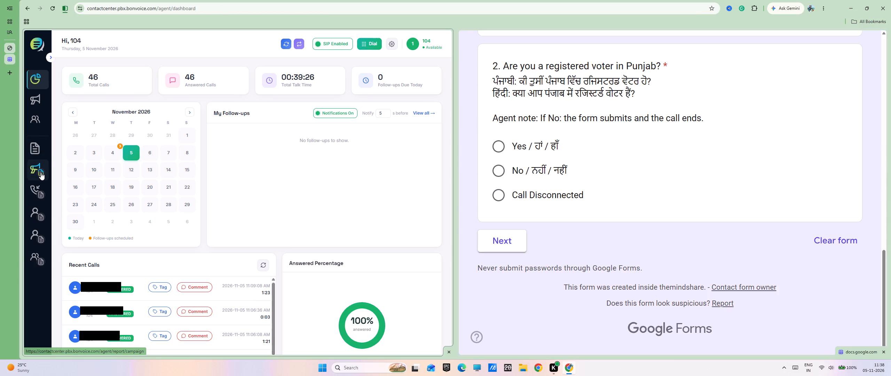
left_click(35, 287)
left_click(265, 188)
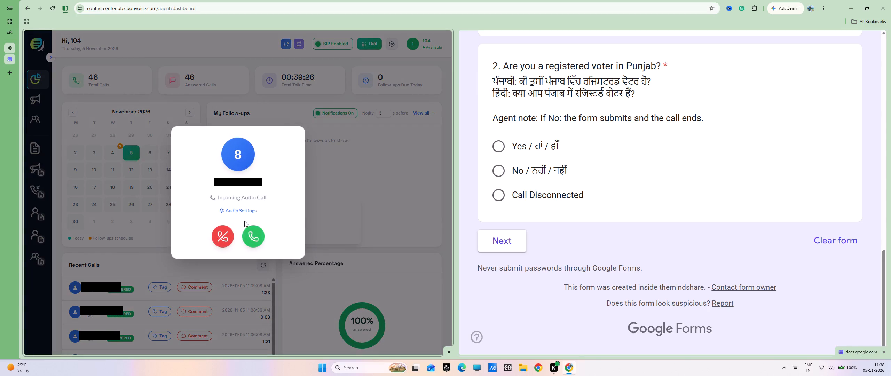
Answer the incoming campaign call.
left_click(246, 234)
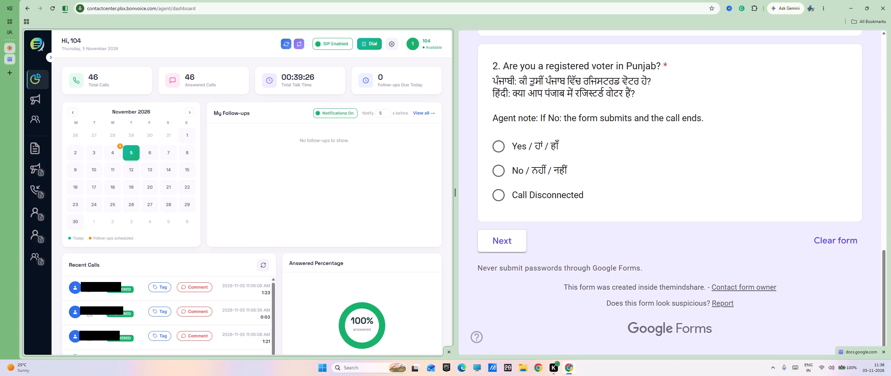
Change the agent's availability status to reset it for the next campaign call.
left_click(421, 44)
left_click(417, 79)
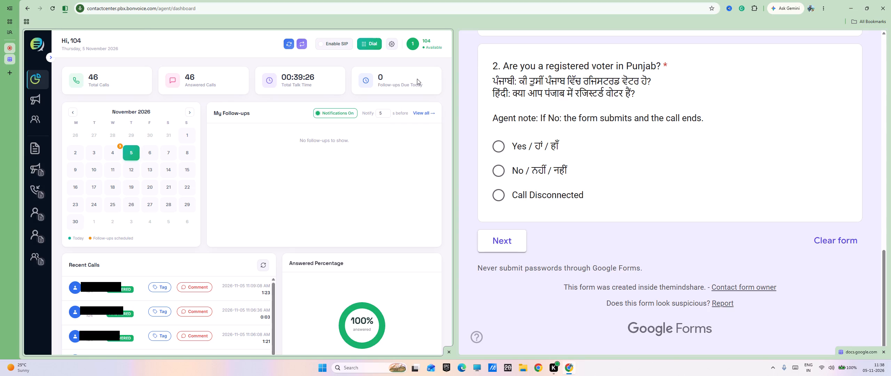
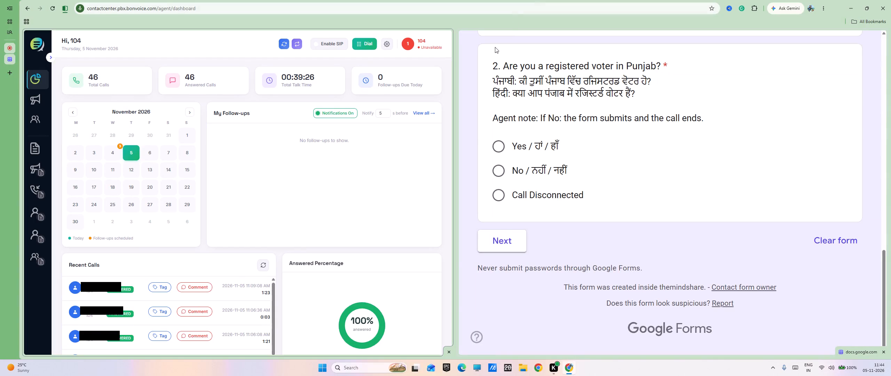
Set the agent's status to Available so the next campaign call comes in.
left_click(410, 36)
left_click(410, 44)
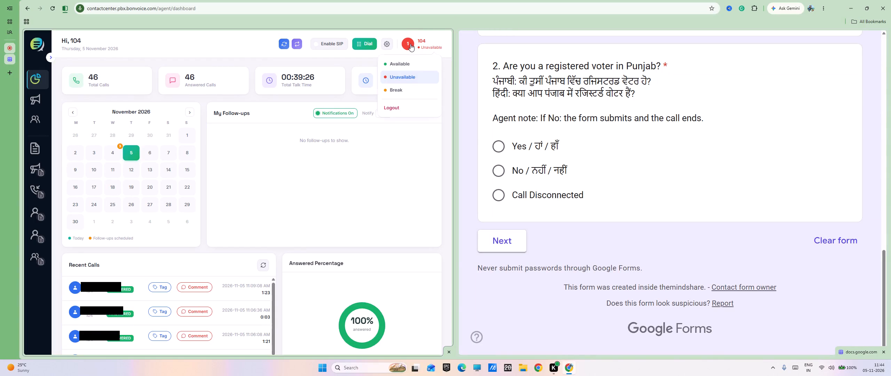
left_click(408, 63)
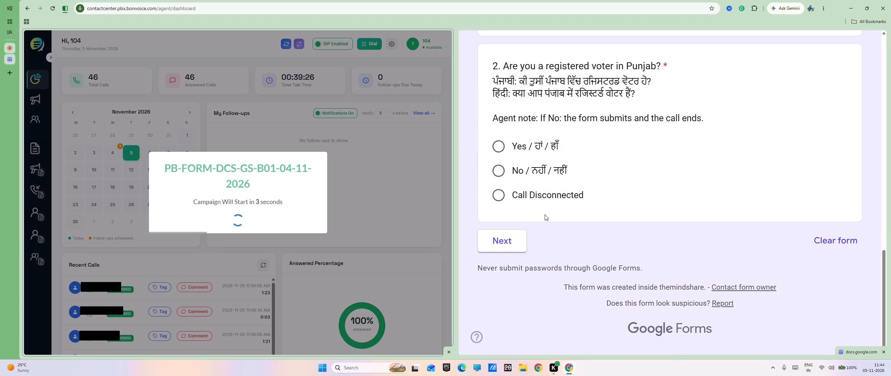
Start filling in the Agent ID field of the blank survey response with the agent's name.
scroll(560, 212, "up", 4)
scroll(564, 219, "down", 1)
left_click(544, 100)
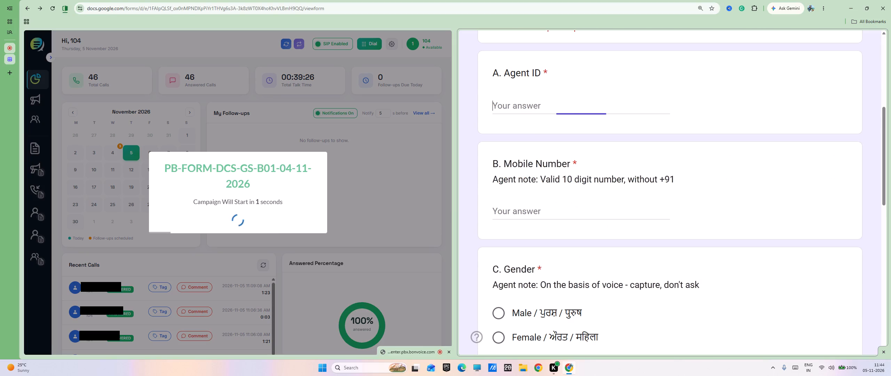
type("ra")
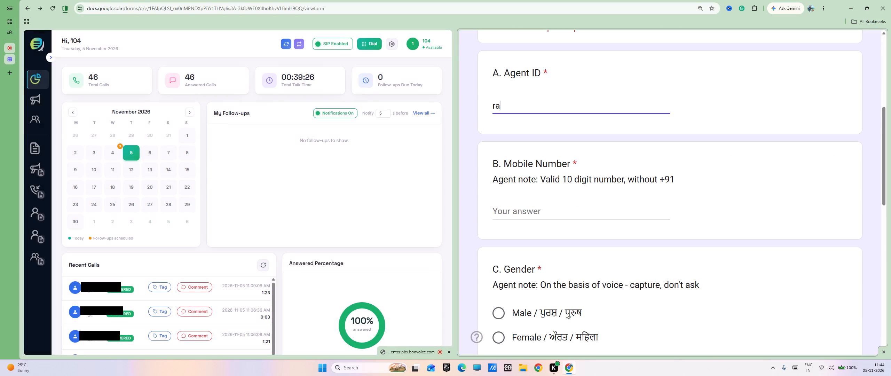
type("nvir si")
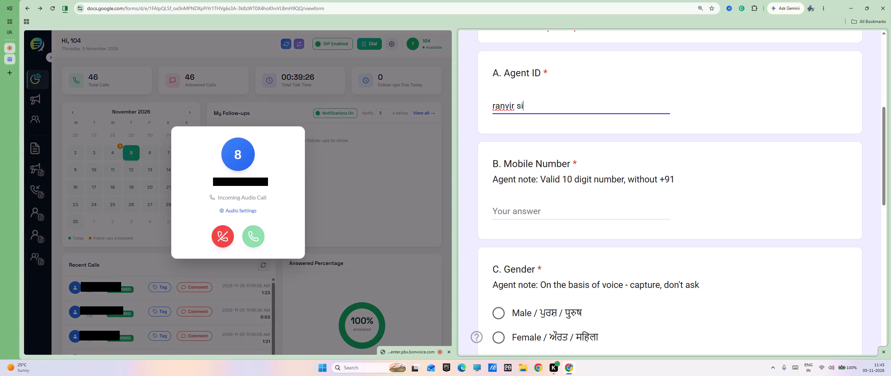
Answer the incoming campaign call and show its microphone and speaker settings.
left_click(255, 232)
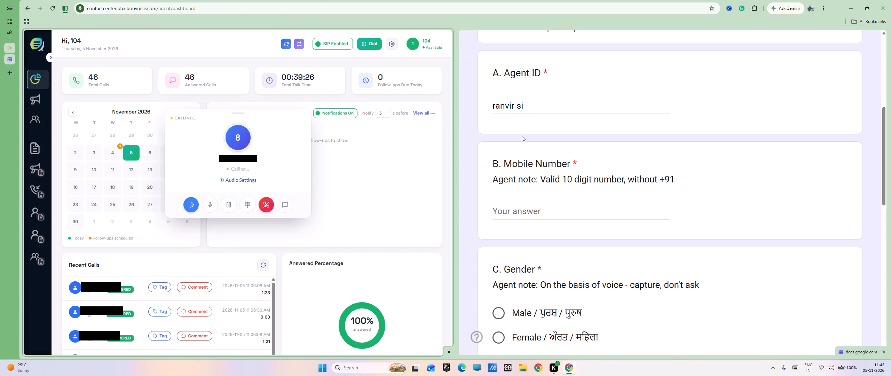
left_click(243, 180)
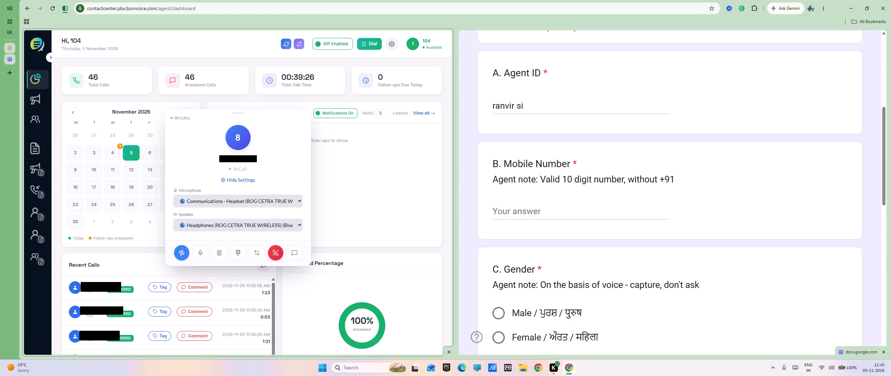
Return to the partly filled Agent ID field to complete the agent's name.
left_click(558, 103)
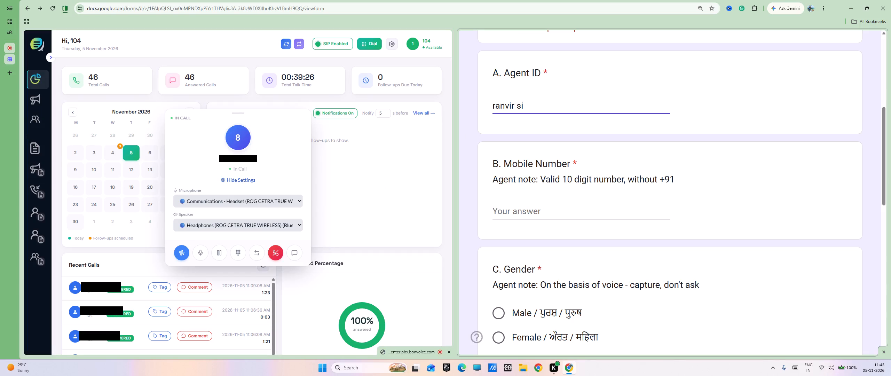
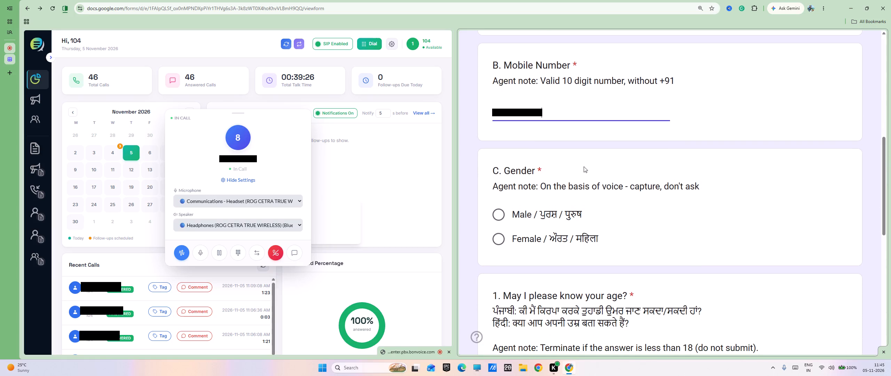
Set the gender to Male and enter 33 as the age in the survey response.
left_click(497, 212)
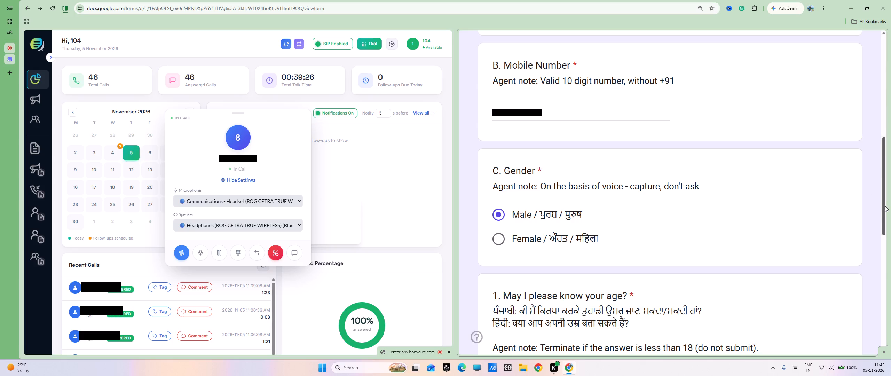
left_click_drag(884, 207, 876, 261)
left_click(531, 199)
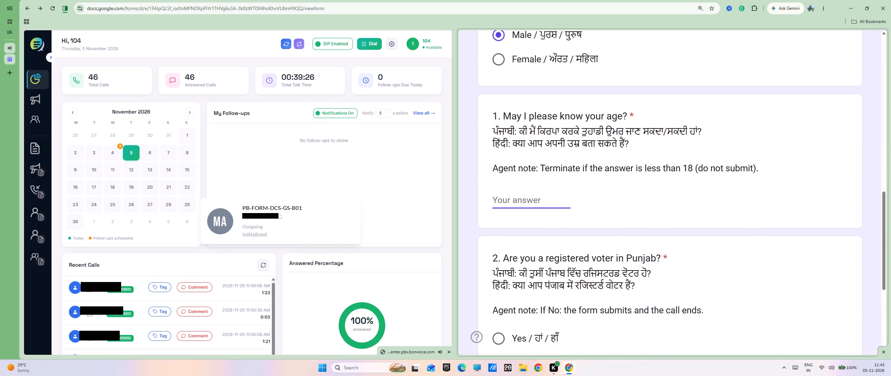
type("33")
Answer Yes to being a registered voter in Punjab and continue to the Constituency section.
scroll(538, 192, "down", 1)
left_click(504, 150)
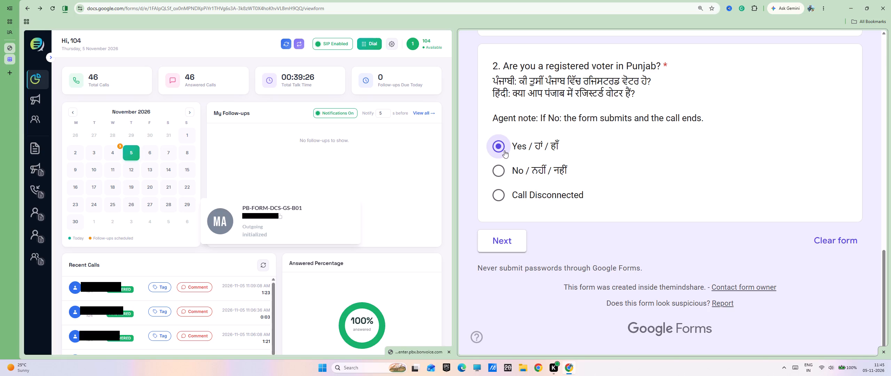
left_click(505, 236)
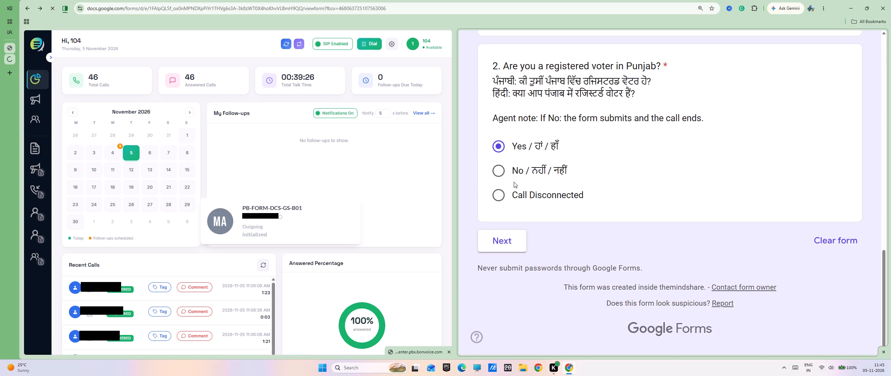
Choose 89 Jaitu as the constituency for question 2a.
scroll(544, 250, "down", 1)
scroll(535, 212, "up", 1)
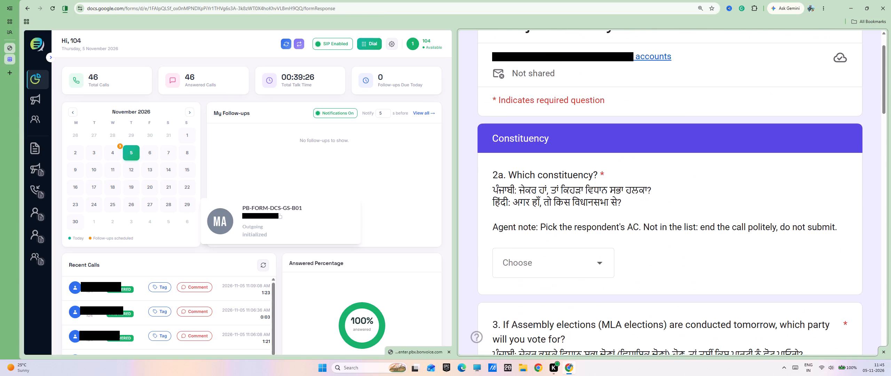
left_click(546, 303)
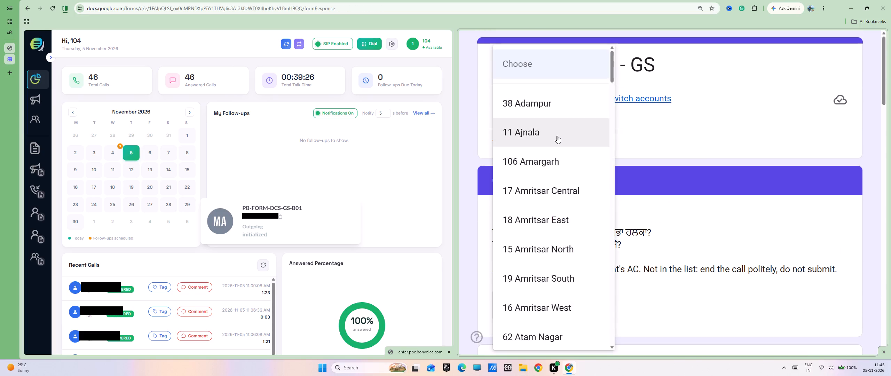
scroll(556, 173, "down", 5)
left_click(553, 170)
Select Congress (INC) as the party to vote for if Assembly elections were held tomorrow.
scroll(562, 243, "down", 1)
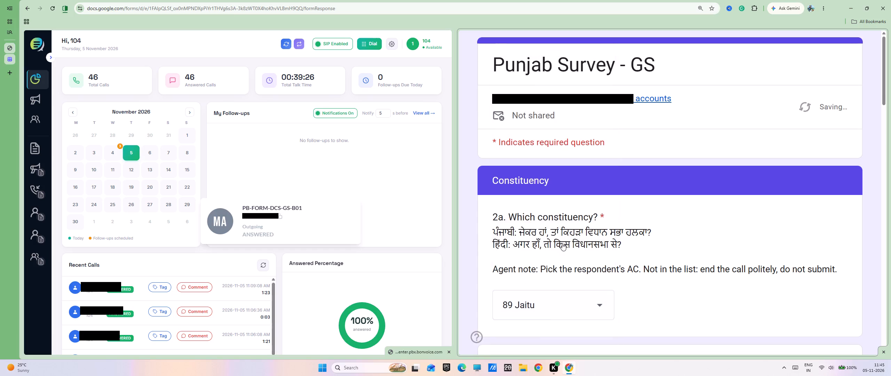
scroll(562, 243, "down", 2)
left_click_drag(886, 97, 886, 141)
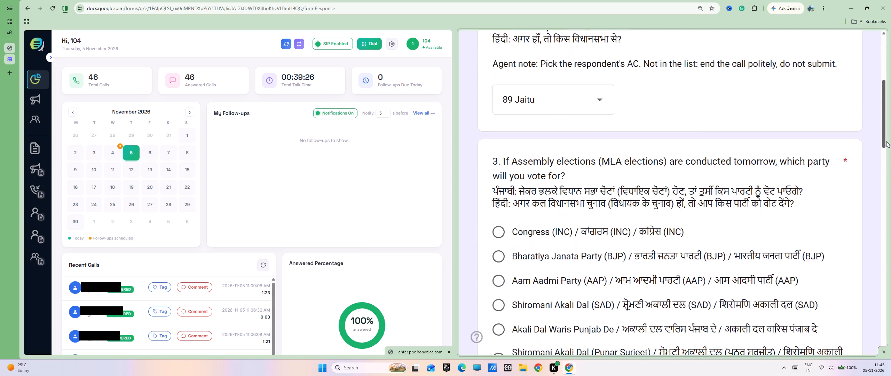
left_click_drag(886, 141, 886, 155)
left_click(657, 165)
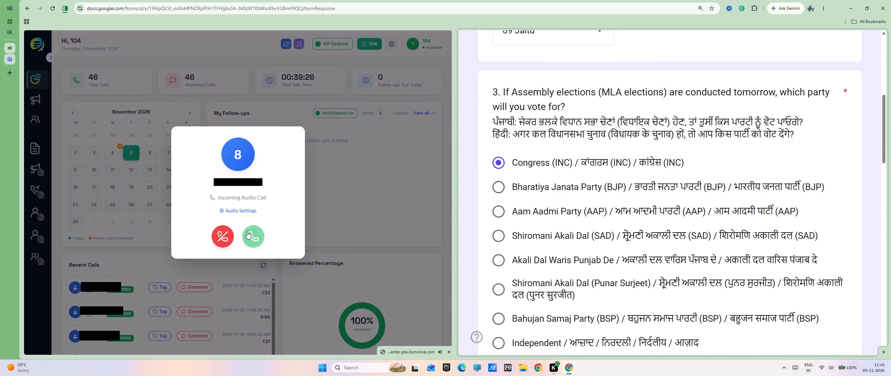
Answer the incoming campaign call.
left_click(247, 231)
Select Congress (INC) for question 4 on the 2022 Punjab Assembly election vote.
left_click_drag(884, 135, 881, 198)
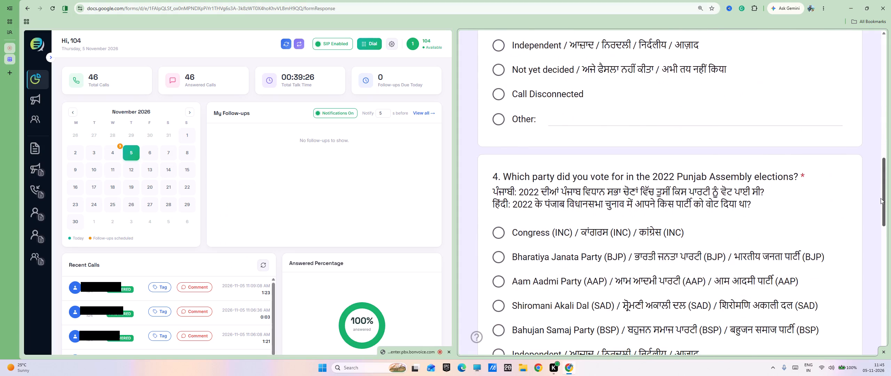
left_click_drag(881, 198, 880, 199)
left_click(629, 224)
Answer the 2024 Lok Sabha vote question and continue to the 89 Jaitu section.
left_click_drag(886, 191, 880, 288)
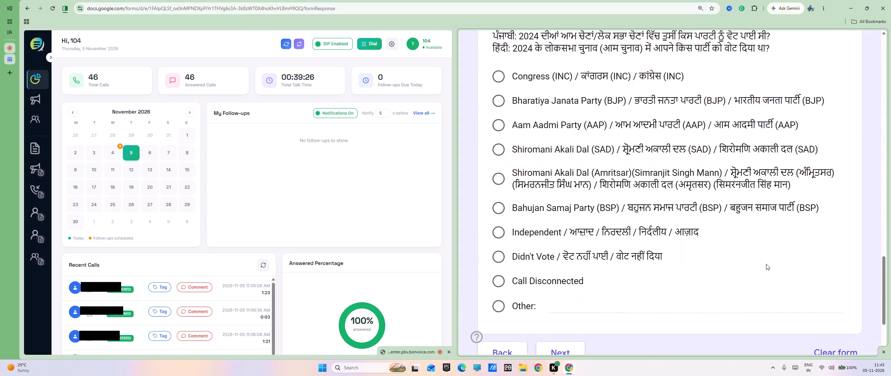
scroll(535, 200, "down", 2)
left_click(553, 244)
left_click(560, 202)
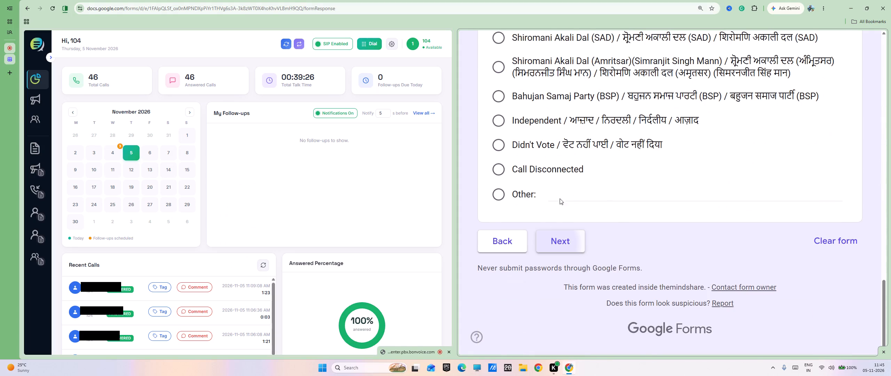
left_click(560, 195)
scroll(563, 208, "down", 7)
left_click(566, 234)
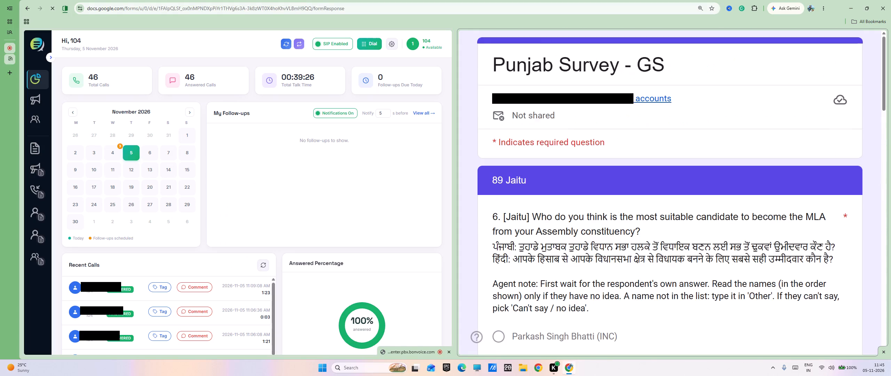
Select Master Baldev Singh (INC) as the most suitable MLA candidate for Jaitu in question 6.
scroll(565, 229, "down", 1)
left_click(542, 164)
left_click(548, 159)
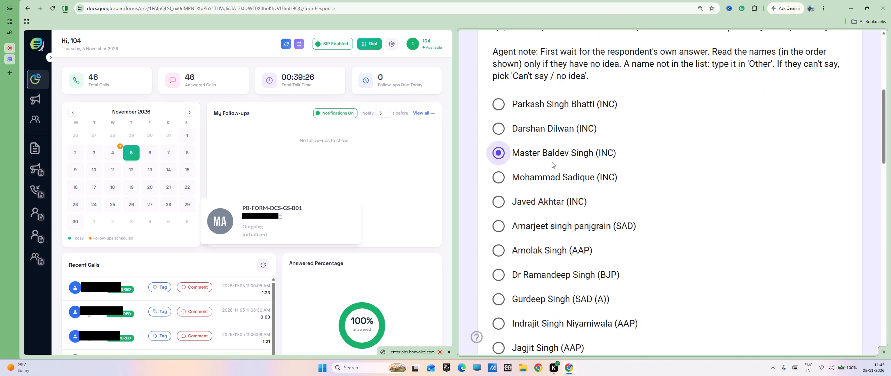
Select Darshan Dilwan as the most suitable INC candidate in question 7 and continue to the next section.
scroll(552, 167, "down", 4)
left_click(558, 236)
left_click(558, 217)
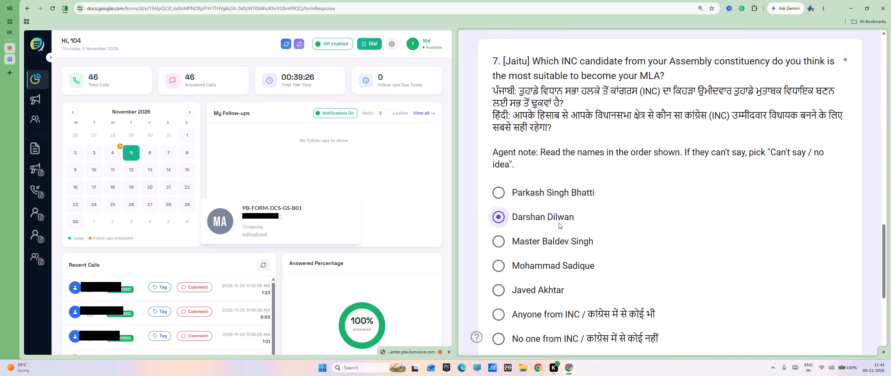
scroll(560, 227, "down", 5)
left_click(565, 236)
Complete the remaining answers in the final section and submit the survey response.
scroll(592, 206, "down", 3)
left_click(546, 136)
left_click(559, 116)
left_click(571, 231)
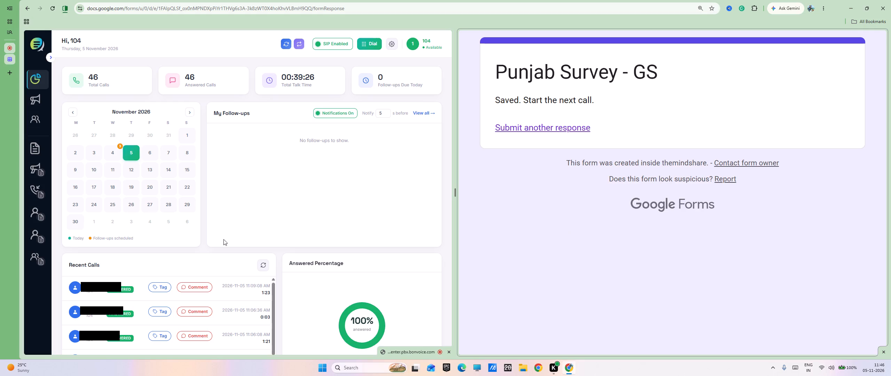
Refresh the Recent Calls list on the agent dashboard.
left_click(268, 261)
left_click(266, 261)
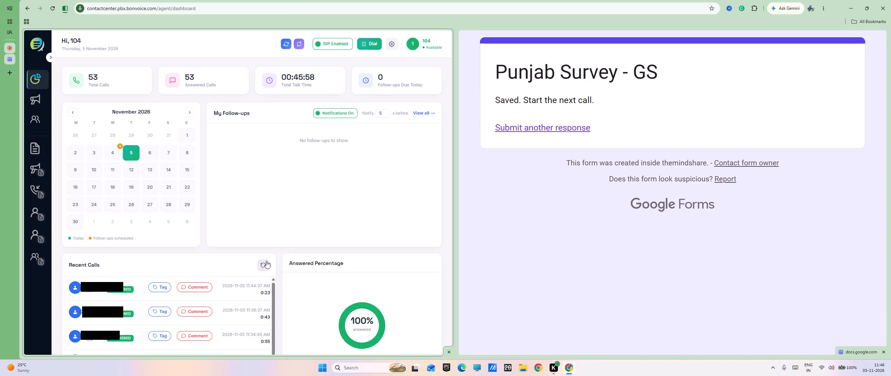
triple_click(266, 261)
double_click(266, 261)
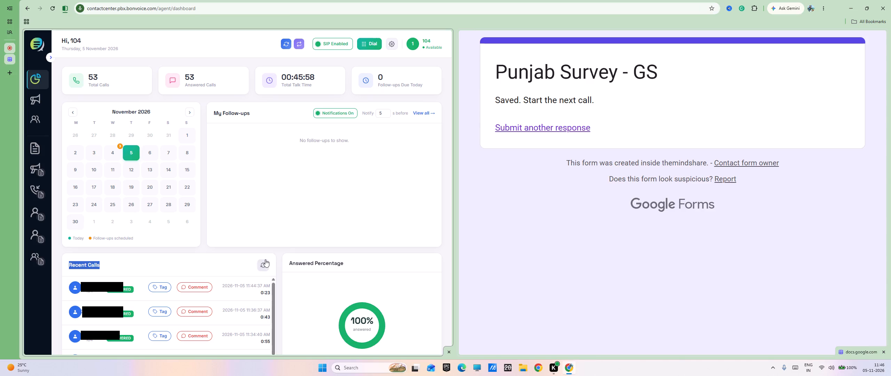
left_click(265, 259)
Start another blank Punjab Survey - GS response.
left_click(518, 129)
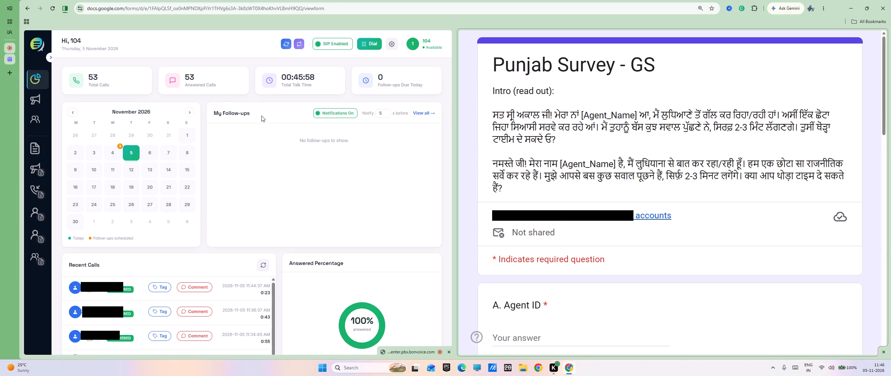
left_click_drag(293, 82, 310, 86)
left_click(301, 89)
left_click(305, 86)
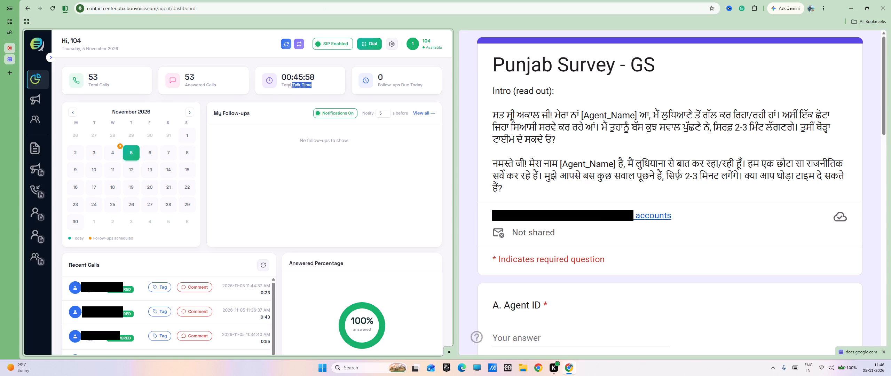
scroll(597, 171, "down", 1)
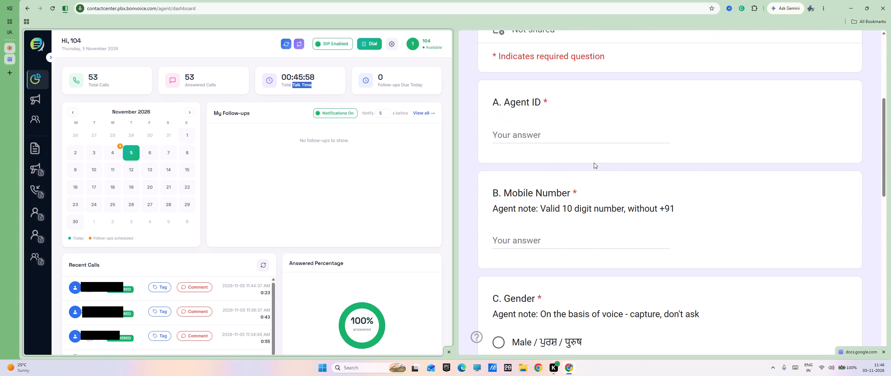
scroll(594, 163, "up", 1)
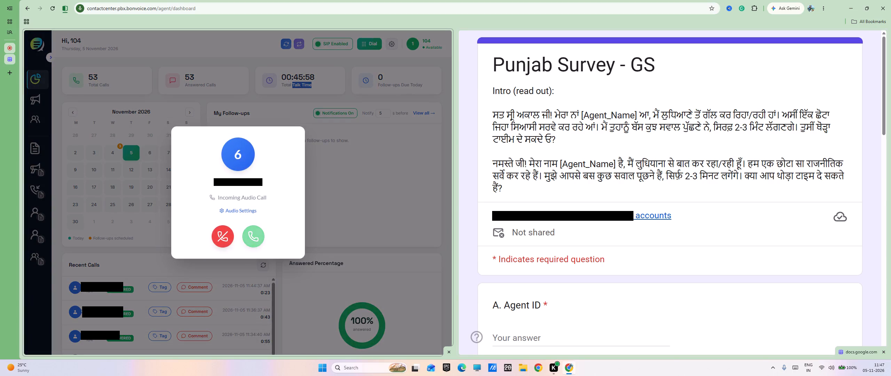
Answer the next incoming campaign call.
left_click(256, 231)
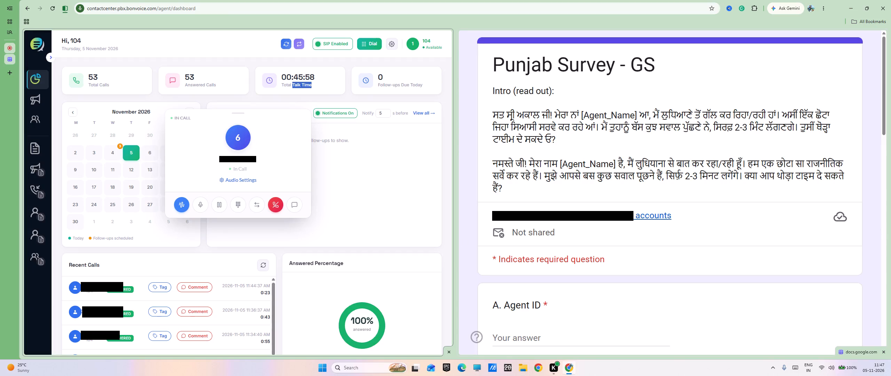
Enter the agent's name in the Agent ID field of the blank survey response.
left_click(575, 334)
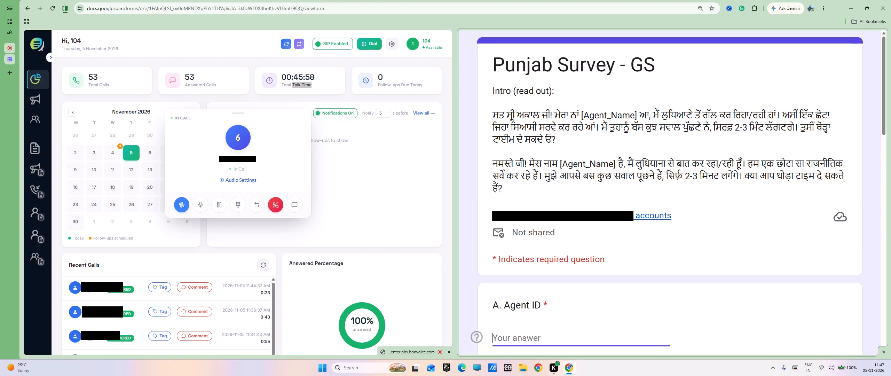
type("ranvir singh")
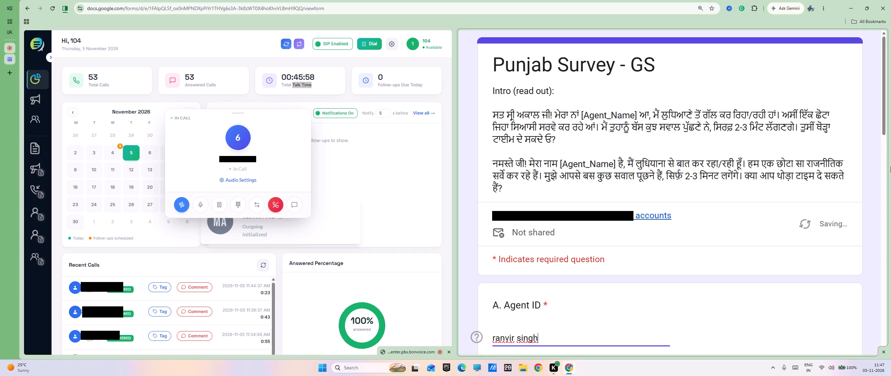
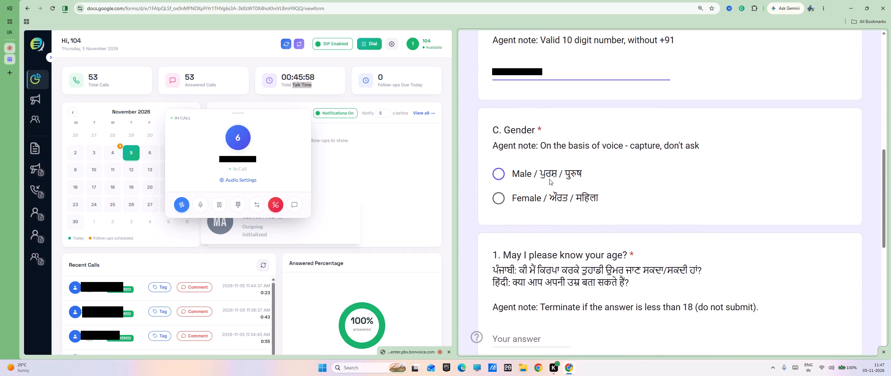
Enter 40 as the respondent's age, mark Yes for registered voter in Punjab, and continue to the constituency section.
scroll(557, 231, "down", 1)
left_click(545, 109)
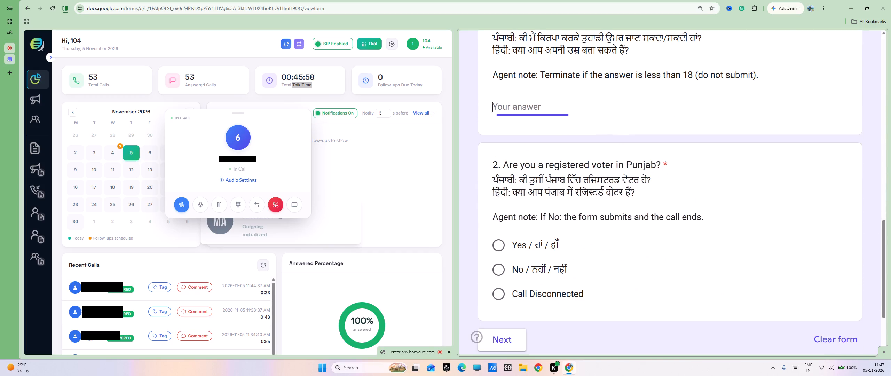
type("55")
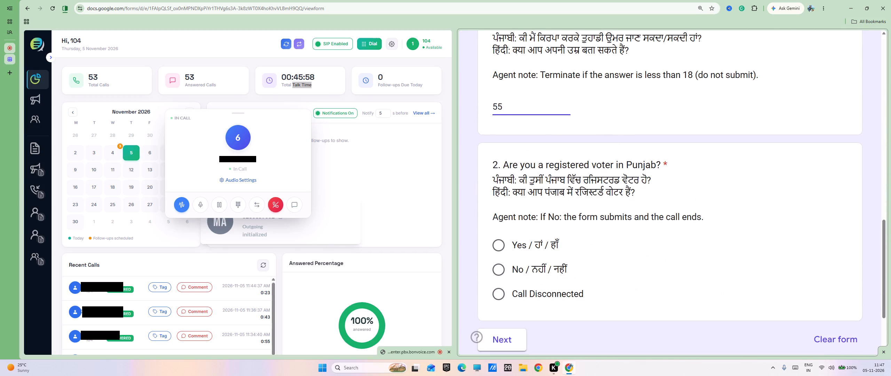
key("BackSpace")
key("BackSpace")
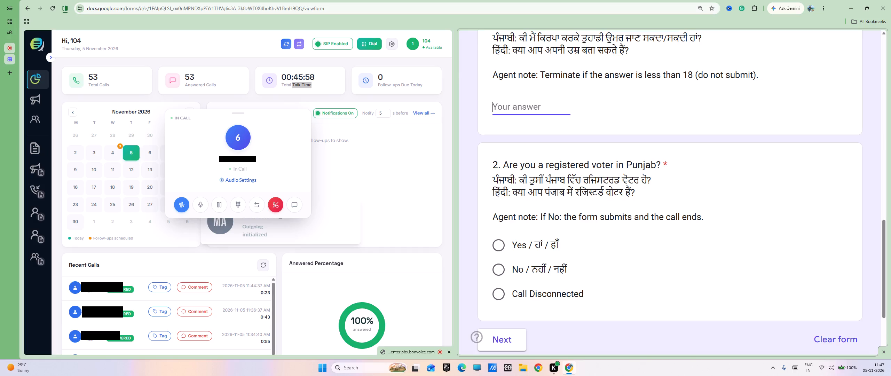
type("40")
left_click(504, 250)
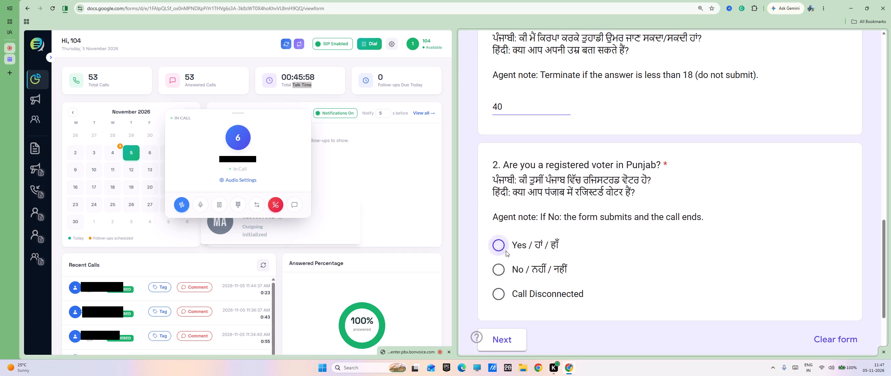
left_click(514, 344)
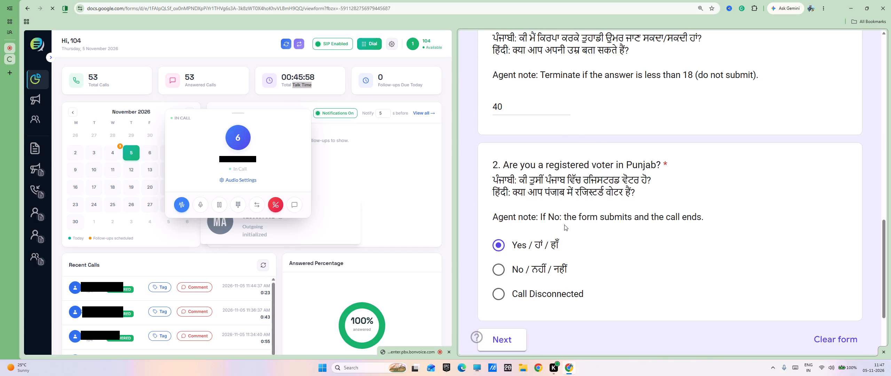
Choose 100 Dirba as the respondent's constituency.
left_click(560, 299)
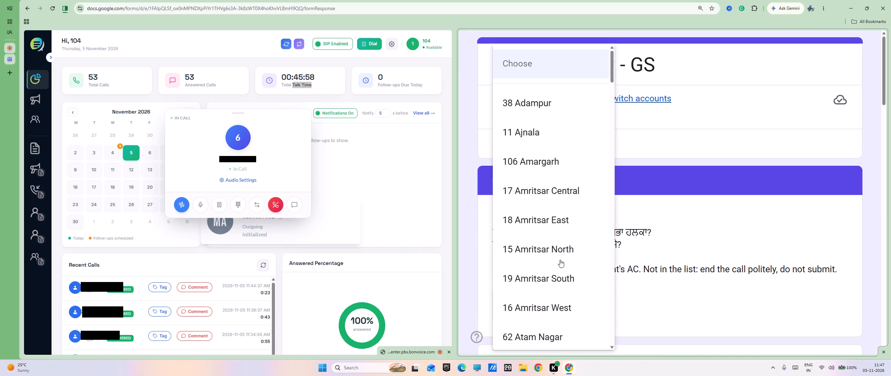
scroll(560, 254, "down", 3)
left_click(555, 258)
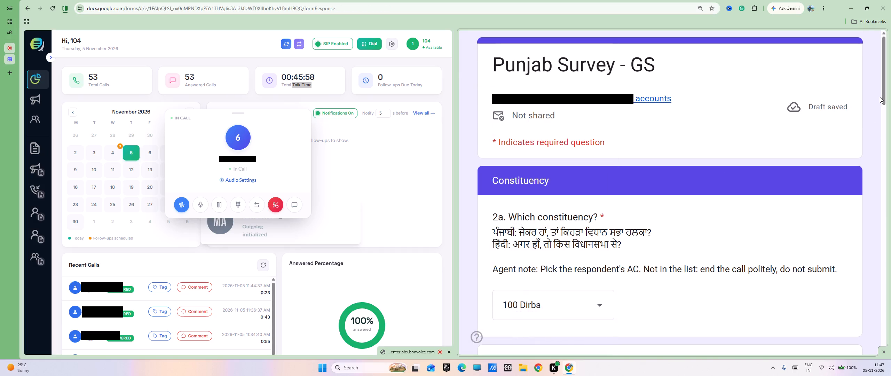
Answer party questions 3 to 5 with Shiromani Akali Dal (SAD), Aam Aadmi Party (AAP) and AAP respectively, and continue to the candidate section.
left_click_drag(882, 100, 888, 163)
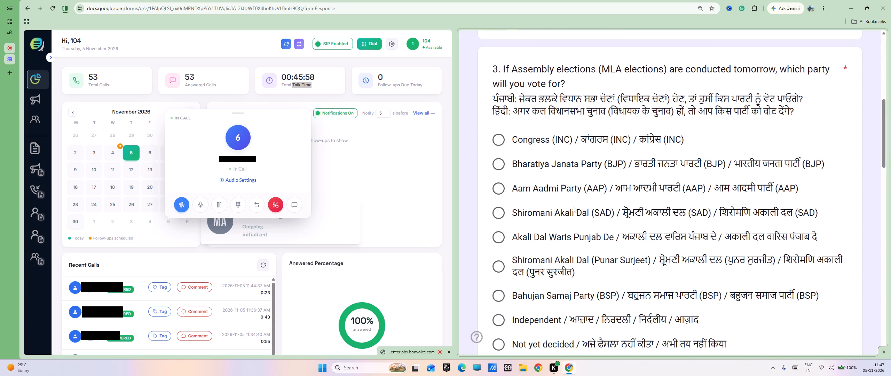
left_click(573, 206)
scroll(573, 232, "down", 2)
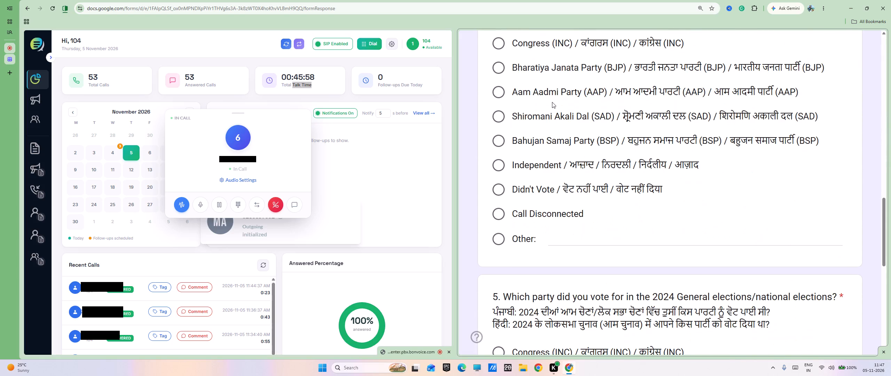
left_click(555, 97)
scroll(552, 127, "down", 1)
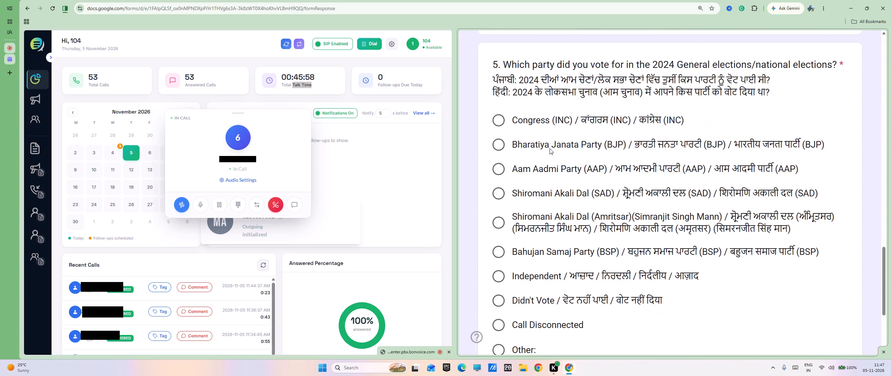
left_click(548, 166)
scroll(549, 183, "down", 4)
left_click(555, 236)
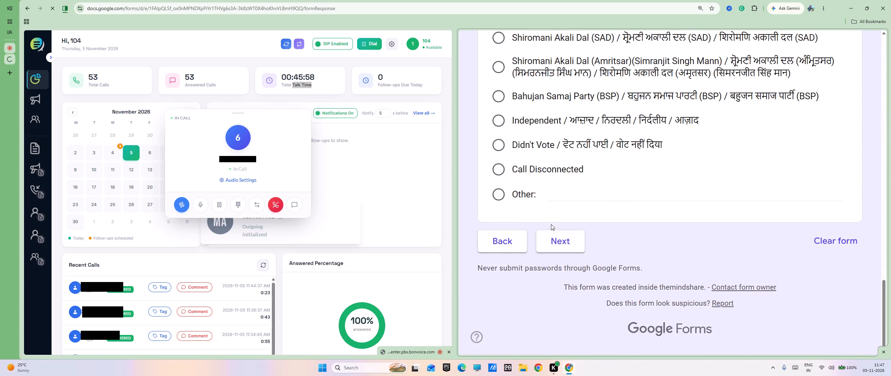
Answer the candidate questions, choosing Sukhwant Channi (INC) in the full candidate list and Anyone from INC in the last question, and continue.
scroll(551, 224, "down", 1)
left_click(540, 147)
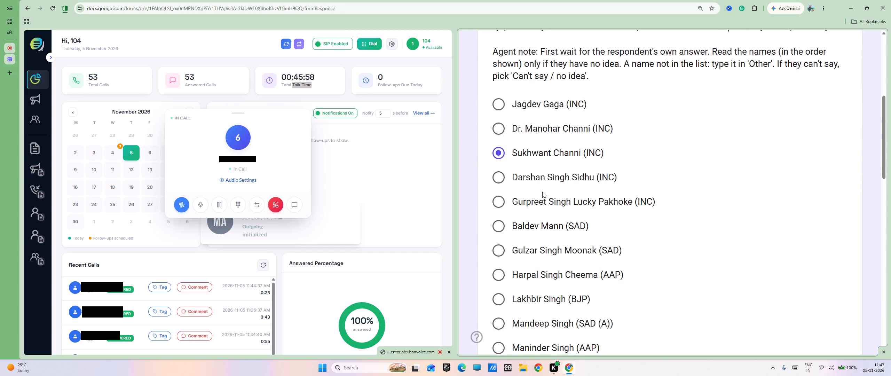
scroll(542, 192, "down", 1)
left_click(545, 167)
scroll(545, 209, "down", 4)
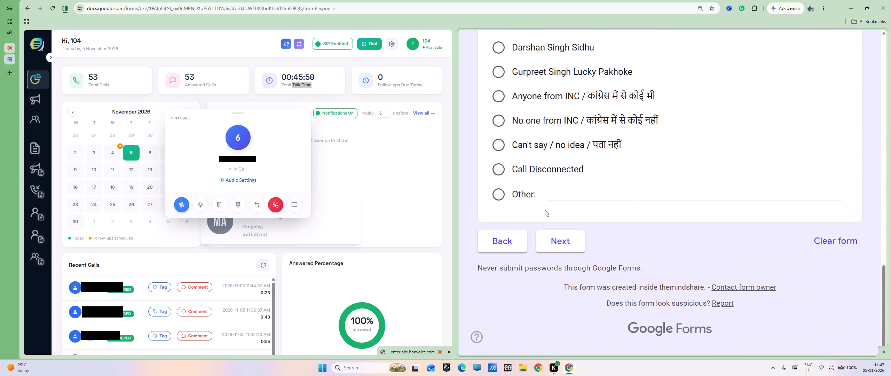
left_click(550, 93)
scroll(567, 211, "down", 1)
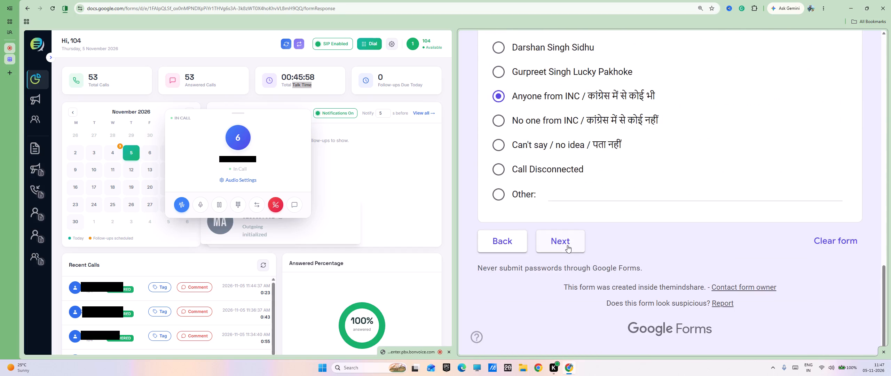
left_click(567, 245)
Select Ramgarhia as the respondent's community and submit the survey response.
scroll(561, 235, "down", 1)
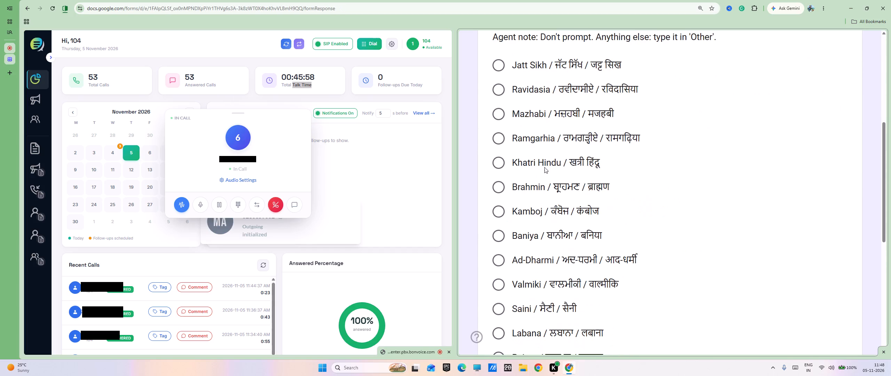
left_click(543, 141)
scroll(559, 203, "down", 6)
left_click(564, 236)
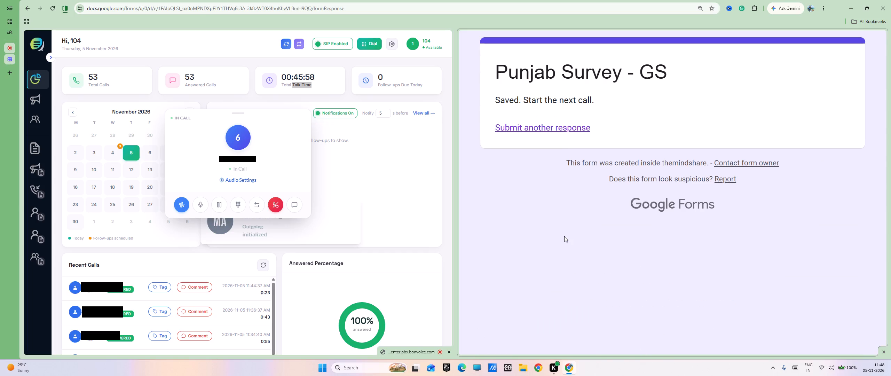
Start another blank Punjab Survey - GS response.
left_click(549, 132)
left_click(545, 125)
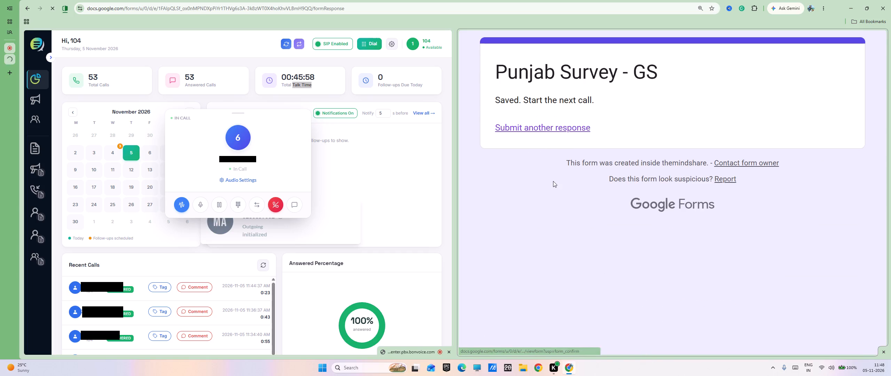
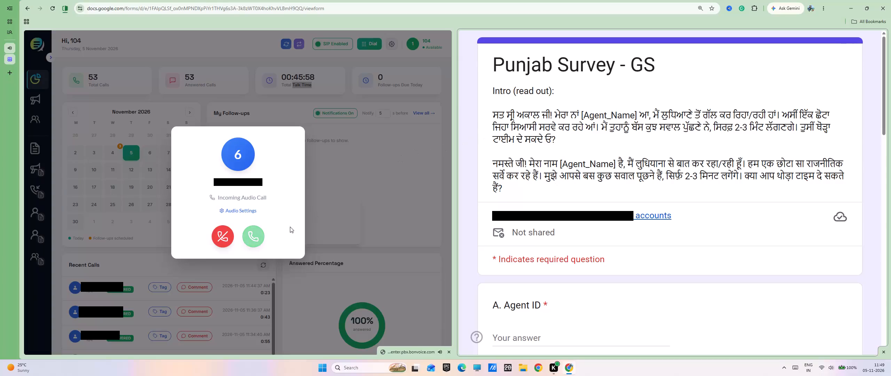
Answer the incoming audio call in the contact center dashboard.
left_click(261, 232)
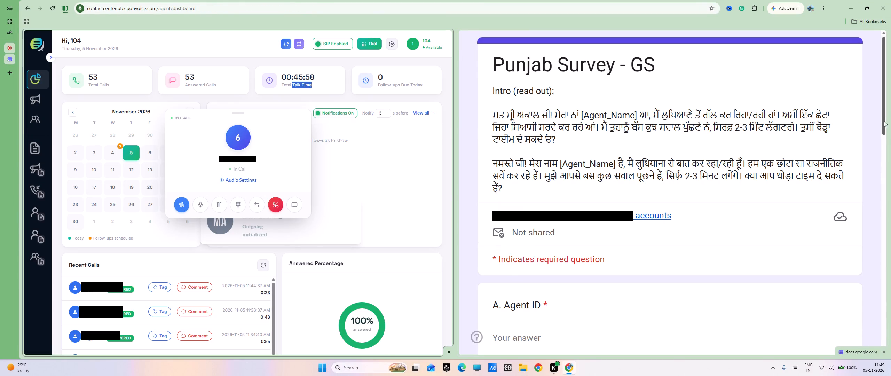
Enter the agent's name as the Agent ID in the blank Punjab Survey - GS form.
left_click_drag(884, 121, 884, 166)
left_click(578, 196)
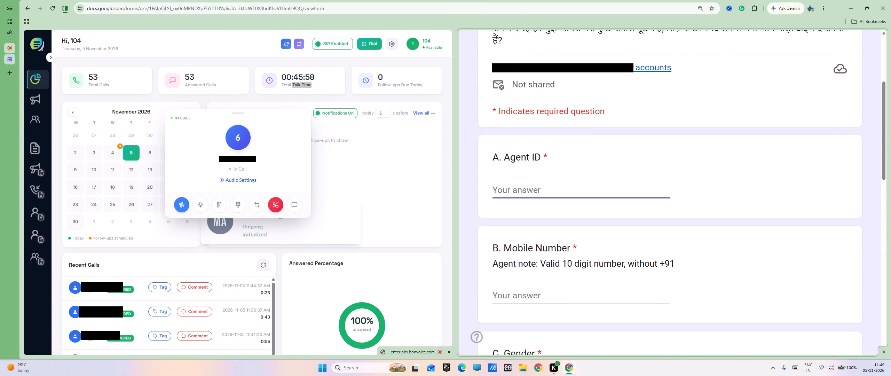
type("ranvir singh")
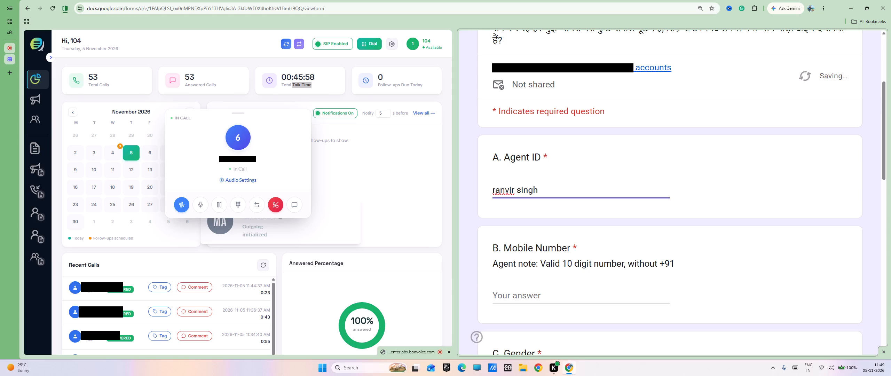
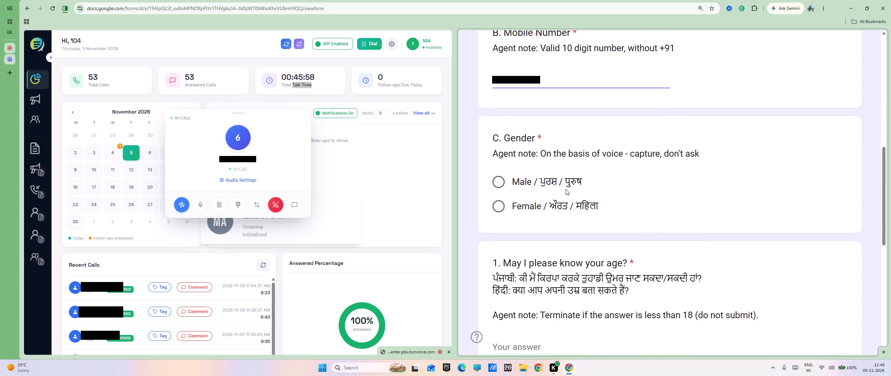
Record the respondent as male, aged 56 and a registered voter in Punjab, and continue to the Constituency section.
left_click(495, 182)
left_click_drag(883, 209, 876, 264)
left_click(544, 163)
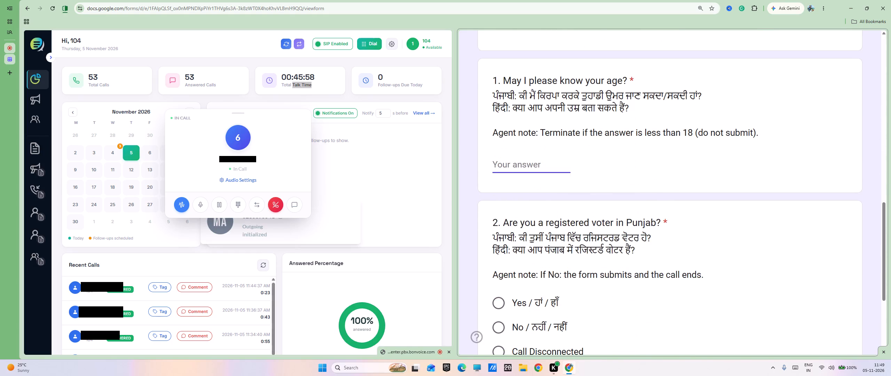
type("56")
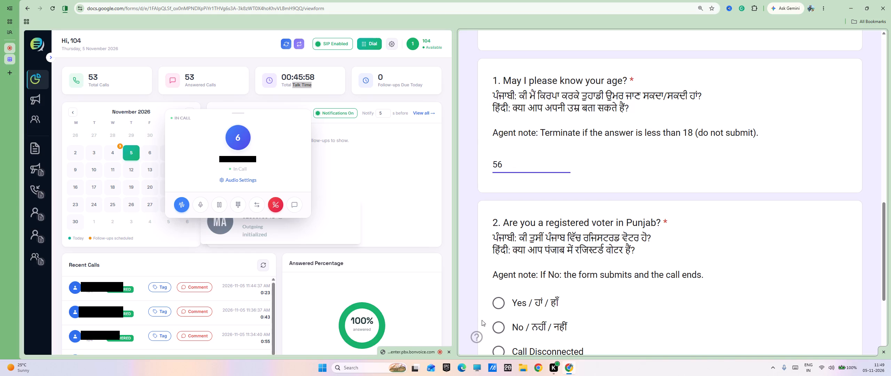
left_click(496, 304)
scroll(563, 280, "down", 2)
left_click(513, 237)
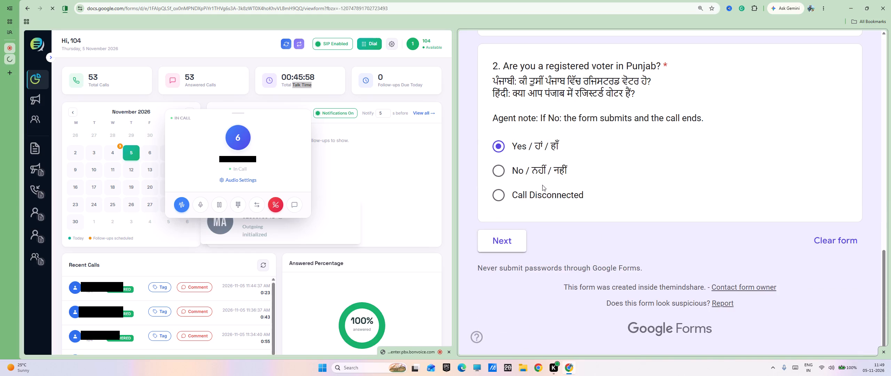
Choose 11 Ajnala as the constituency and Akali Dal Waris Punjab De for tomorrow's Assembly election.
left_click(557, 316)
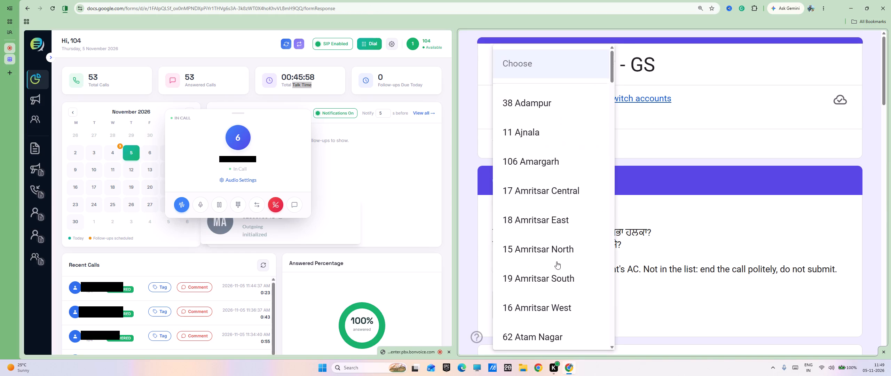
left_click(545, 127)
left_click_drag(884, 97, 885, 105)
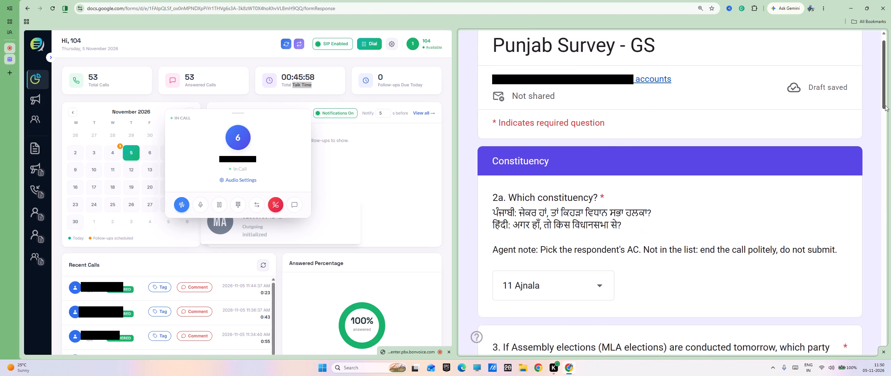
left_click_drag(885, 105, 888, 160)
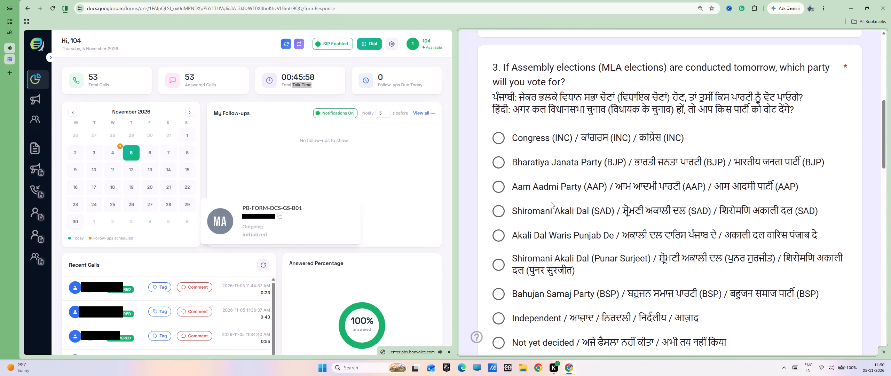
left_click(547, 238)
Select Aam Aadmi Party (AAP) as the 2024 general election vote and try to continue to the next section.
scroll(548, 235, "down", 4)
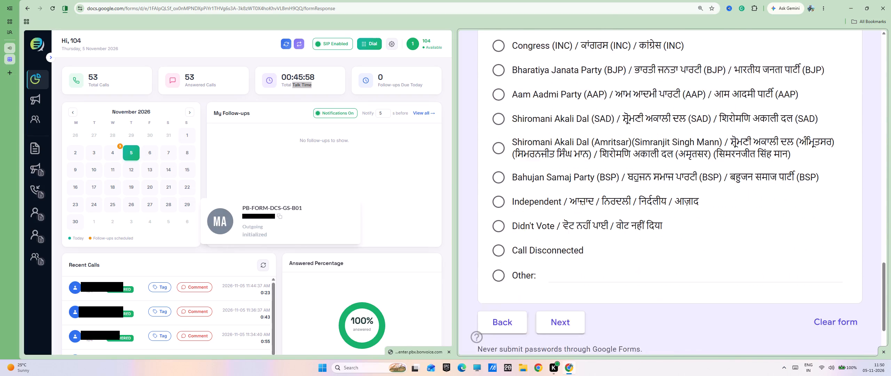
scroll(549, 117, "up", 1)
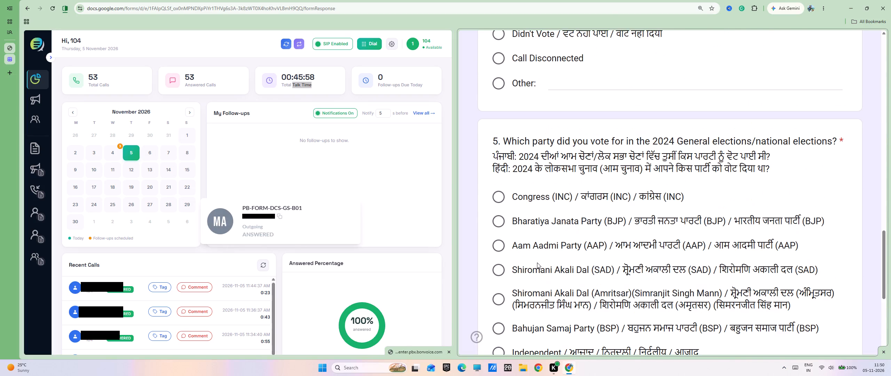
left_click_drag(884, 252, 880, 270)
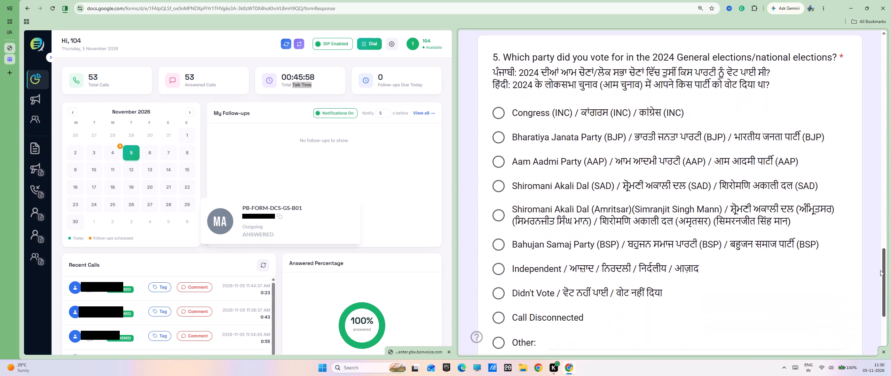
left_click_drag(880, 270, 880, 271)
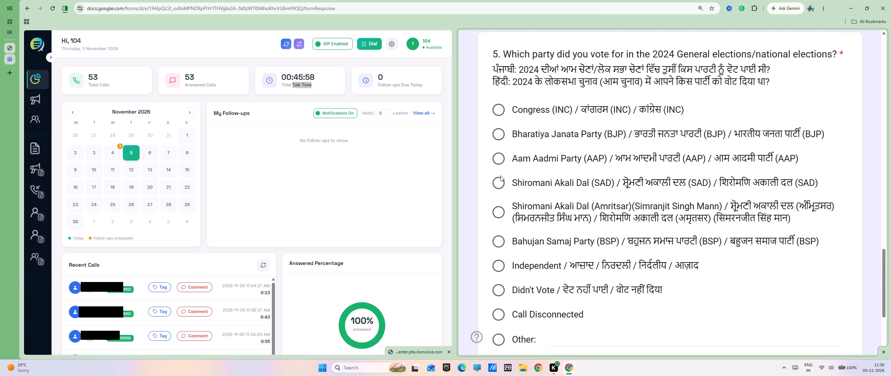
left_click(505, 164)
scroll(551, 259, "down", 1)
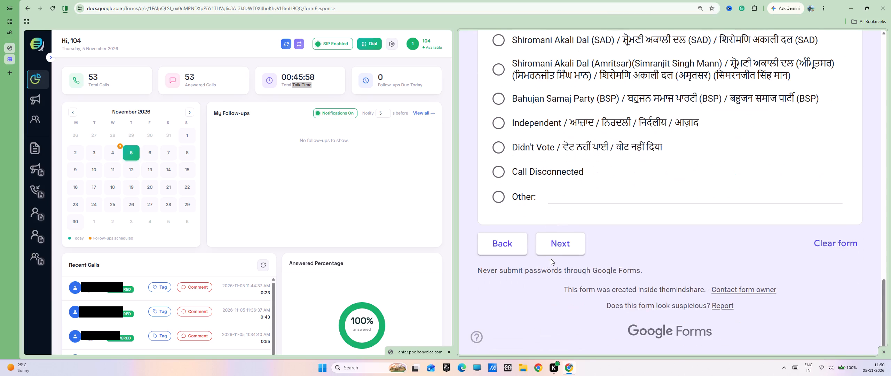
left_click(560, 246)
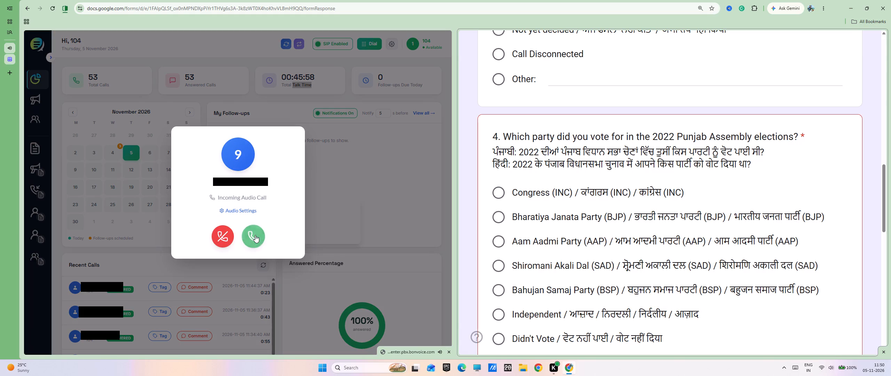
Answer the incoming audio call in the contact center dashboard.
left_click(255, 235)
Select Bharatiya Janata Party (BJP) as the 2022 Punjab Assembly vote and continue to the Ajnala candidate questions.
left_click(499, 218)
scroll(499, 217, "up", 1)
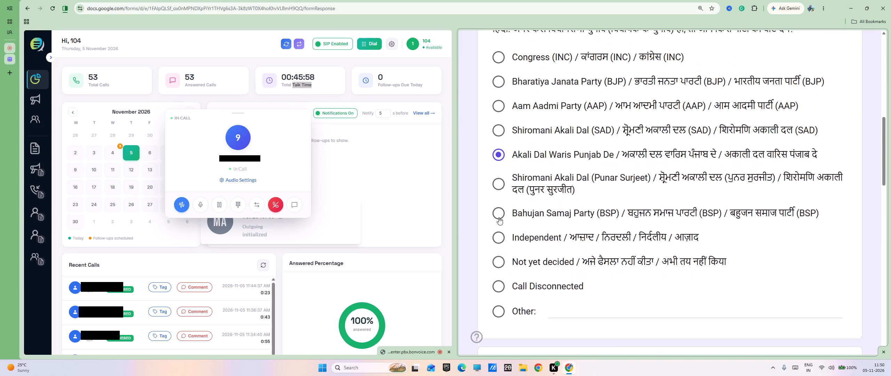
scroll(499, 217, "down", 3)
left_click(550, 308)
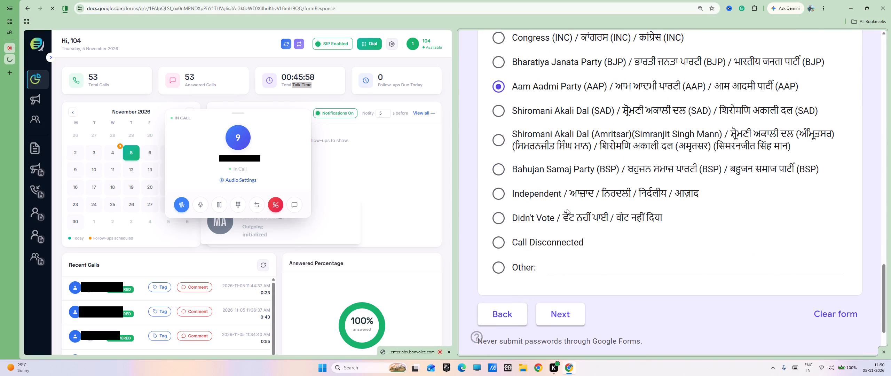
Mark both Ajnala candidate questions as Call Disconnected and continue to the Community section.
scroll(568, 189, "down", 1)
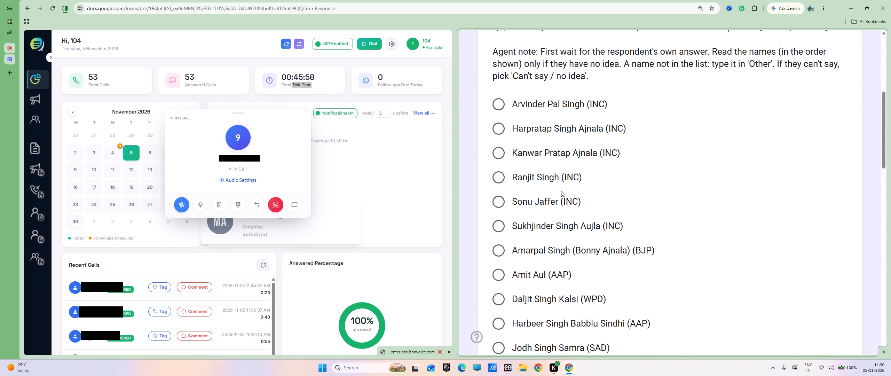
left_click(548, 165)
scroll(533, 228, "down", 2)
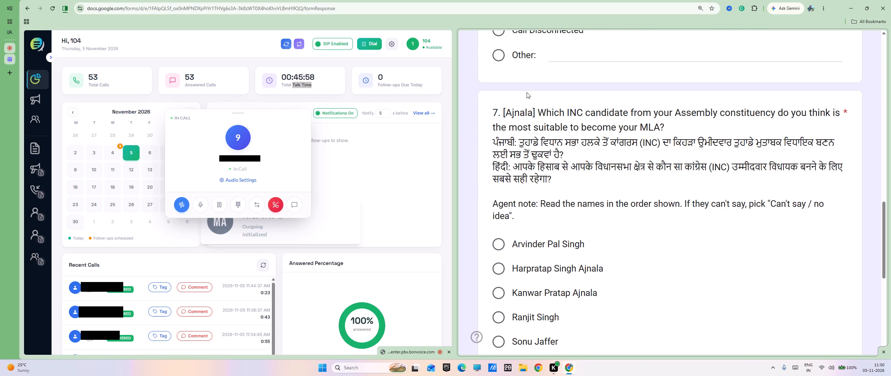
scroll(527, 92, "up", 1)
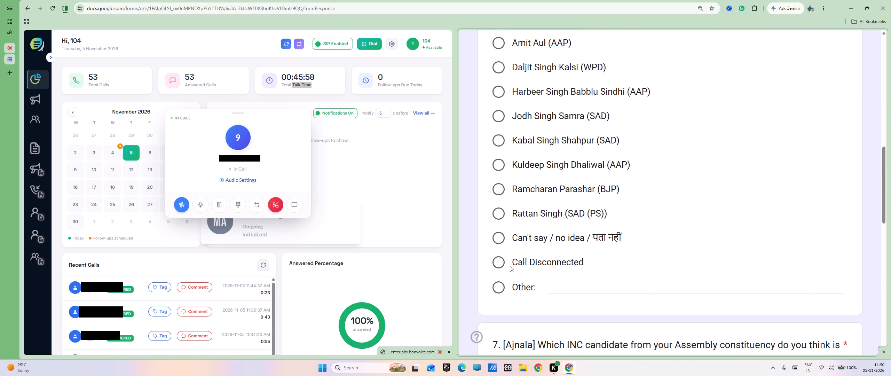
left_click(500, 245)
left_click(498, 264)
scroll(528, 265, "down", 3)
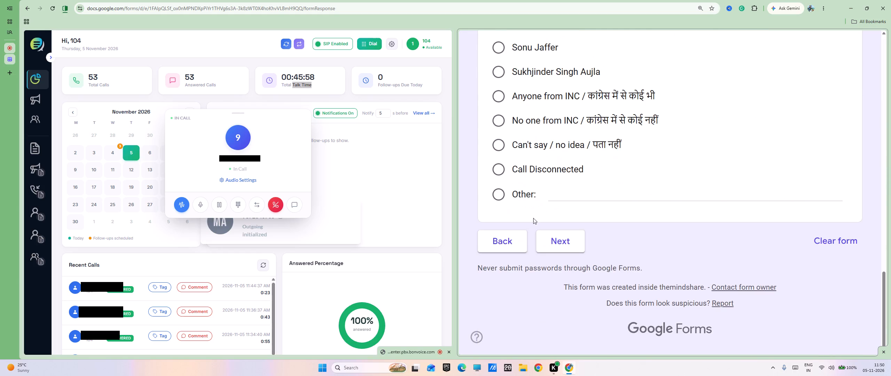
left_click(522, 174)
left_click(559, 243)
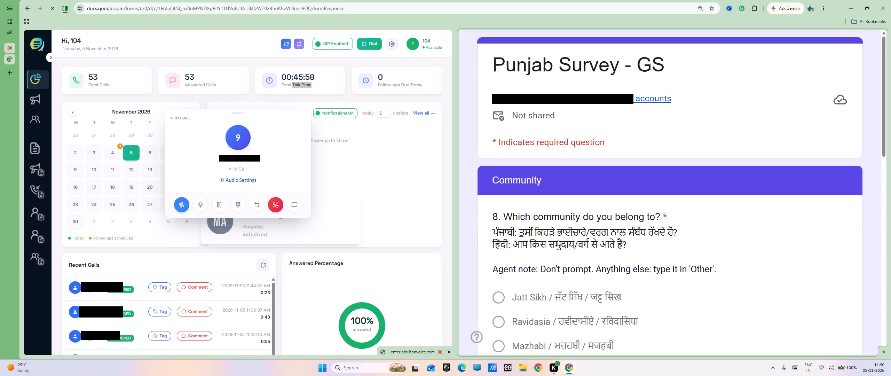
Set the community answer to Call Disconnected and submit the survey response.
scroll(561, 234, "down", 1)
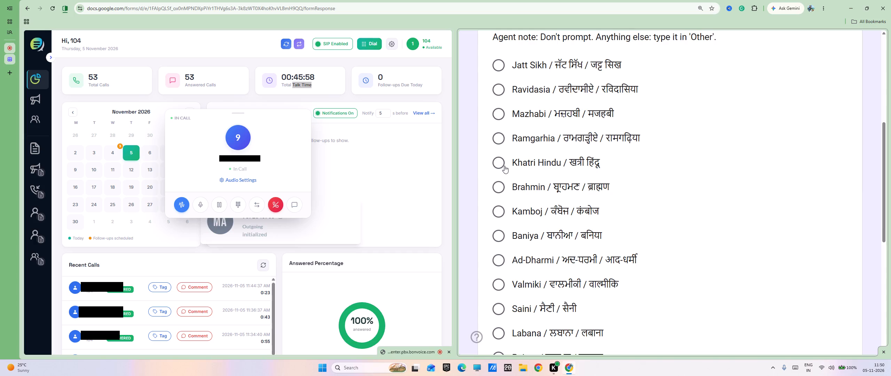
left_click(504, 166)
scroll(565, 243, "down", 3)
left_click(543, 171)
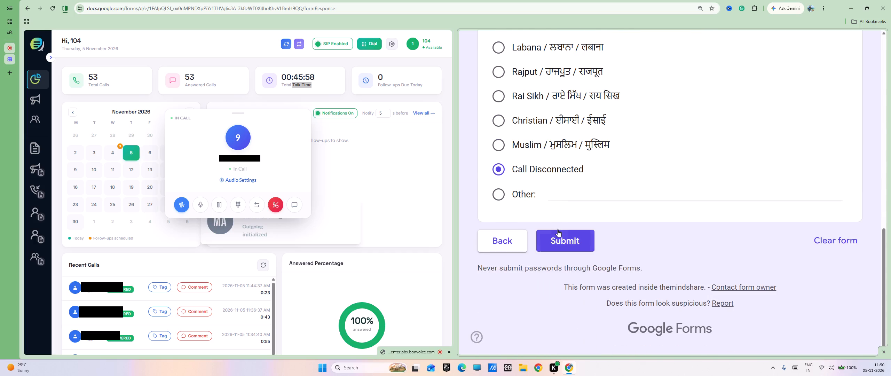
left_click(558, 230)
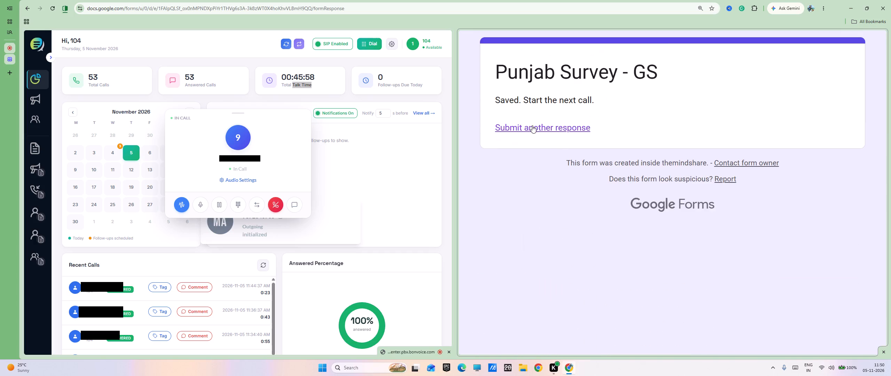
Start another Punjab Survey - GS response and enter the agent's name as the Agent ID.
left_click(533, 125)
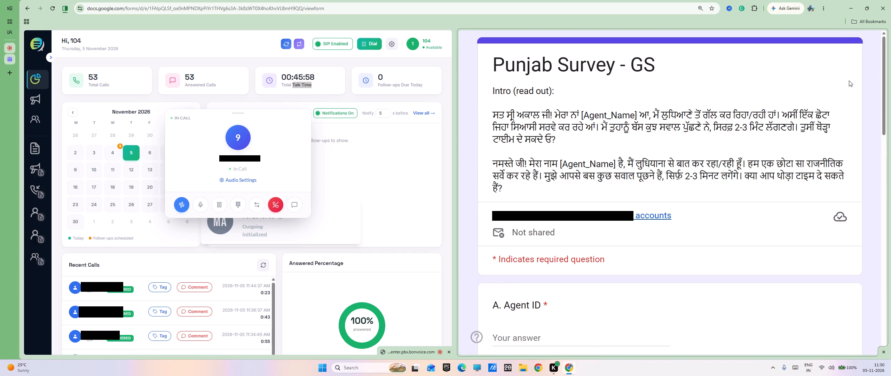
left_click_drag(884, 108, 873, 165)
left_click(587, 153)
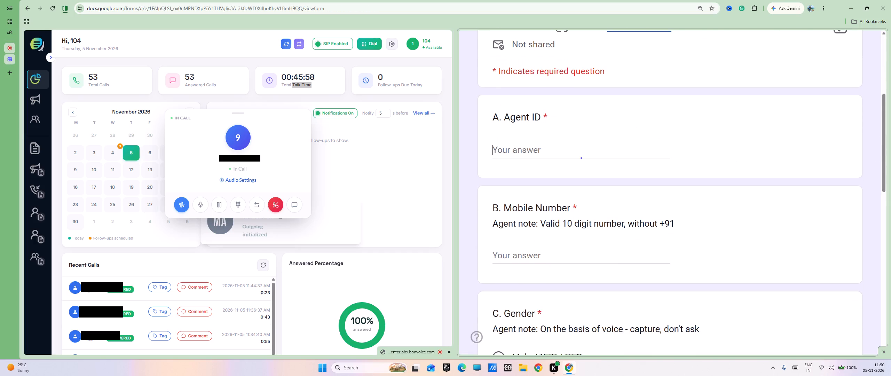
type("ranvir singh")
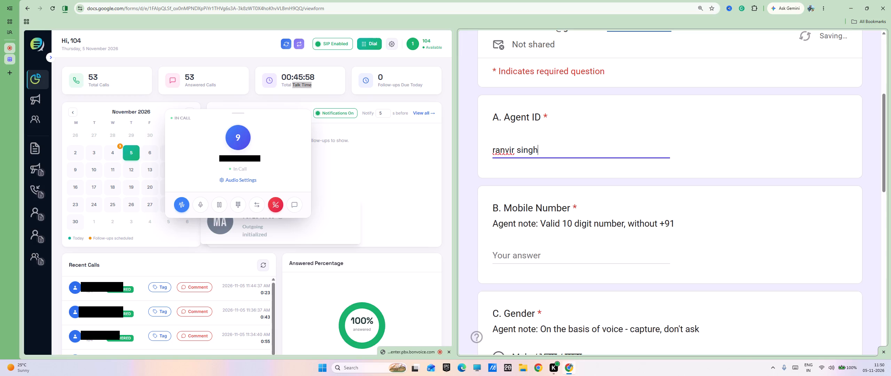
left_click_drag(880, 147, 884, 161)
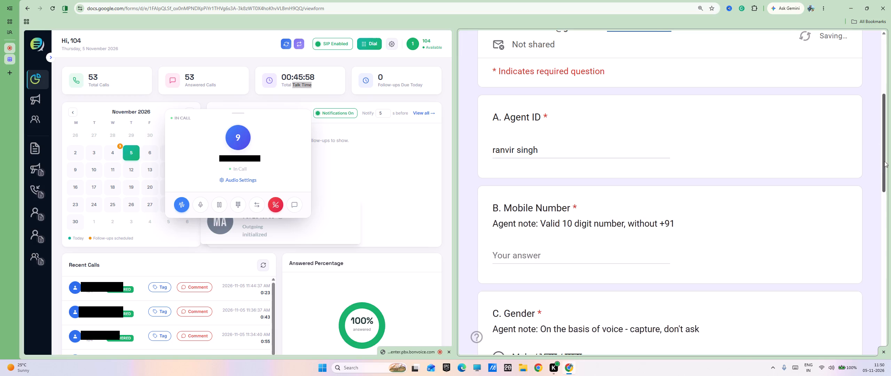
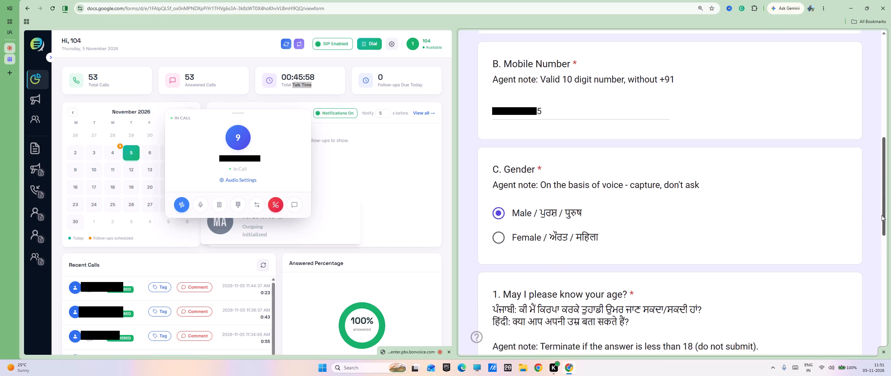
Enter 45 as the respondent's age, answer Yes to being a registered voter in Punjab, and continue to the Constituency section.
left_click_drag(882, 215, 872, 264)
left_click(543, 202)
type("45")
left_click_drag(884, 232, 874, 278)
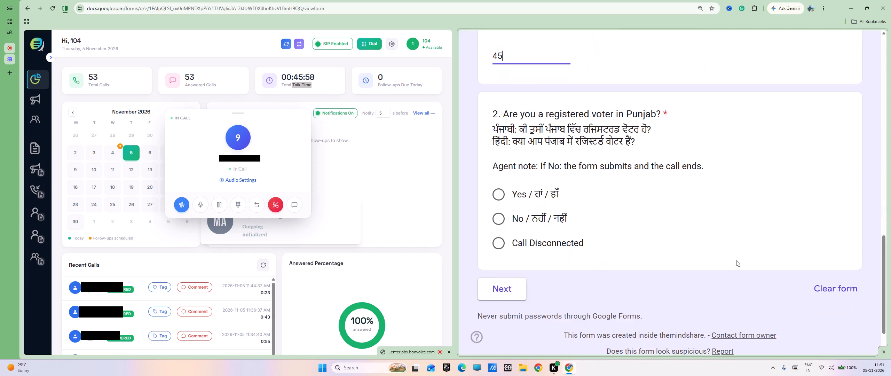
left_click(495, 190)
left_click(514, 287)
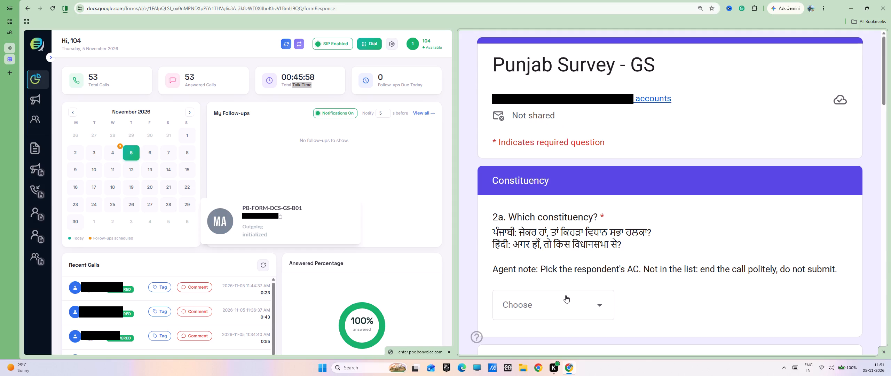
Leave the constituency unselected and clear all answers from the current survey response.
left_click(582, 312)
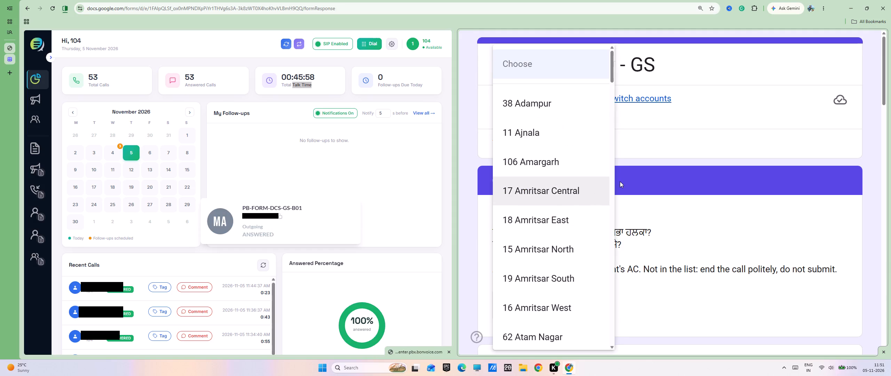
left_click(774, 123)
scroll(641, 147, "down", 10)
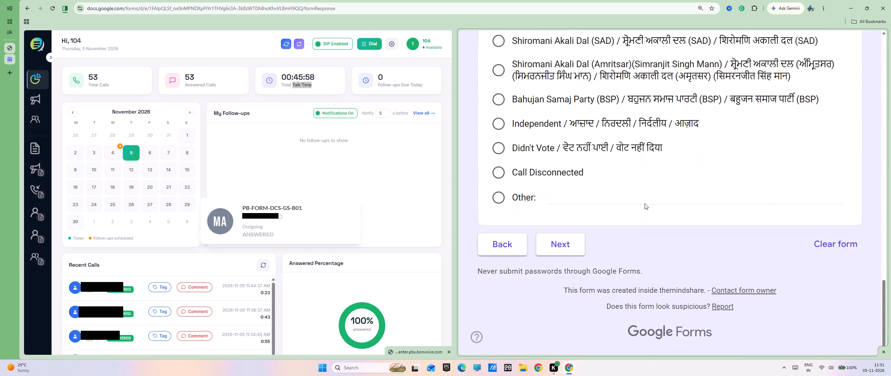
left_click(818, 239)
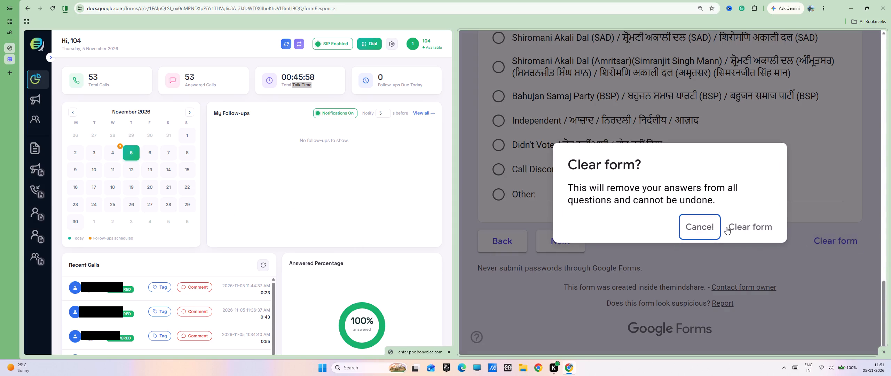
left_click(742, 226)
scroll(820, 230, "up", 2)
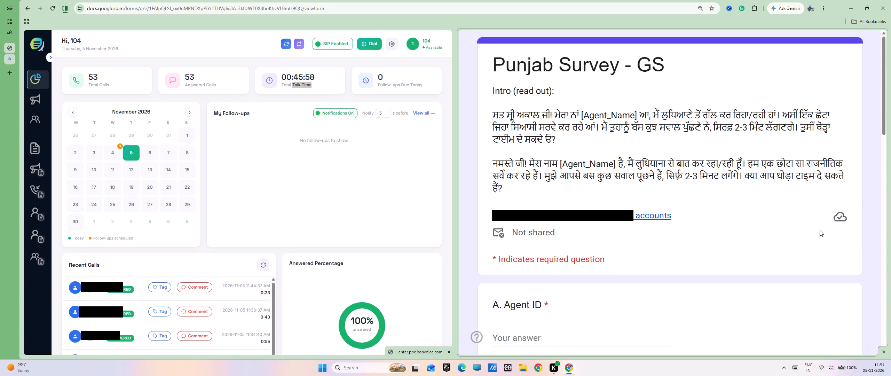
Enter the agent's name as the Agent ID in the blank survey form.
left_click_drag(886, 122, 882, 179)
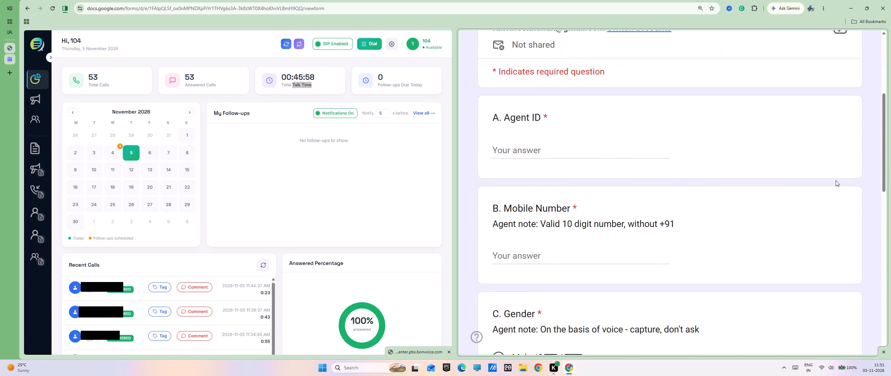
left_click(569, 155)
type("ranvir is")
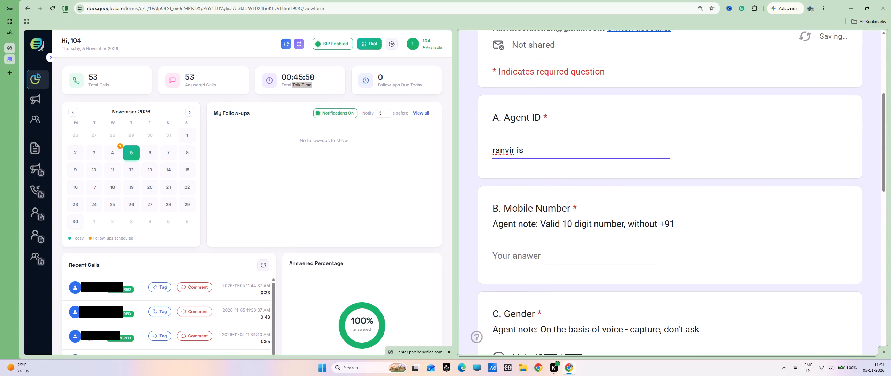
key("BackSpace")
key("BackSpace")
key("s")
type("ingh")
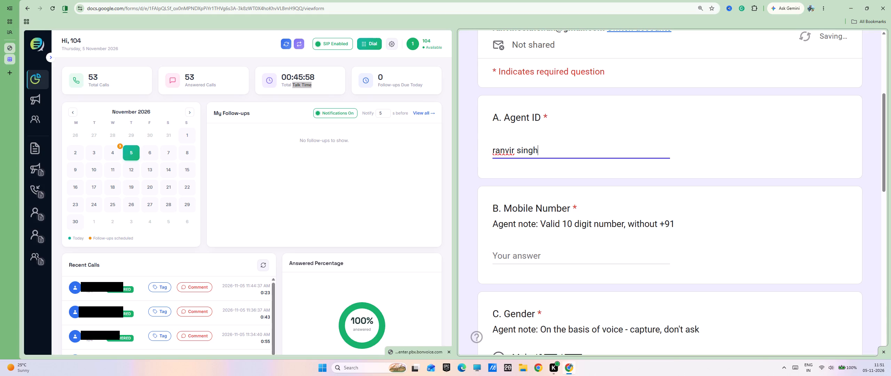
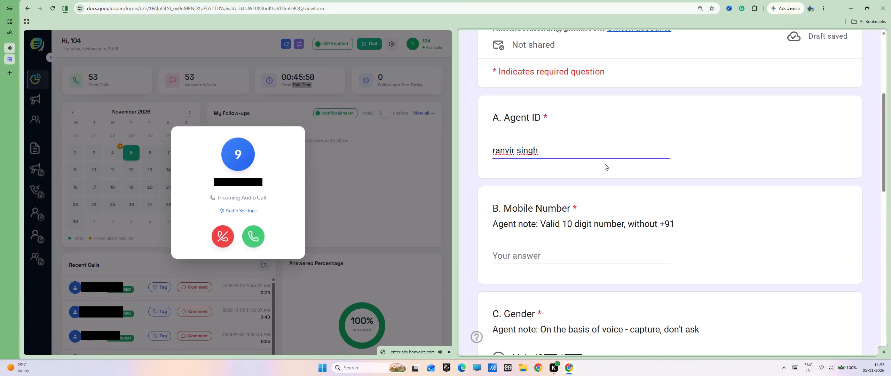
Answer the incoming audio call in the contact center dashboard.
left_click(253, 232)
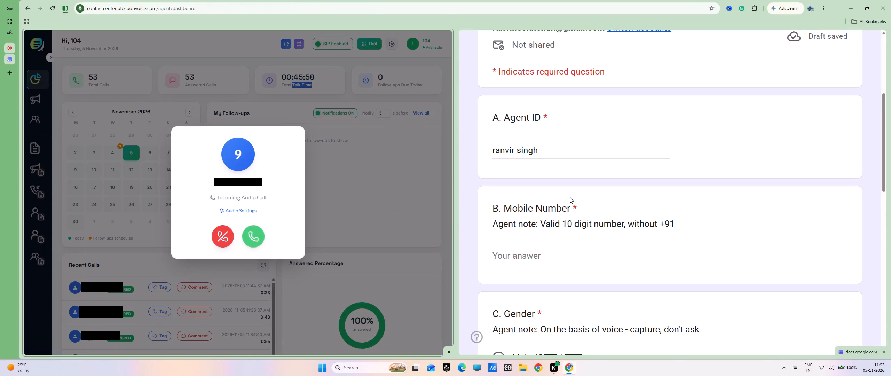
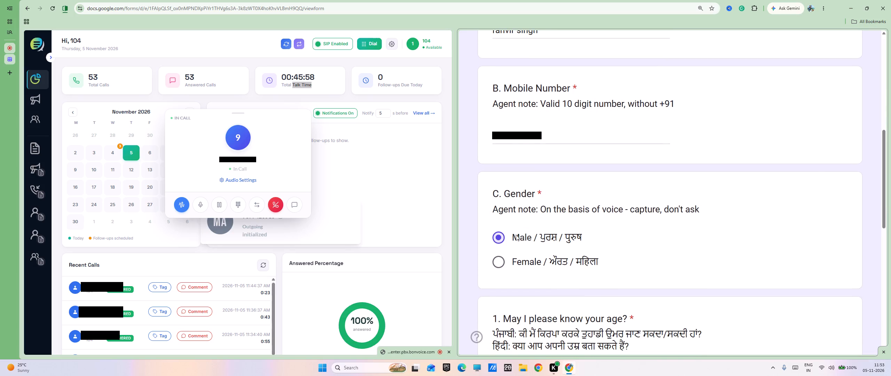
Enter the respondent's age as 36, mark them as a registered voter in Punjab, and continue to the Constituency section.
left_click_drag(883, 189, 886, 245)
left_click(542, 217)
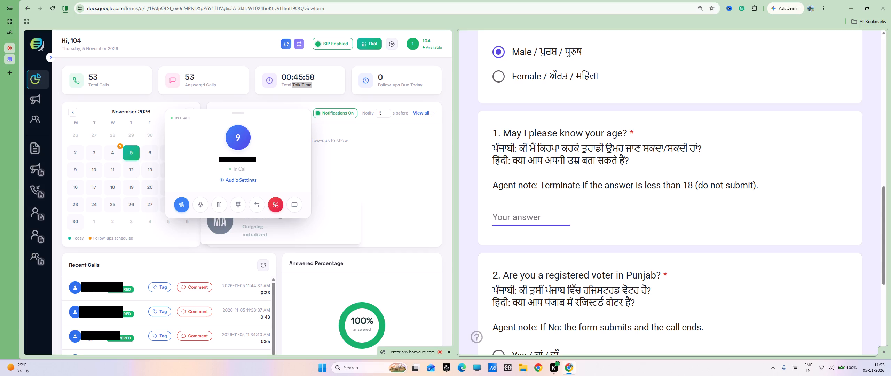
type("36")
left_click_drag(881, 231, 882, 266)
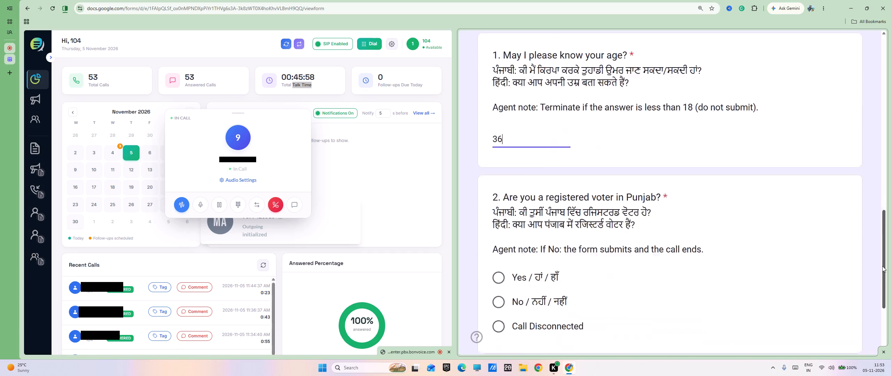
left_click_drag(882, 266, 880, 279)
left_click(497, 203)
left_click(495, 300)
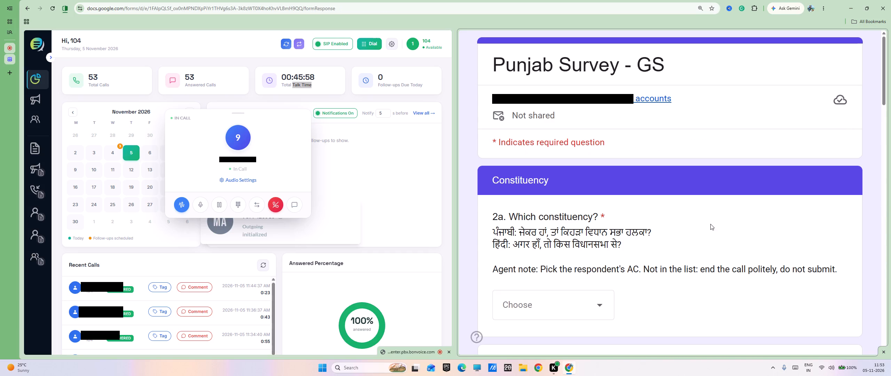
Choose 4 Gurdaspur as the respondent's constituency in question 2a.
left_click_drag(885, 101, 885, 119)
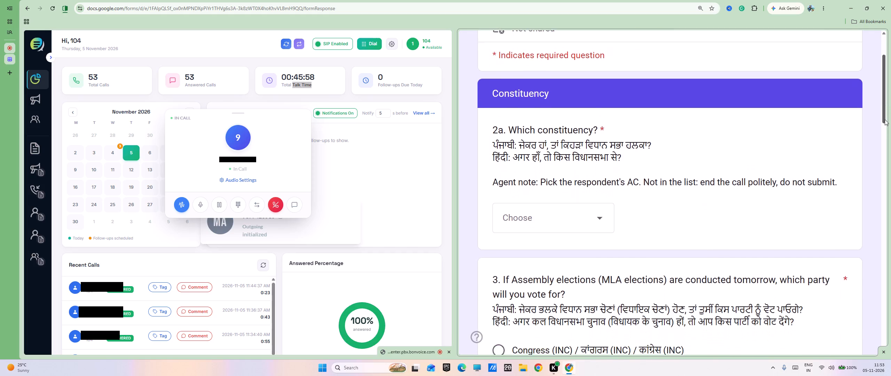
left_click_drag(885, 119, 884, 132)
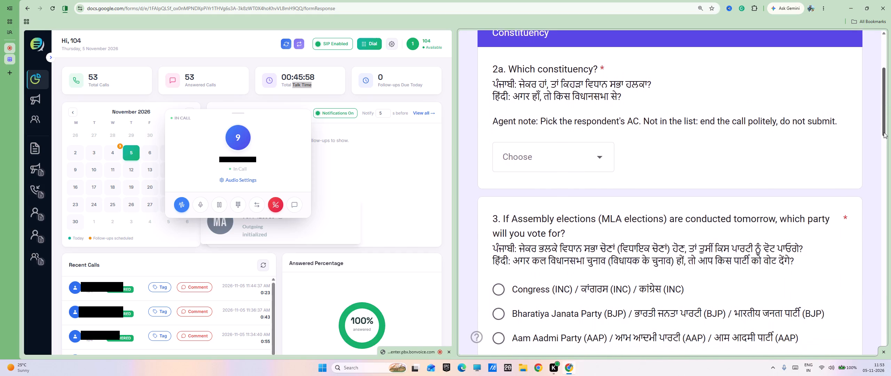
left_click_drag(884, 132, 884, 137)
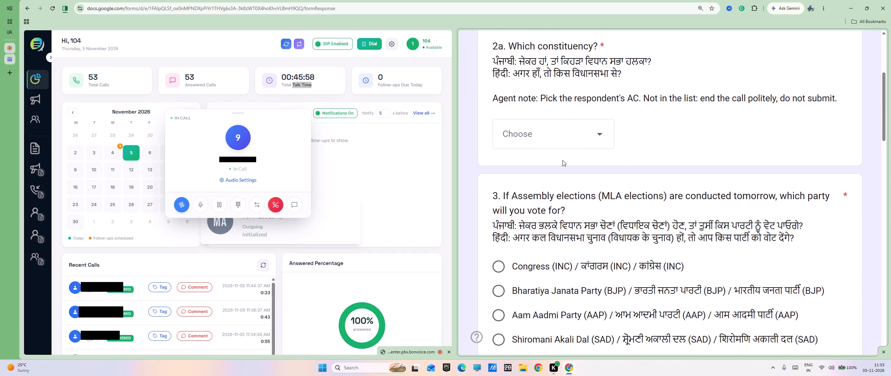
left_click(568, 133)
scroll(568, 140, "down", 4)
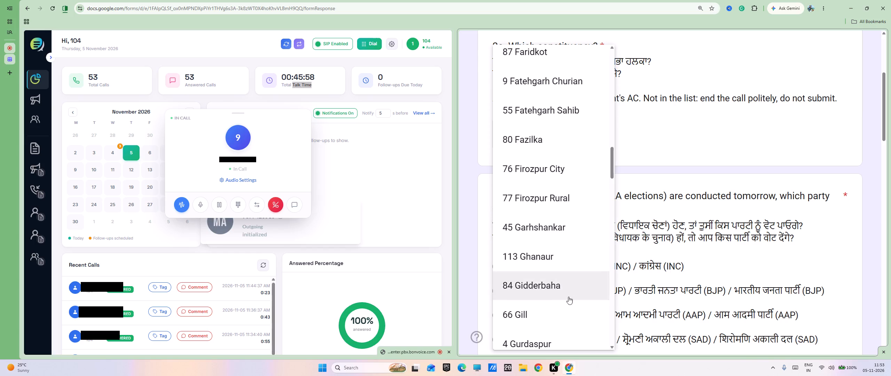
left_click(538, 342)
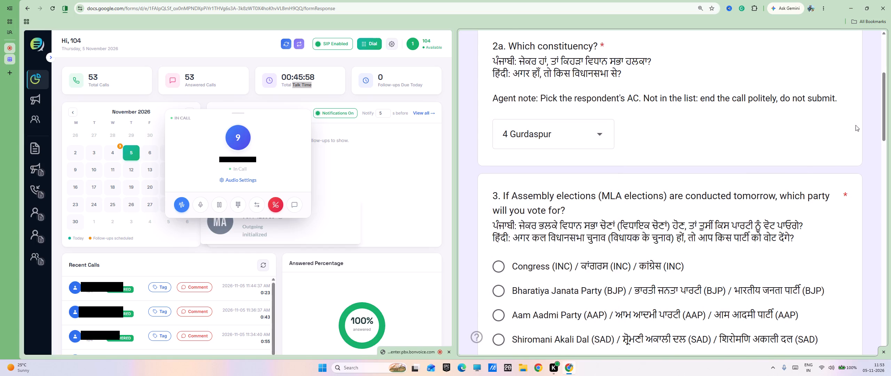
Answer questions 3, 4 and 5 on party votes with Shiromani Akali Dal (SAD) and continue to the Gurdaspur section.
left_click_drag(885, 123, 885, 148)
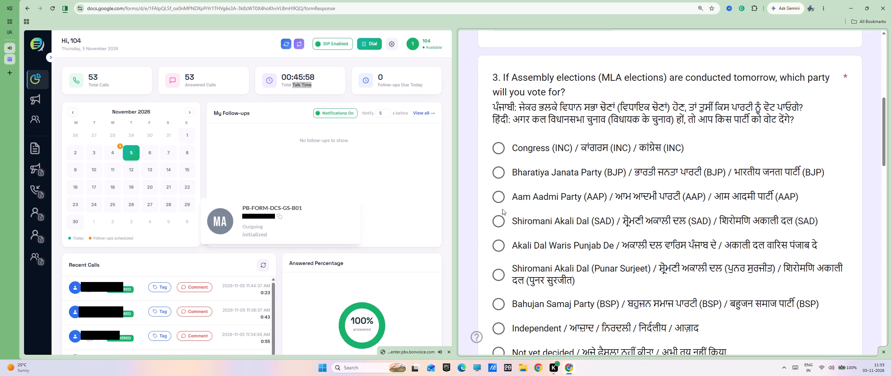
left_click(504, 218)
scroll(504, 218, "down", 1)
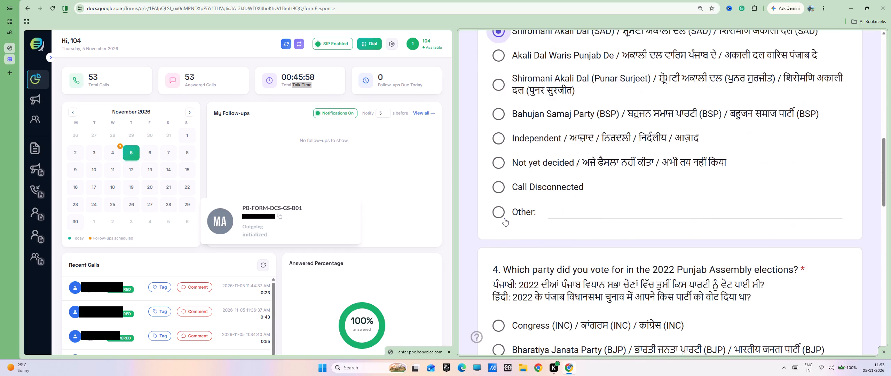
scroll(505, 218, "down", 1)
left_click(529, 122)
scroll(539, 156, "down", 1)
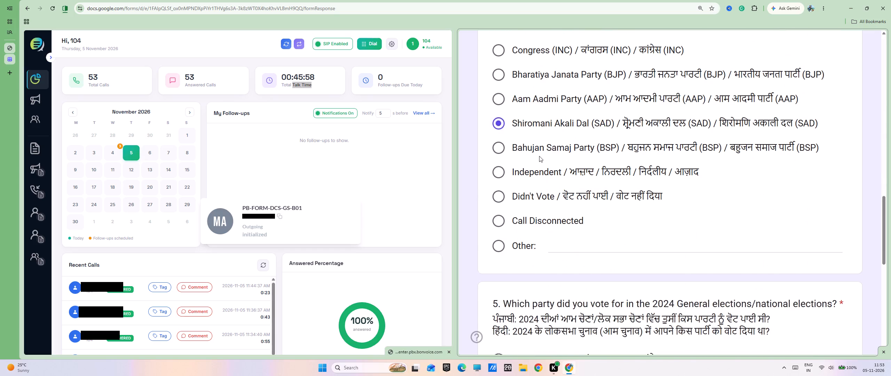
left_click(544, 207)
scroll(544, 207, "down", 1)
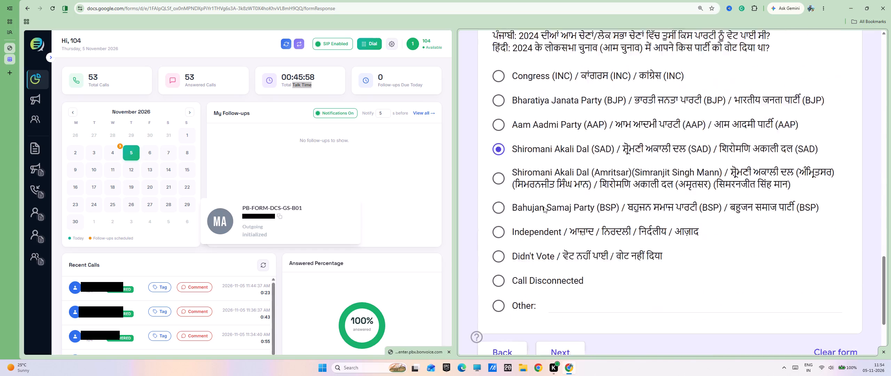
scroll(544, 207, "down", 1)
left_click(569, 246)
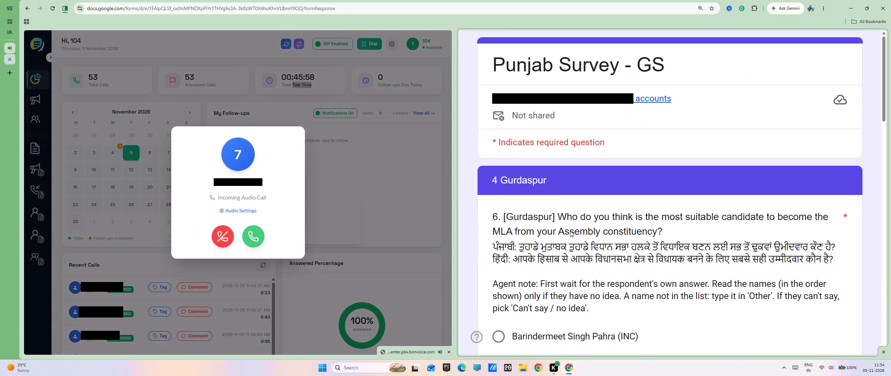
Decline the incoming audio call and set the agent status to Unavailable.
left_click(219, 241)
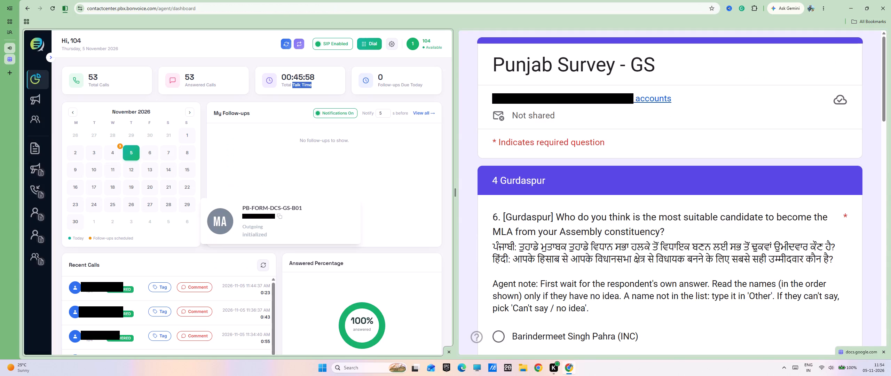
scroll(515, 214, "down", 1)
left_click(414, 36)
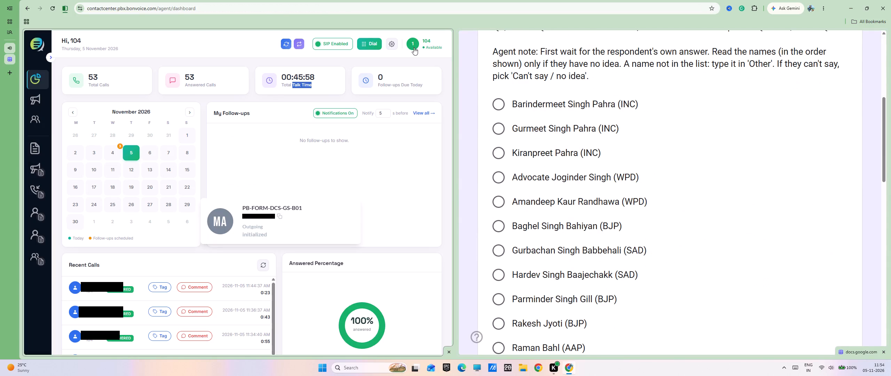
left_click(416, 43)
left_click(419, 75)
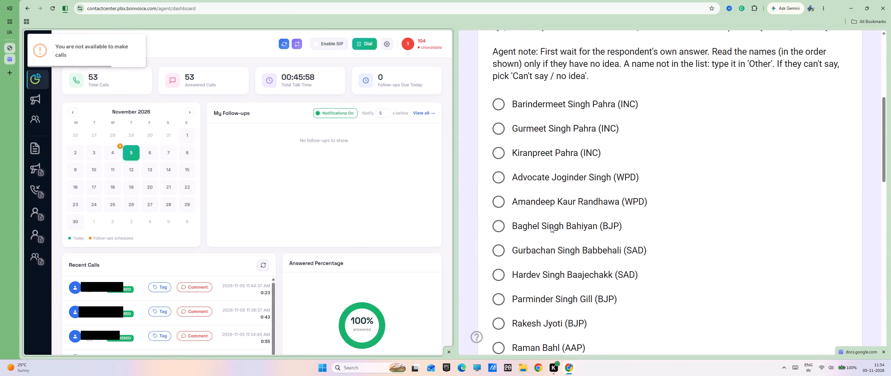
Pick Gurbachan Singh Babbehali (SAD) as most suitable MLA and Can't say / no idea for the INC candidate question, and continue to Community.
left_click(544, 246)
scroll(537, 237, "down", 3)
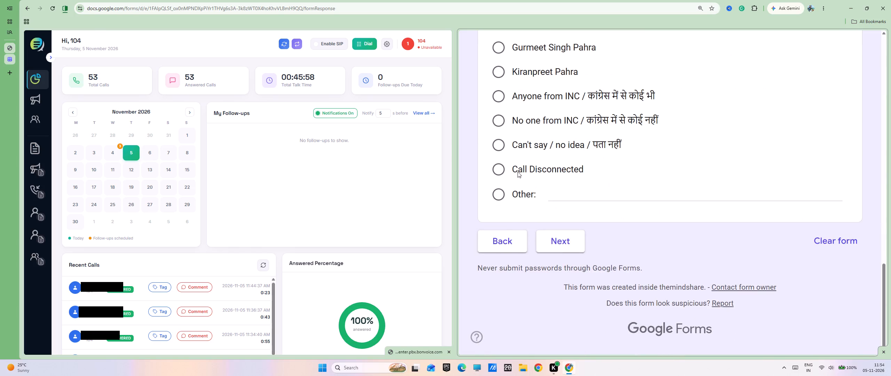
left_click(522, 147)
left_click(569, 244)
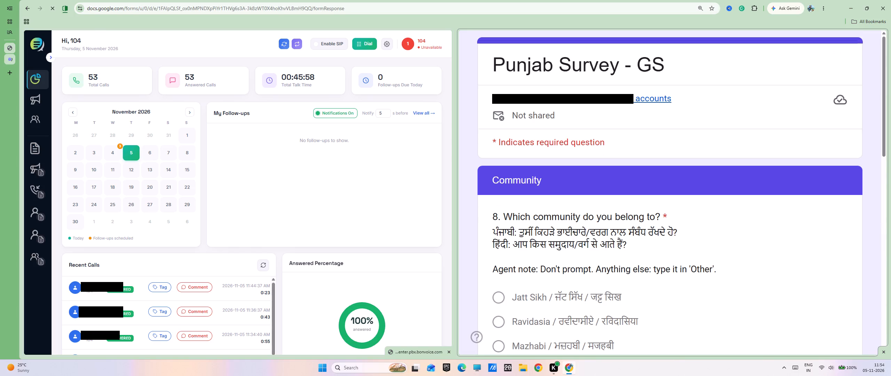
Answer the community question with Labana and submit the survey response.
scroll(569, 238, "down", 1)
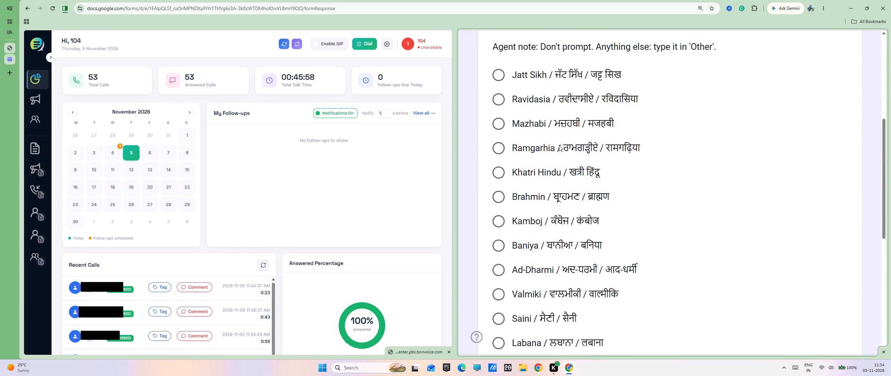
left_click(559, 141)
scroll(572, 244, "down", 1)
left_click(560, 147)
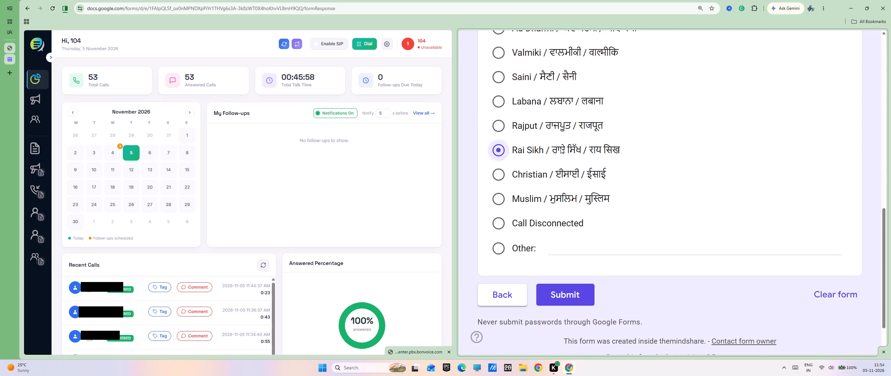
left_click(568, 127)
left_click(575, 107)
left_click(586, 293)
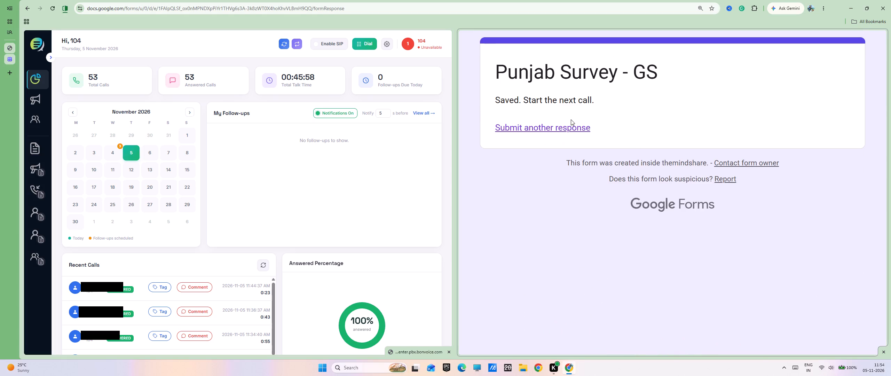
Start another survey response and set the agent status back to Available.
left_click(570, 126)
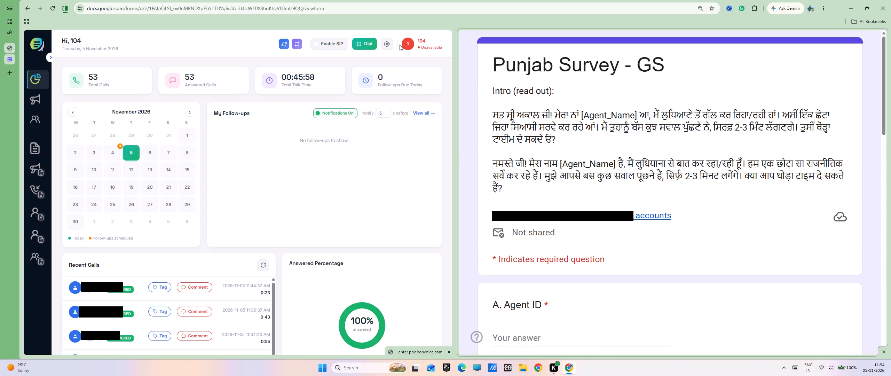
left_click(414, 39)
left_click(417, 66)
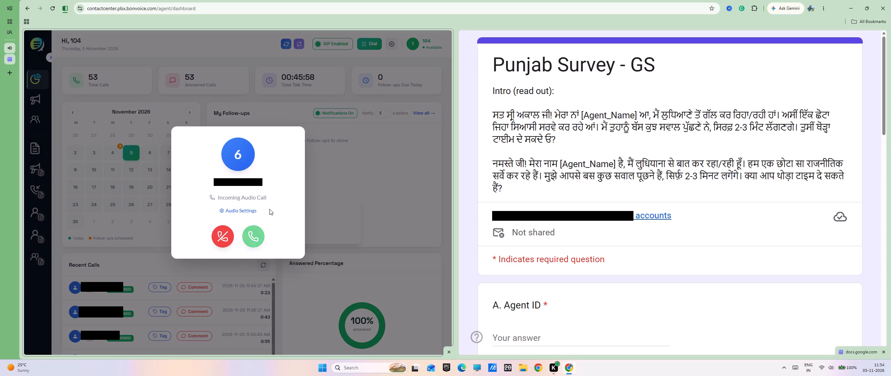
Answer the incoming audio call in the contact center dashboard.
left_click(257, 228)
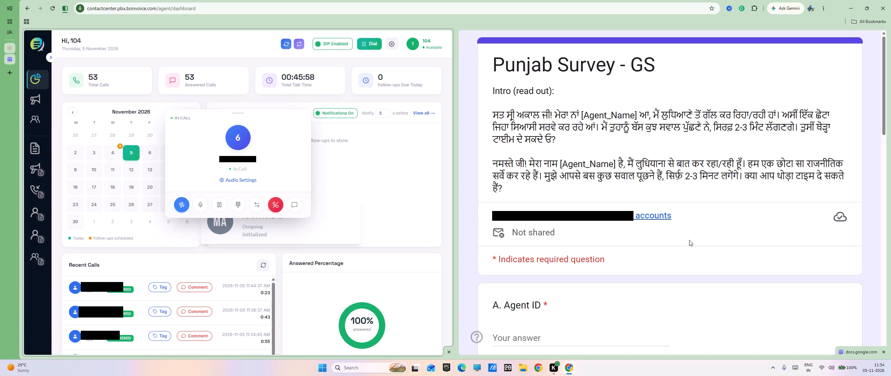
Enter "ra" in the Agent ID field of the new survey form.
left_click_drag(886, 90, 888, 127)
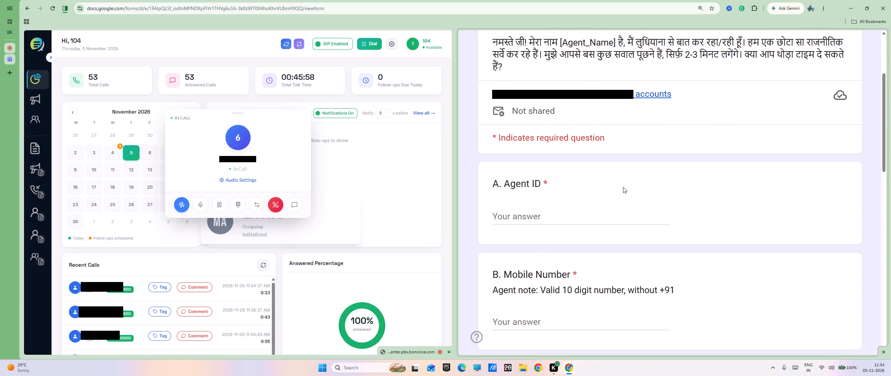
left_click(562, 204)
left_click(563, 214)
type("ra")
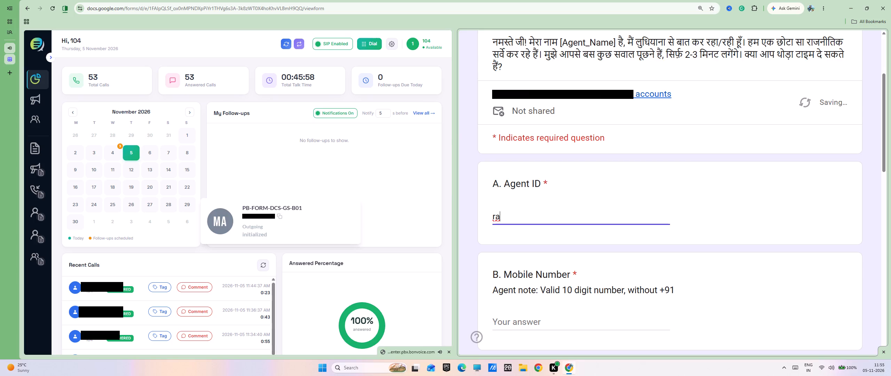
Set the agent status to Unavailable in the contact center dashboard.
left_click(412, 51)
left_click(414, 47)
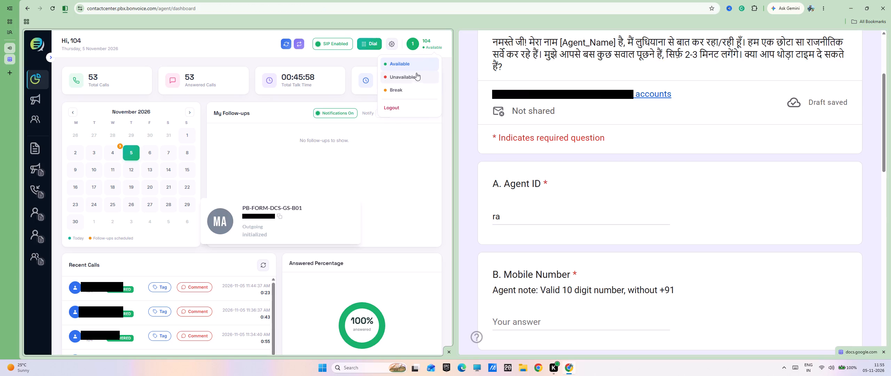
left_click(416, 73)
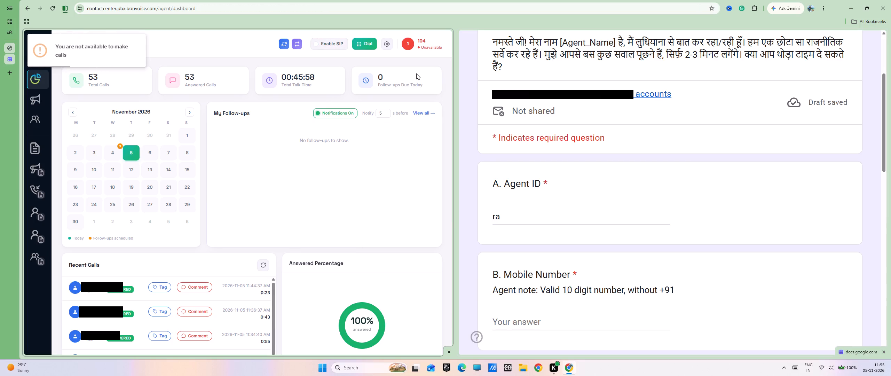
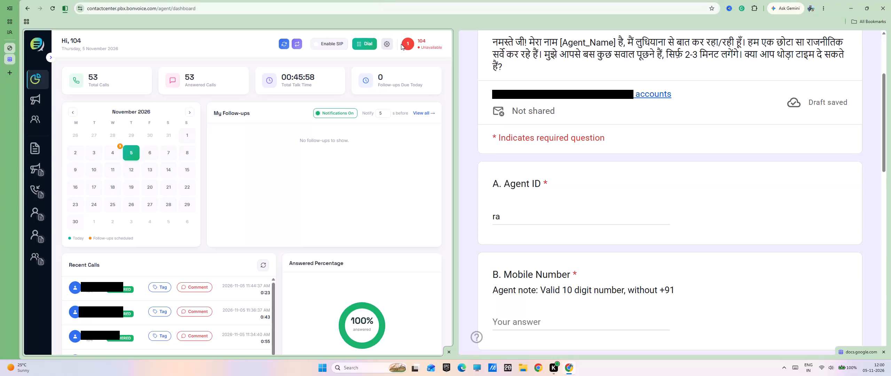
Put the agent status on break in the contact center dashboard with Tea Break as the reason.
left_click(401, 44)
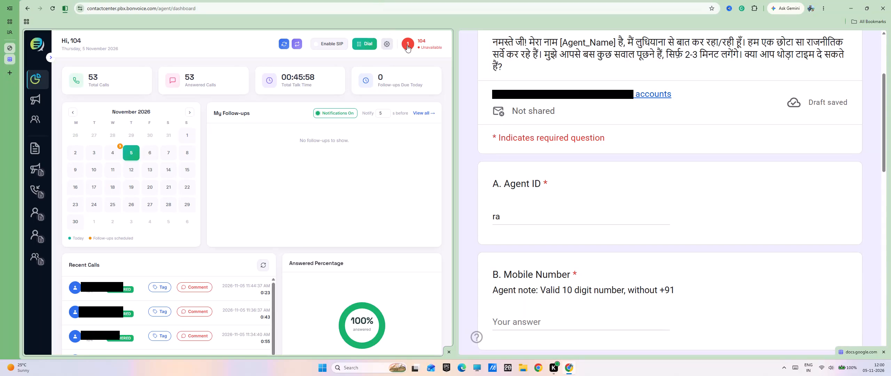
left_click(407, 45)
left_click(412, 91)
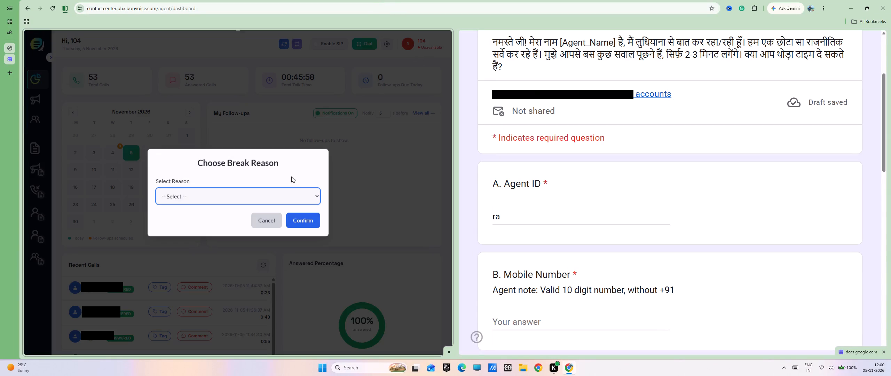
left_click(287, 193)
left_click(250, 235)
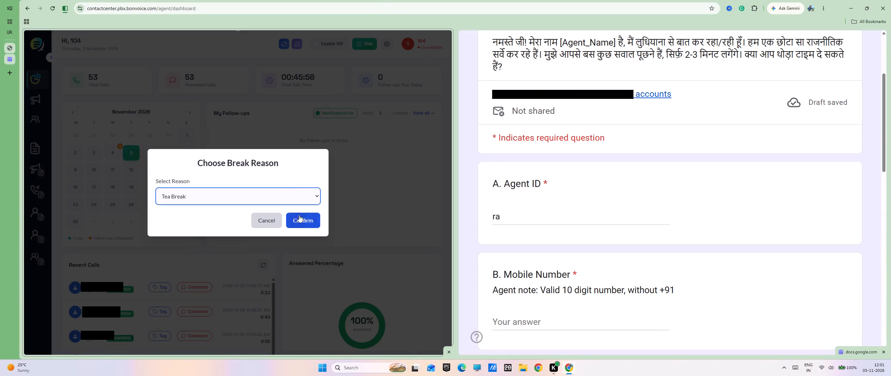
left_click(302, 215)
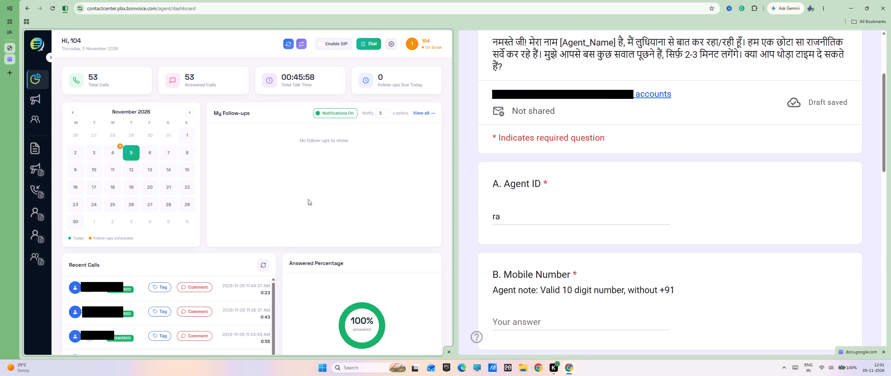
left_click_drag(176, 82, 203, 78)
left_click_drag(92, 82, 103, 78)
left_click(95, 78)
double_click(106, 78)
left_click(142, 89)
Refresh the Recent Calls list on the dashboard to load the latest calls.
scroll(210, 264, "down", 10)
scroll(211, 264, "up", 4)
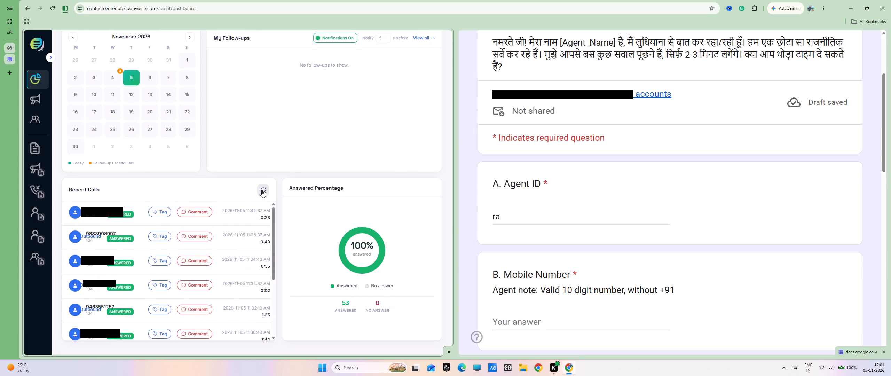
left_click(262, 190)
left_click(262, 190)
left_click(262, 190)
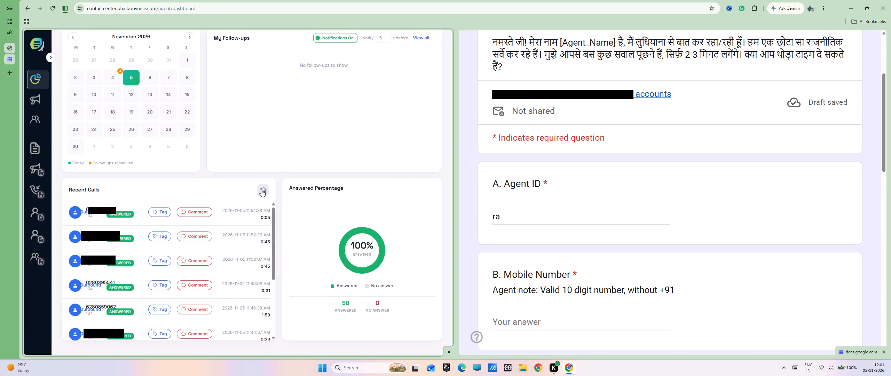
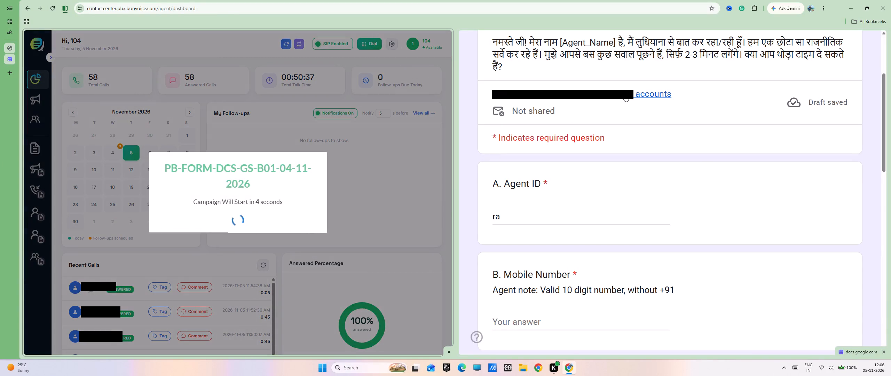
Complete the Agent ID answer in the survey form with the agent's full name.
scroll(670, 192, "down", 1)
scroll(670, 192, "up", 1)
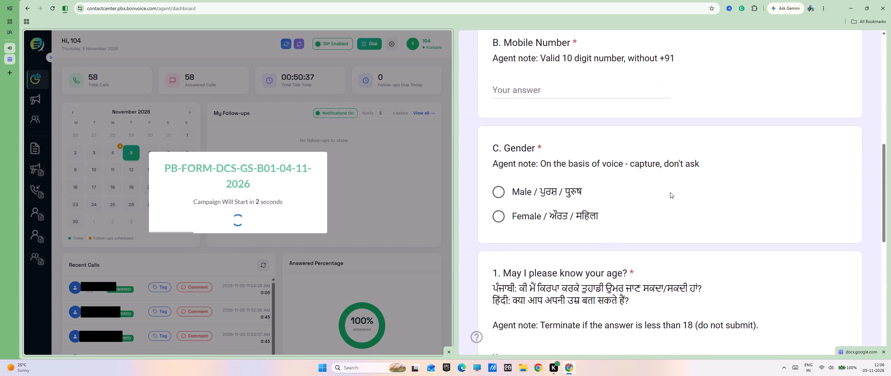
left_click(580, 216)
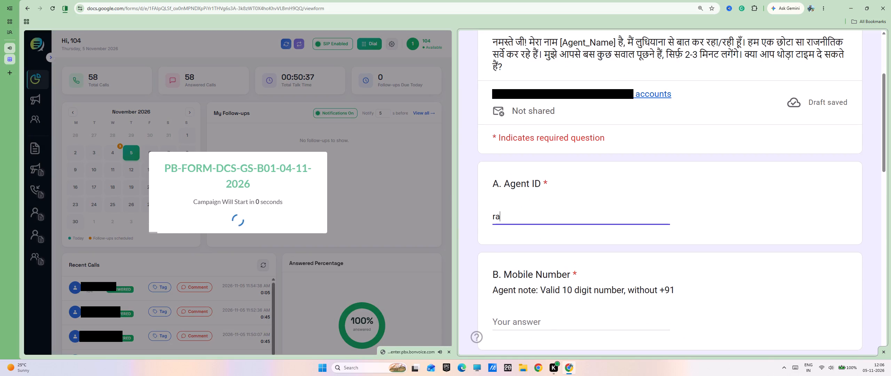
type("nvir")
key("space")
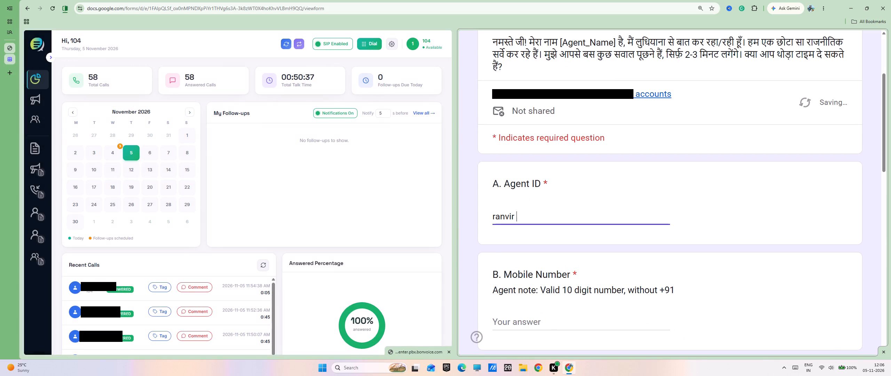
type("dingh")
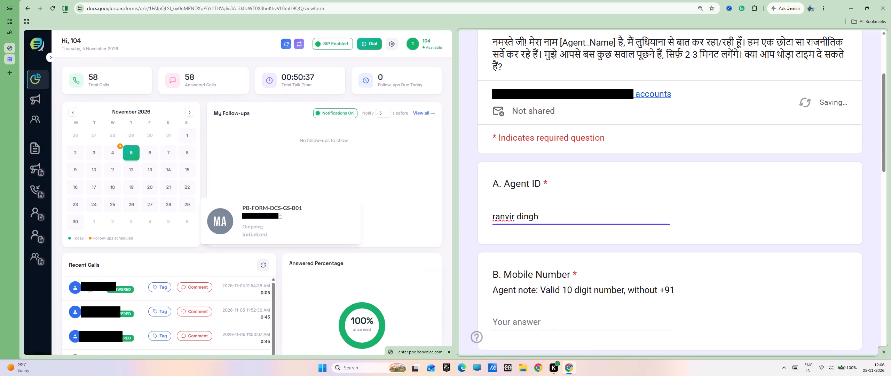
double_click(578, 212)
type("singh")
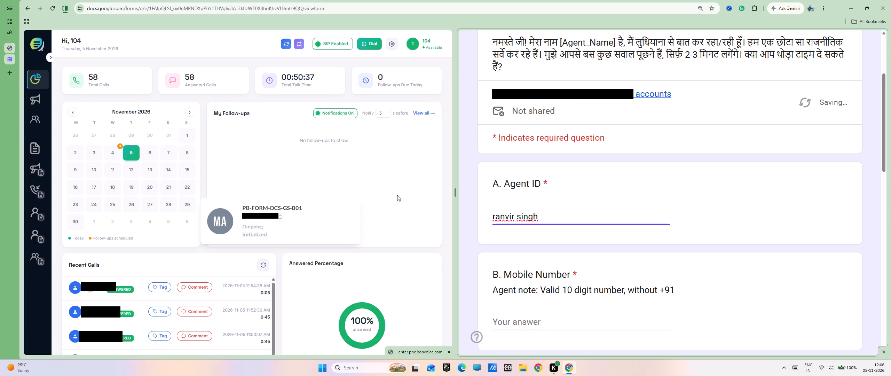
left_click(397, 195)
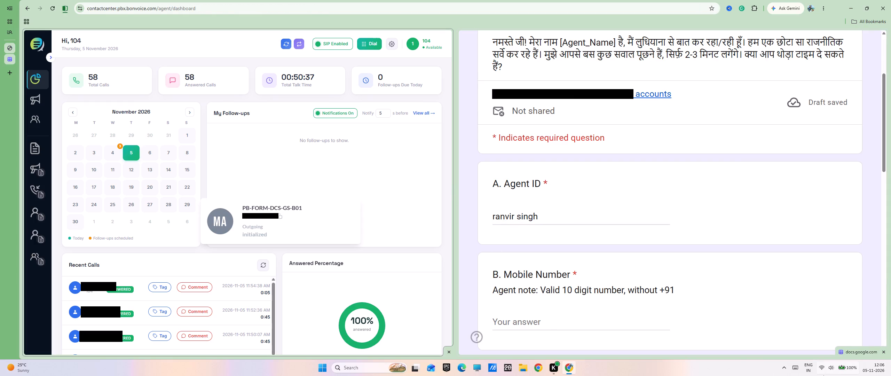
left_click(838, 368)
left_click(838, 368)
Record the respondent's gender as Male and age as 40 in the survey form, leaving the mobile number blank.
left_click_drag(883, 142, 883, 171)
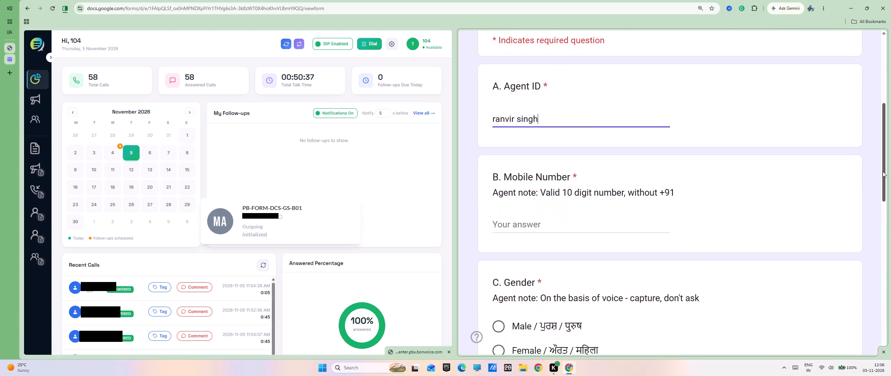
left_click_drag(883, 171, 883, 191)
left_click(499, 266)
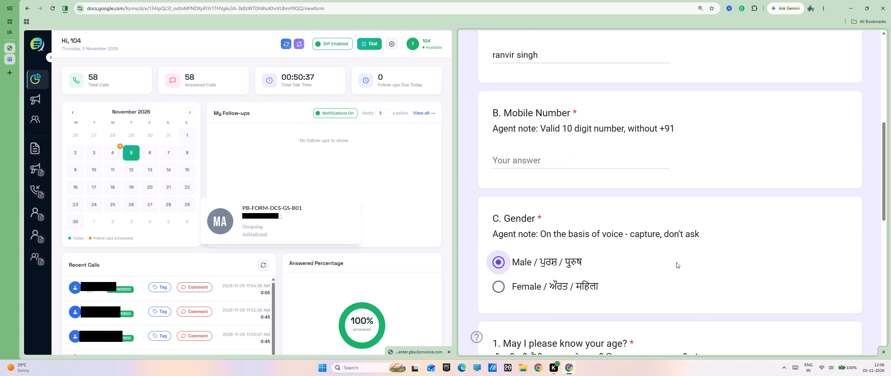
left_click_drag(885, 196, 858, 255)
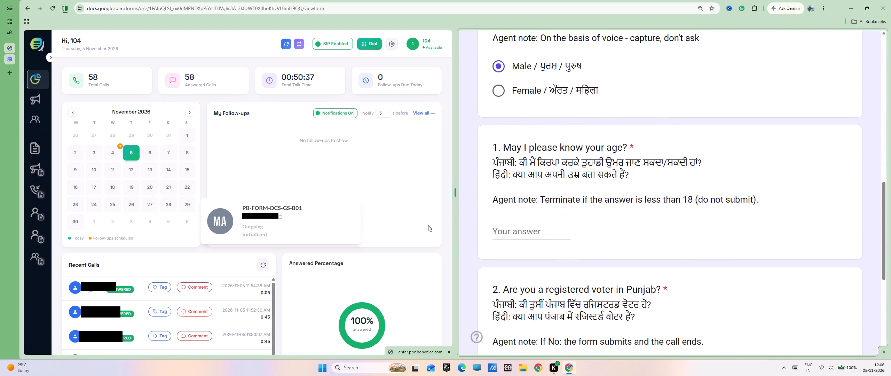
left_click(549, 233)
left_click(327, 190)
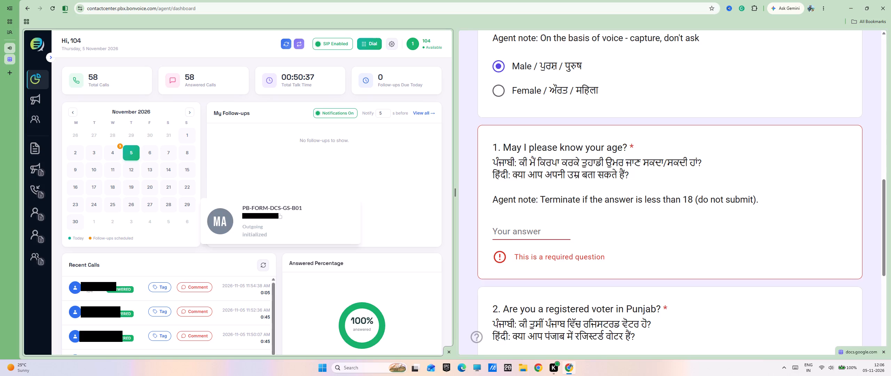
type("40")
left_click(516, 233)
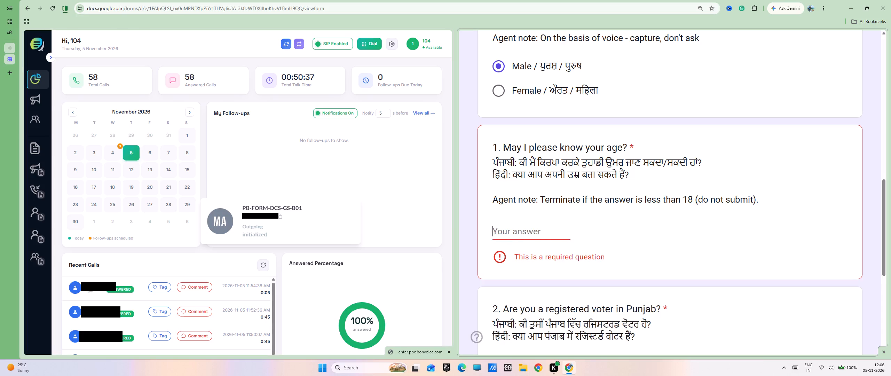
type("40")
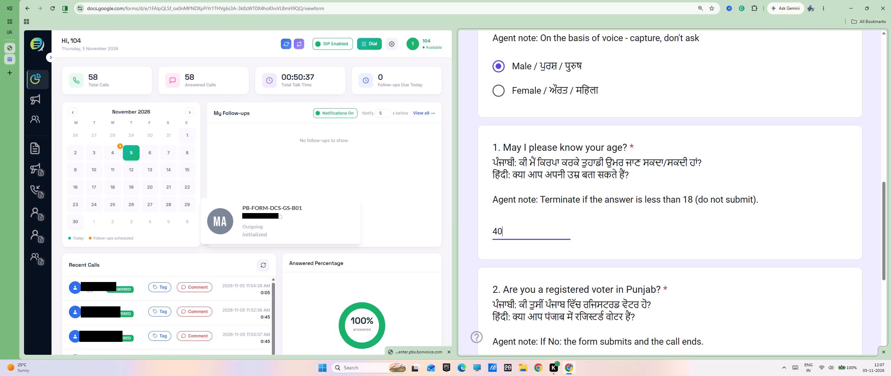
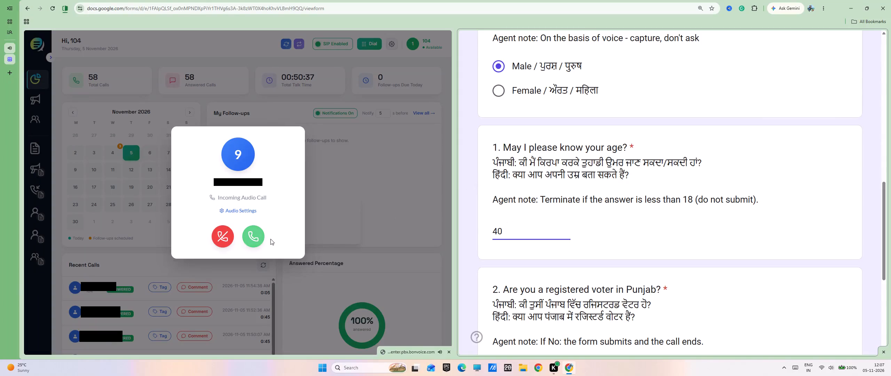
Answer the incoming PB-FORM-DCS-GS-B01 call and try to dismiss its Call Feedback form without filling in follow-up details.
left_click(261, 236)
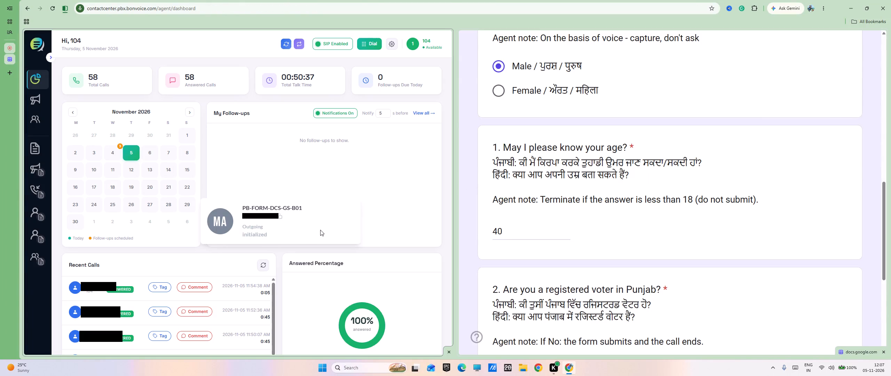
left_click(355, 176)
double_click(248, 217)
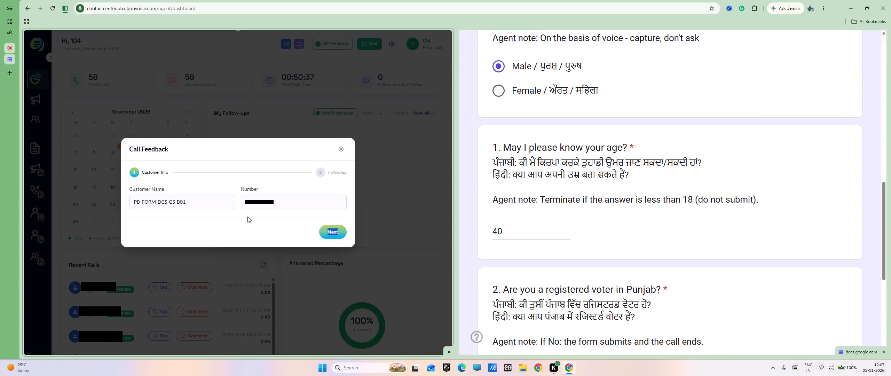
left_click(342, 148)
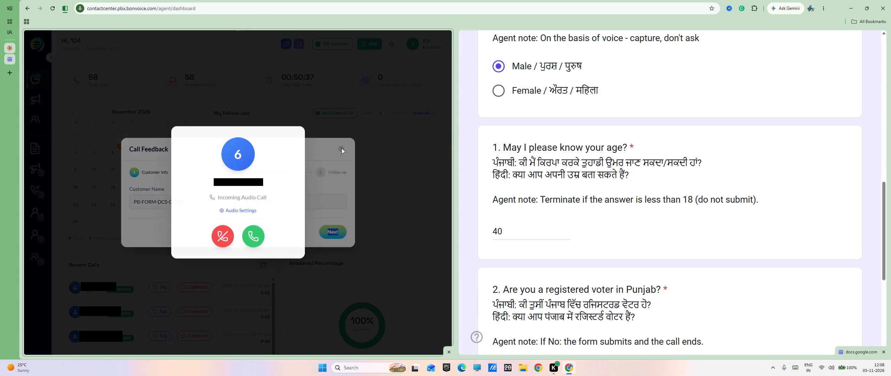
Answer the next incoming call and return to the blank Mobile Number question in the survey form.
left_click(250, 238)
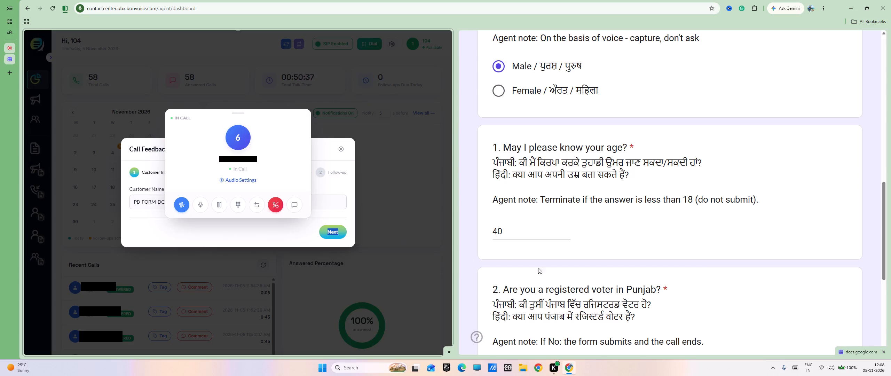
left_click_drag(885, 213, 870, 148)
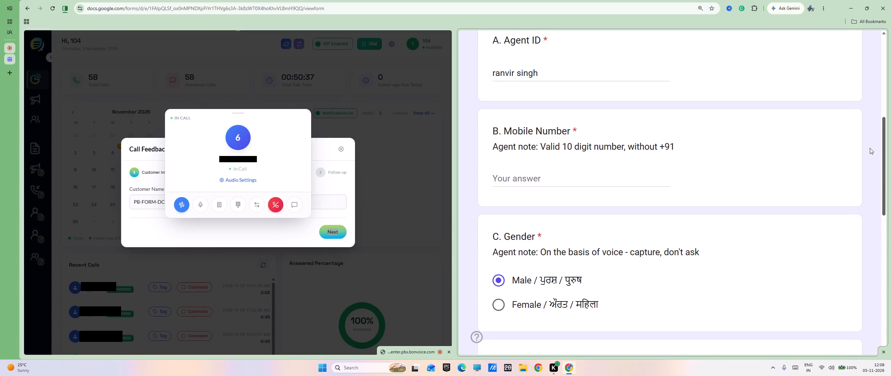
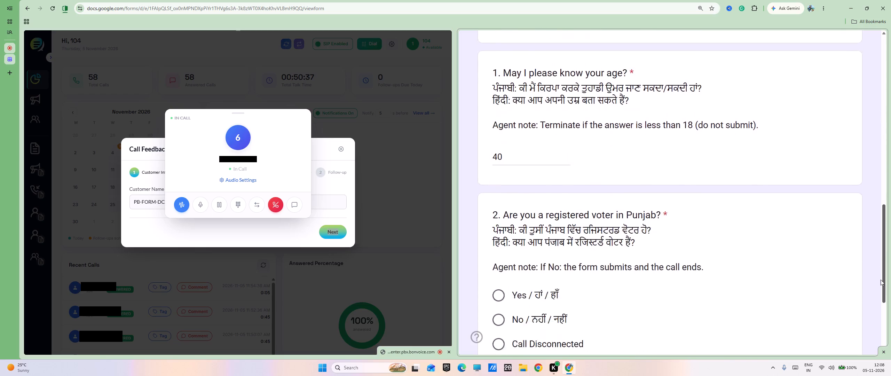
Mark the respondent as a registered voter in Punjab, continue to the constituency page, and choose 23 Patti as the constituency.
left_click_drag(881, 280, 880, 309)
left_click(533, 183)
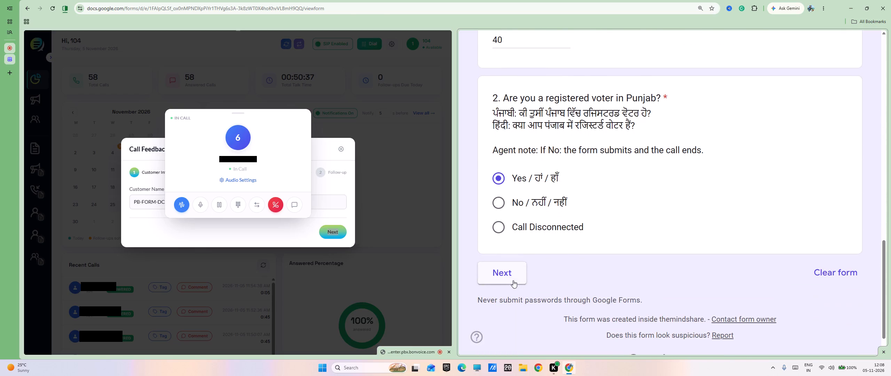
left_click(513, 280)
left_click(526, 318)
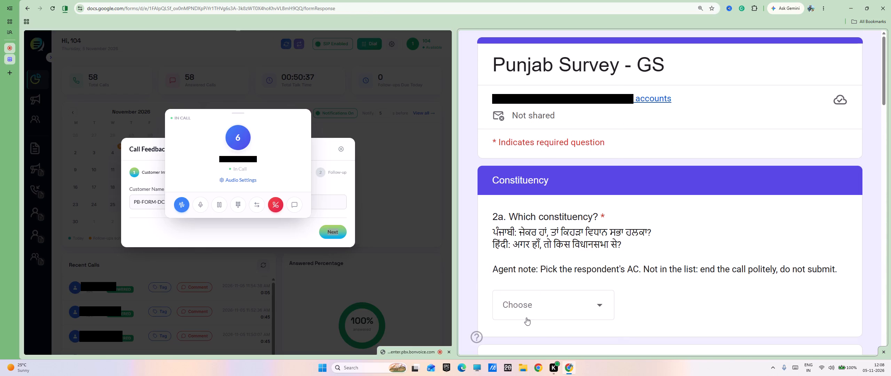
scroll(560, 255, "down", 5)
left_click(562, 174)
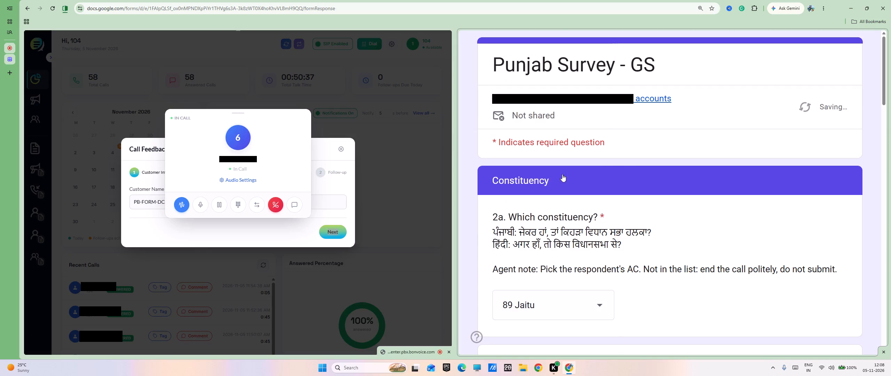
left_click(527, 299)
scroll(539, 233, "down", 4)
left_click(544, 257)
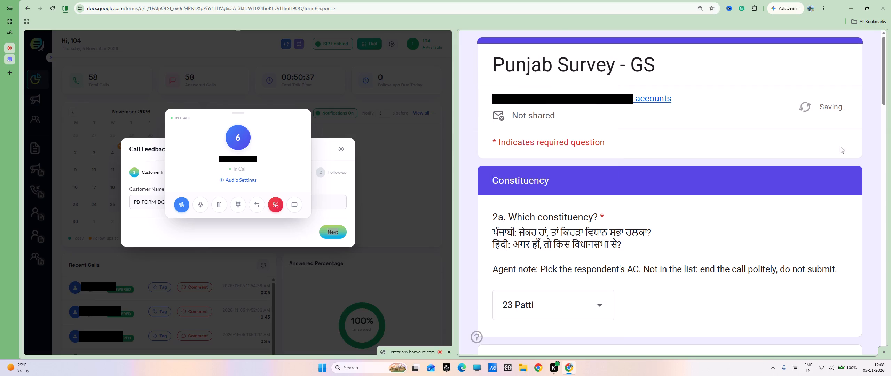
Answer the party questions with Shiromani Akali Dal, Bahujan Samaj Party for question 4, and Shiromani Akali Dal for 2024, and advance.
left_click_drag(883, 96, 886, 174)
left_click(610, 151)
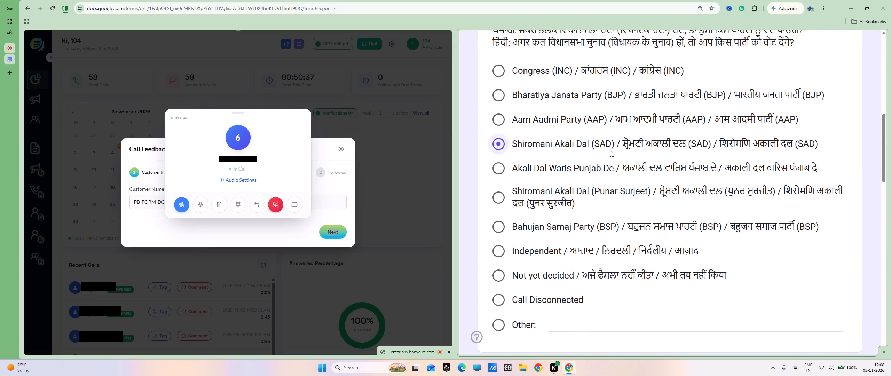
scroll(610, 151, "down", 2)
left_click(570, 76)
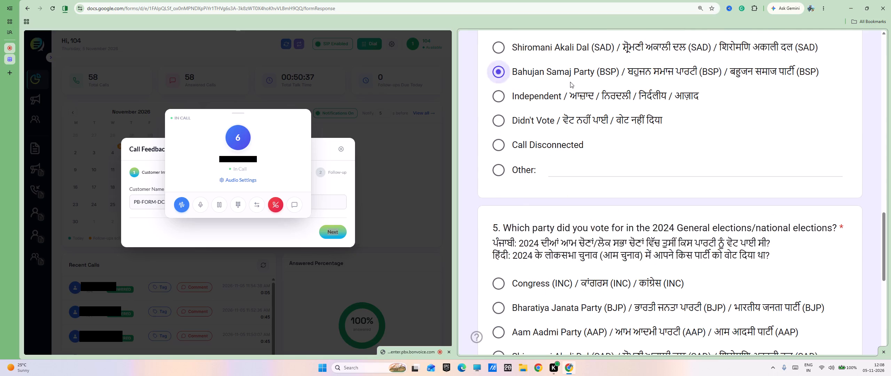
scroll(570, 120, "down", 1)
left_click(567, 124)
scroll(567, 158, "down", 2)
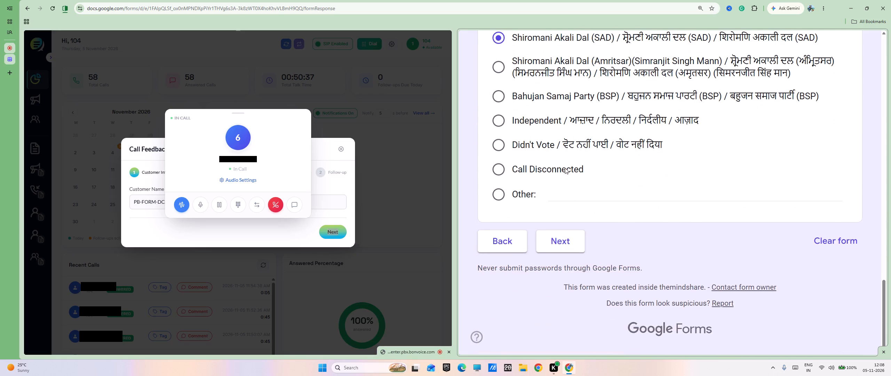
left_click(560, 244)
Answer the Patti MLA candidate question with "Can't say / no idea", choose an INC candidate answer in question 7, and advance.
scroll(562, 184, "down", 1)
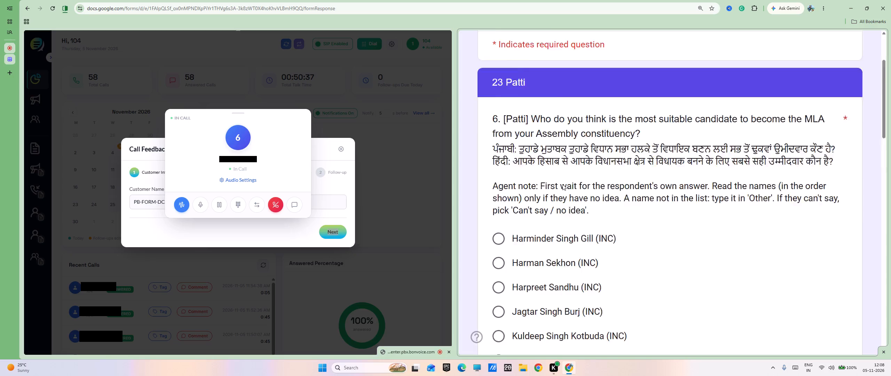
left_click(564, 148)
scroll(563, 246, "down", 2)
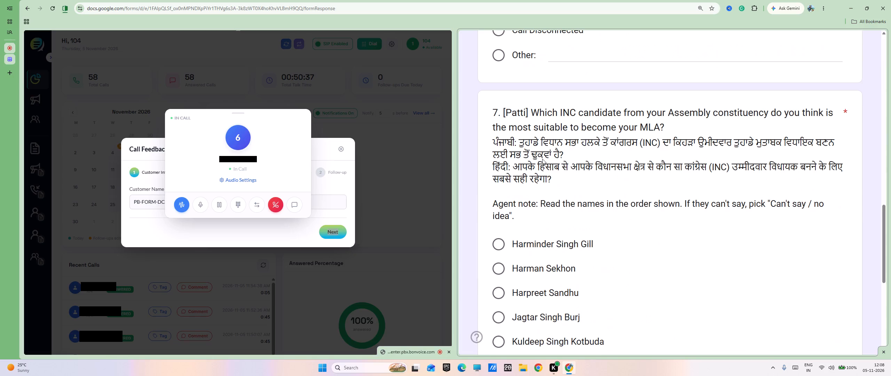
scroll(538, 58, "up", 1)
left_click(531, 238)
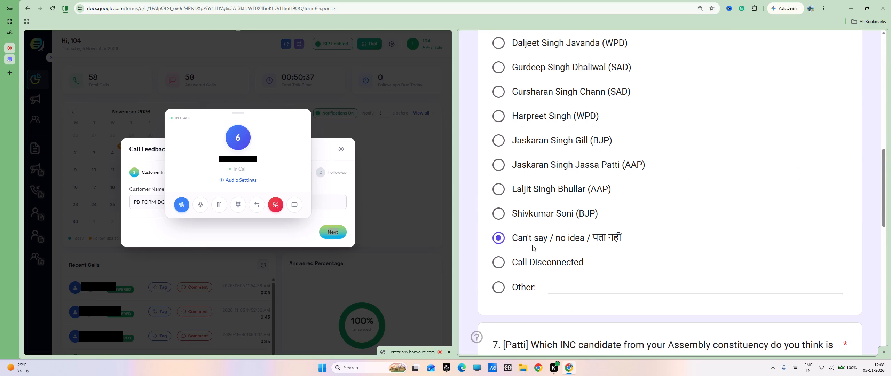
scroll(533, 245, "down", 1)
left_click(533, 245)
scroll(533, 245, "down", 3)
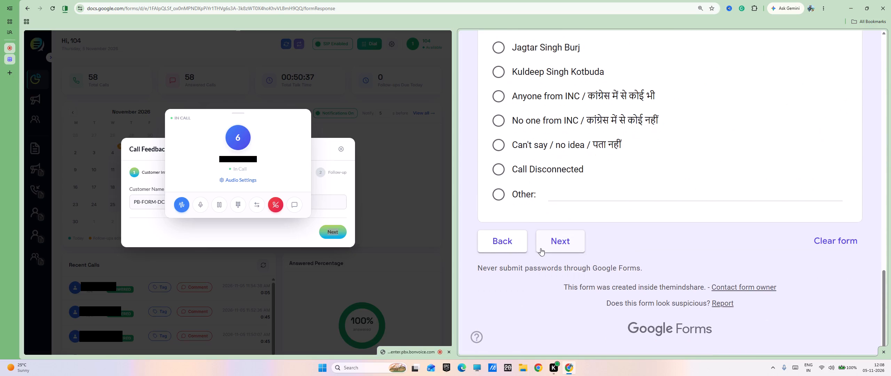
left_click(544, 248)
Select Ad-Dharmi as the respondent's community and submit the survey response.
scroll(544, 248, "down", 1)
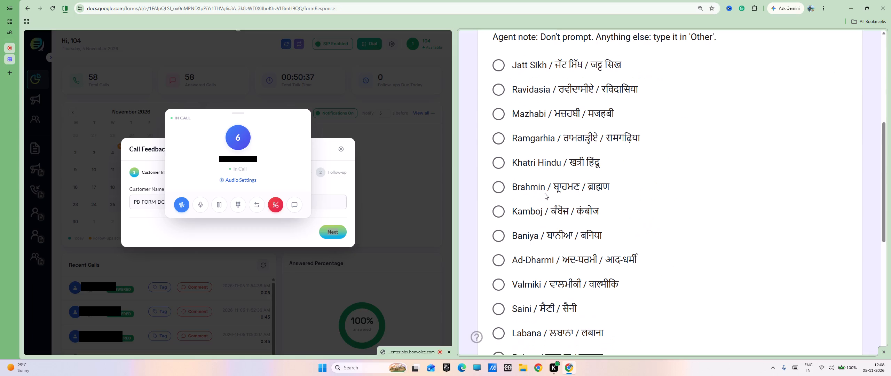
left_click(541, 141)
left_click(539, 261)
scroll(544, 270, "down", 5)
left_click(574, 241)
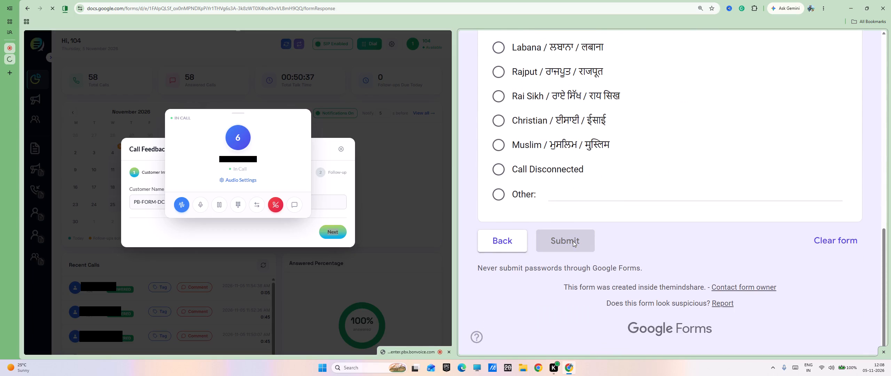
Start another Punjab Survey - GS response and go to its blank Agent ID question.
left_click(552, 126)
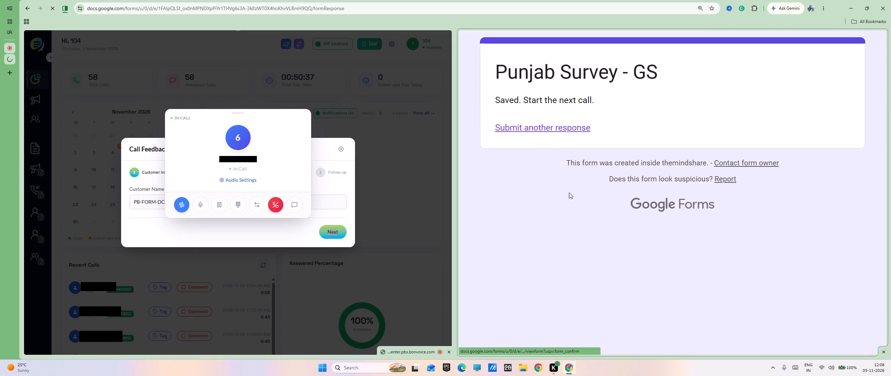
left_click_drag(885, 119, 884, 128)
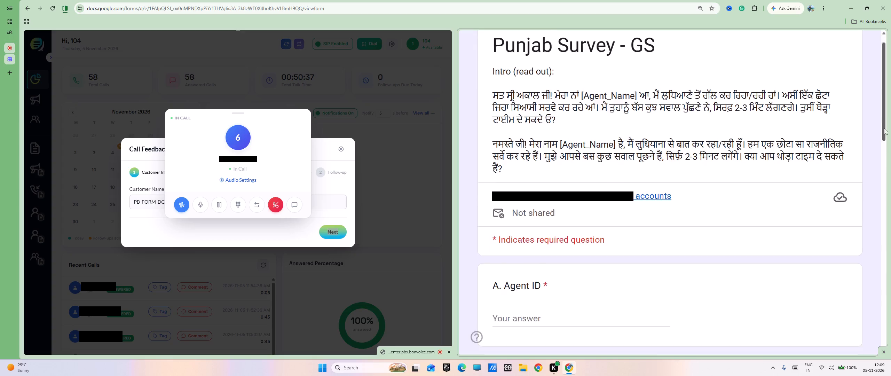
left_click_drag(884, 128, 882, 166)
left_click(567, 179)
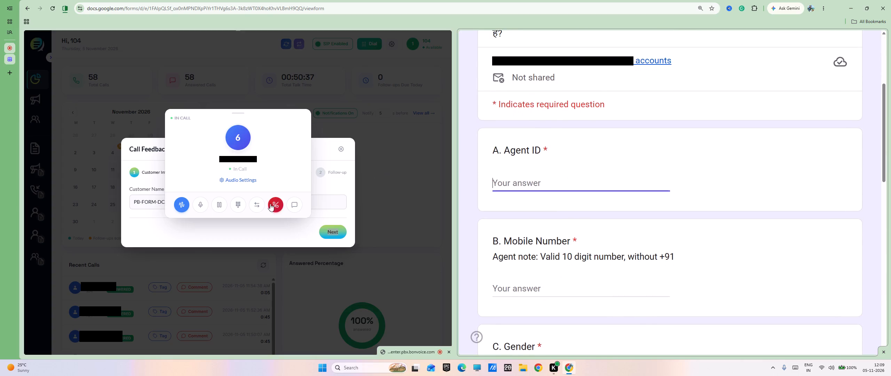
End the active call and dismiss its Call Feedback form without filling in follow-up details.
left_click(273, 206)
left_click(550, 187)
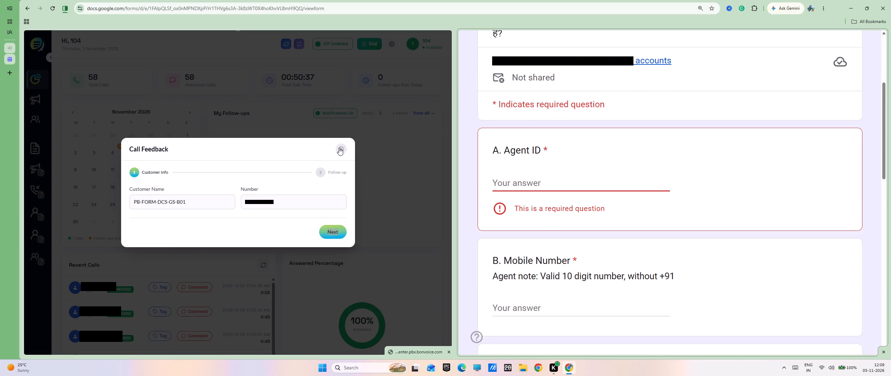
left_click(339, 148)
Enter the agent's name as the Agent ID in the new response and move to the Mobile Number question.
left_click(541, 178)
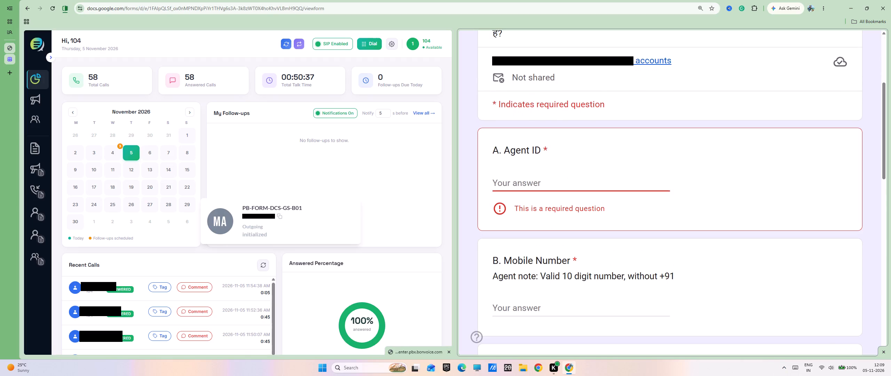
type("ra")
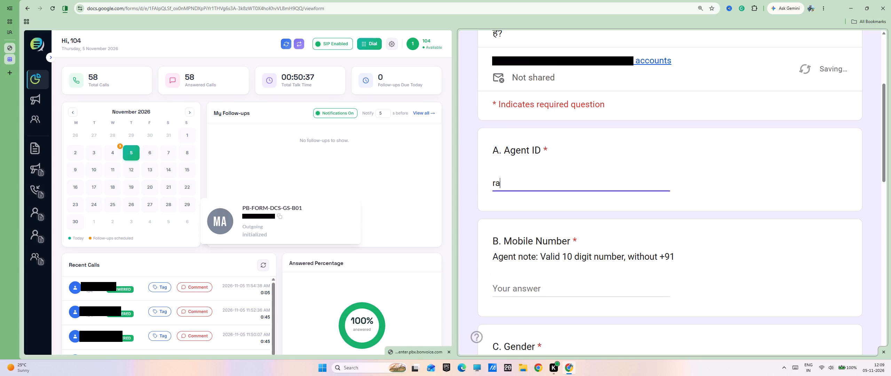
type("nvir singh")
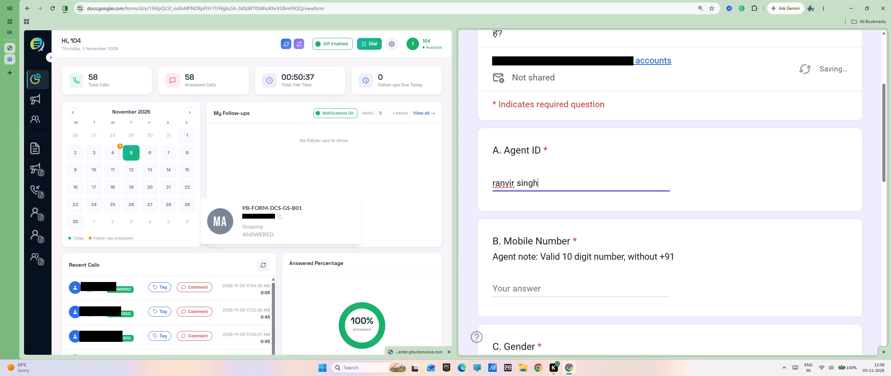
left_click(552, 288)
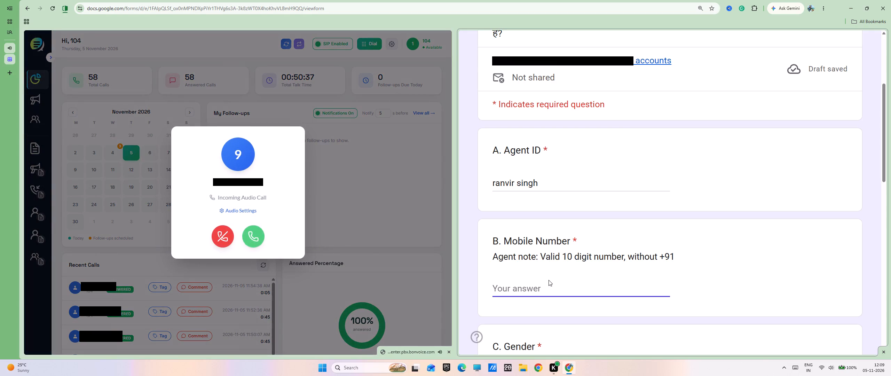
Answer the incoming audio call.
left_click(247, 236)
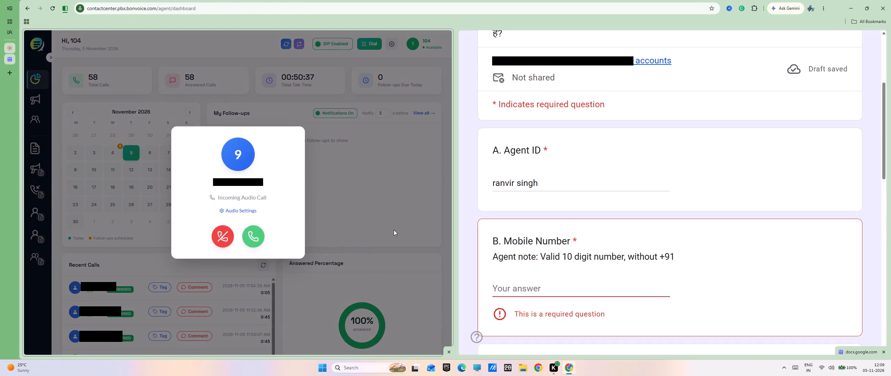
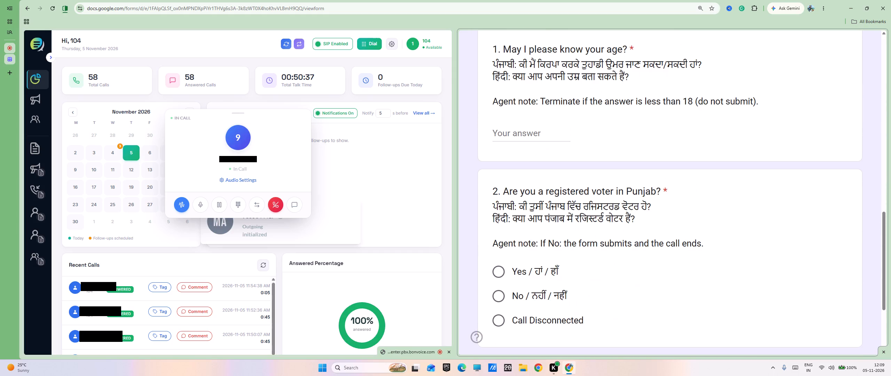
Enter 66 as the respondent's age, answer Yes to being a registered voter in Punjab, and continue.
left_click(520, 134)
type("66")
left_click(544, 271)
scroll(548, 271, "down", 2)
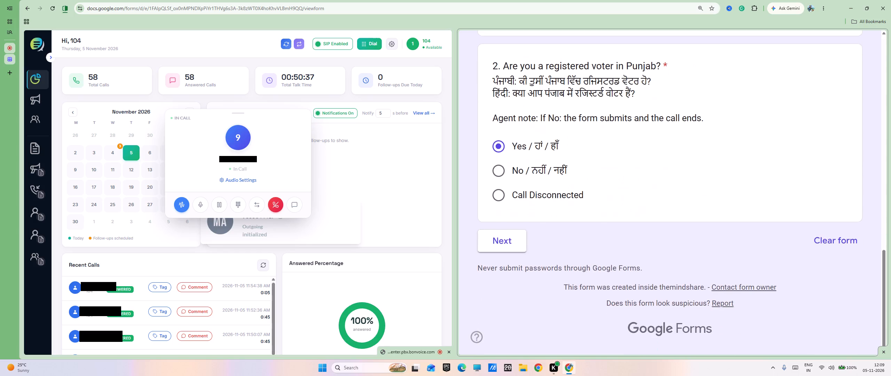
left_click(515, 240)
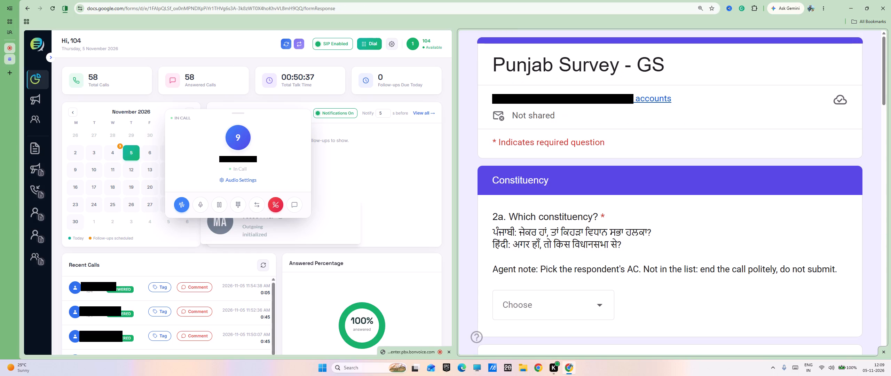
Choose 66 Gill as the respondent's constituency in question 2a.
left_click(561, 295)
scroll(542, 201, "down", 3)
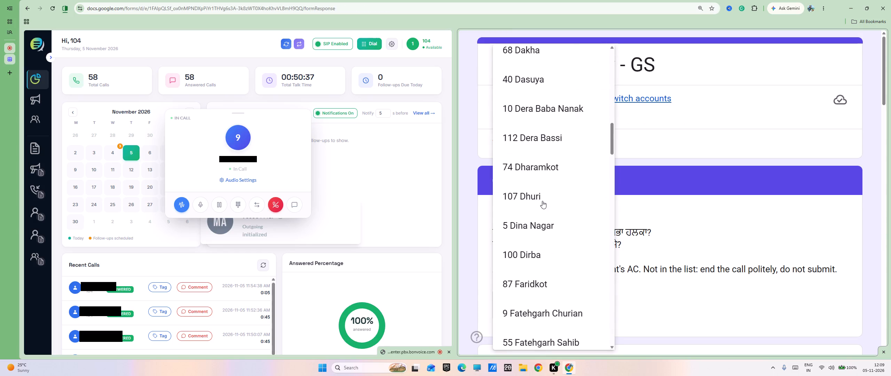
scroll(534, 195, "down", 2)
left_click(542, 238)
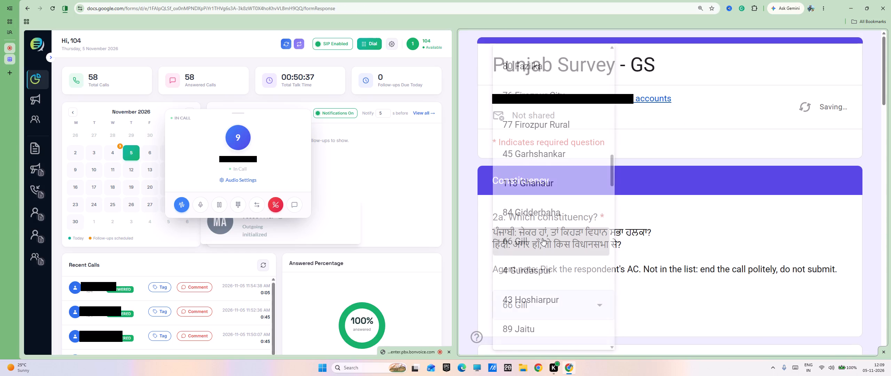
Answer question 3 and the 2022 Punjab Assembly elections vote in question 4 with Congress (INC).
scroll(542, 238, "down", 2)
scroll(651, 235, "down", 1)
left_click(606, 207)
scroll(606, 207, "down", 1)
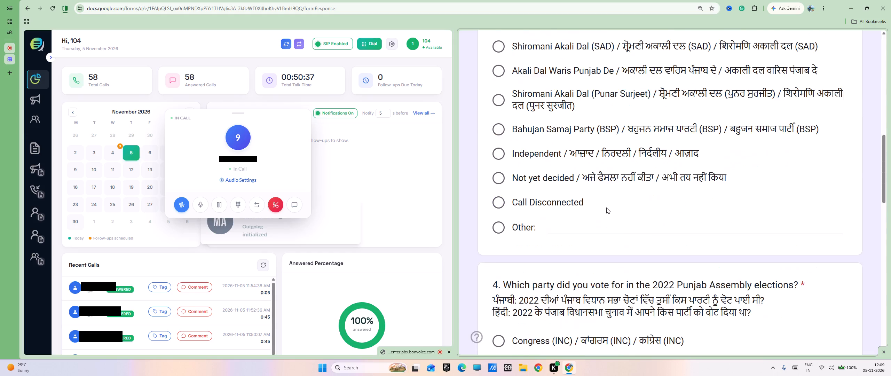
scroll(605, 207, "down", 1)
left_click(551, 102)
Choose Congress (INC) as the party voted for in the 2024 General elections and continue to the candidate questions.
scroll(551, 126, "down", 2)
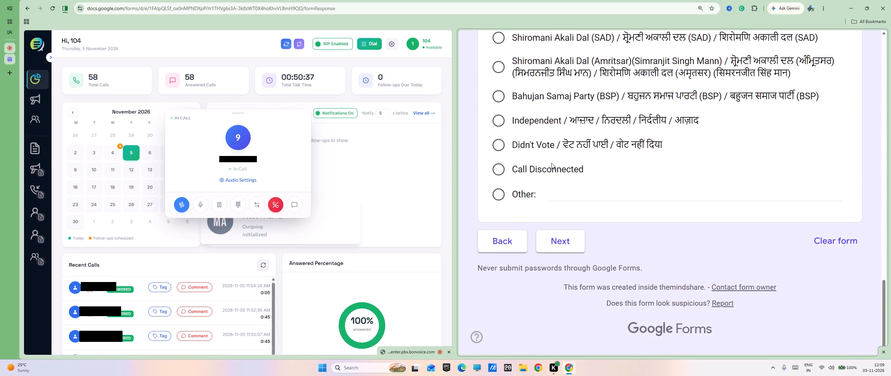
left_click(560, 240)
left_click(553, 200)
scroll(553, 199, "down", 2)
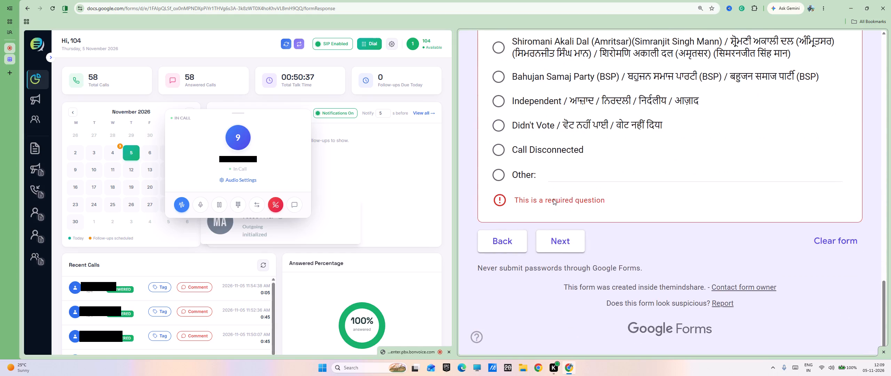
scroll(527, 92, "up", 1)
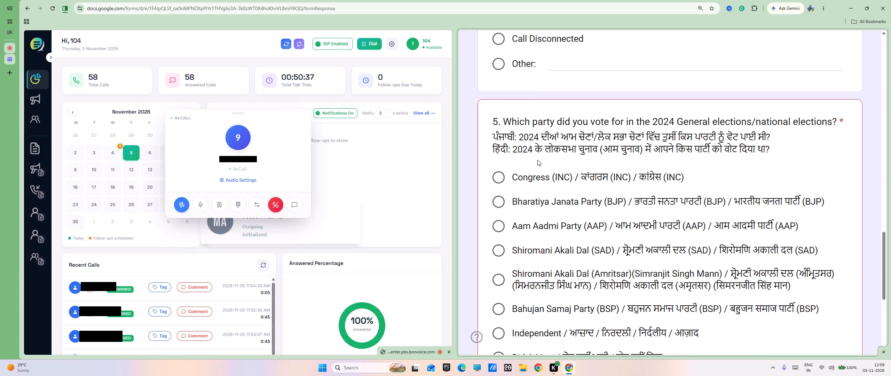
left_click(541, 174)
scroll(541, 178, "down", 4)
left_click(559, 250)
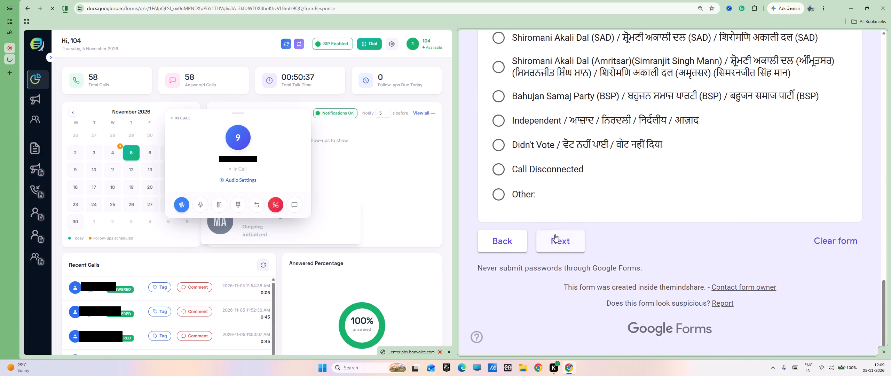
Choose Kuldeep Singh Vaid in both Gill candidate questions, including the most suitable INC candidate, and continue to the Community section.
scroll(554, 221, "down", 1)
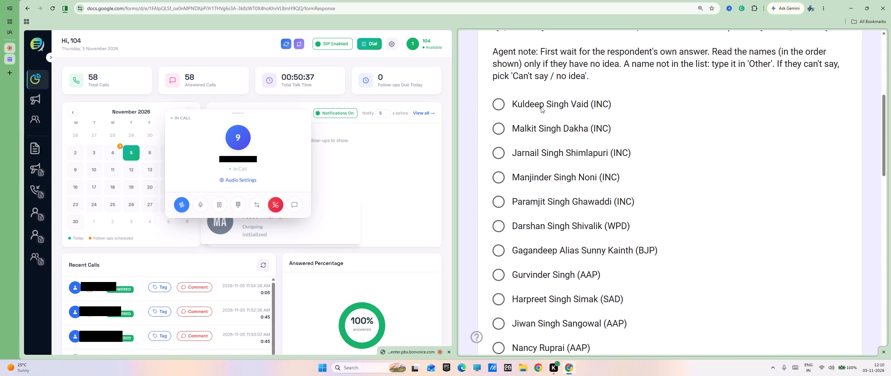
left_click(541, 107)
scroll(573, 216, "down", 4)
left_click(569, 237)
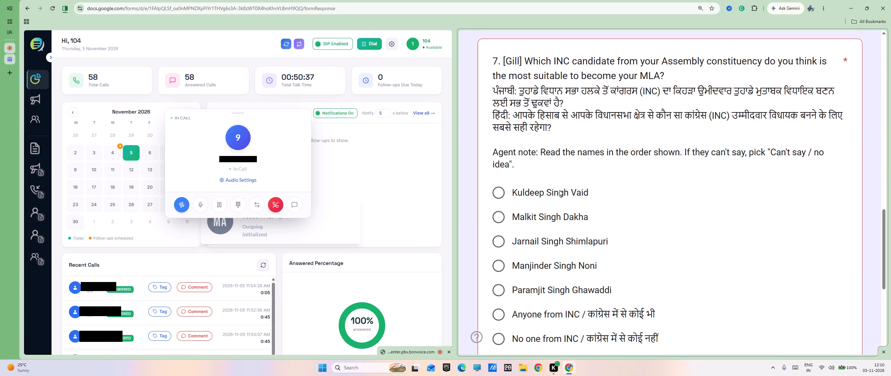
left_click(559, 190)
scroll(565, 208, "down", 5)
left_click(565, 240)
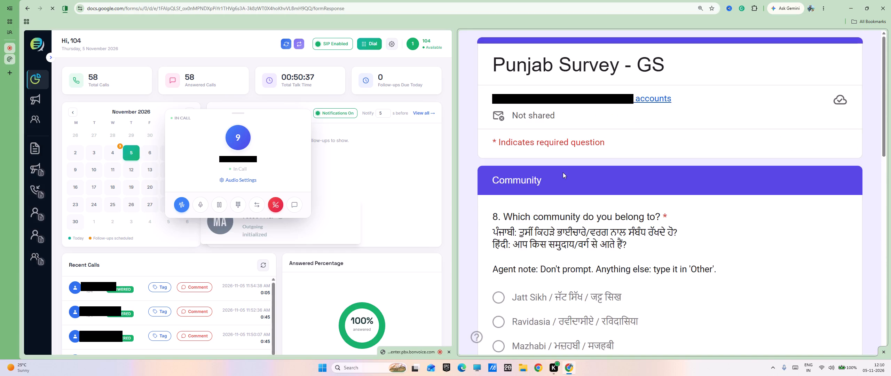
Select the respondent's community in question 8 and submit the survey response.
scroll(568, 189, "down", 1)
left_click(537, 185)
scroll(569, 238, "down", 4)
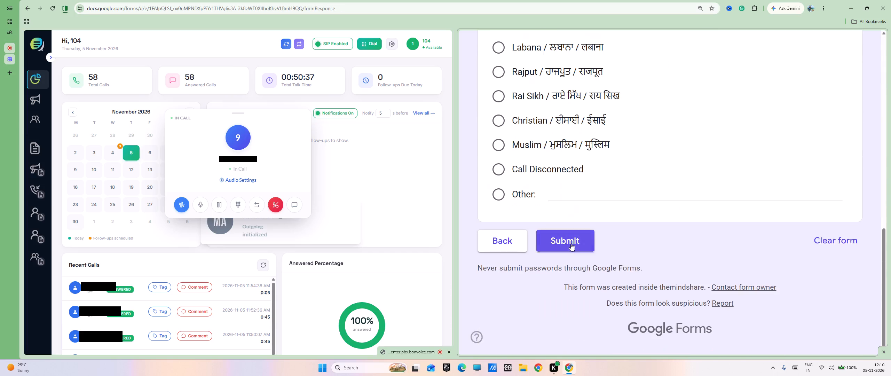
left_click(567, 239)
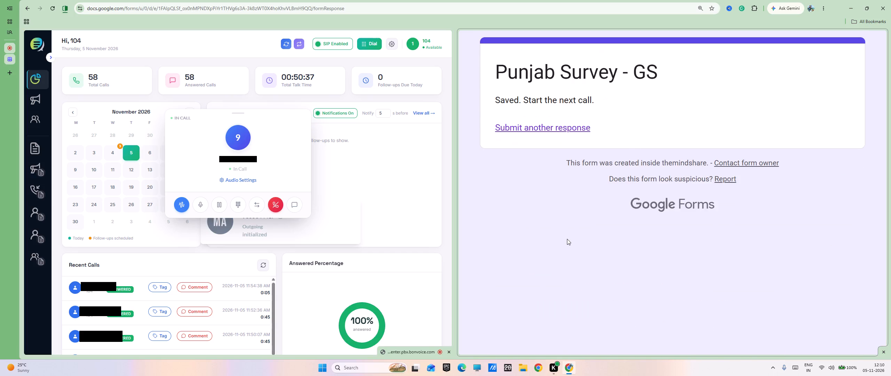
Start another Punjab Survey - GS response and enter the agent's name as its Agent ID.
left_click(547, 128)
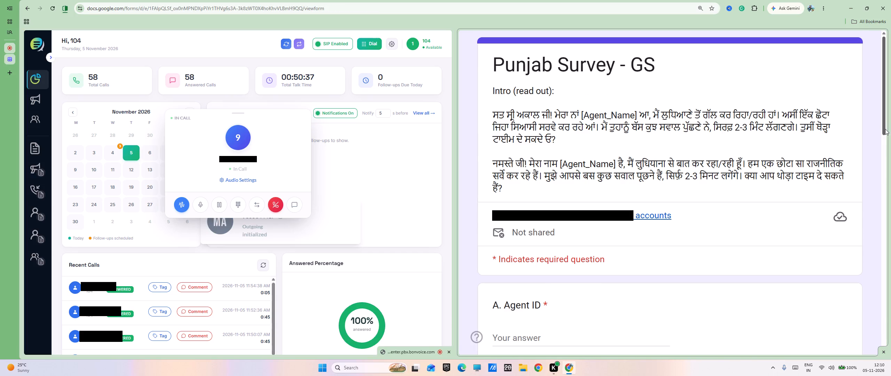
left_click_drag(885, 129, 881, 170)
left_click(574, 202)
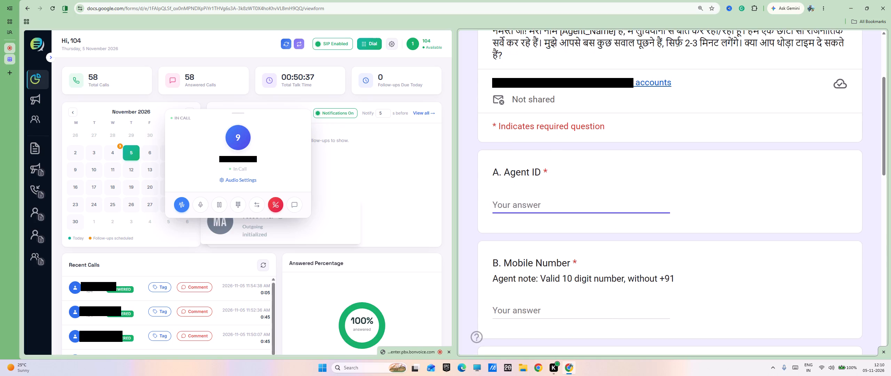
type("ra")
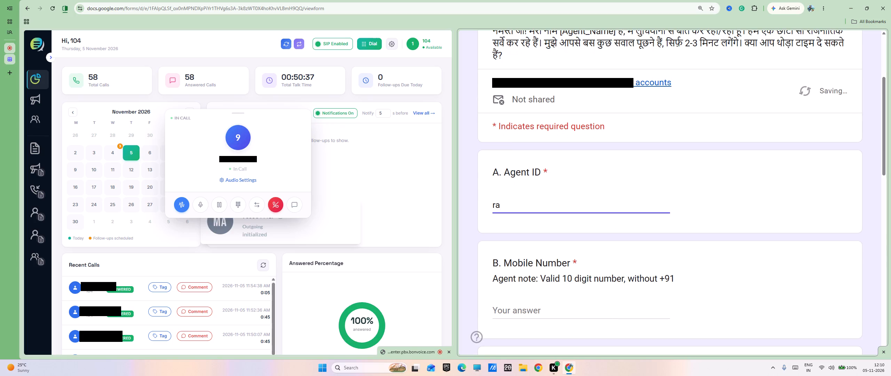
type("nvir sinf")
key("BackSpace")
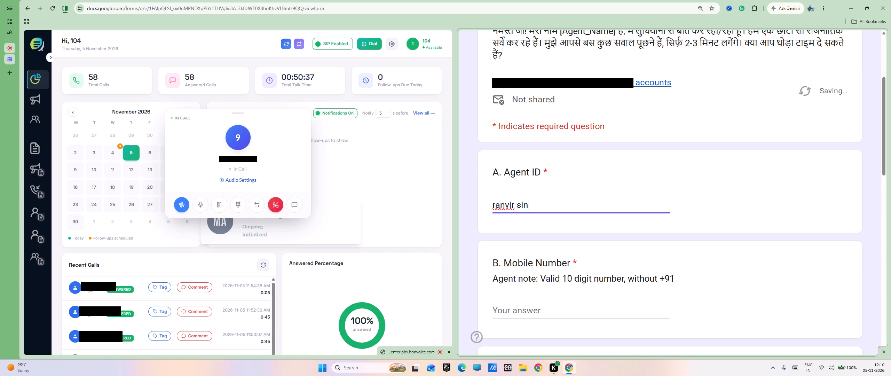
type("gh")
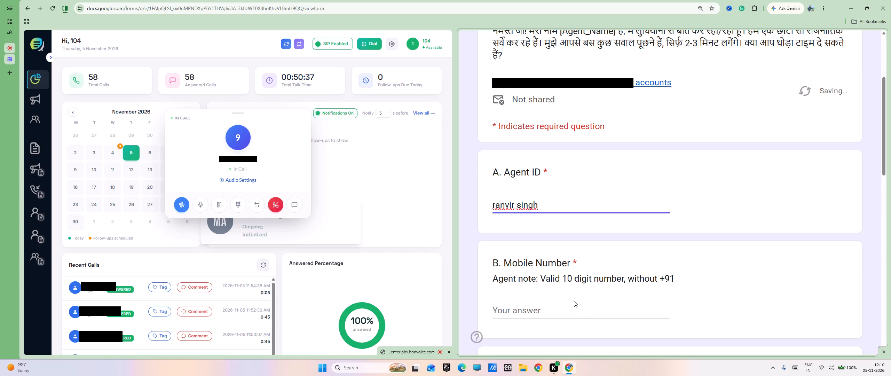
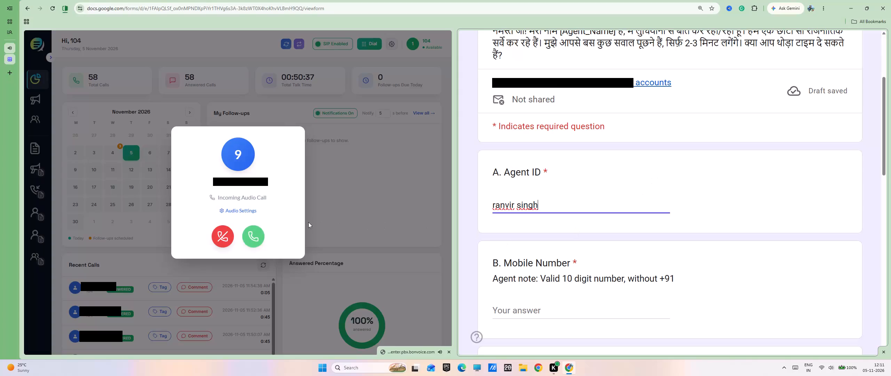
Answer the incoming audio call for the new survey response.
left_click(261, 235)
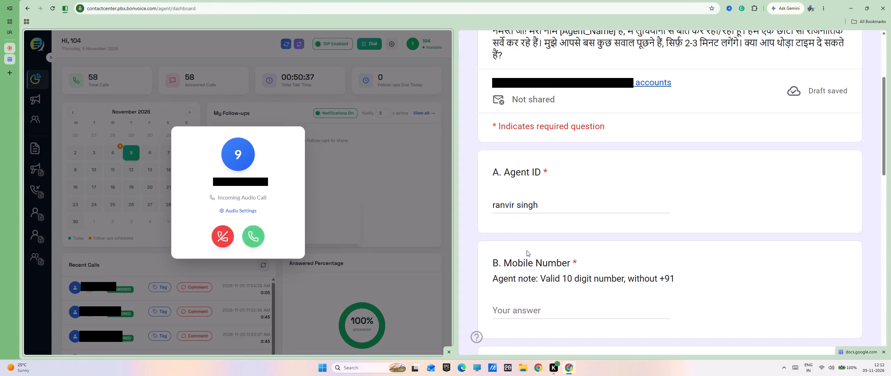
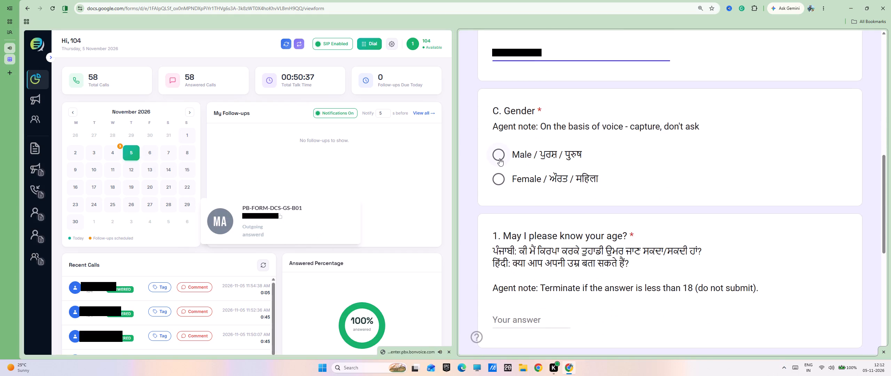
Clear the phone number entered in the survey form's 10-digit number question.
double_click(546, 57)
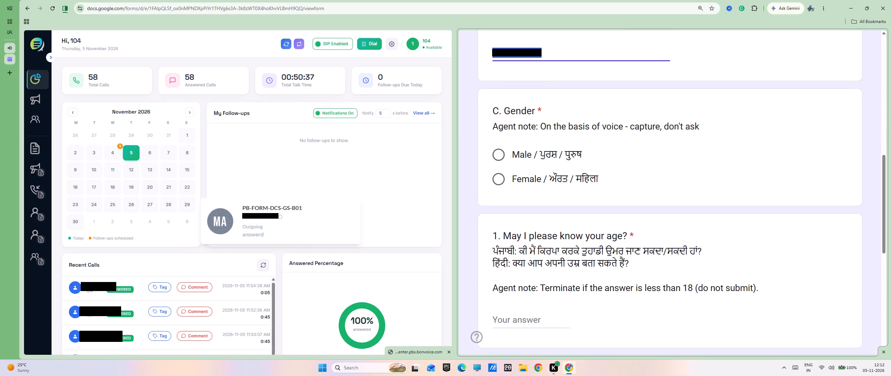
key("BackSpace")
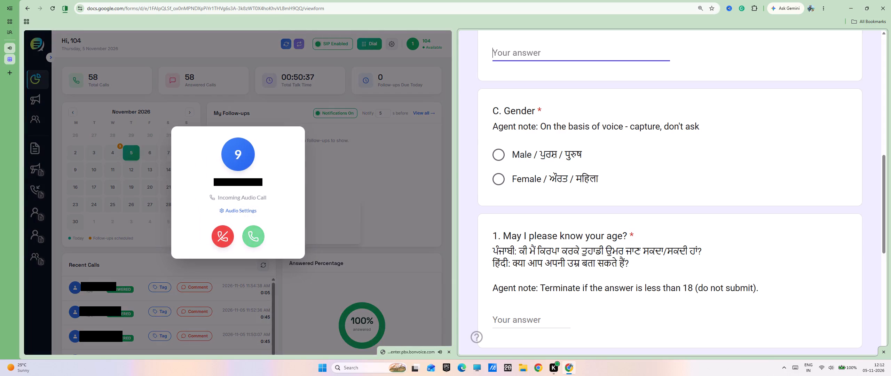
Answer the new incoming audio call for the survey response.
left_click(252, 238)
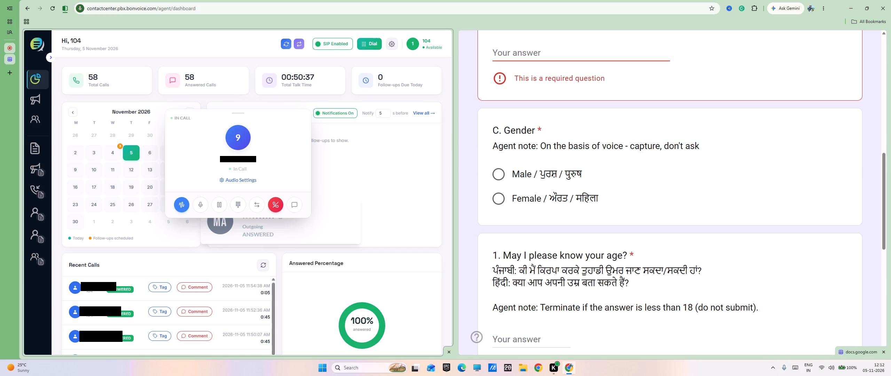
left_click_drag(884, 206, 882, 197)
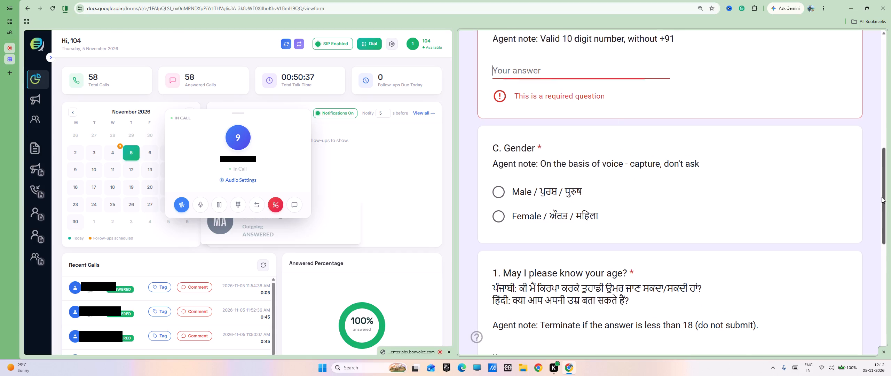
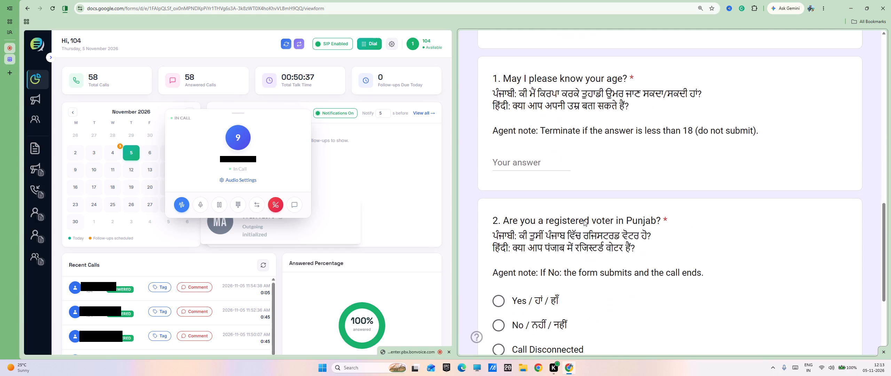
Record the respondent's age as 39 and registered Punjab voter as Yes, and continue to the constituency section.
left_click(544, 162)
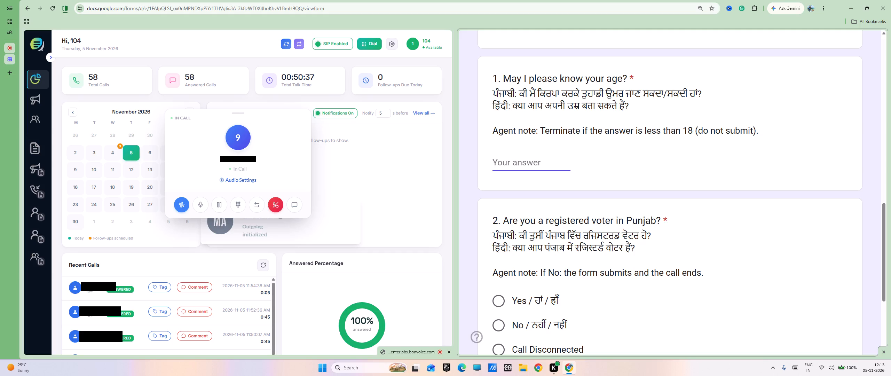
key("3")
key("9")
left_click(545, 298)
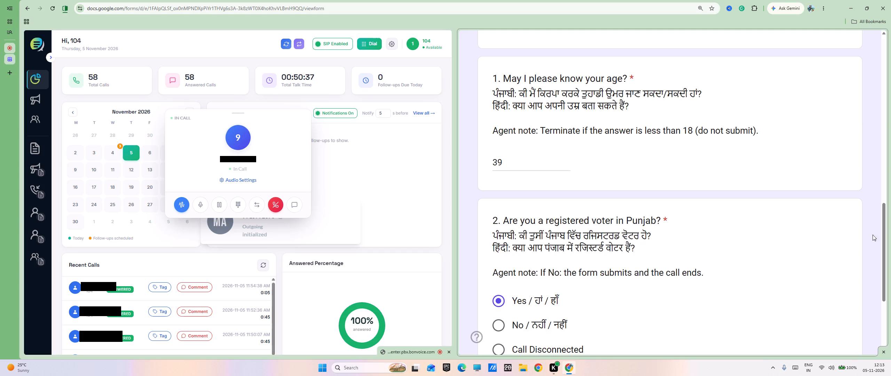
left_click_drag(883, 237, 874, 290)
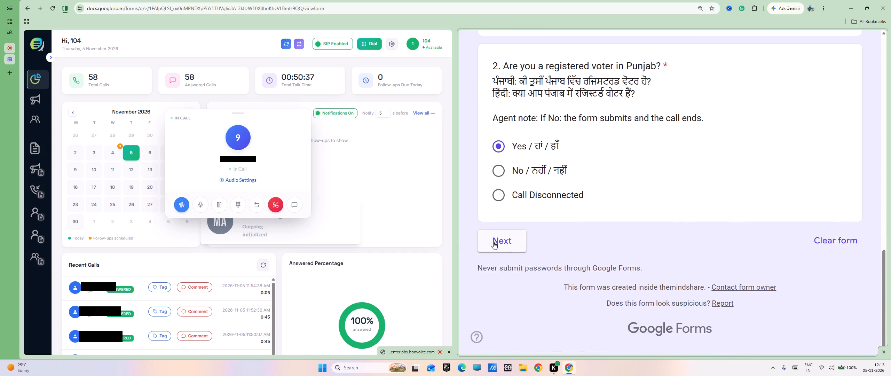
left_click(495, 241)
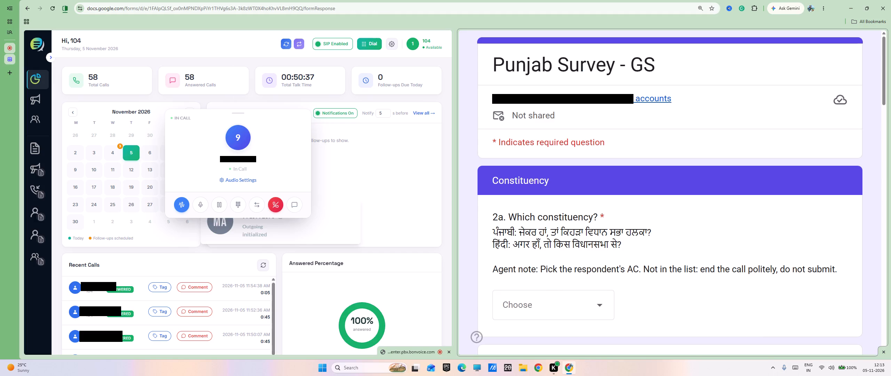
Choose 27 Kapurthala as the respondent's constituency in question 2a.
left_click(558, 306)
scroll(552, 229, "down", 5)
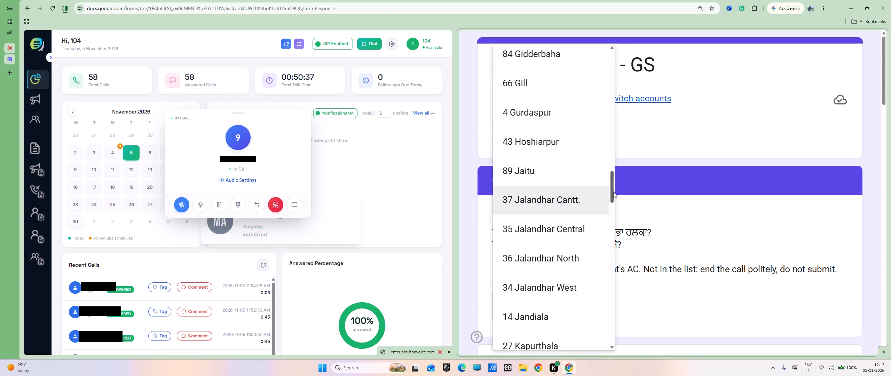
left_click_drag(611, 192, 607, 210)
left_click(566, 183)
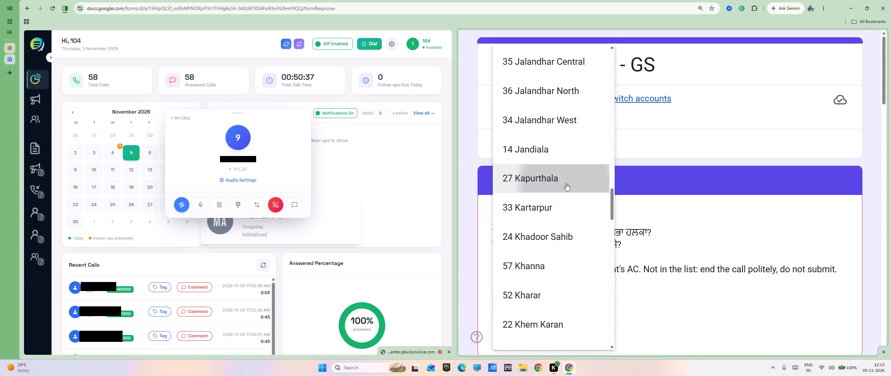
Answer Congress (INC) for voting intention, the 2022 Assembly vote and the 2024 General election vote, and continue to the candidate section.
left_click_drag(884, 94, 882, 148)
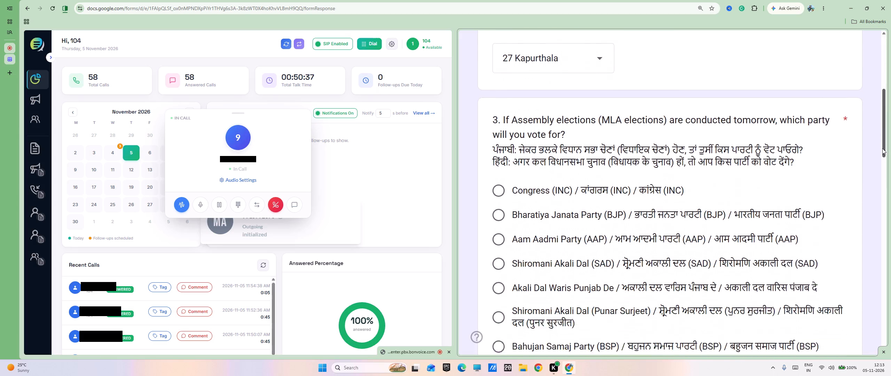
left_click_drag(882, 148, 882, 149)
left_click(588, 179)
left_click_drag(885, 140, 885, 170)
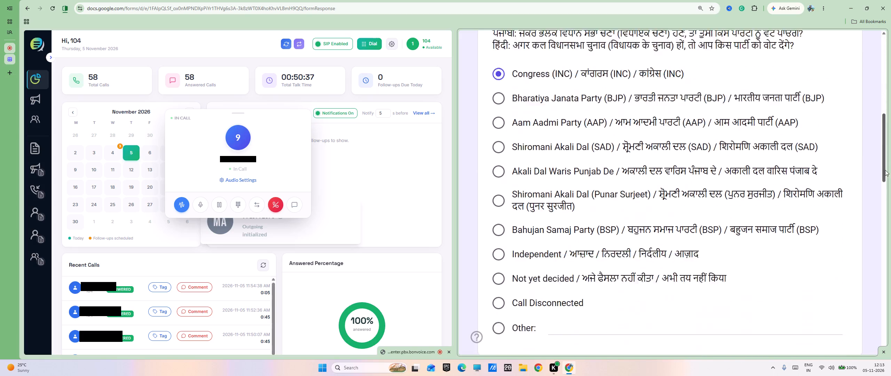
left_click_drag(885, 170, 879, 225)
left_click(625, 146)
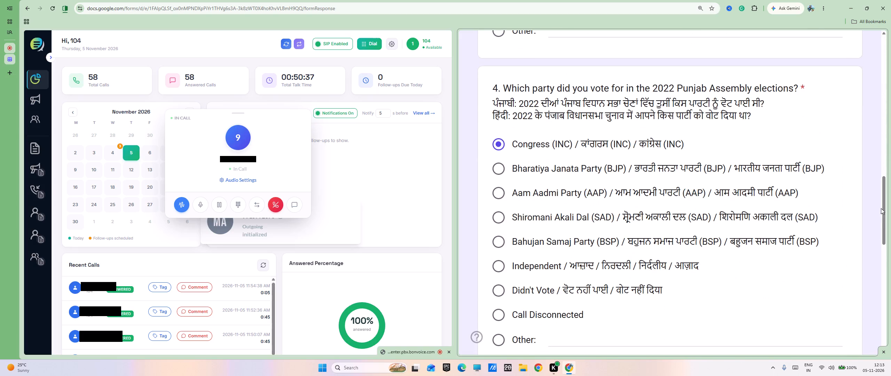
left_click_drag(882, 211, 870, 284)
left_click(595, 103)
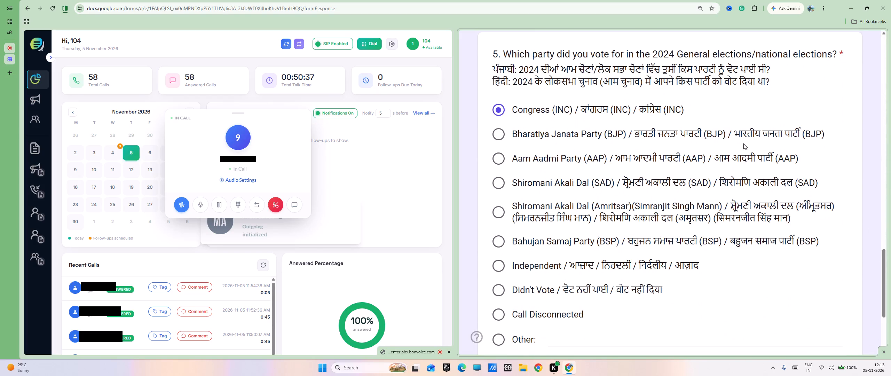
left_click_drag(882, 280, 874, 315)
left_click(560, 236)
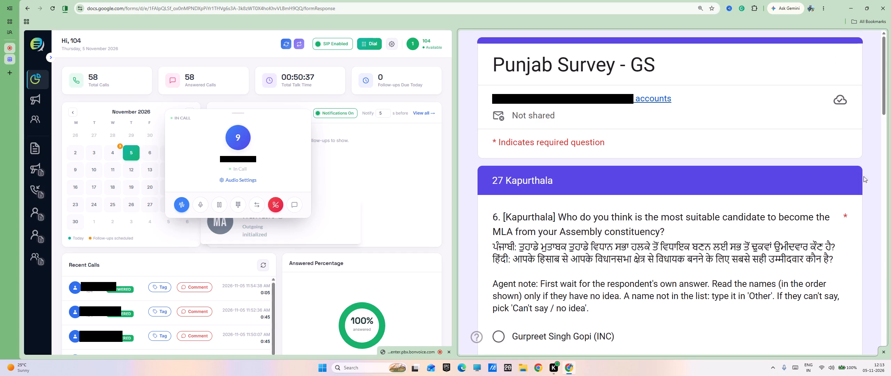
Select Kulwant Kaur as most suitable MLA candidate and in the following INC candidate question, and continue to the Community section.
left_click_drag(886, 105, 880, 157)
left_click(500, 146)
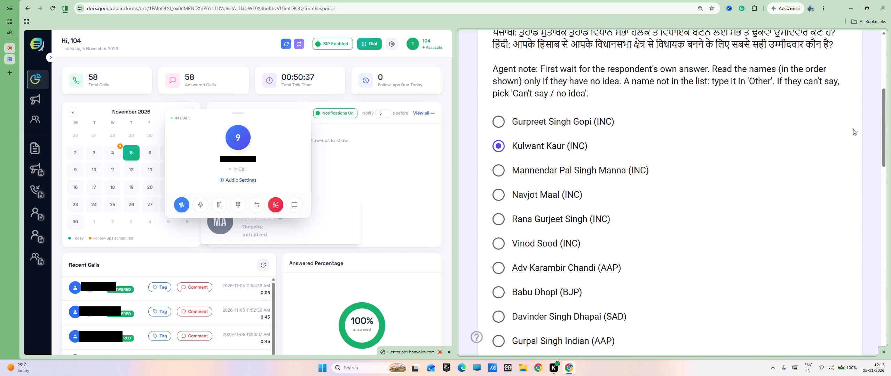
left_click_drag(882, 152, 883, 300)
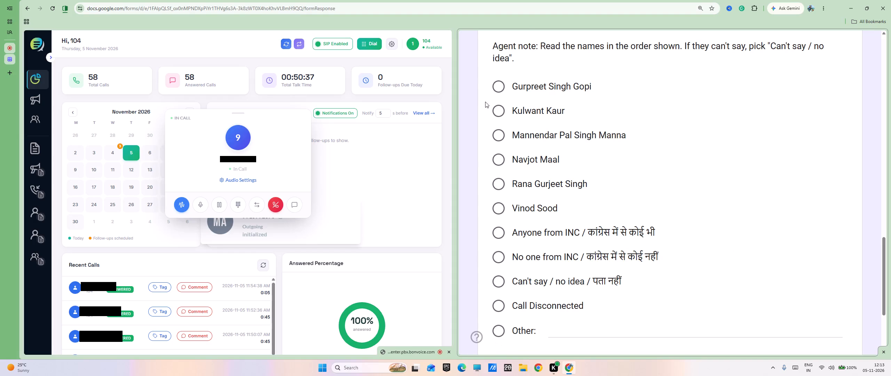
left_click(511, 113)
scroll(512, 124, "down", 1)
left_click(553, 241)
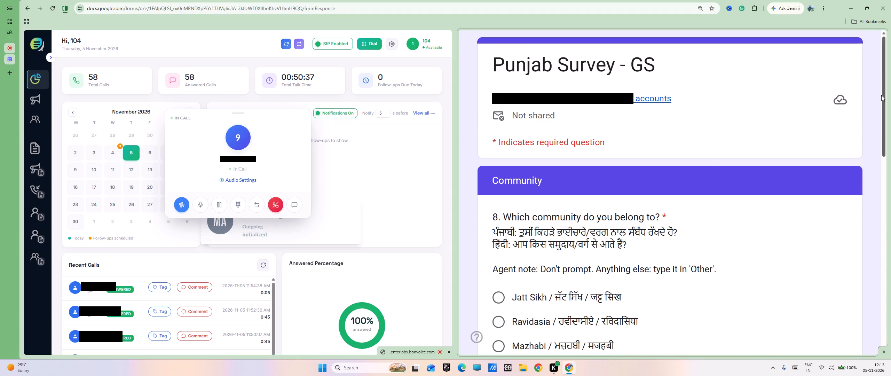
Record the respondent's community as Saini and submit the survey response.
left_click_drag(881, 99, 868, 244)
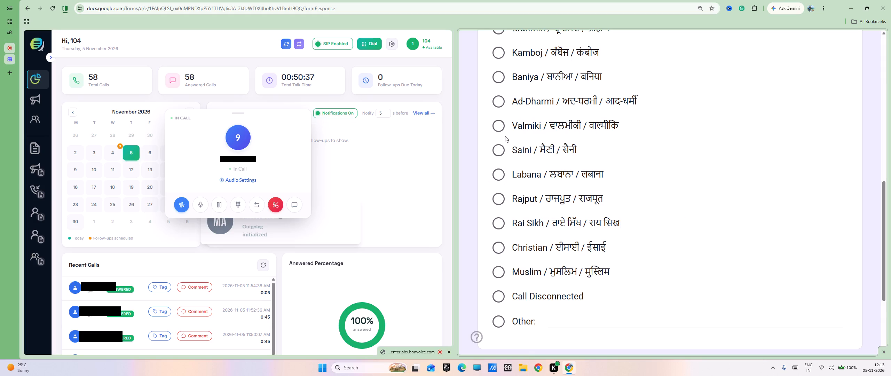
left_click(502, 149)
scroll(529, 166, "down", 2)
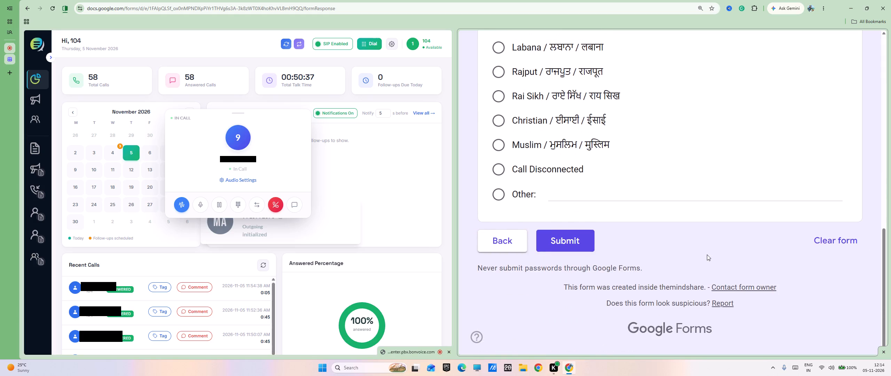
left_click(577, 240)
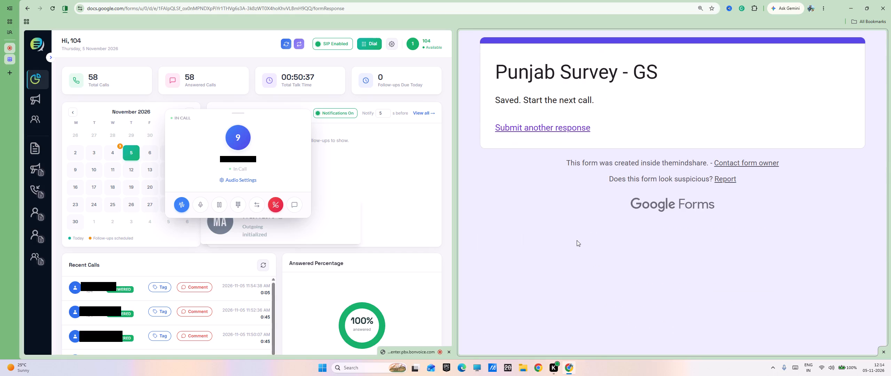
End the active survey call.
left_click(279, 205)
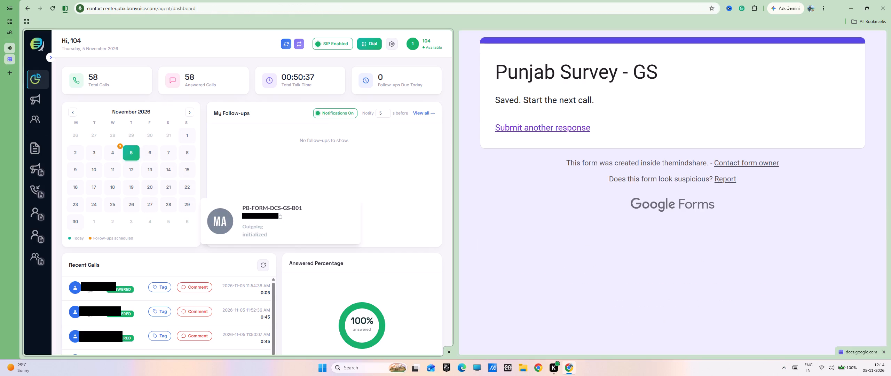
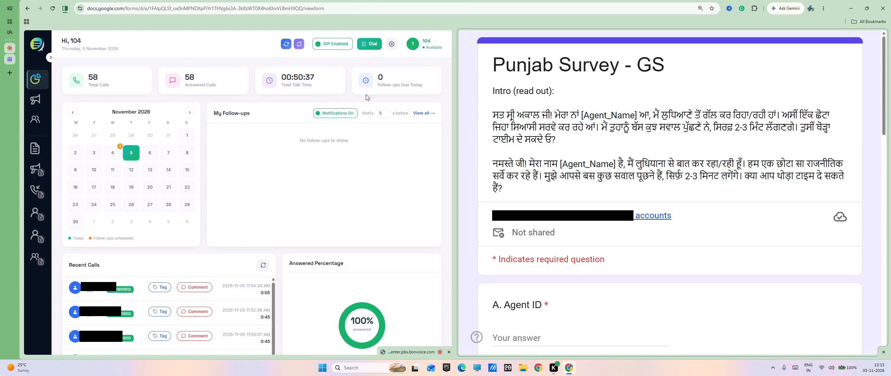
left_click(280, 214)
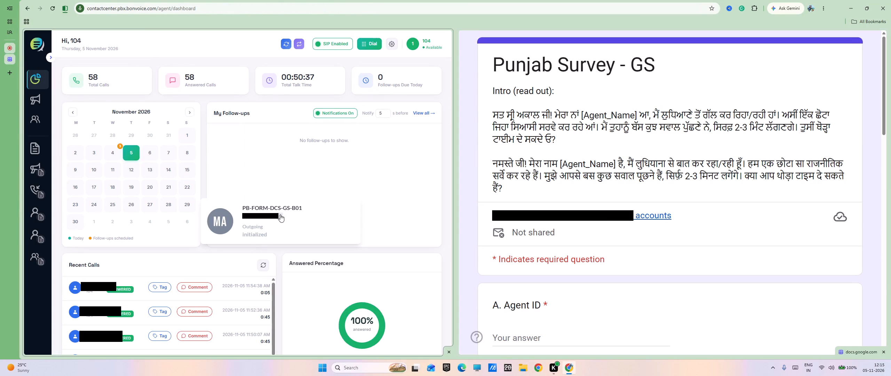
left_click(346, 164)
View the follow-ups scheduled for 4 November 2026 and clear the date filter.
left_click(111, 149)
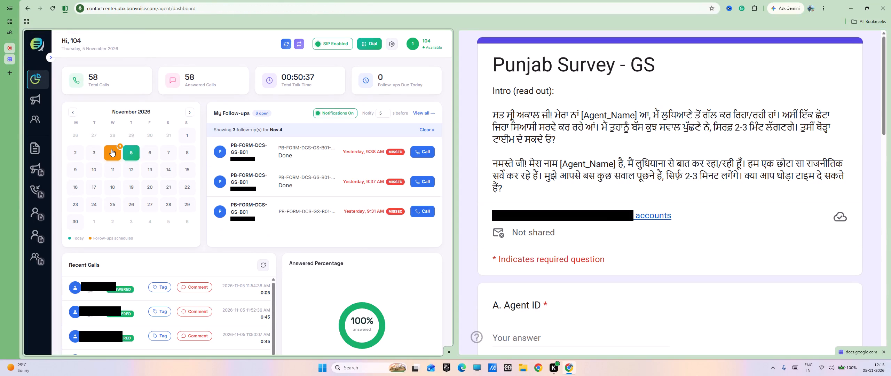
left_click(431, 127)
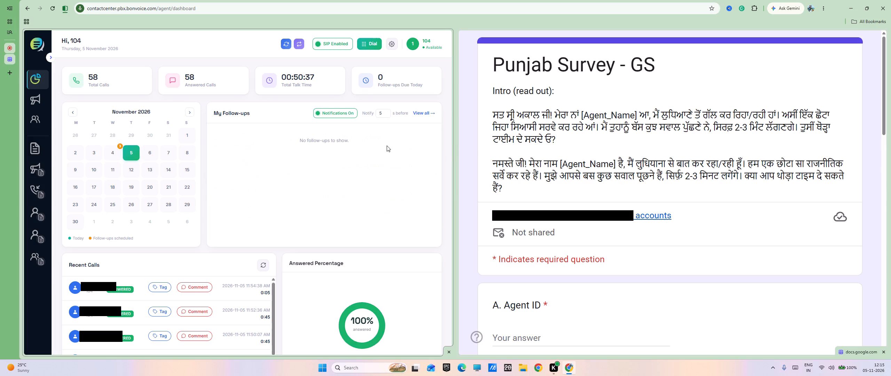
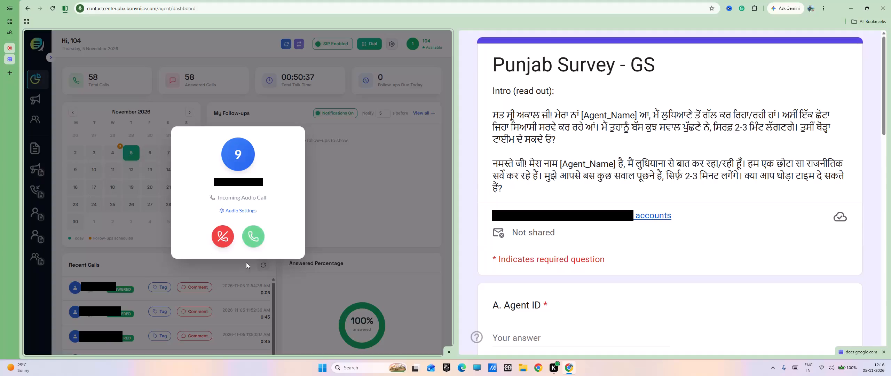
Answer the incoming campaign audio call, and answer the following incoming call when it arrives.
left_click(252, 241)
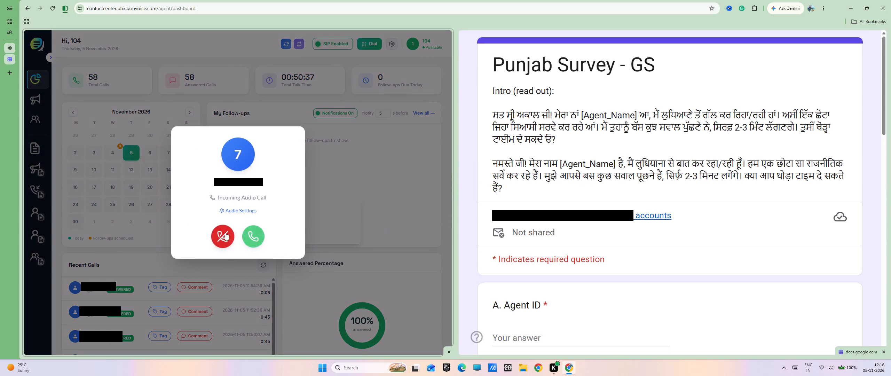
left_click(257, 235)
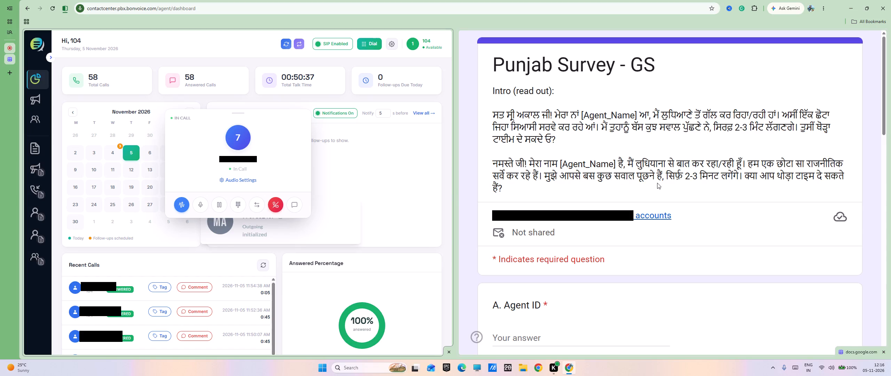
Enter the agent's name as the Agent ID in the Punjab Survey - GS form for the current call.
left_click_drag(884, 132, 887, 173)
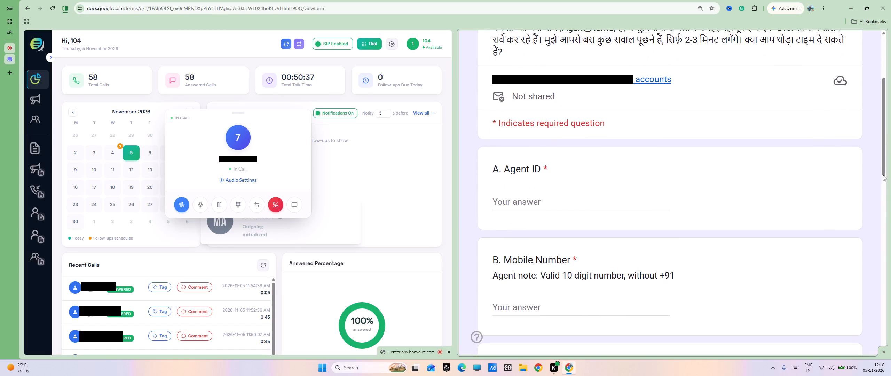
left_click(570, 206)
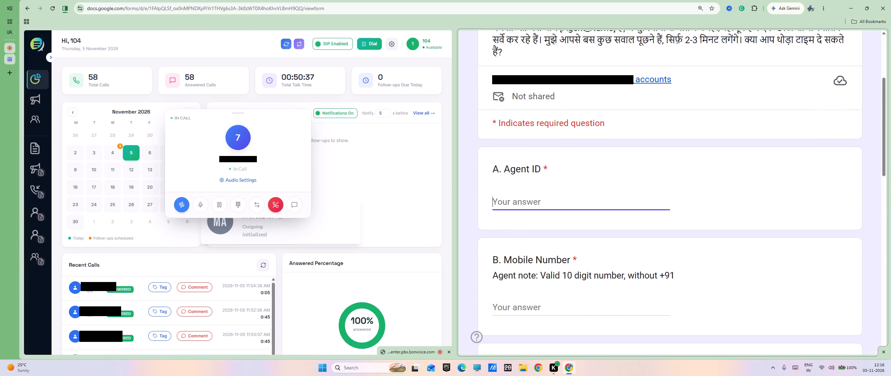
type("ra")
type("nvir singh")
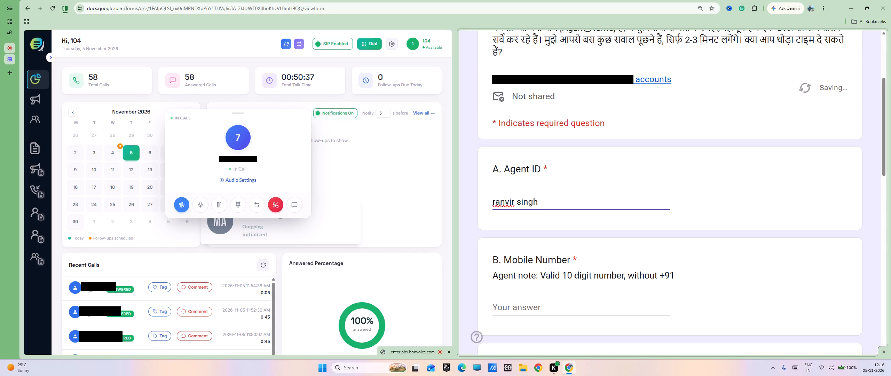
left_click_drag(883, 163, 883, 198)
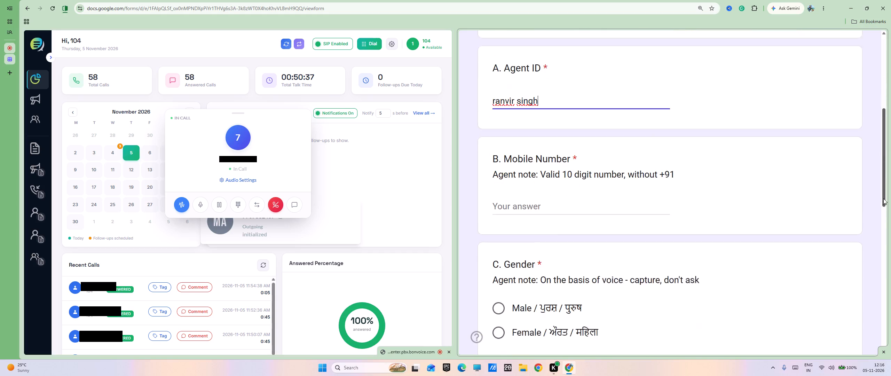
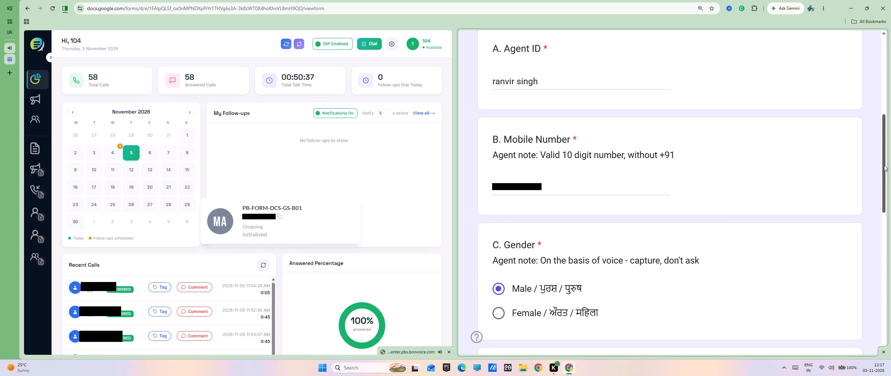
Answer the incoming campaign audio call.
left_click_drag(885, 172, 883, 233)
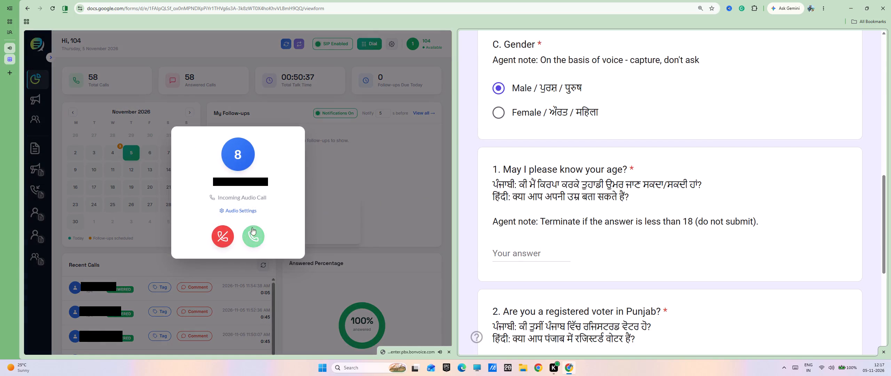
left_click(251, 231)
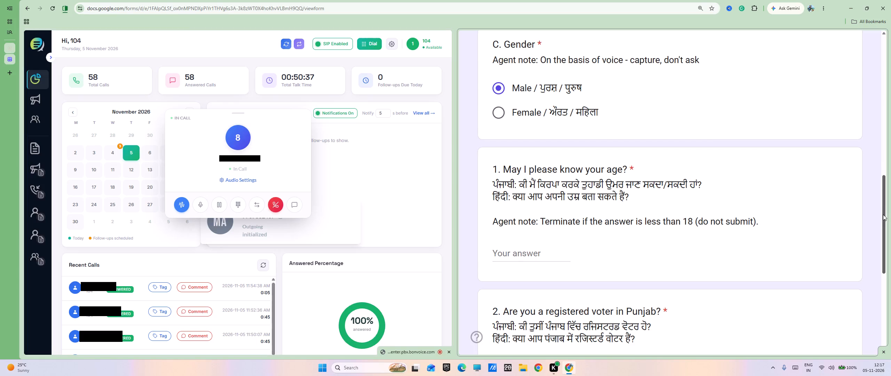
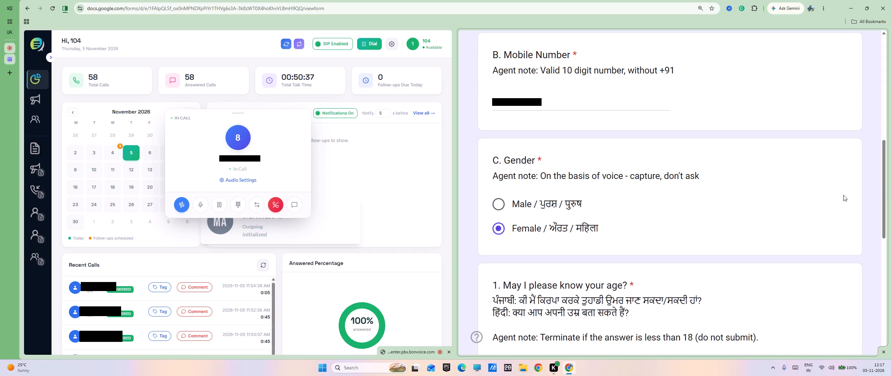
Enter the respondent's age as 32, mark them as a registered voter in Punjab, and continue to the constituency section.
left_click_drag(882, 190, 875, 236)
left_click(507, 217)
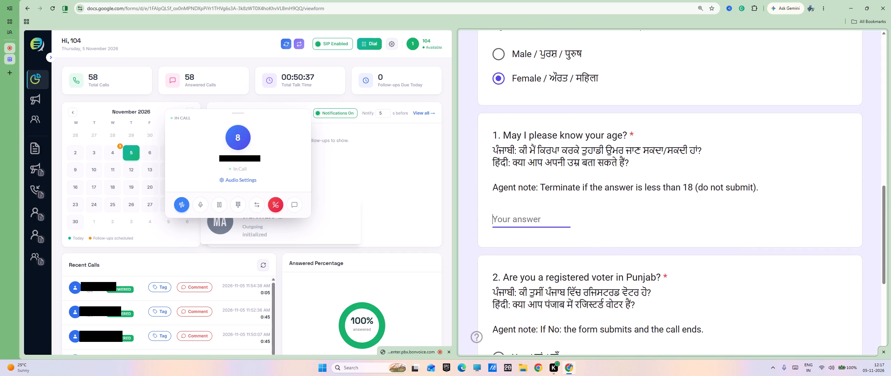
type("32")
left_click_drag(883, 228, 878, 267)
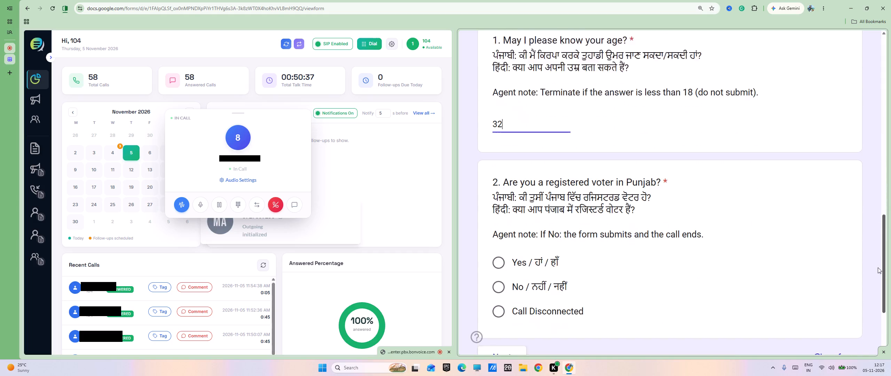
left_click_drag(878, 267, 876, 278)
left_click(500, 193)
left_click(515, 300)
left_click(515, 291)
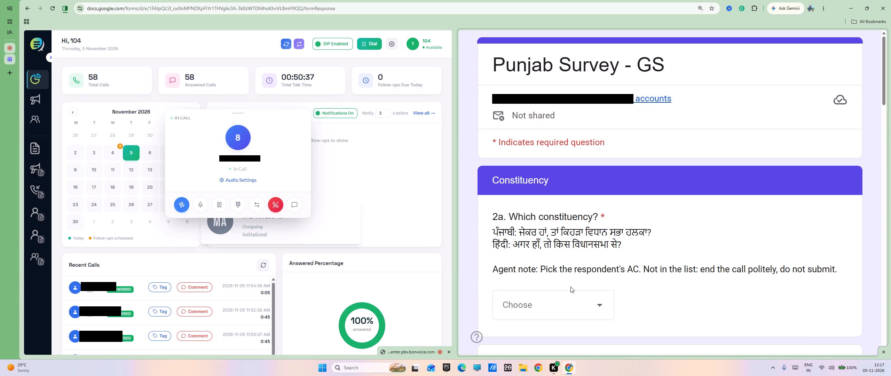
Set the respondent's constituency to 107 Dhuri.
left_click(570, 289)
left_click(569, 303)
scroll(567, 225, "down", 3)
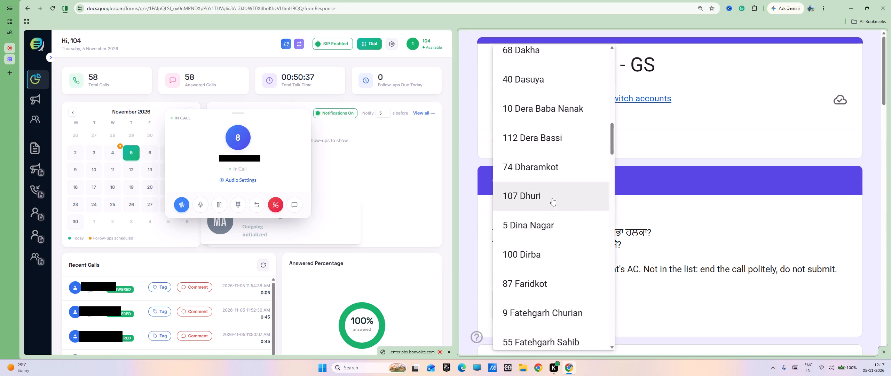
left_click(552, 198)
Answer Independent to party questions 3, 4 (2022 Assembly elections) and 5 (2024 General elections), and continue to the Dhuri section.
scroll(557, 207, "down", 2)
scroll(672, 242, "down", 1)
scroll(574, 197, "down", 1)
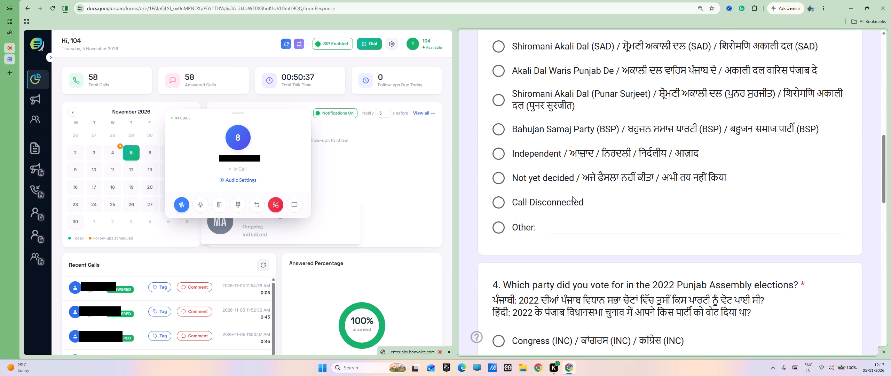
left_click(548, 156)
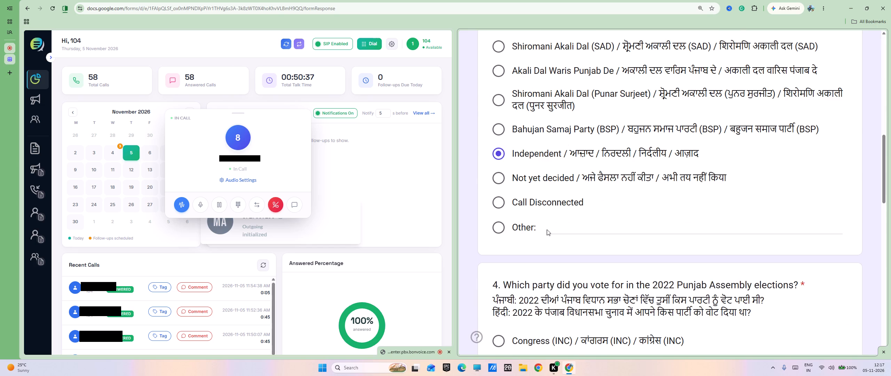
scroll(547, 229, "down", 1)
left_click(547, 211)
left_click(541, 238)
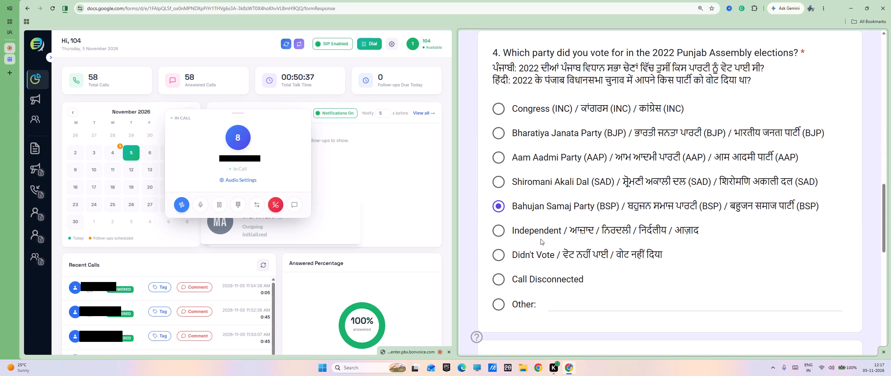
left_click(543, 234)
scroll(543, 234, "down", 1)
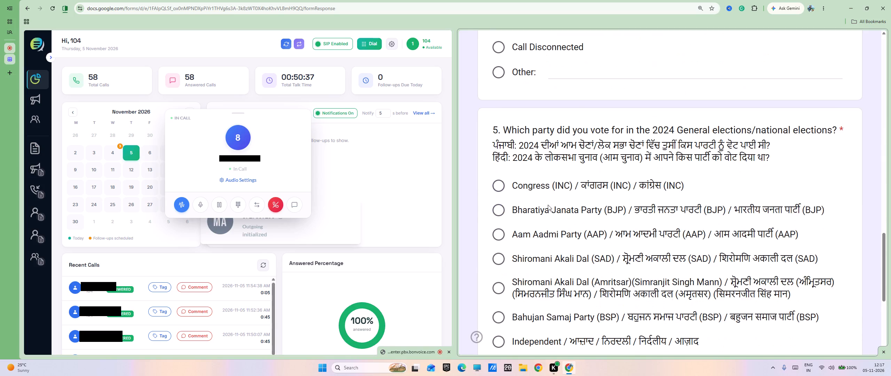
scroll(548, 212, "down", 1)
left_click(535, 118)
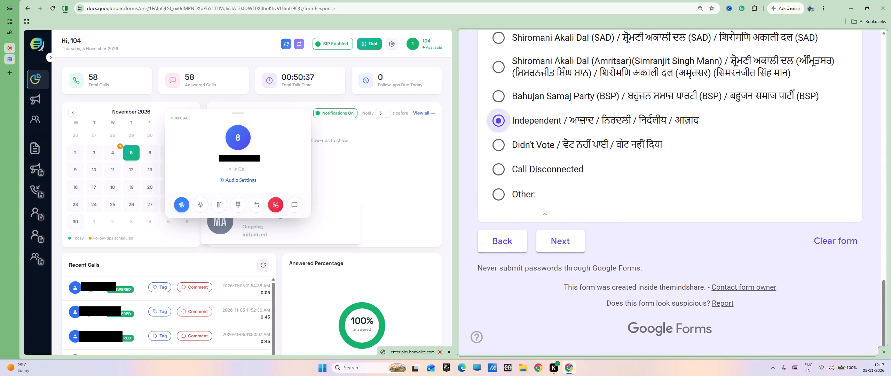
left_click(558, 242)
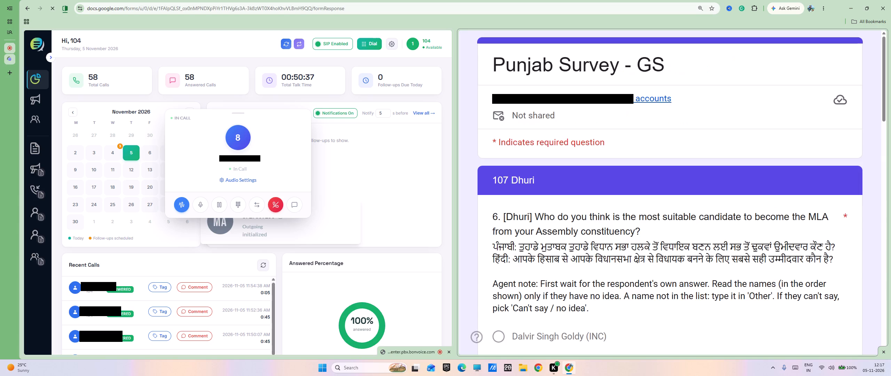
Answer "Can't say / no idea" for the most suitable Dhuri MLA and "No one from INC" for the INC candidate, and continue.
scroll(568, 247, "down", 1)
scroll(543, 197, "down", 2)
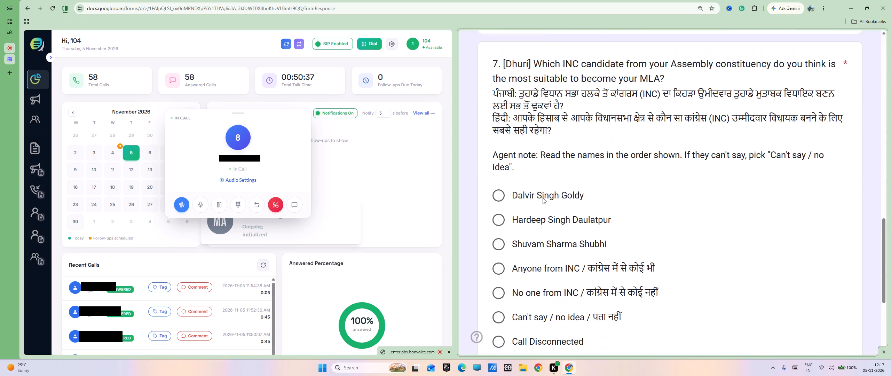
scroll(542, 198, "up", 1)
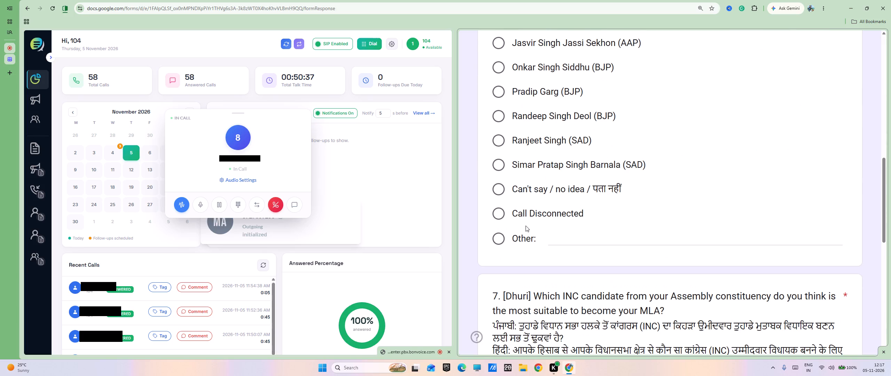
left_click(496, 238)
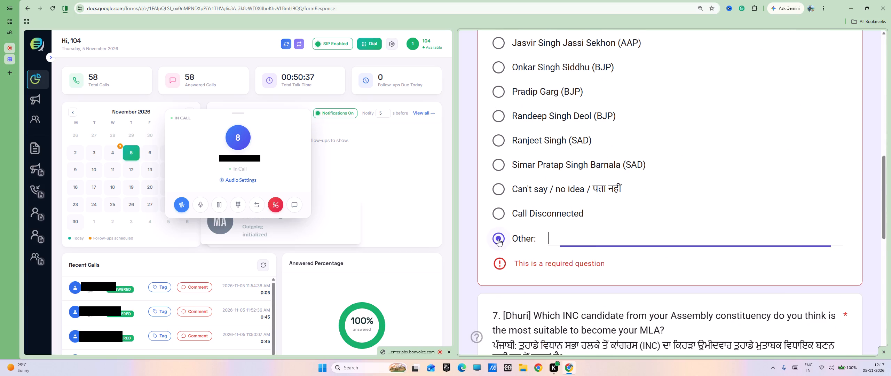
left_click(505, 212)
left_click(509, 186)
scroll(511, 196, "down", 1)
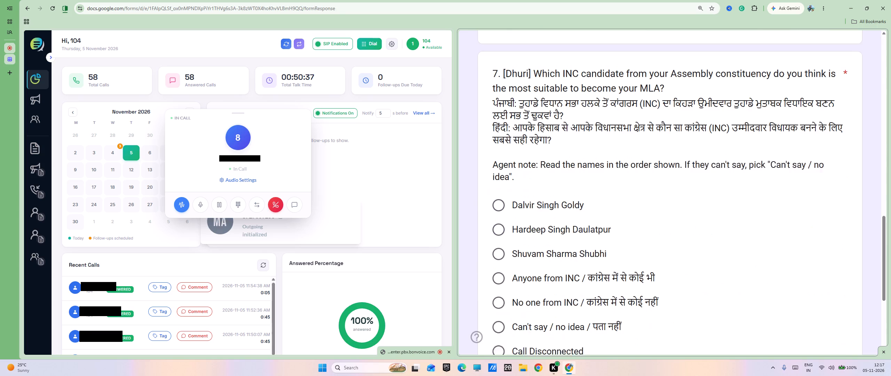
scroll(514, 215, "down", 1)
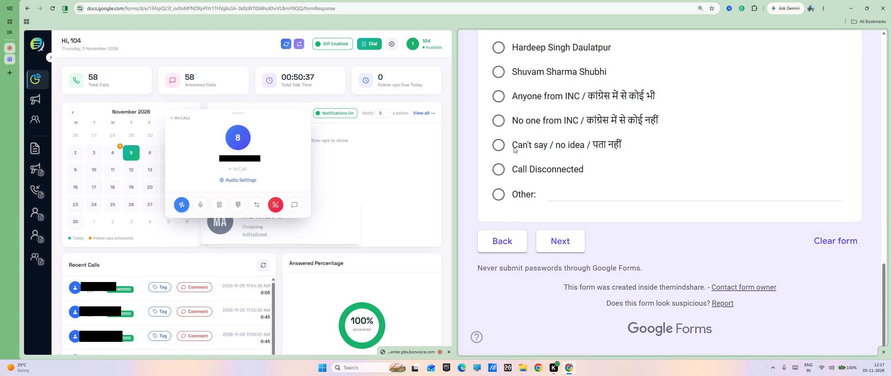
left_click(517, 123)
left_click(558, 234)
Select the respondent's community on the final page and submit the survey response.
scroll(558, 235, "down", 1)
left_click(551, 205)
scroll(560, 247, "down", 4)
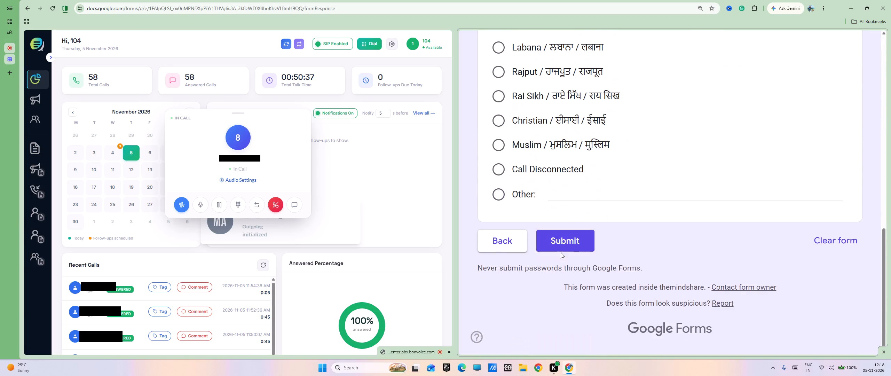
left_click(563, 247)
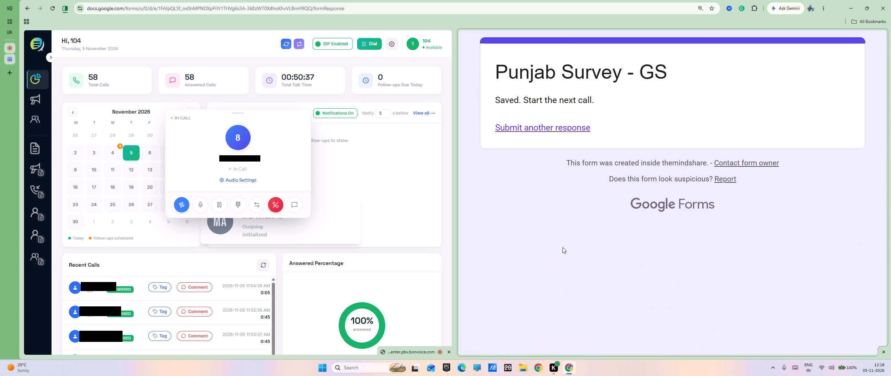
Start another Punjab Survey - GS response.
left_click(545, 130)
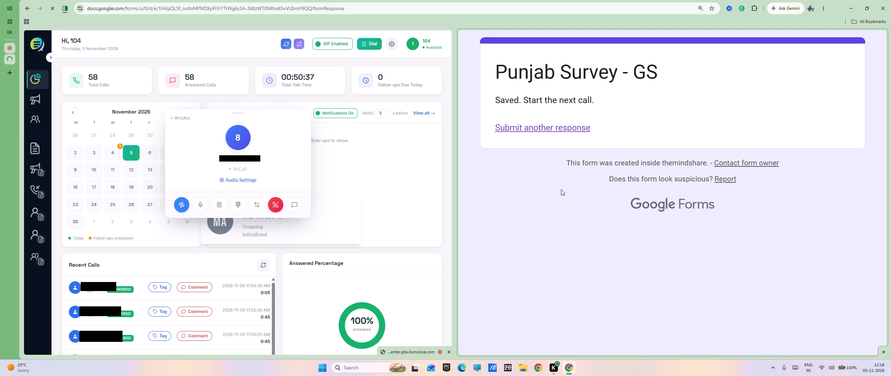
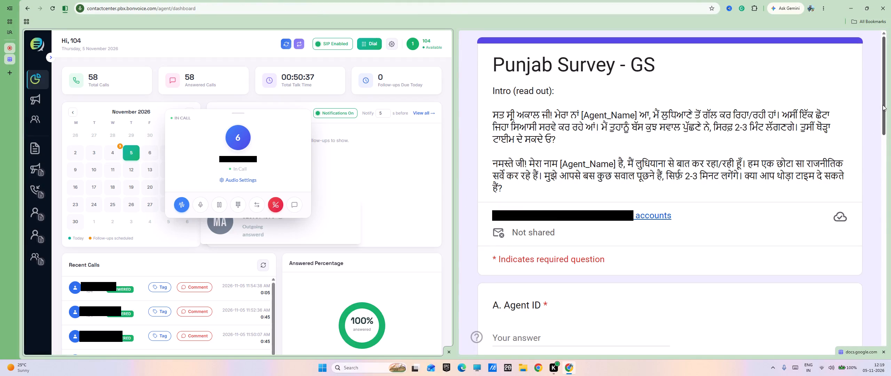
Enter the agent's own name as the Agent ID in the new Punjab Survey - GS response.
left_click_drag(883, 107, 884, 151)
left_click(561, 196)
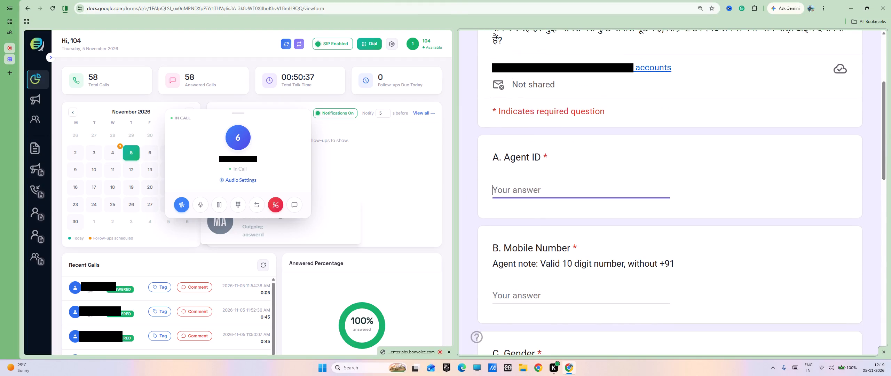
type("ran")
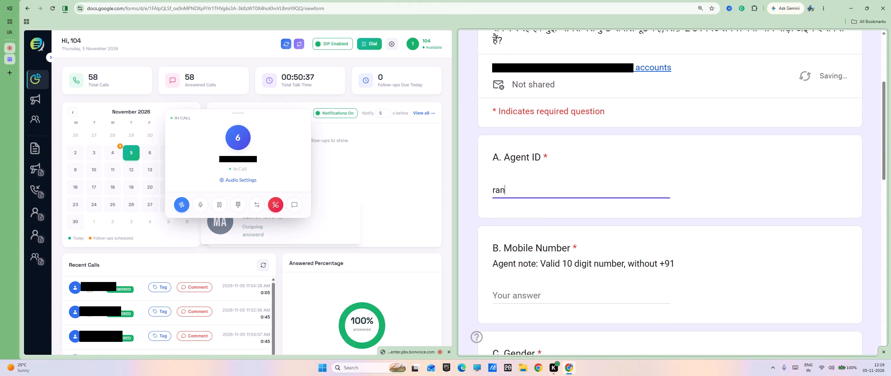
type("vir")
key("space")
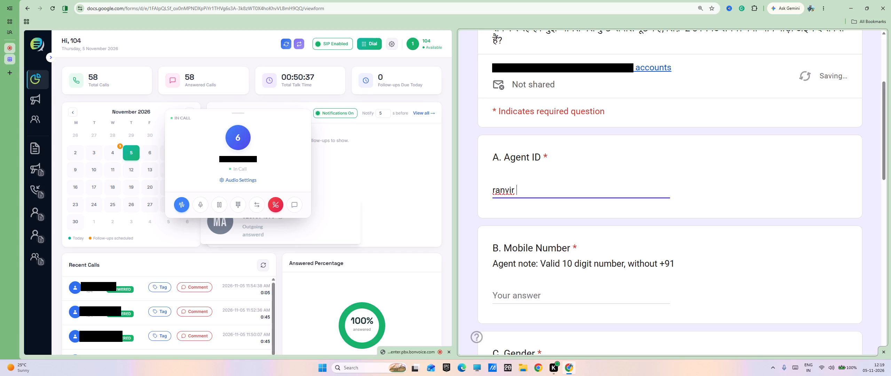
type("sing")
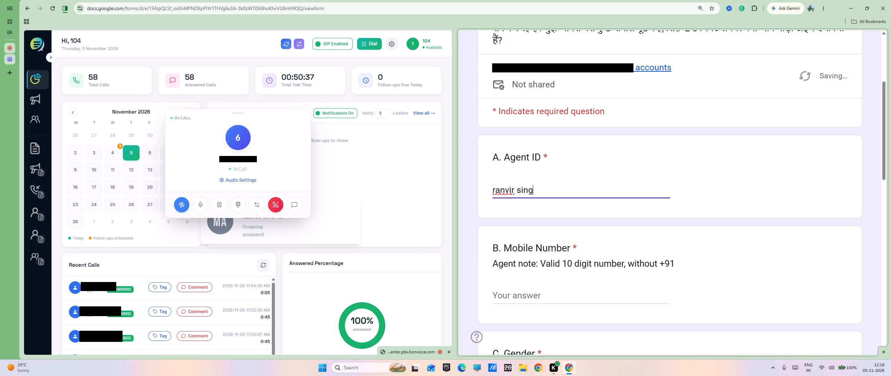
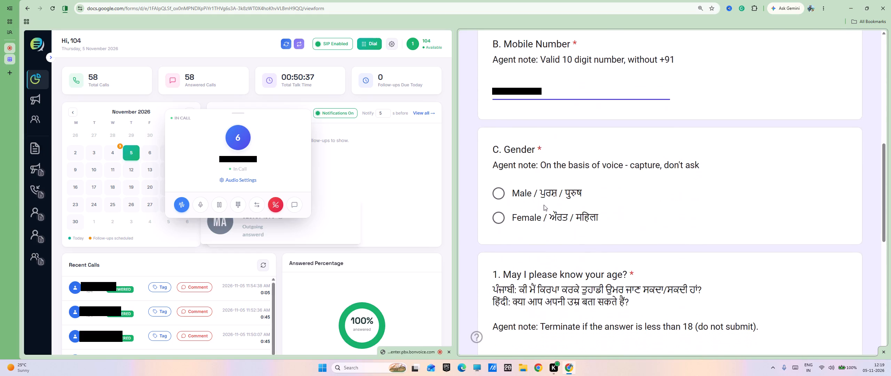
Record the respondent as Male, age 26 and a registered voter in Punjab, and continue to the Constituency section.
left_click(491, 188)
left_click(495, 193)
scroll(530, 251, "down", 1)
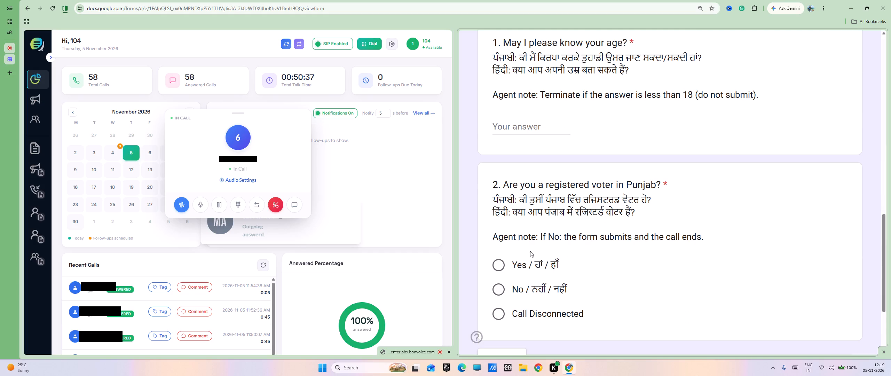
left_click(544, 265)
scroll(560, 277, "down", 1)
left_click(502, 241)
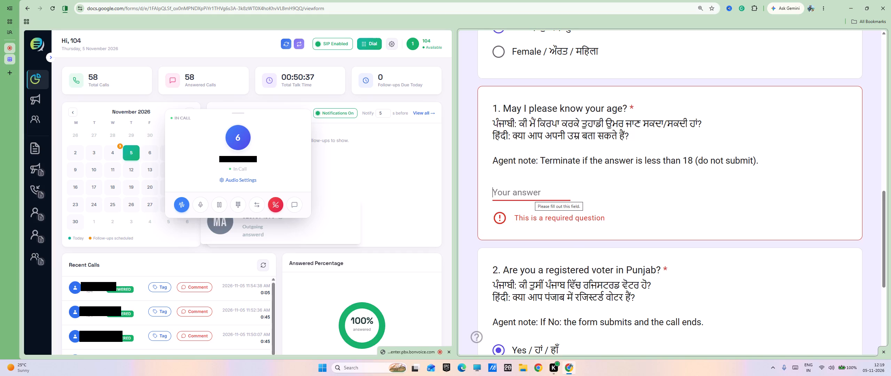
type("26")
scroll(594, 159, "down", 3)
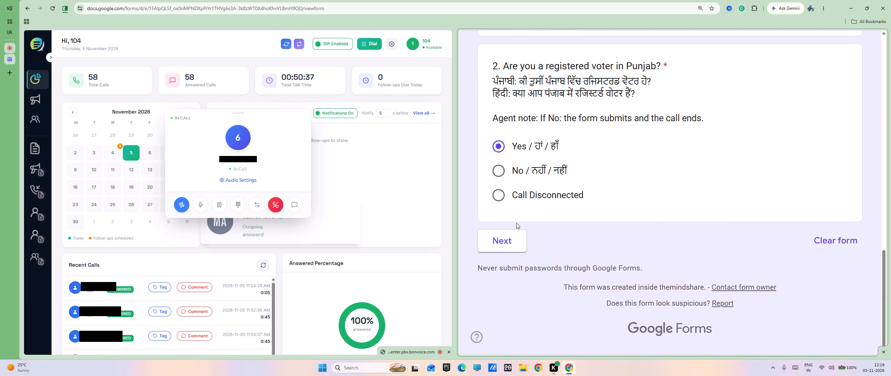
left_click(510, 237)
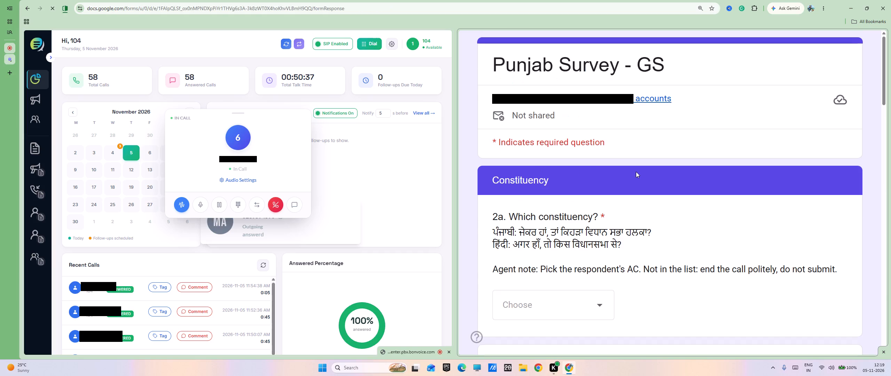
Select 91 Bhucho Mandi as the respondent's constituency.
left_click(582, 299)
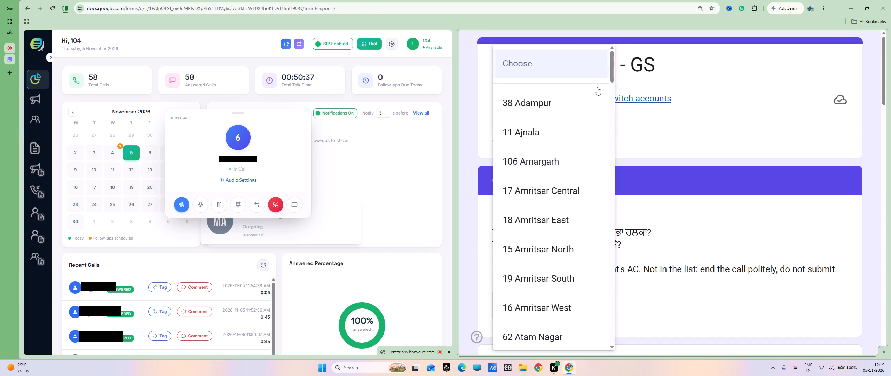
scroll(576, 179, "down", 1)
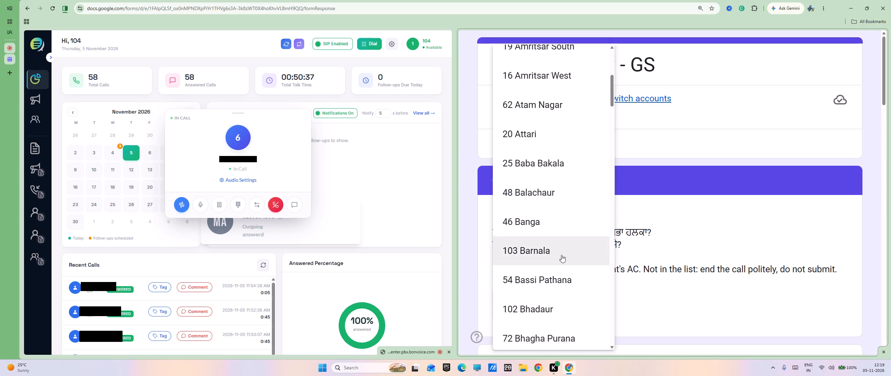
left_click_drag(613, 97, 612, 101)
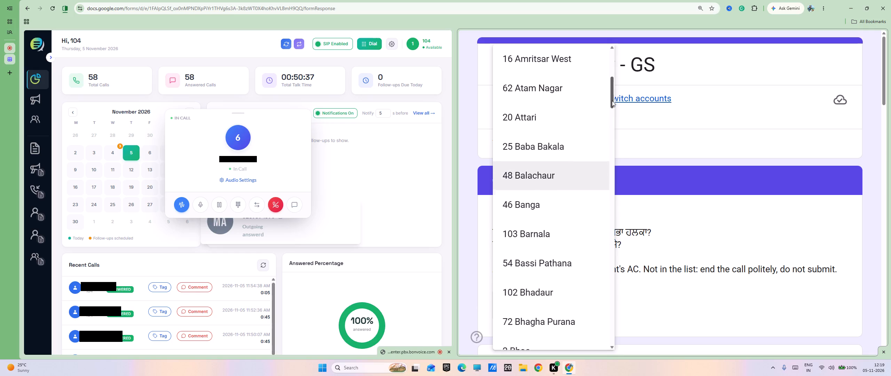
left_click_drag(612, 101, 611, 122)
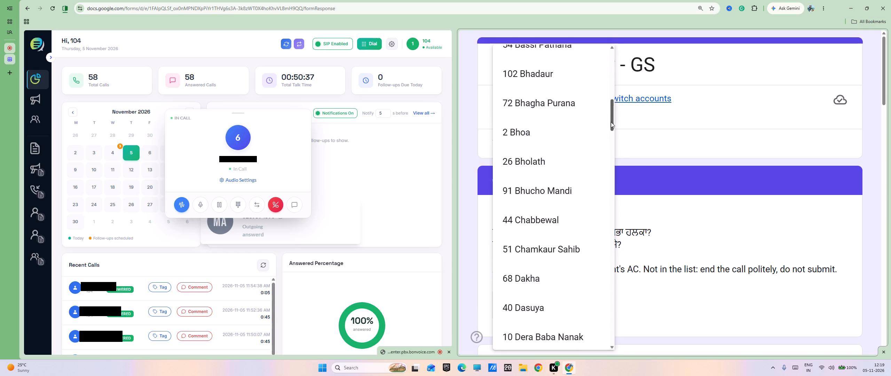
left_click_drag(611, 122, 611, 126)
left_click(563, 152)
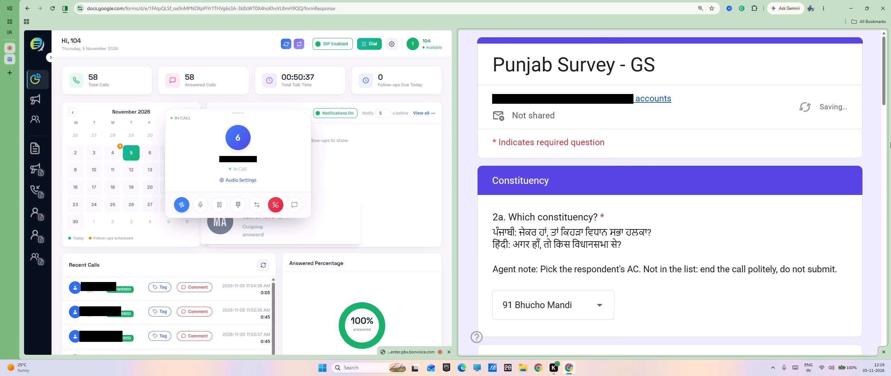
Answer question 3 with Not yet decided, answer the 2022 Assembly vote question, choose Didn't Vote for 2024, and continue.
left_click_drag(882, 98, 883, 168)
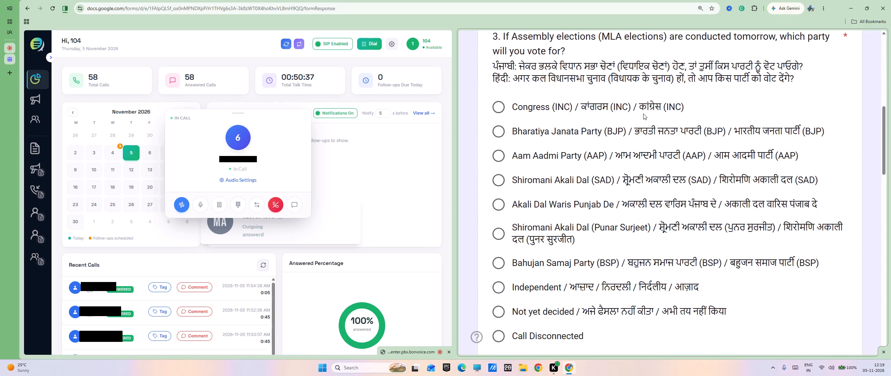
scroll(594, 196, "down", 1)
left_click(529, 79)
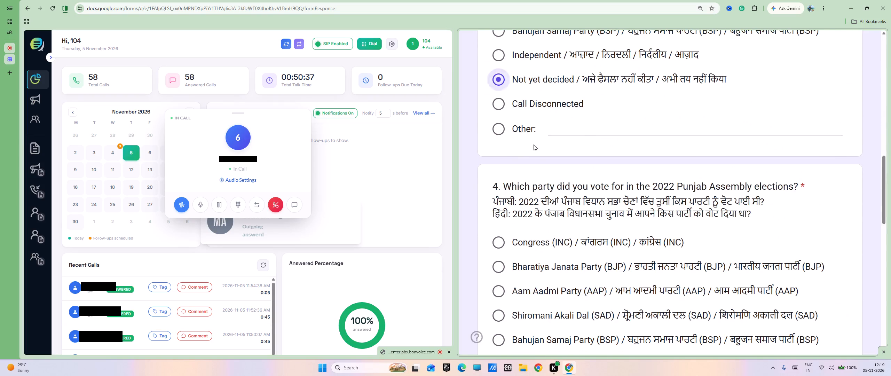
scroll(534, 149, "down", 1)
left_click(537, 159)
scroll(549, 208, "down", 2)
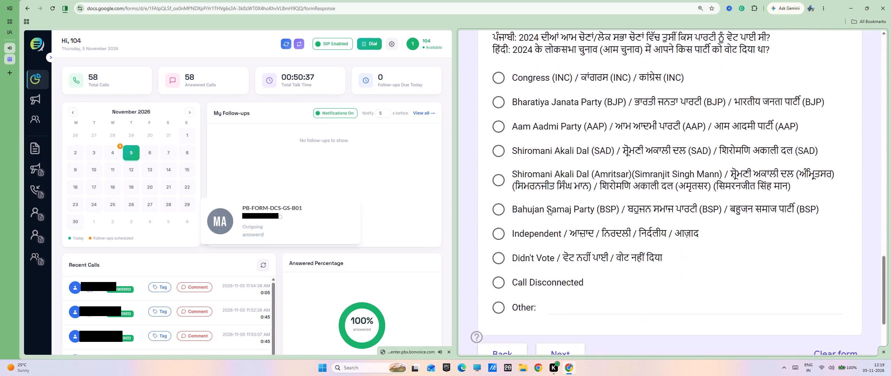
left_click(548, 150)
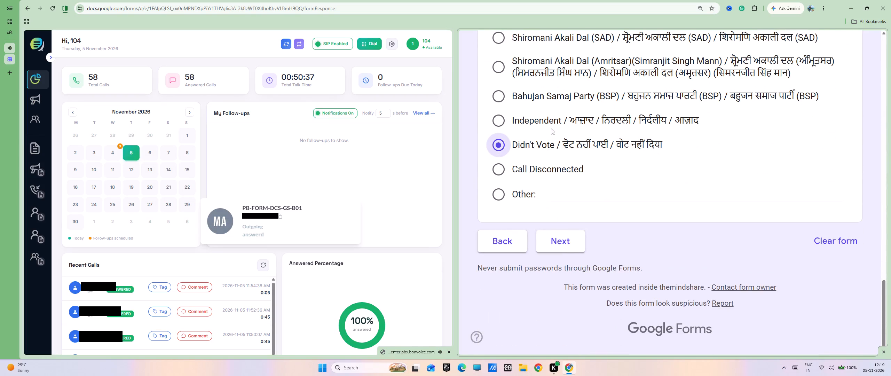
left_click(564, 241)
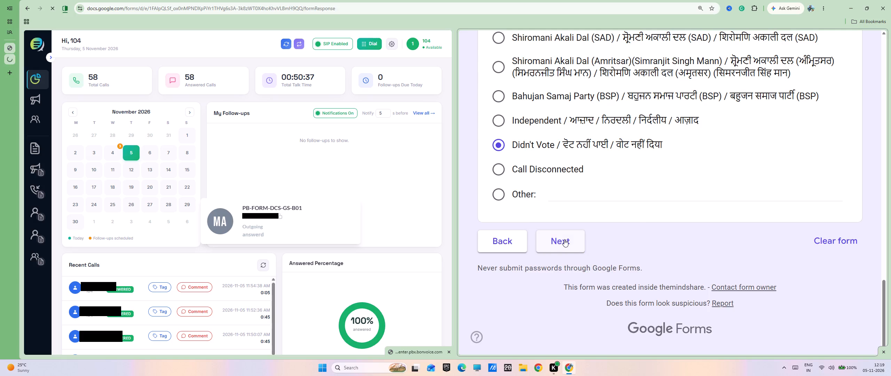
Answer the all-party candidate question, choose Can't say / no idea for the INC candidate question, and continue.
scroll(562, 222, "down", 1)
scroll(535, 123, "down", 1)
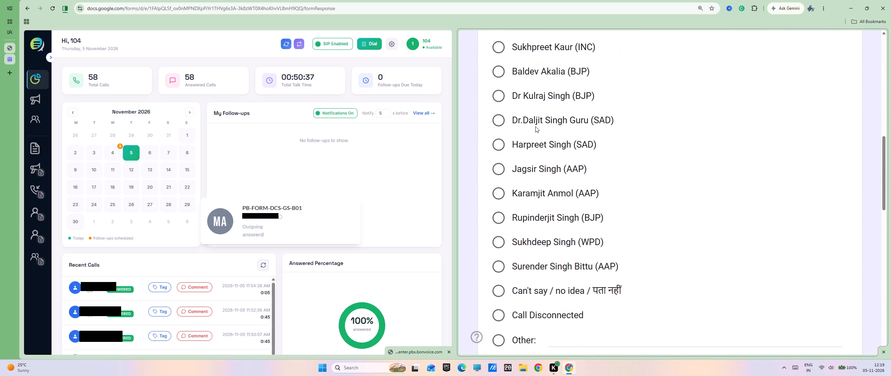
left_click(529, 261)
scroll(529, 261, "down", 3)
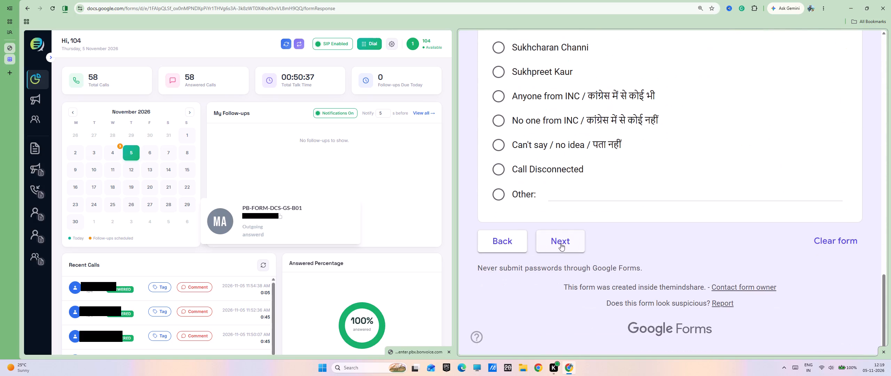
left_click(561, 243)
scroll(558, 233, "down", 3)
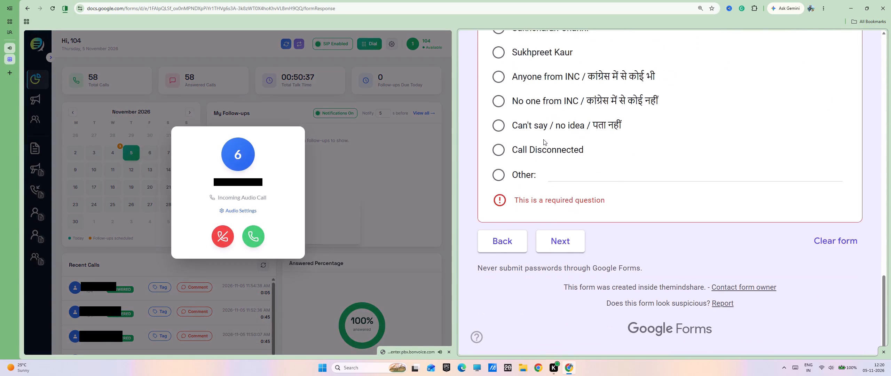
left_click(545, 120)
left_click_drag(577, 256, 577, 253)
left_click(576, 243)
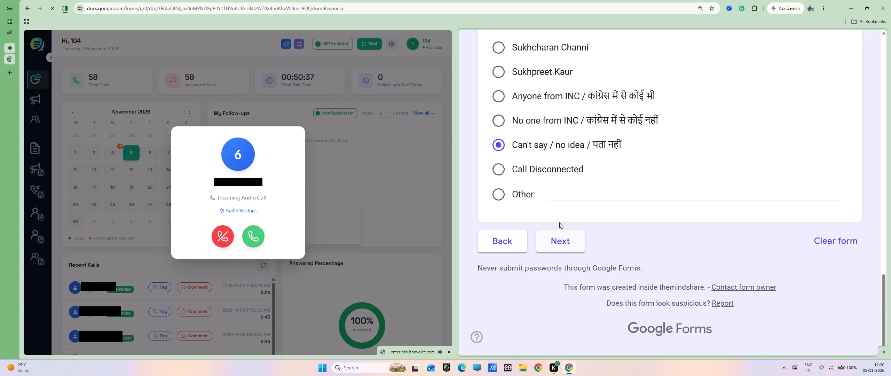
Select Rai Sikh as the respondent's community and submit the survey response.
scroll(555, 229, "down", 3)
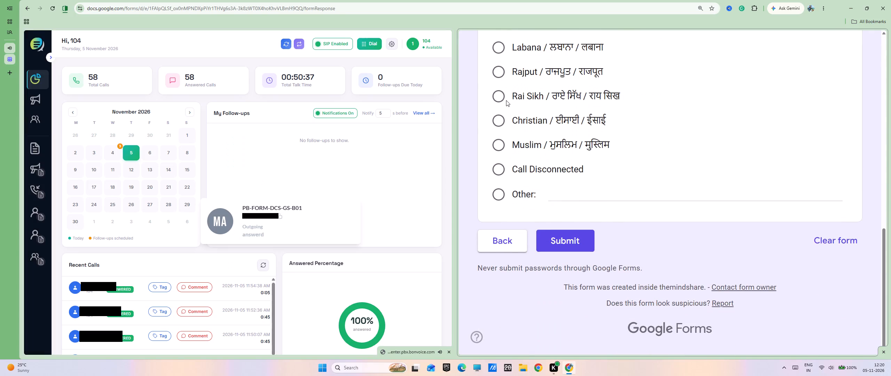
left_click(506, 100)
left_click(564, 236)
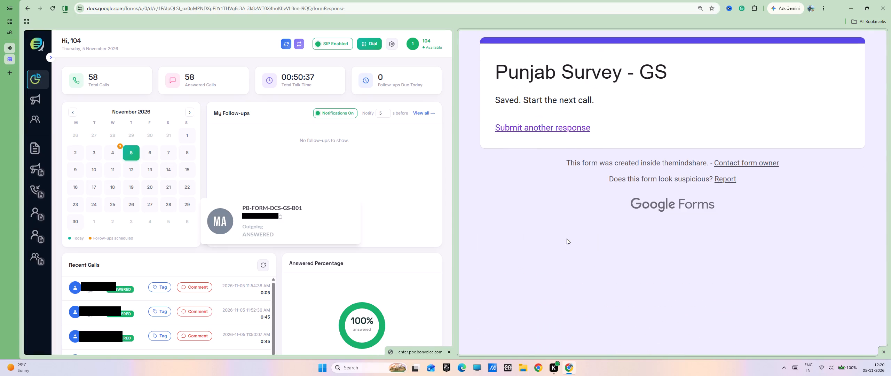
Open another blank Punjab Survey - GS response and answer the incoming call.
left_click(532, 130)
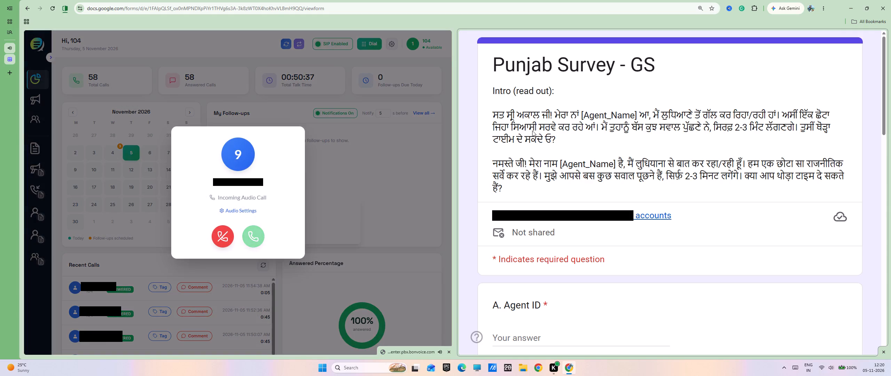
left_click(257, 232)
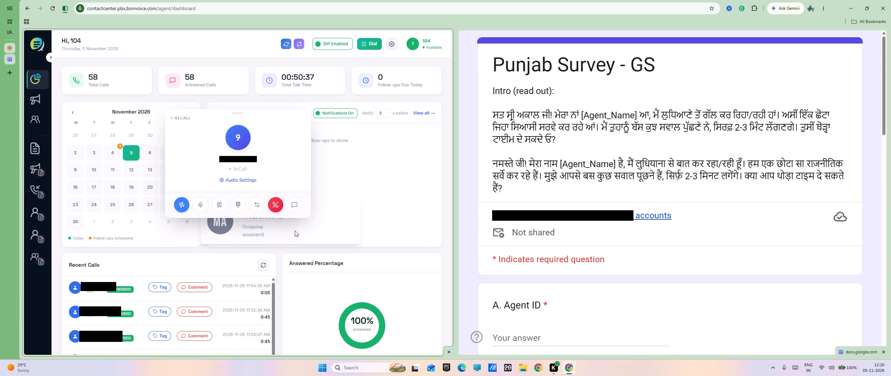
Enter the agent's own name as the Agent ID in the new response.
left_click_drag(885, 121, 883, 127)
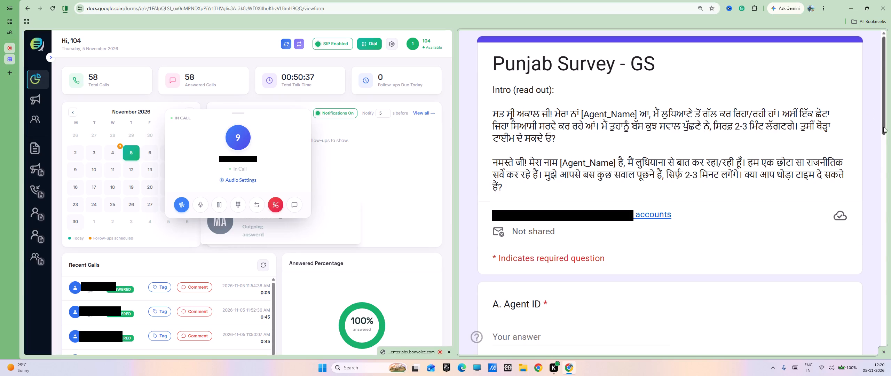
left_click_drag(883, 127, 880, 167)
left_click(547, 188)
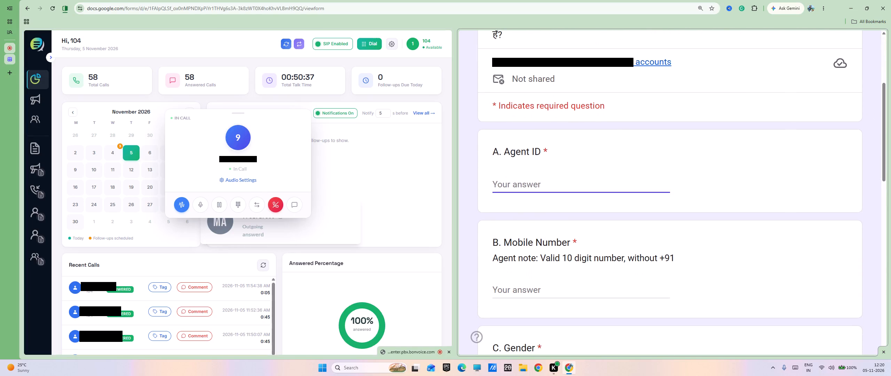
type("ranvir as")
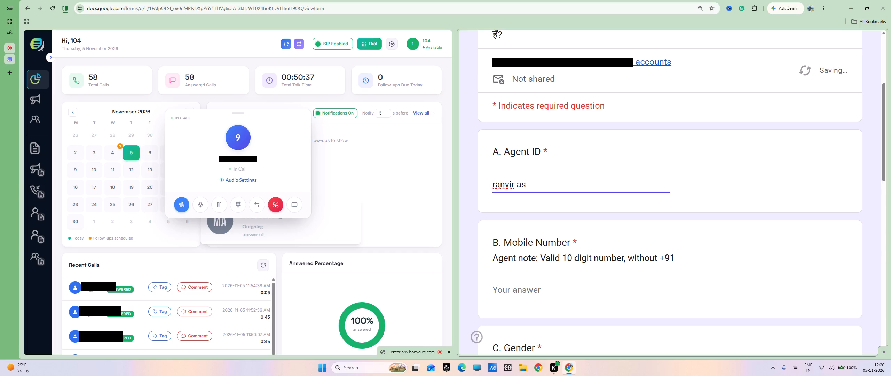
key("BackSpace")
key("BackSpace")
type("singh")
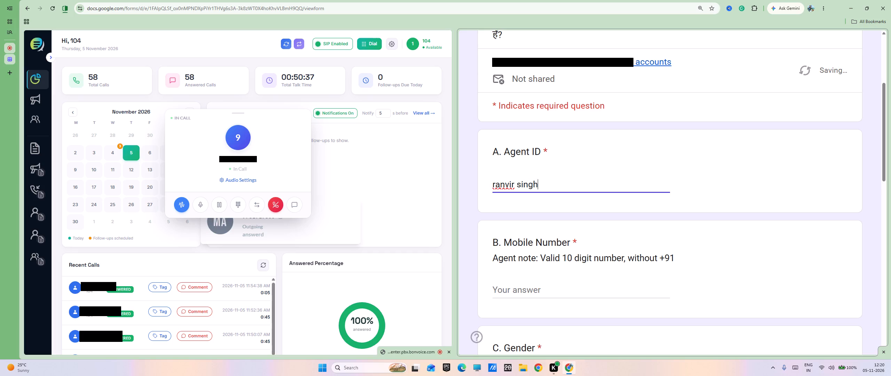
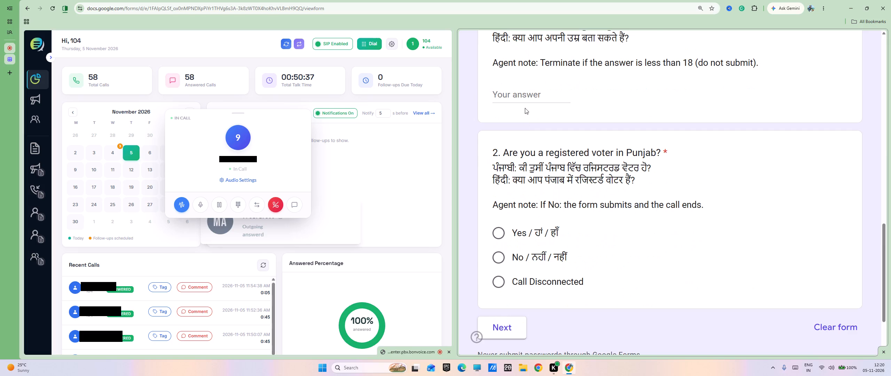
Enter 55 as the respondent's age, answer Yes to being a registered voter in Punjab, and continue.
left_click(525, 95)
type("55")
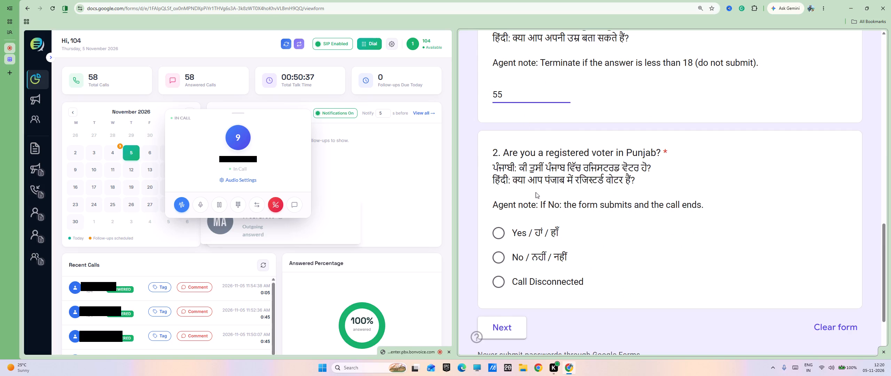
left_click(522, 235)
left_click(511, 335)
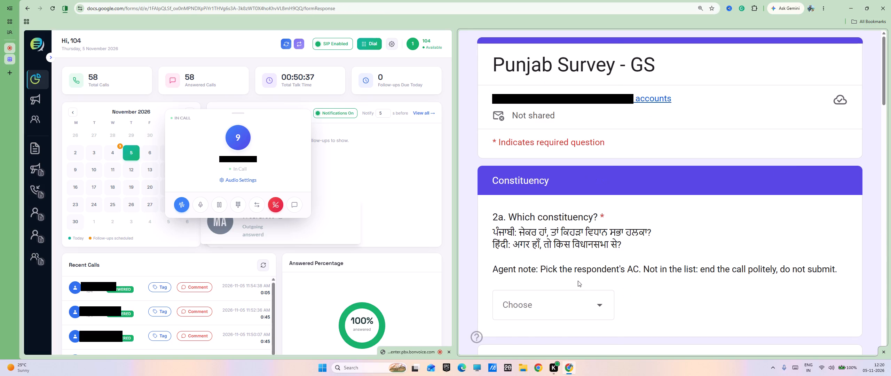
Select 11 Ajnala as the constituency and Shiromani Akali Dal (SAD) as the party for Assembly elections held tomorrow.
left_click(574, 298)
left_click(583, 133)
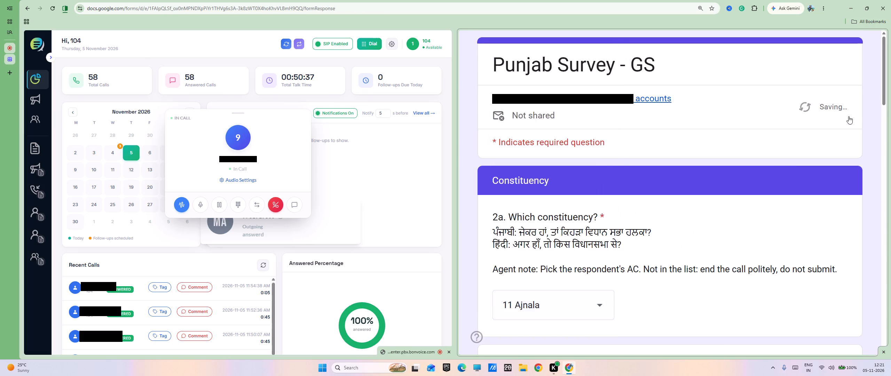
left_click_drag(885, 91, 884, 162)
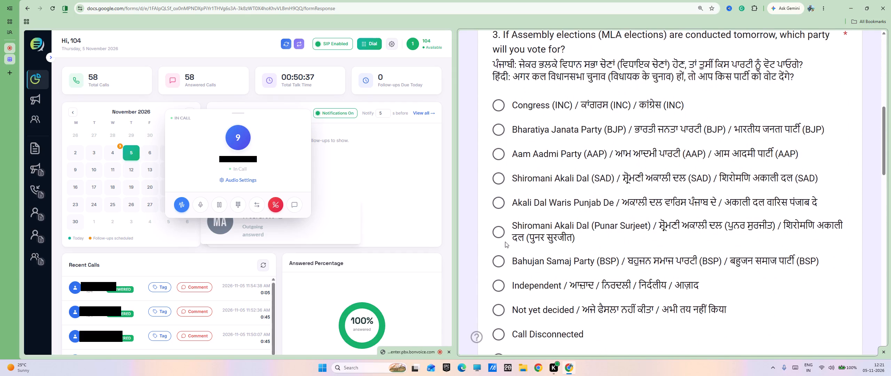
left_click(502, 180)
Record Congress (INC) as the 2022 Assembly vote, answer the 2024 general election question, and continue.
scroll(552, 189, "down", 1)
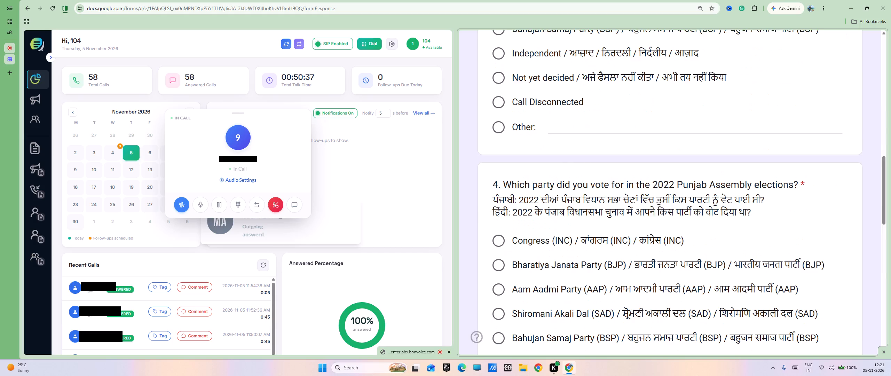
scroll(552, 197, "down", 1)
scroll(552, 197, "up", 1)
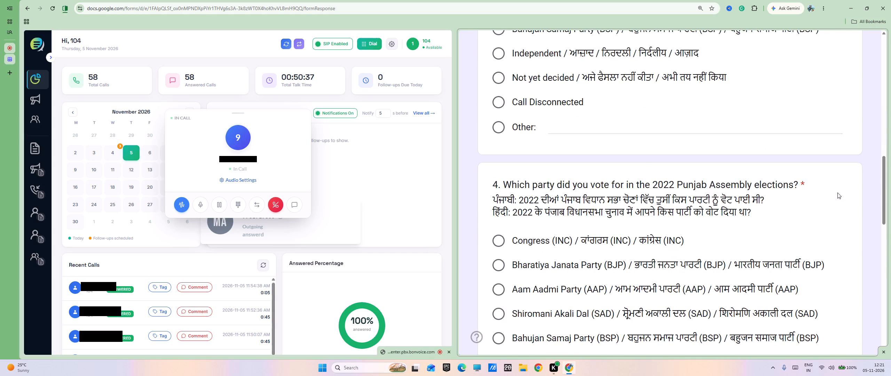
left_click_drag(884, 193, 879, 233)
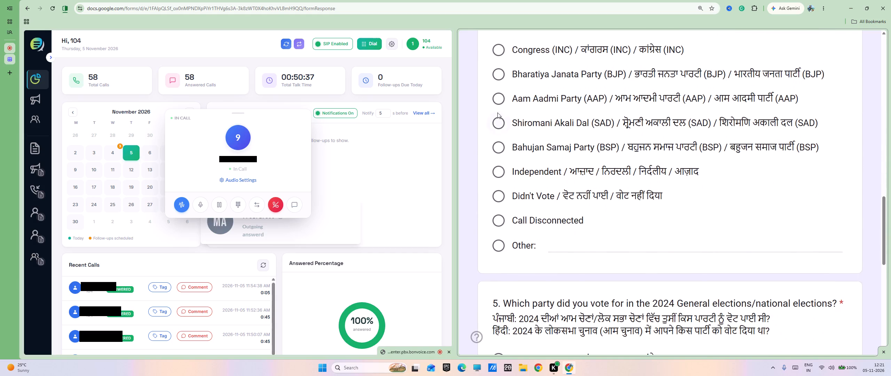
left_click(497, 50)
left_click_drag(883, 215, 883, 220)
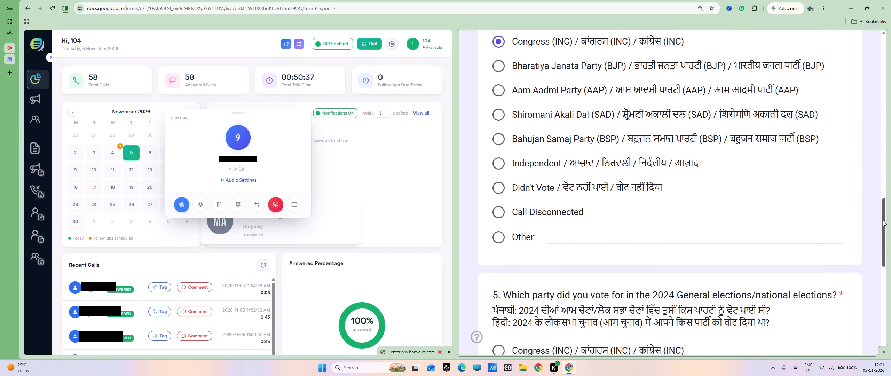
left_click_drag(883, 220, 881, 256)
left_click(494, 166)
scroll(565, 218, "down", 1)
left_click(564, 238)
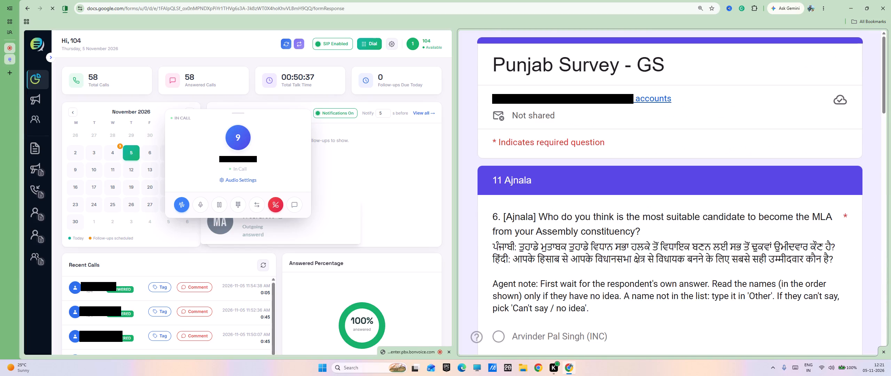
Choose Rattan Singh (SAD (PS)) as most suitable MLA and Harpratap Singh Ajnala as the INC candidate, and continue.
scroll(563, 229, "down", 1)
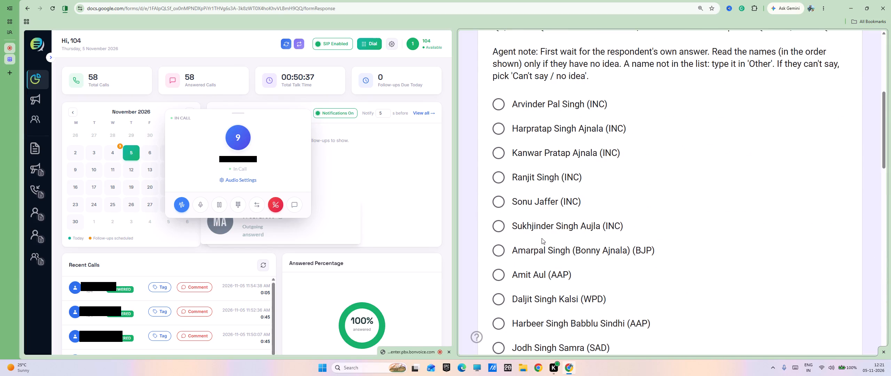
scroll(550, 190, "down", 1)
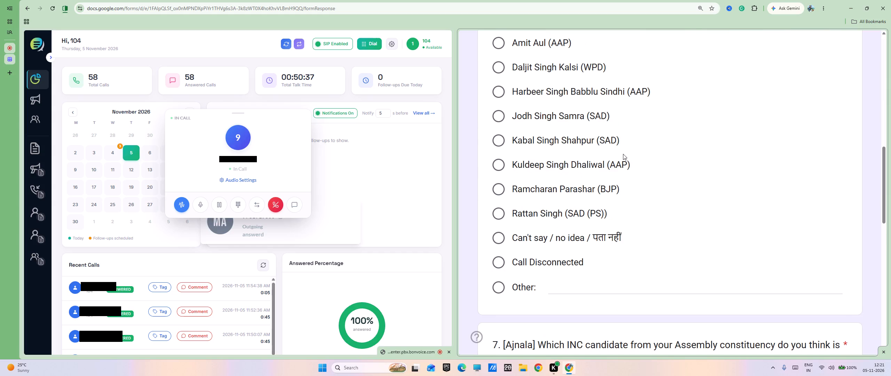
left_click(495, 212)
scroll(536, 250, "down", 1)
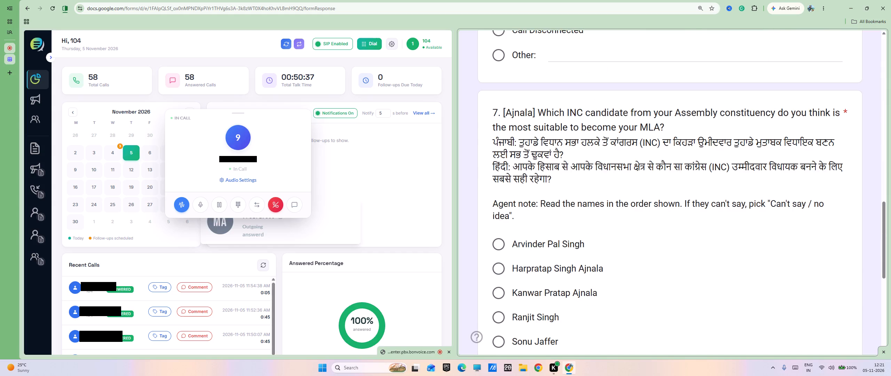
scroll(538, 250, "down", 1)
scroll(538, 250, "up", 1)
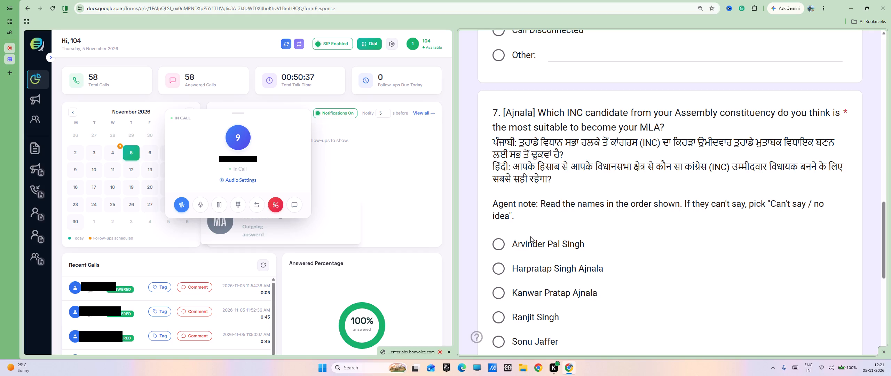
left_click(504, 272)
scroll(526, 270, "down", 2)
left_click(573, 249)
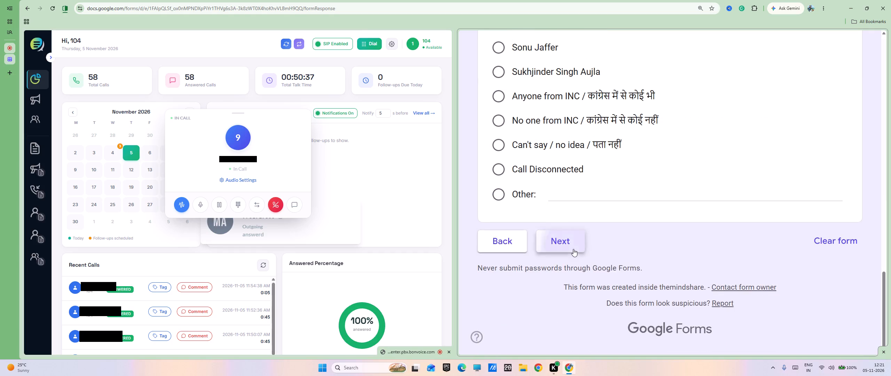
Select Saini as the respondent's community and submit the survey response.
scroll(579, 236, "down", 2)
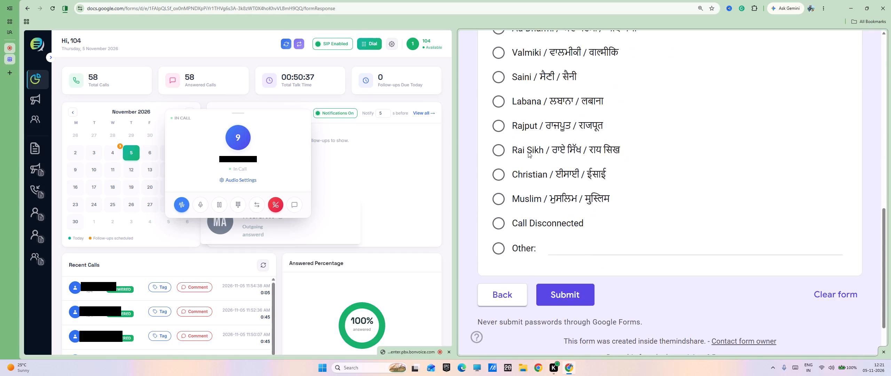
left_click(528, 151)
left_click(535, 128)
left_click(522, 76)
left_click(550, 288)
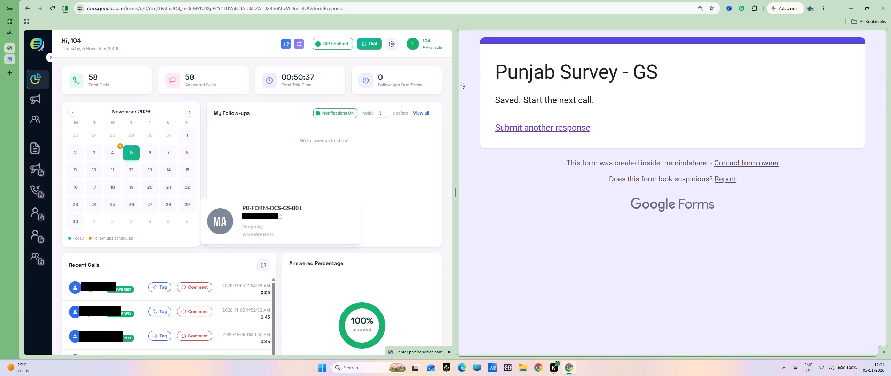
Open another blank Punjab Survey - GS response and enter the agent's own name as the Agent ID.
left_click(504, 126)
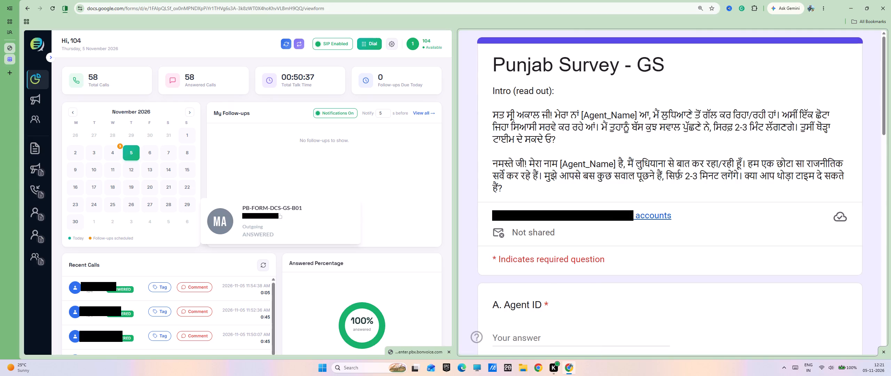
left_click_drag(883, 108, 881, 136)
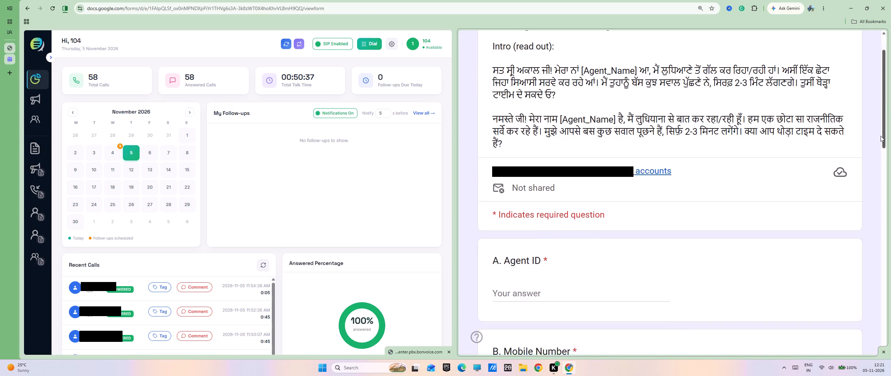
left_click_drag(881, 136, 882, 174)
left_click(613, 122)
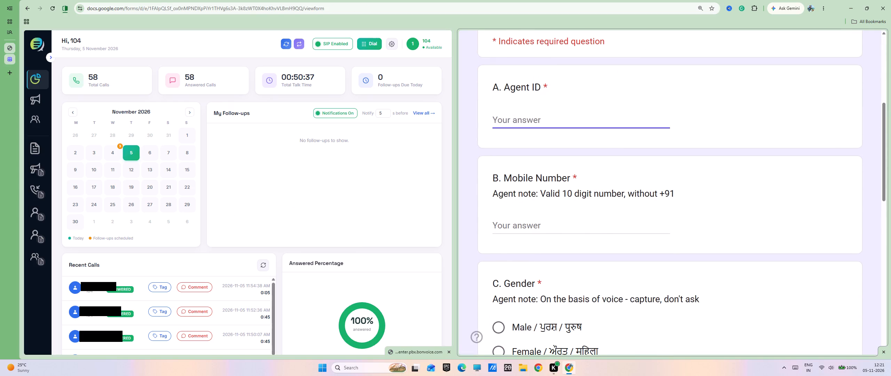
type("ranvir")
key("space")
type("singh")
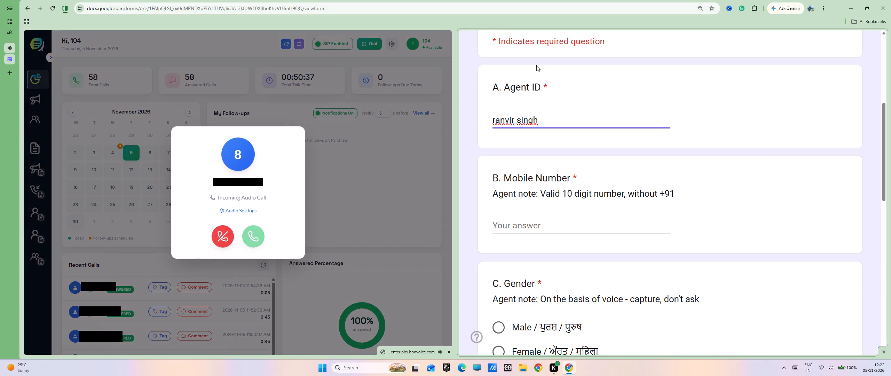
Answer the incoming audio call.
left_click(255, 235)
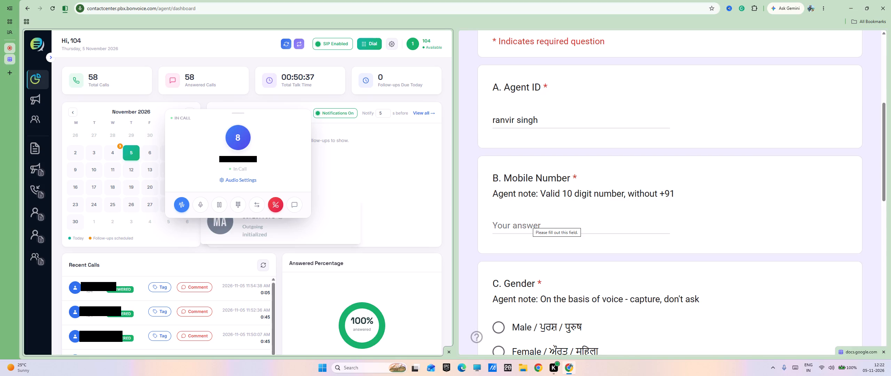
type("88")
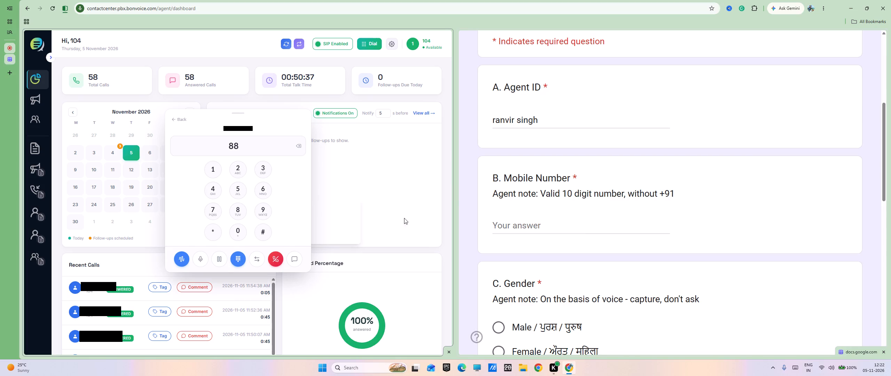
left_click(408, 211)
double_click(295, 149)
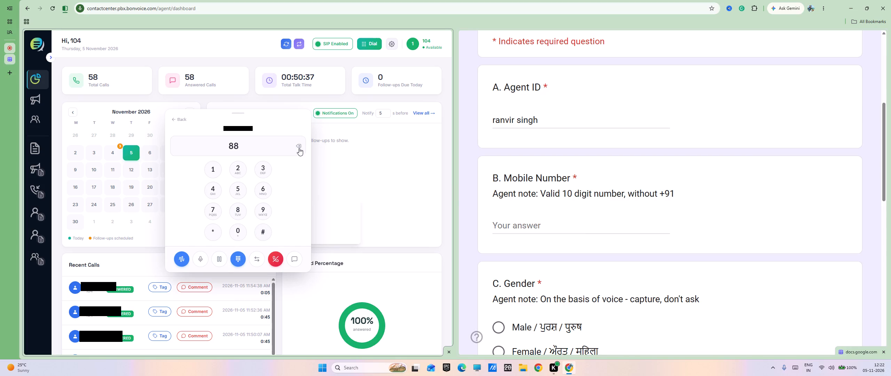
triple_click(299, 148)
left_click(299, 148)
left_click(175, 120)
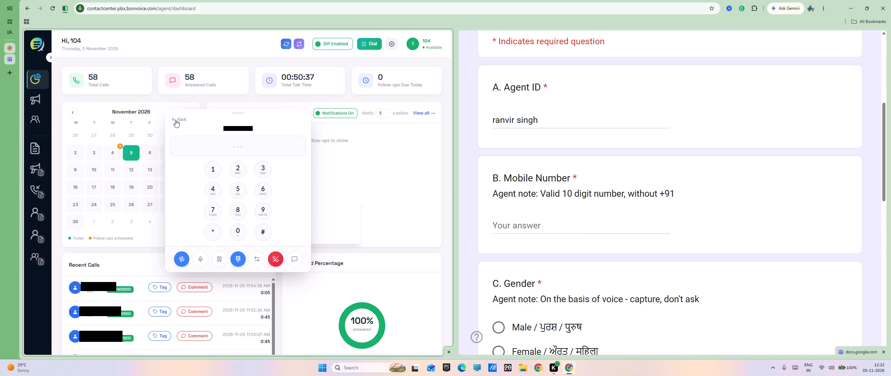
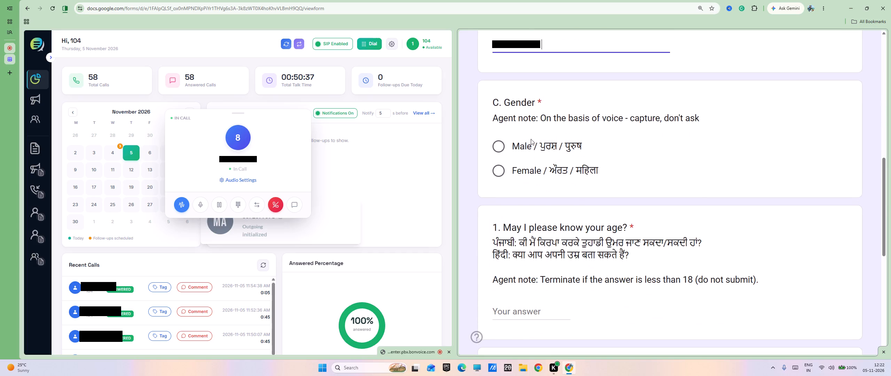
Record the respondent as Male, age 49 and a registered voter in Punjab, and continue to the constituency section.
left_click(503, 149)
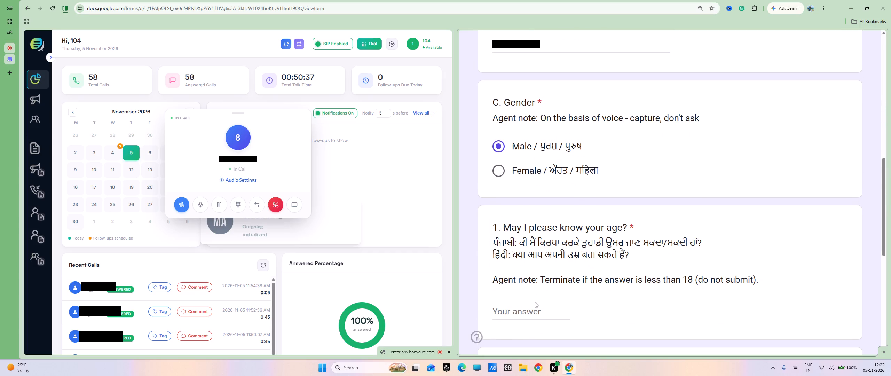
left_click(533, 310)
type("49")
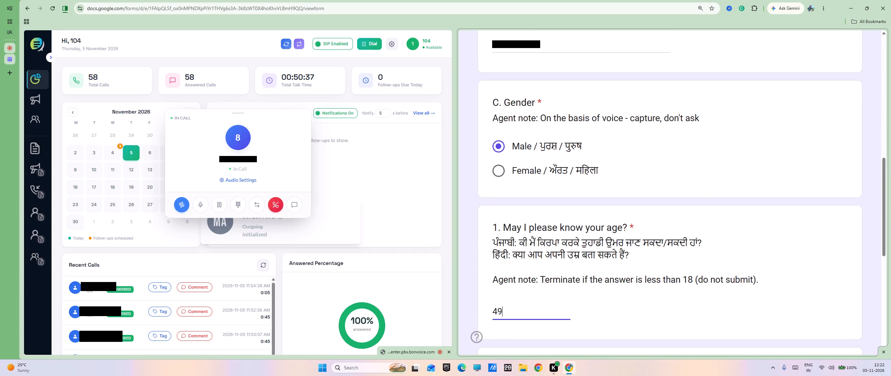
left_click_drag(883, 235, 885, 258)
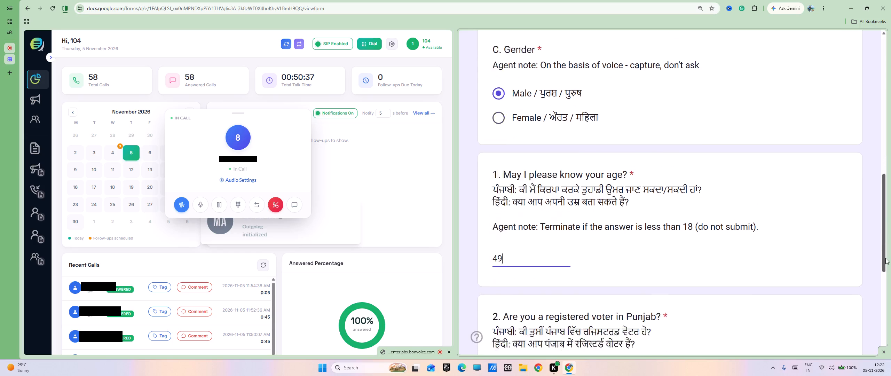
left_click_drag(885, 258, 885, 288)
left_click(493, 279)
scroll(636, 268, "down", 2)
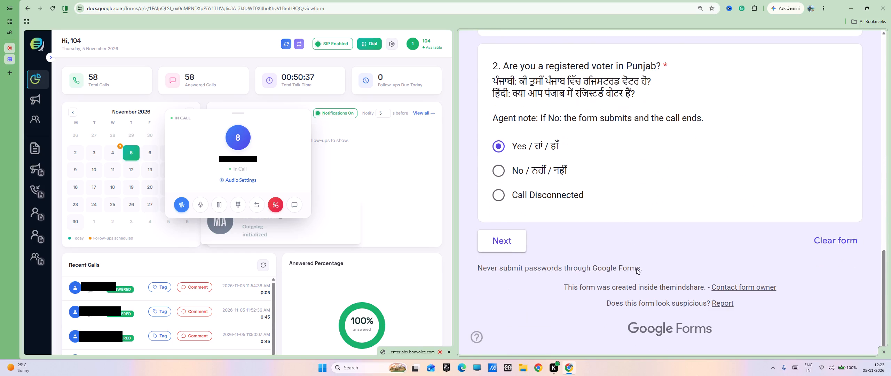
left_click(509, 243)
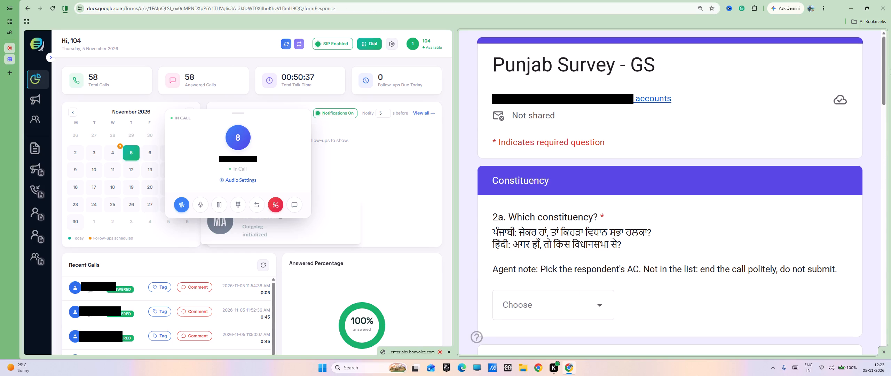
Select 48 Balachaur as the respondent's constituency.
left_click_drag(883, 86, 881, 121)
left_click(579, 134)
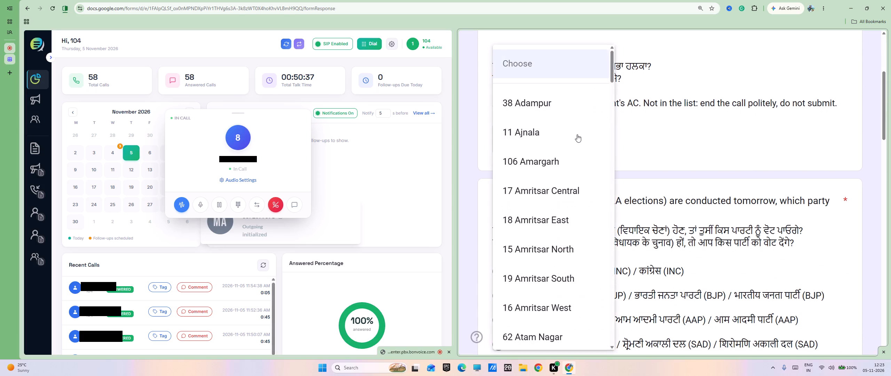
left_click_drag(611, 68, 614, 98)
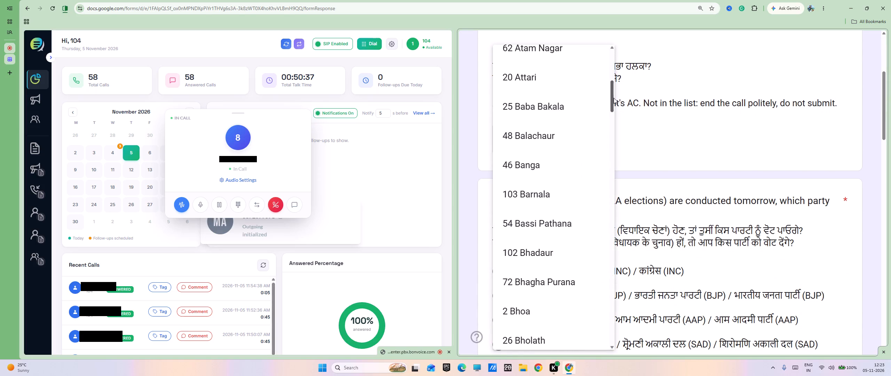
left_click_drag(614, 98, 614, 99)
left_click(559, 124)
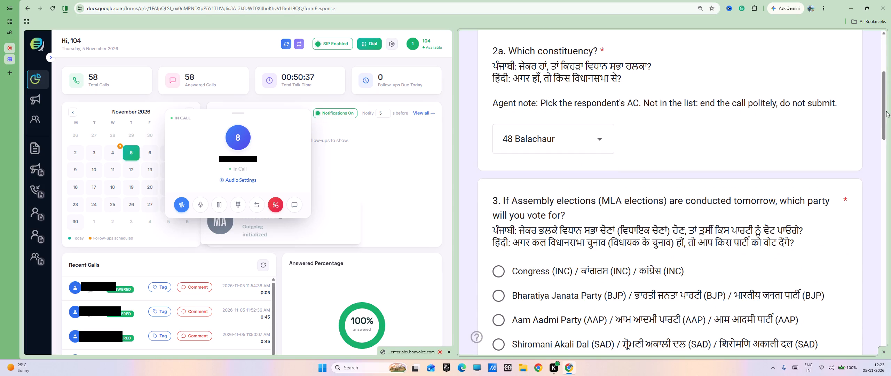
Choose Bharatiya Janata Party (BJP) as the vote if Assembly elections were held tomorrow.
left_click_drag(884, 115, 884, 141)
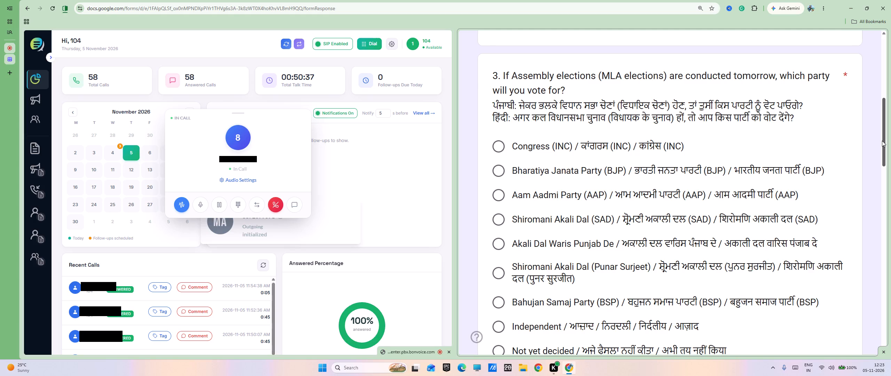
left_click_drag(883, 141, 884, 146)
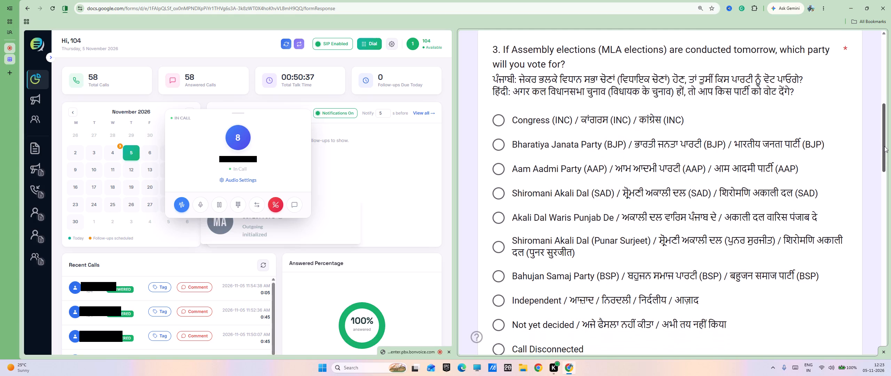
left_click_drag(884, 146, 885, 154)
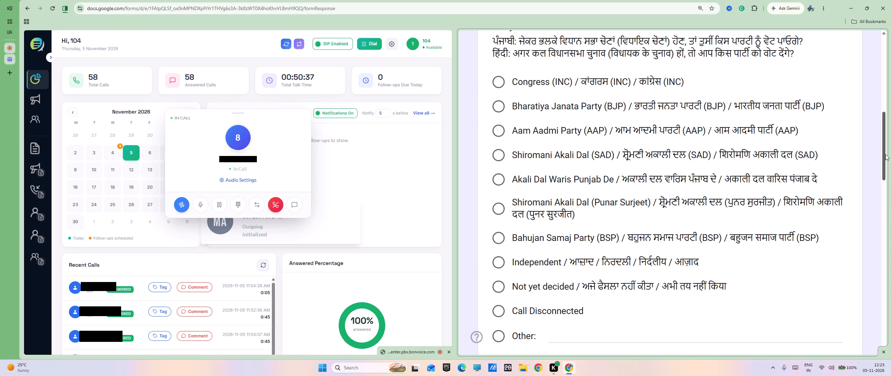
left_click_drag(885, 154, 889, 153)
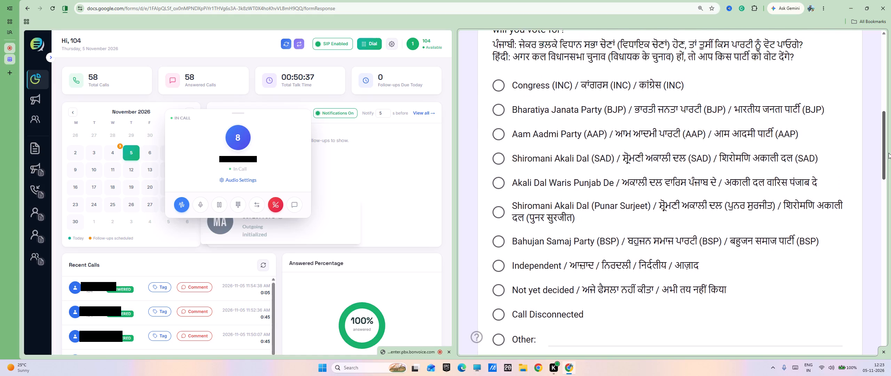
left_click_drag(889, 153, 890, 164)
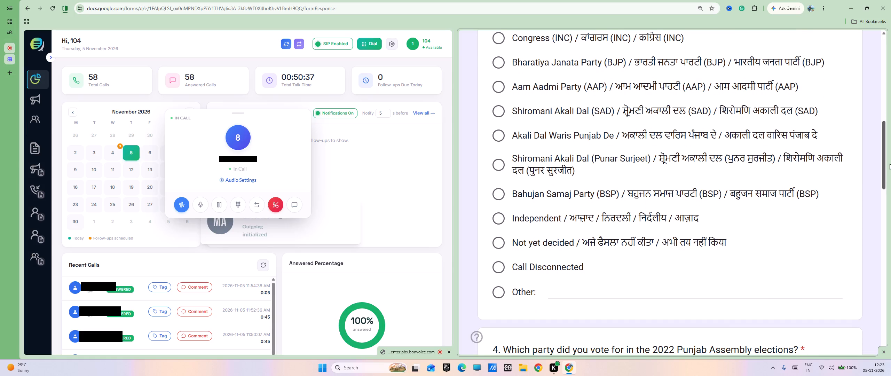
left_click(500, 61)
Change the answer for tomorrow's Assembly election vote to Aam Aadmi Party (AAP).
left_click_drag(885, 132, 881, 113)
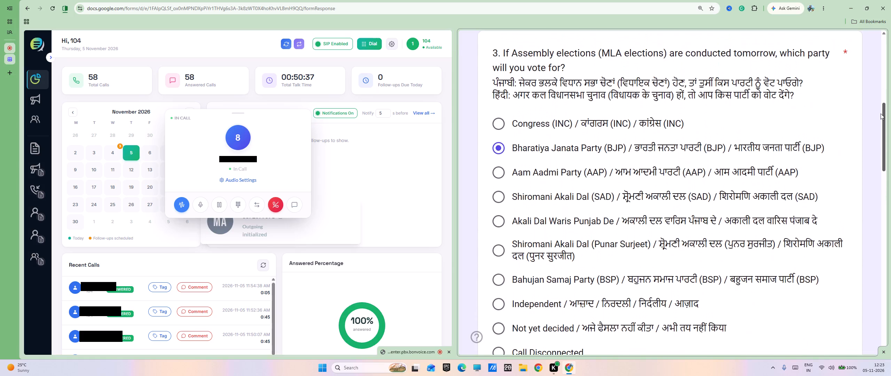
left_click_drag(881, 113, 882, 119)
left_click(486, 143)
left_click(496, 143)
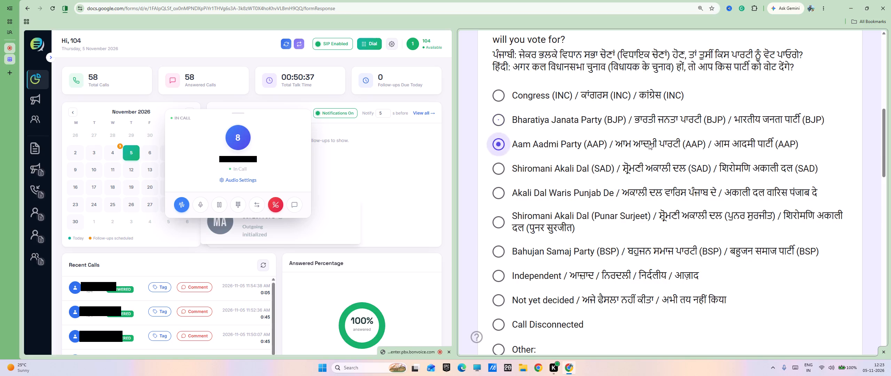
Choose Aam Aadmi Party (AAP) for both the 2022 Assembly and 2024 General election votes, and continue.
left_click_drag(883, 155, 890, 227)
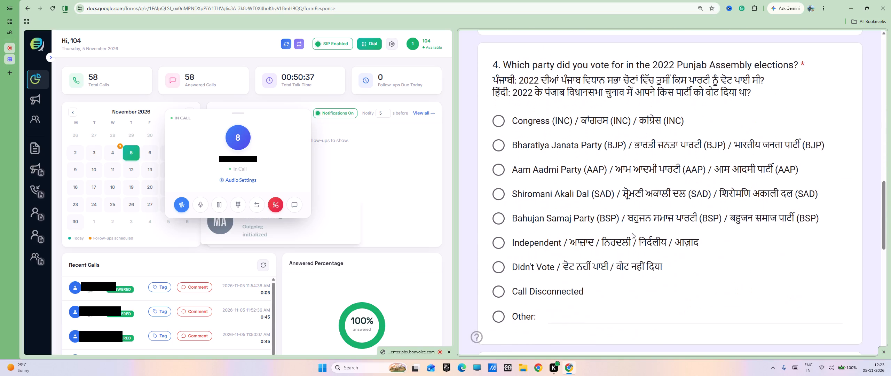
left_click(500, 169)
left_click_drag(885, 220, 886, 287)
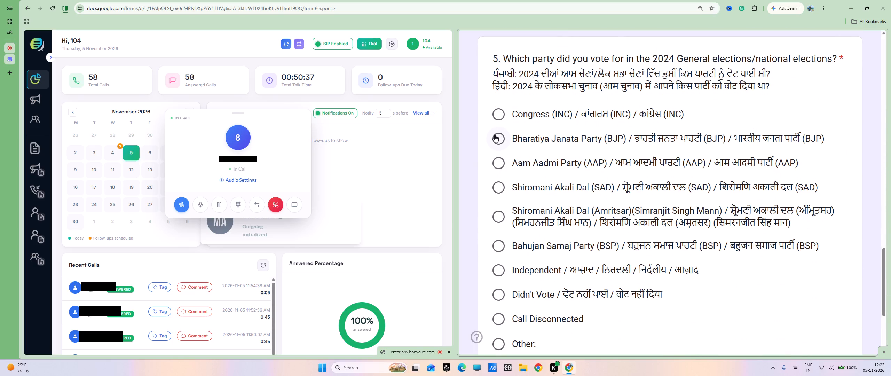
left_click(504, 163)
scroll(505, 162, "down", 2)
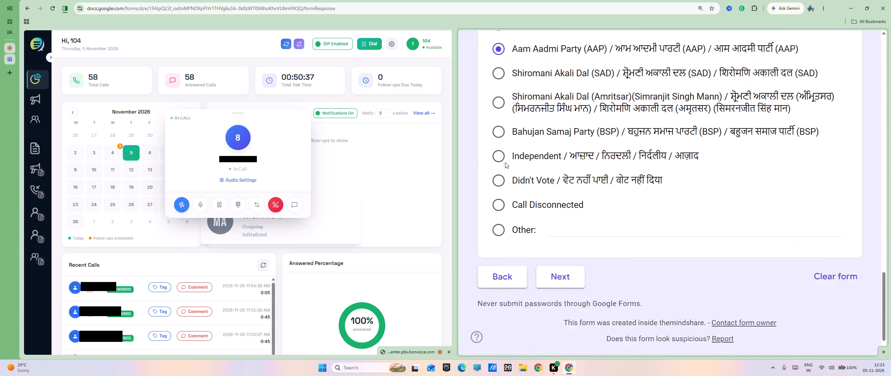
left_click(563, 243)
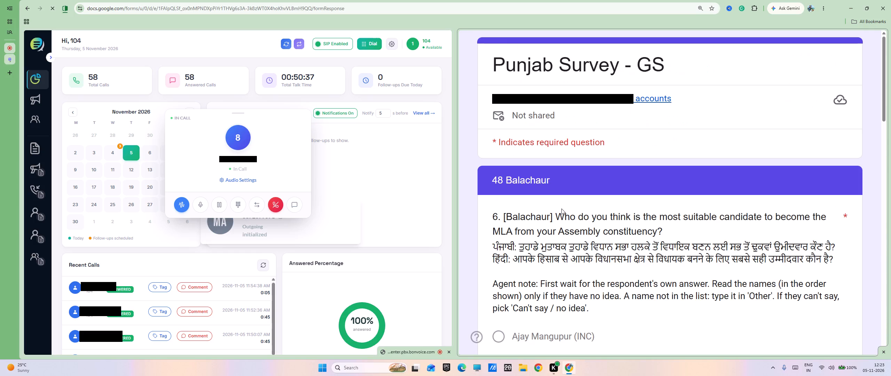
Choose Santosh Kumari Kataria (AAP) as most suitable MLA and Can't say / no idea for the INC candidate, and continue.
scroll(561, 208, "down", 1)
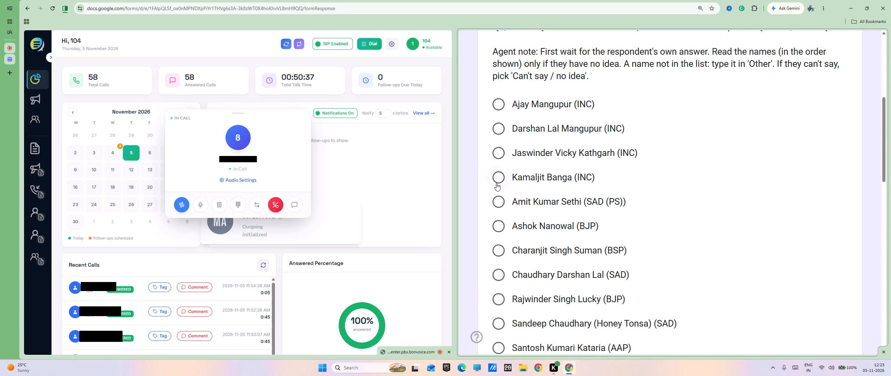
scroll(500, 233, "down", 1)
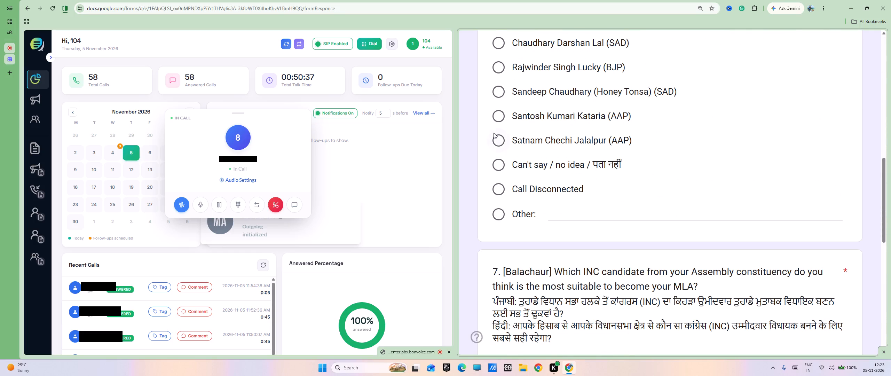
left_click(497, 117)
scroll(510, 176, "down", 1)
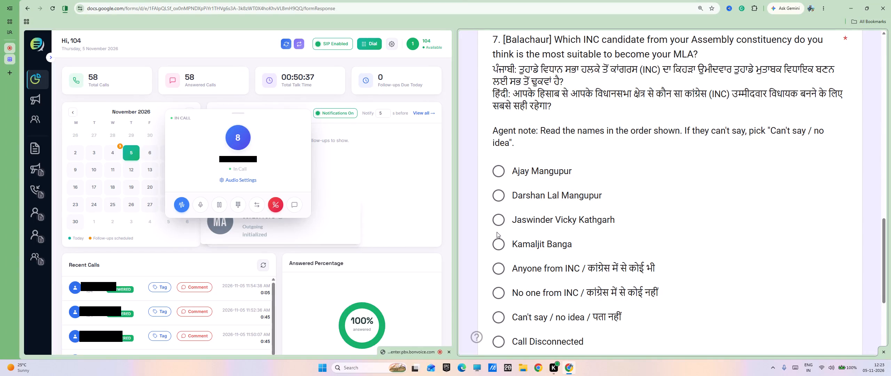
scroll(498, 229, "down", 1)
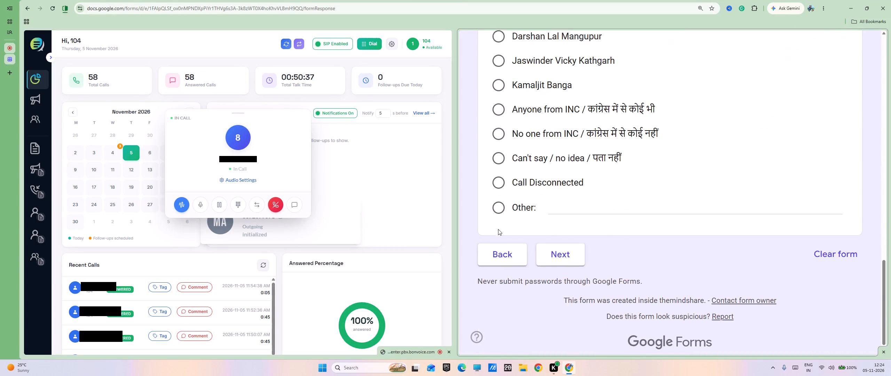
left_click(502, 148)
left_click(563, 245)
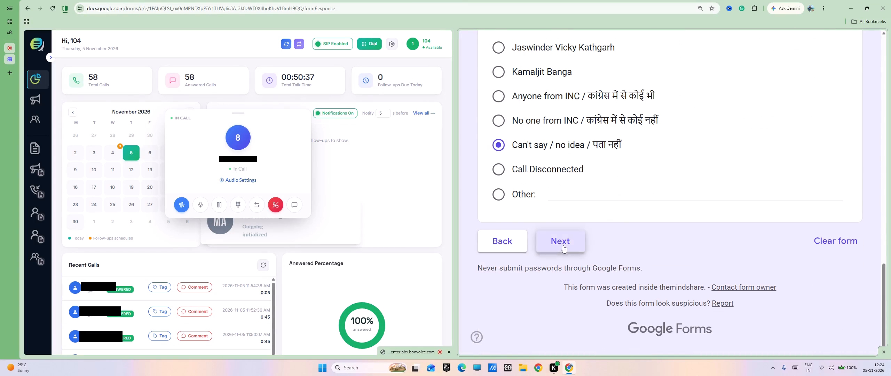
Select Khatri Hindu as the respondent's community and submit the survey response.
scroll(561, 243, "down", 2)
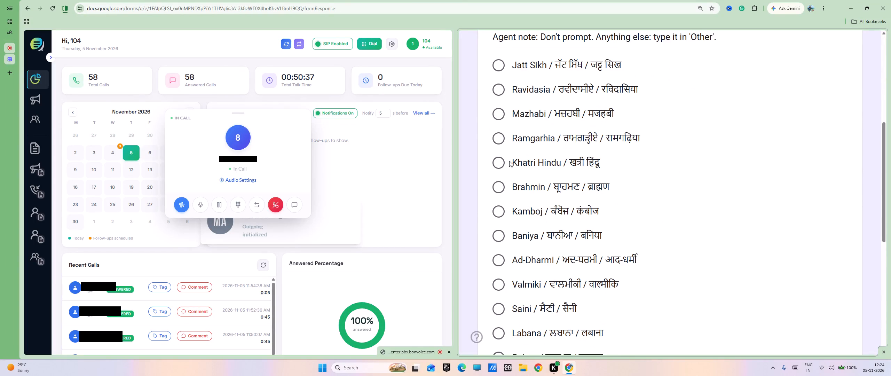
left_click(505, 162)
left_click(500, 166)
scroll(535, 203, "down", 4)
left_click(568, 238)
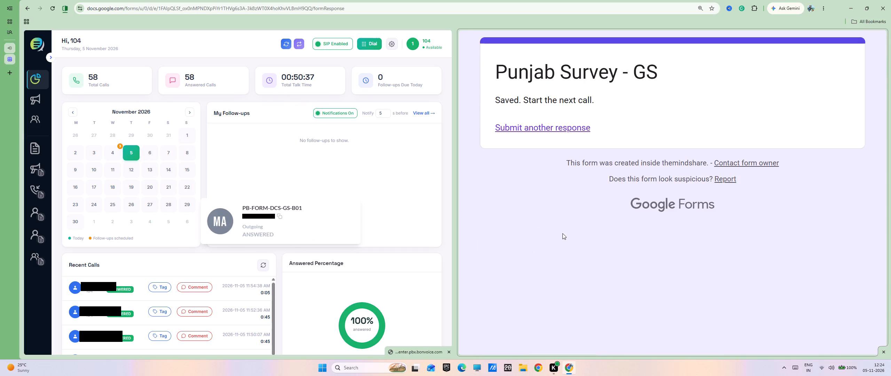
Open another blank Punjab Survey - GS response.
left_click(522, 127)
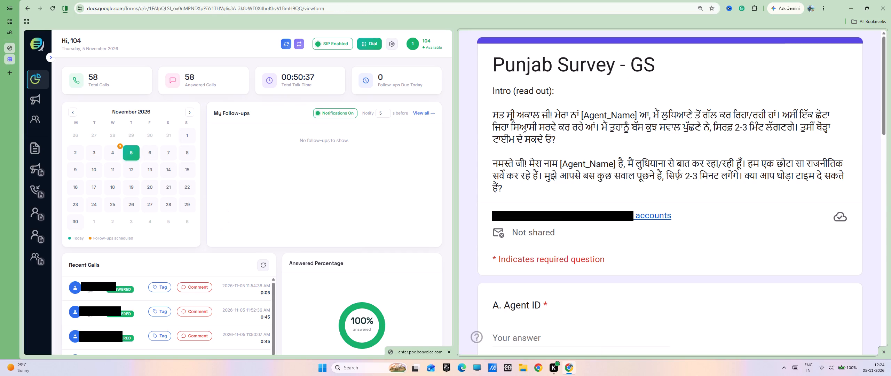
Refresh the Recent Calls list on the agent dashboard and look over its latest entries.
left_click(266, 267)
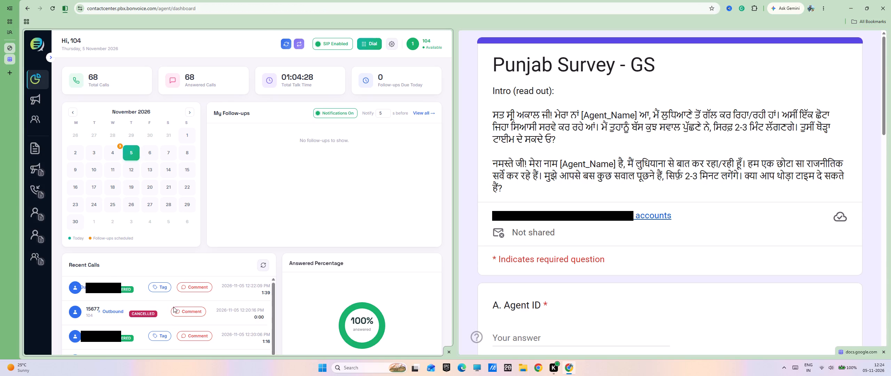
left_click_drag(273, 303, 272, 307)
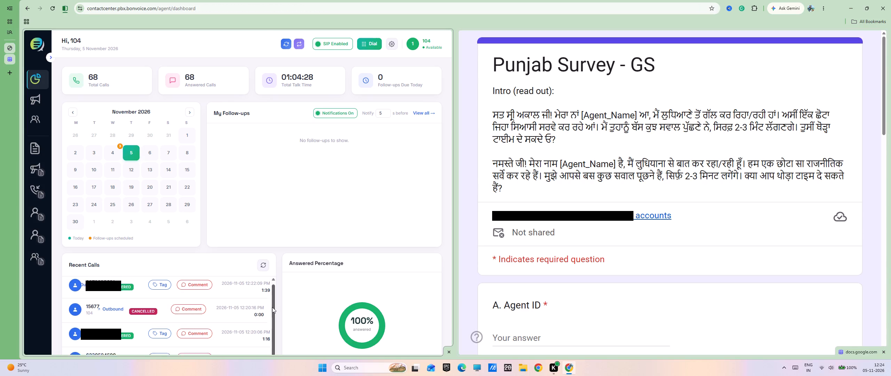
left_click_drag(272, 307, 269, 269)
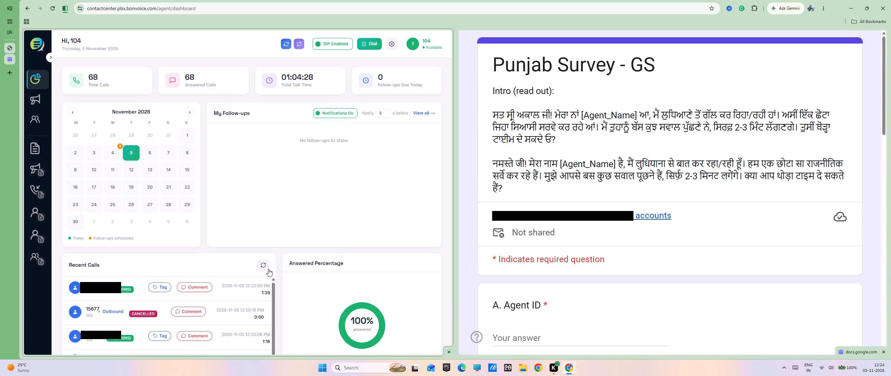
left_click(262, 264)
triple_click(262, 264)
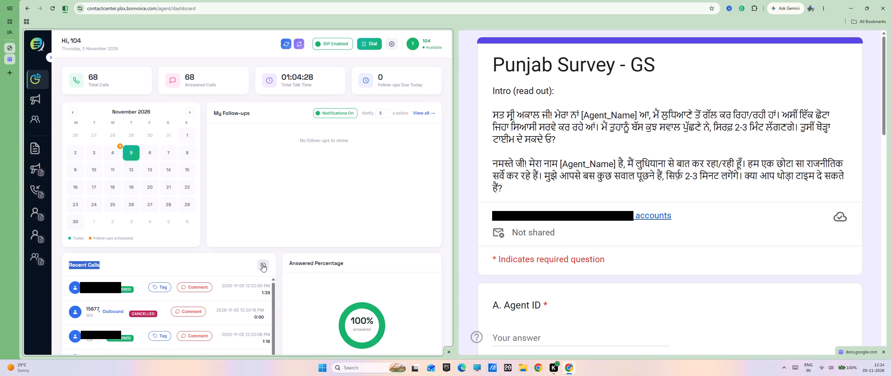
triple_click(262, 264)
left_click(262, 264)
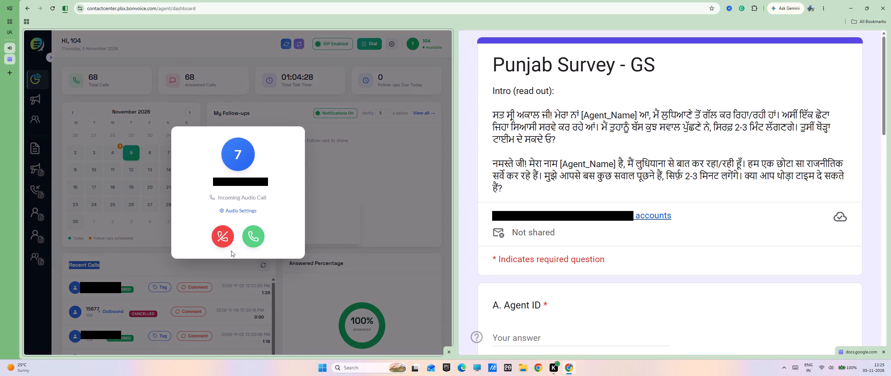
Answer the incoming audio call.
left_click(249, 234)
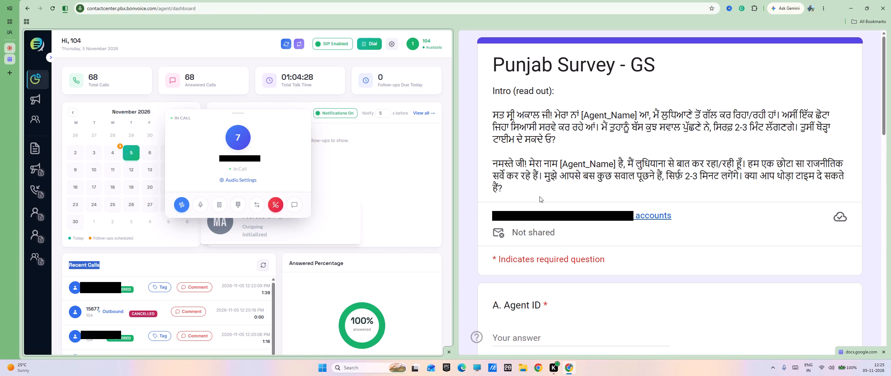
Enter the agent's own name as the Agent ID in the blank survey response.
left_click_drag(879, 106, 879, 112)
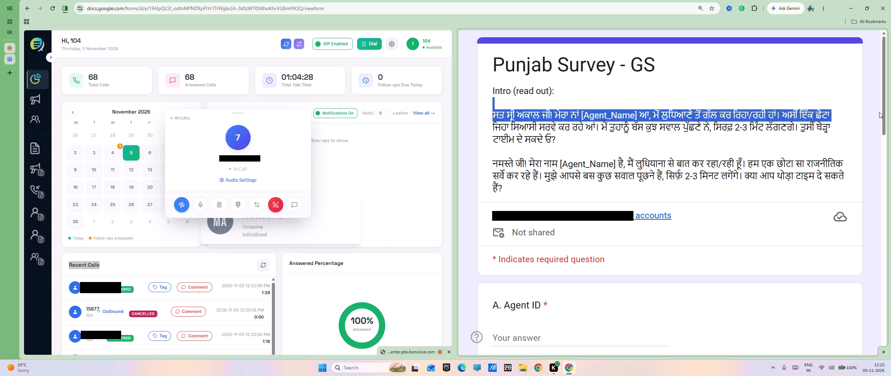
left_click_drag(882, 111, 881, 157)
left_click(613, 195)
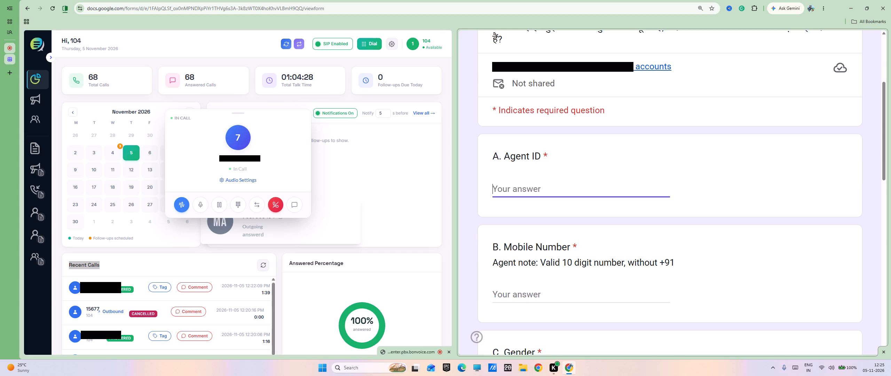
key("r")
type("anvir")
key("space")
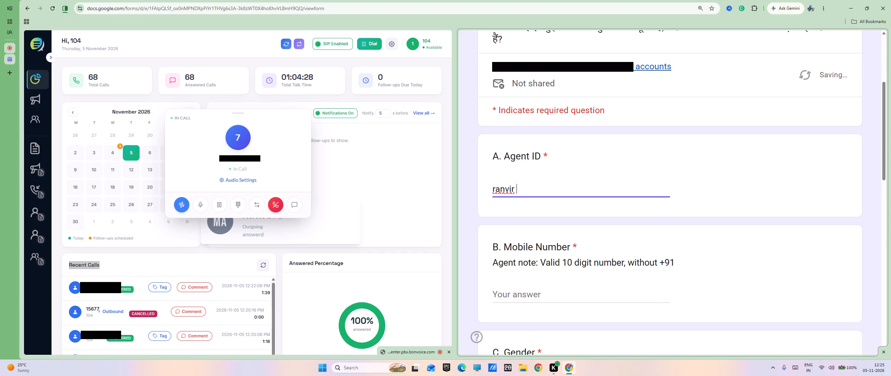
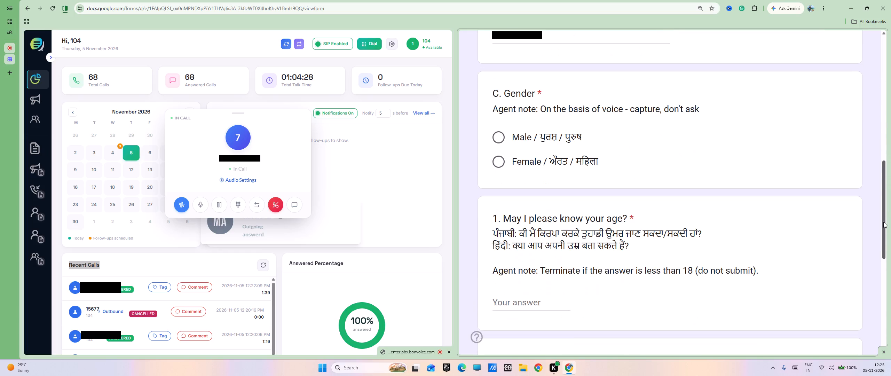
Record the respondent's gender as Male and age as 38 in the survey response.
left_click(502, 142)
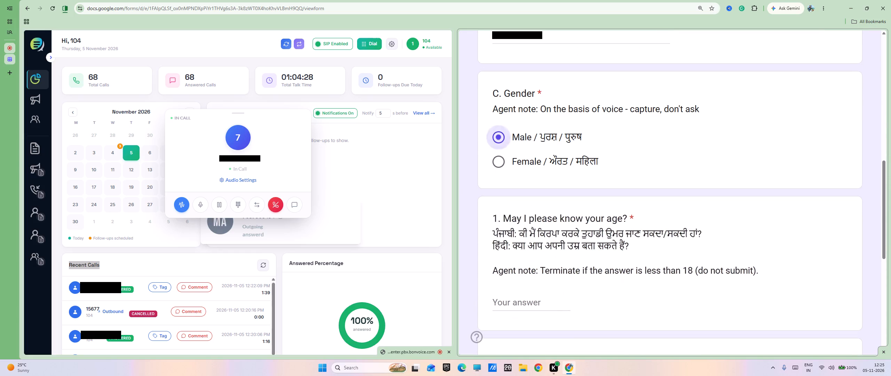
left_click(558, 308)
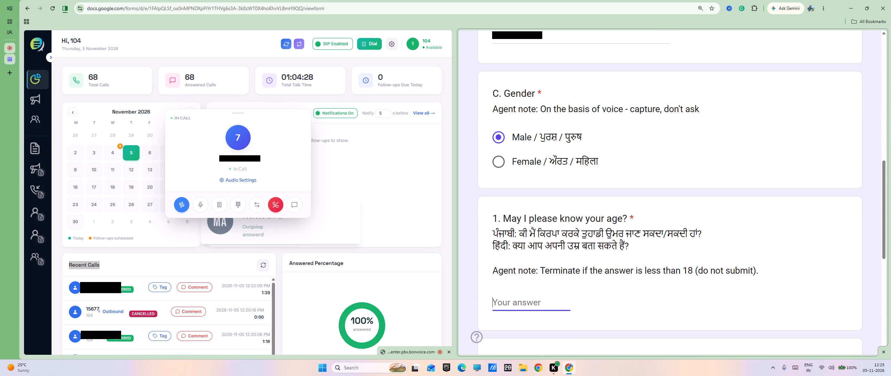
type("47")
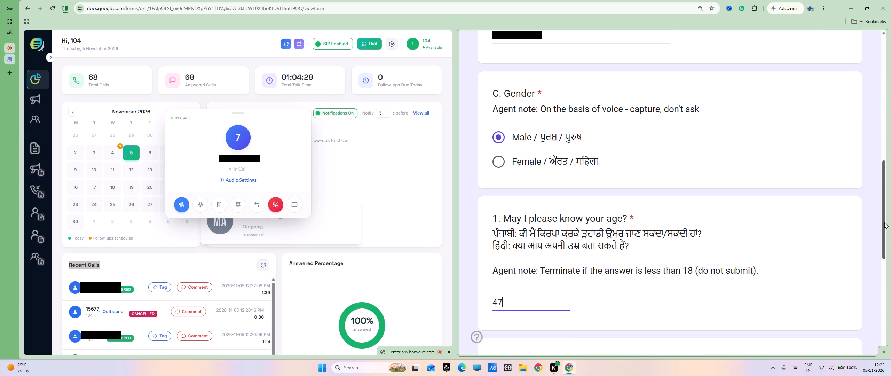
key("BackSpace")
key("BackSpace")
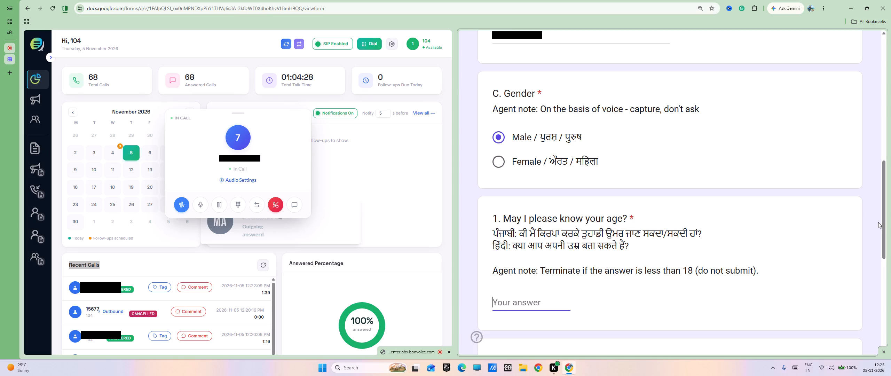
type("38")
Mark the respondent as a registered voter in Punjab with Yes and go on to the Constituency section.
left_click_drag(883, 218, 882, 268)
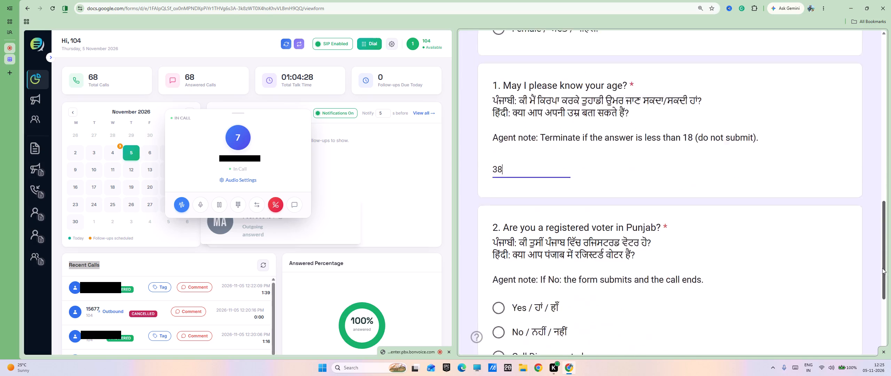
left_click_drag(882, 268, 882, 274)
left_click(541, 258)
scroll(661, 242, "down", 1)
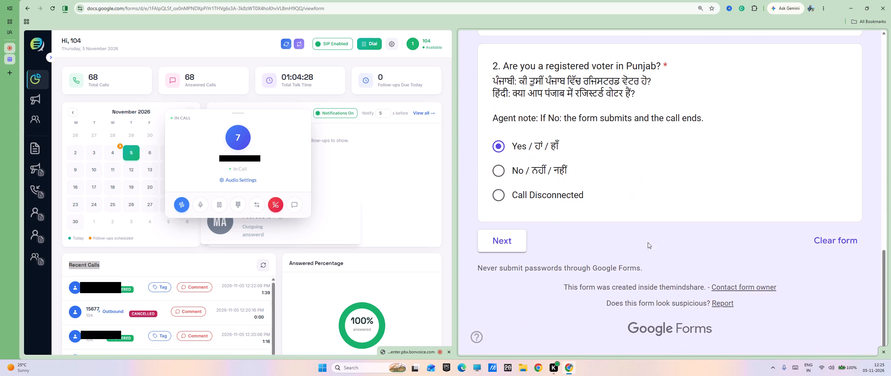
left_click(518, 244)
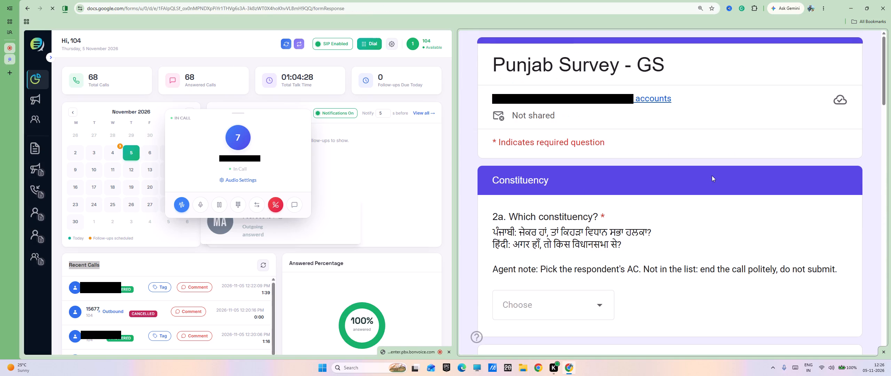
Choose 106 Amargarh as the respondent's constituency in question 2a.
left_click_drag(884, 97, 883, 108)
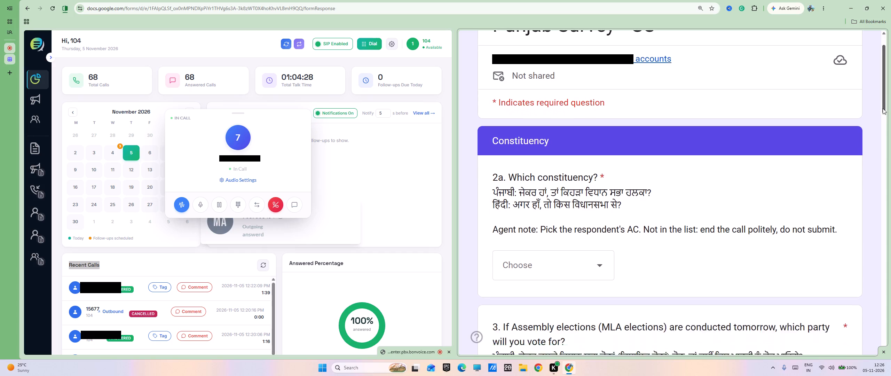
left_click_drag(883, 108, 883, 117)
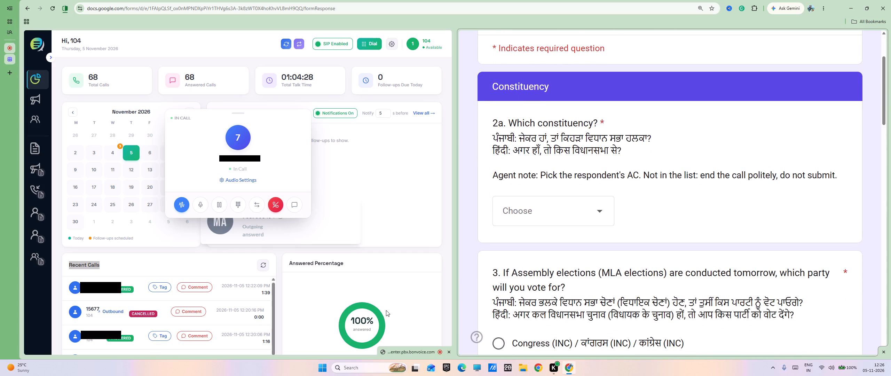
left_click(551, 213)
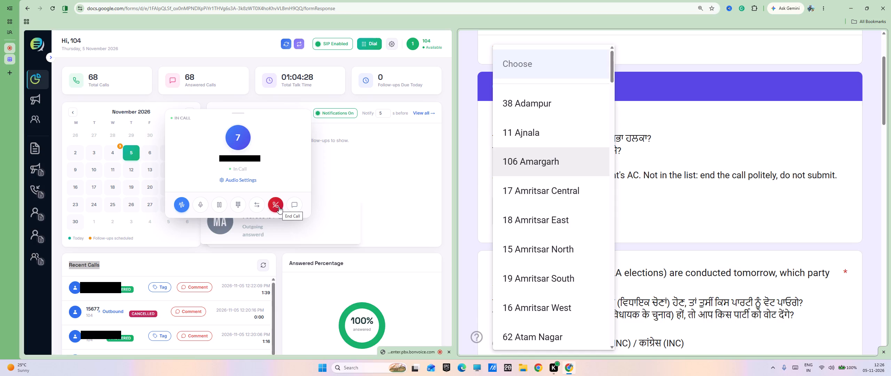
left_click(545, 165)
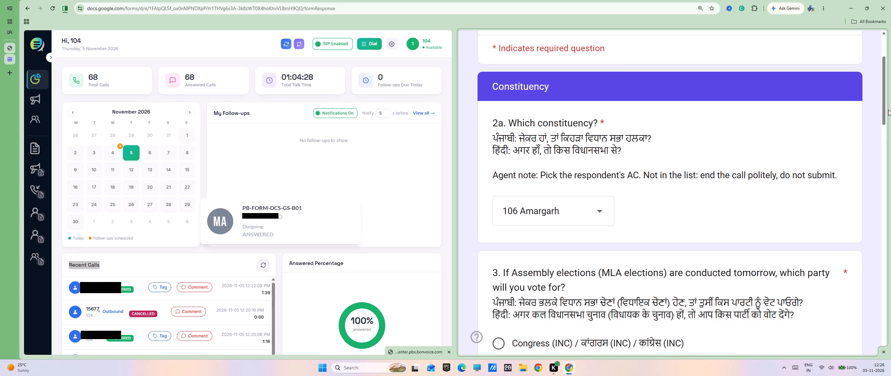
Answer question 3, the party choice if Assembly elections were held tomorrow, with Not yet decided.
left_click_drag(883, 115, 877, 162)
scroll(616, 148, "down", 1)
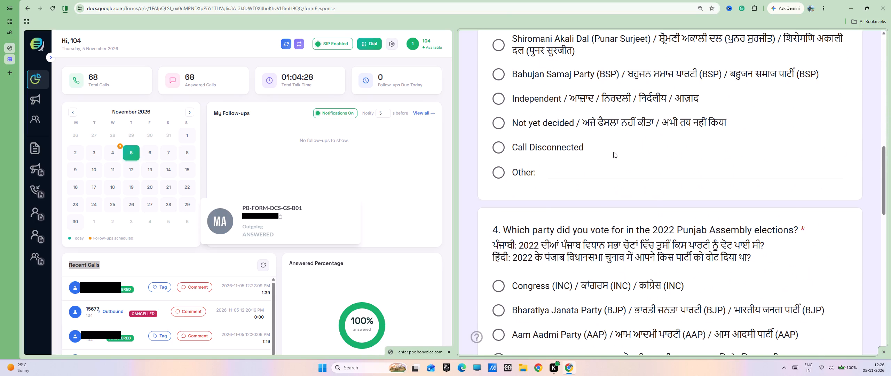
left_click(558, 94)
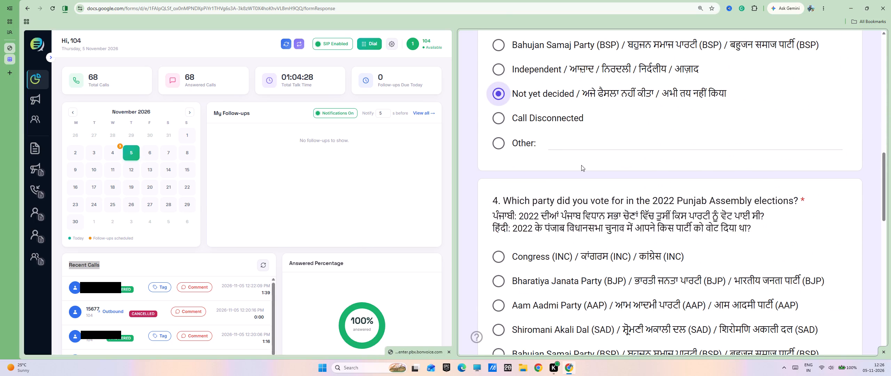
Select Shiromani Akali Dal (SAD) for both the 2022 Assembly and 2024 General election votes and continue to the next section.
scroll(581, 165, "up", 1)
scroll(581, 165, "down", 3)
scroll(575, 168, "up", 1)
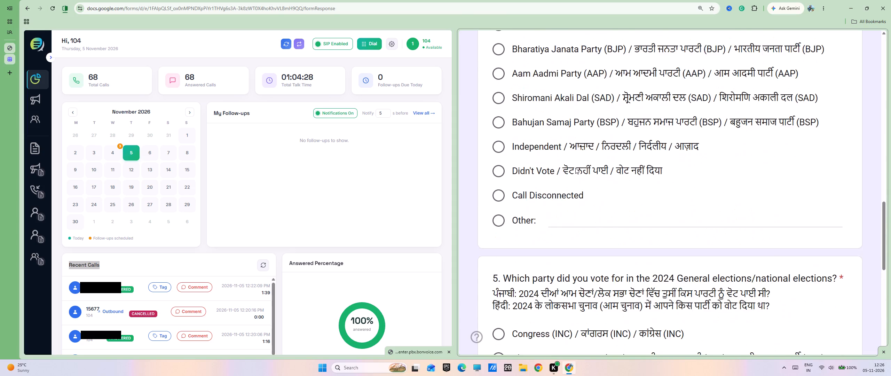
scroll(575, 168, "up", 1)
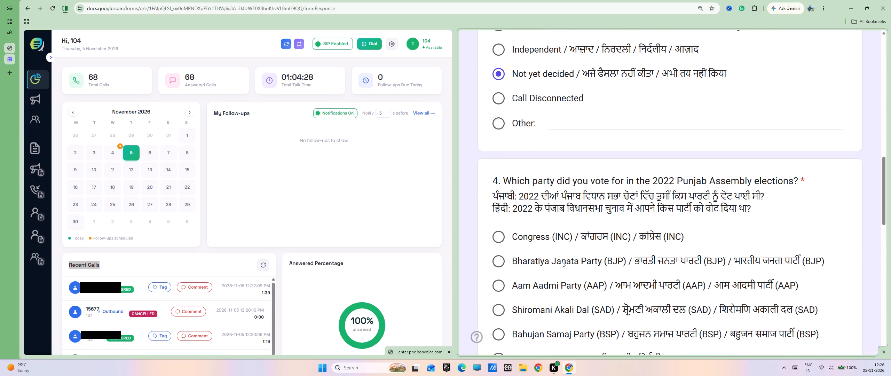
left_click_drag(883, 195, 883, 206)
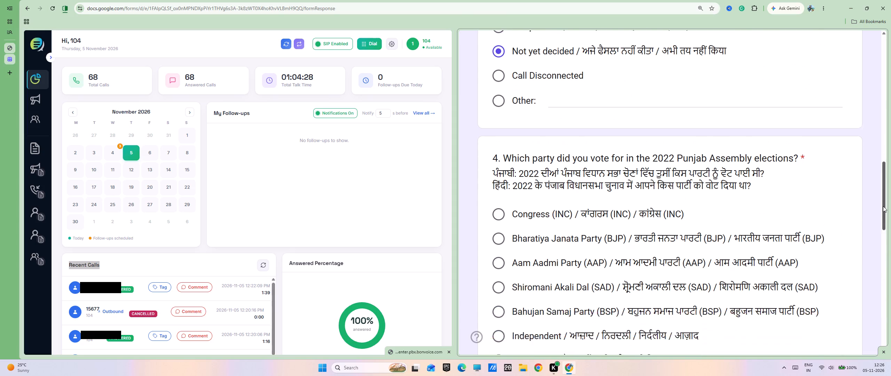
left_click_drag(883, 206, 884, 230)
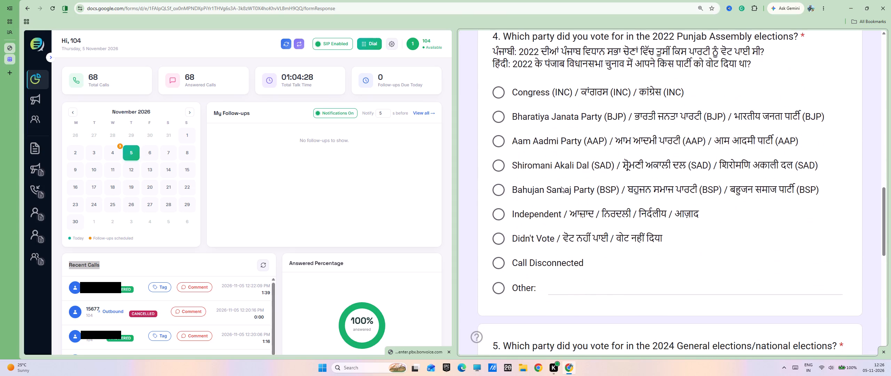
left_click(556, 170)
scroll(570, 182, "down", 1)
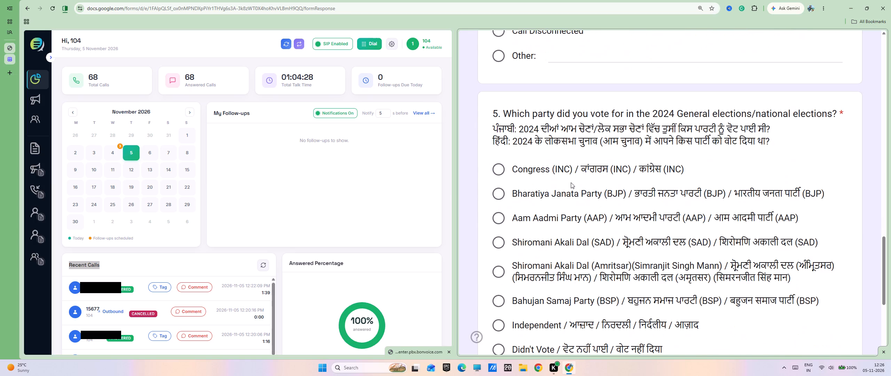
left_click(573, 244)
scroll(573, 244, "down", 2)
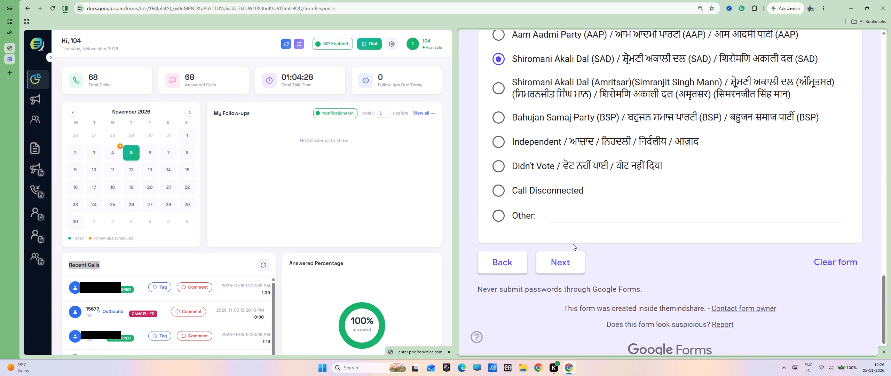
left_click(572, 243)
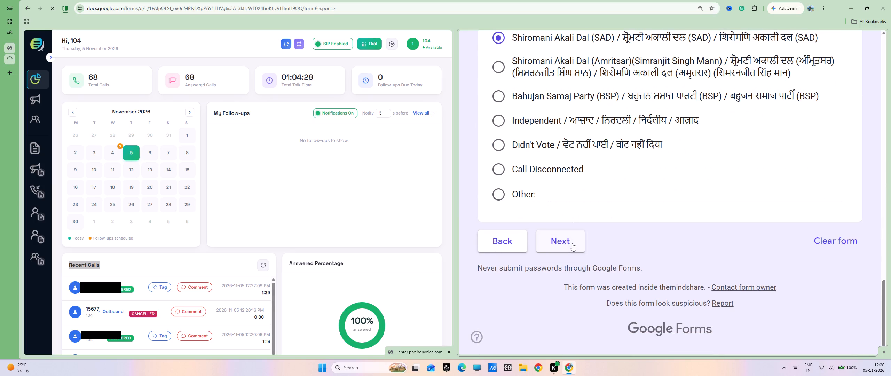
Select Jagsir Singh (SAD) as the preferred candidate in the Amargarh question listing names from all parties.
scroll(572, 243, "down", 1)
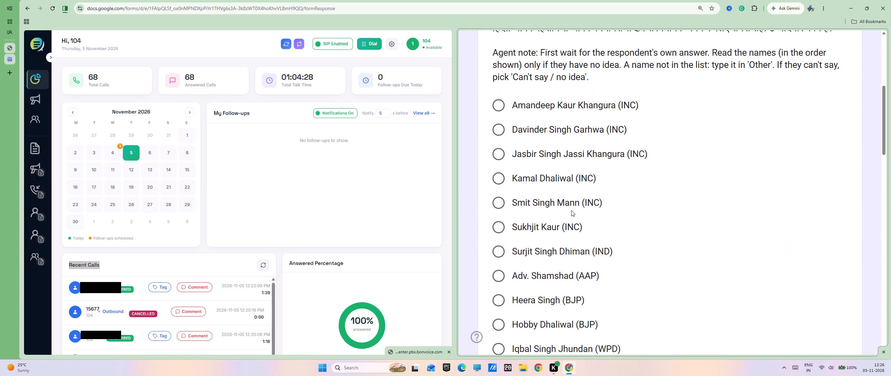
scroll(576, 162, "down", 1)
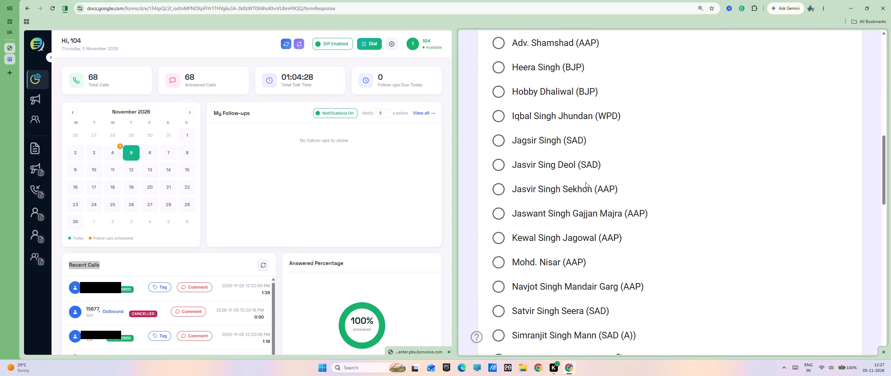
left_click(585, 186)
scroll(588, 203, "down", 2)
scroll(588, 203, "up", 2)
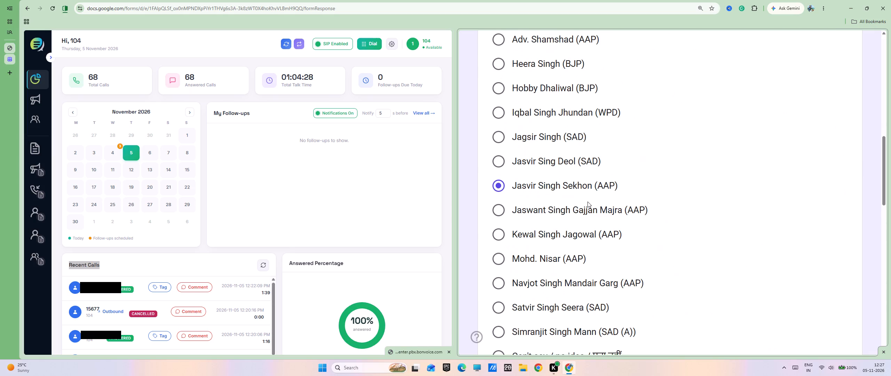
left_click(563, 138)
scroll(583, 196, "down", 3)
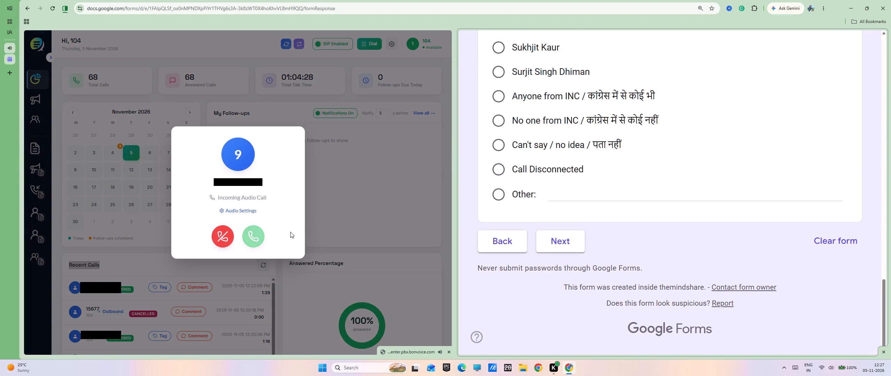
Decline the incoming audio call.
left_click(219, 235)
Pick Davinder Singh Garhwa as the most suitable INC candidate in question 7 and continue to the final section.
left_click(561, 248)
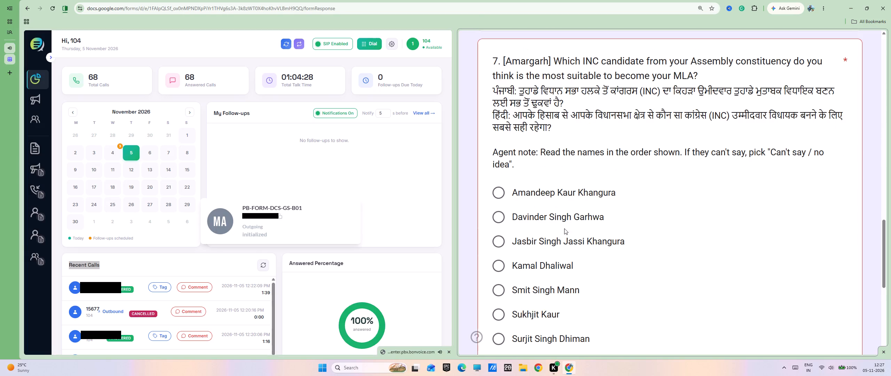
left_click(563, 221)
scroll(576, 269, "down", 5)
left_click(570, 240)
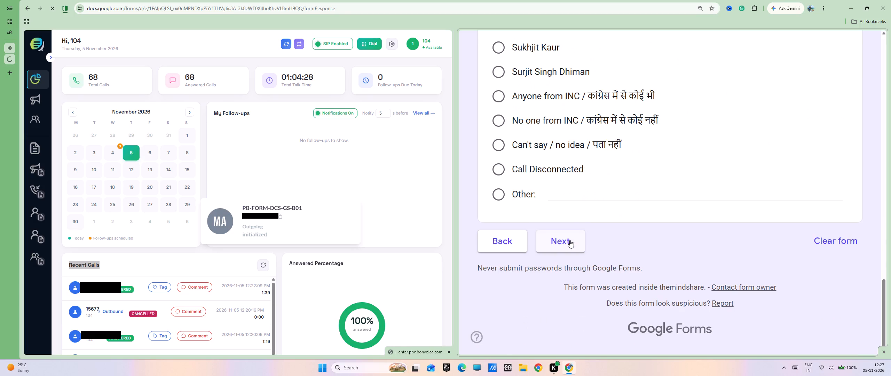
Select Rai Sikh as the respondent's community and submit the survey response.
scroll(573, 236, "down", 2)
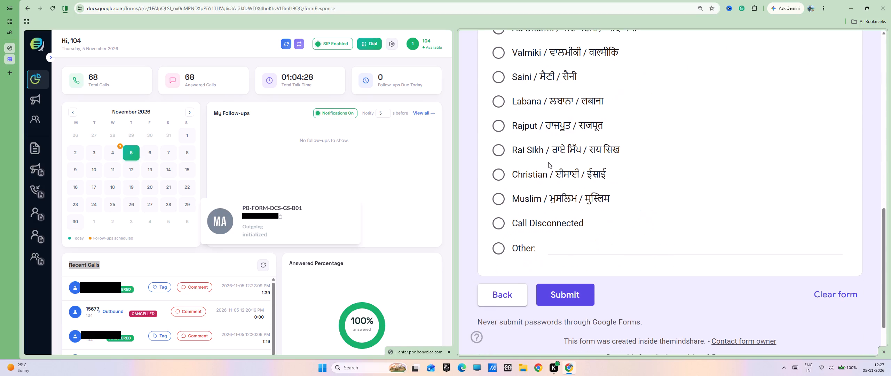
left_click(550, 159)
left_click(553, 143)
left_click(563, 282)
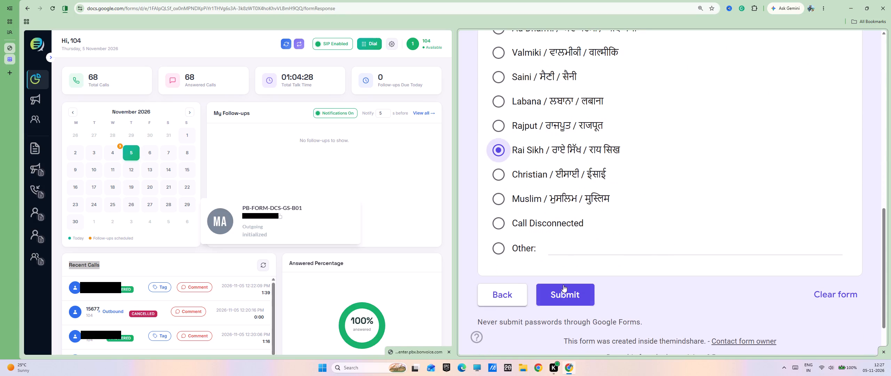
left_click(564, 287)
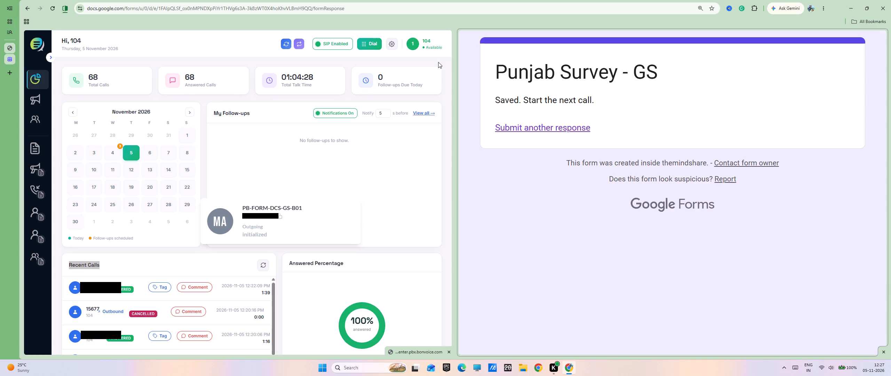
Switch the agent status from Available to Unavailable on the dashboard.
left_click(415, 49)
left_click(421, 77)
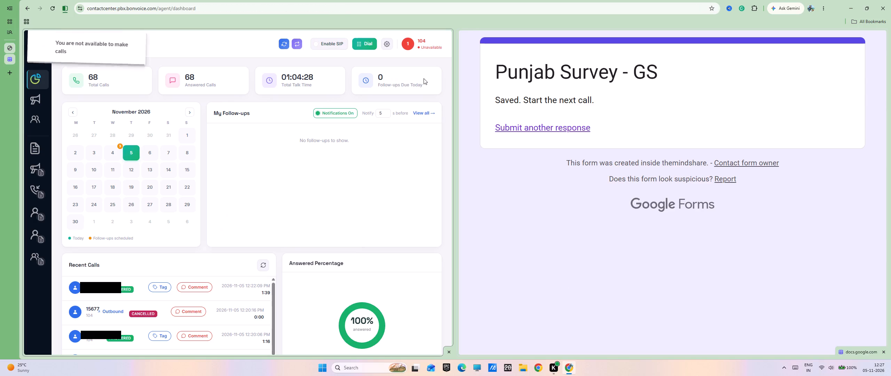
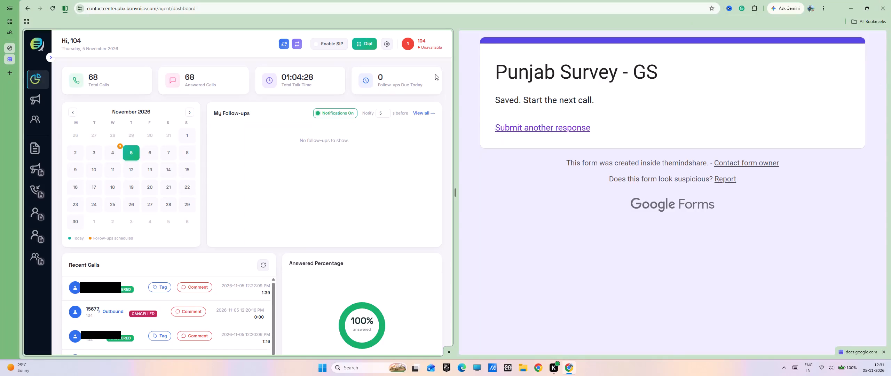
Set the agent status to Available on the dashboard to receive the next campaign call.
left_click(411, 45)
left_click(416, 64)
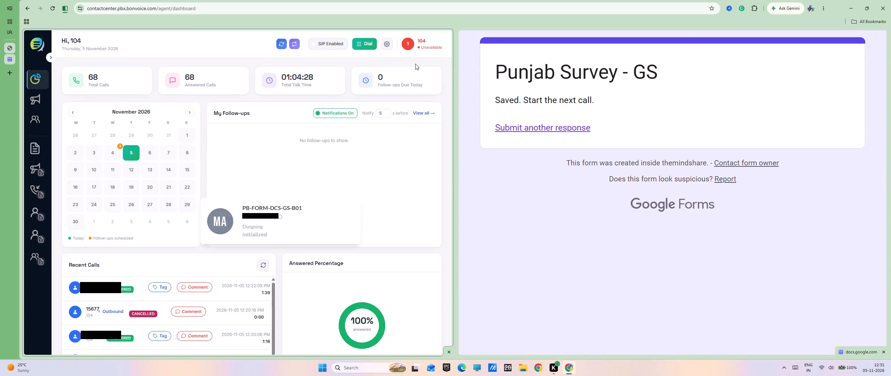
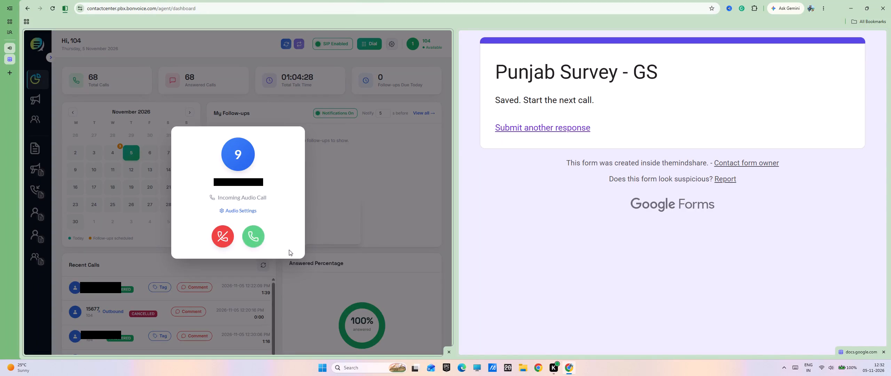
Answer the incoming campaign audio call.
left_click(255, 236)
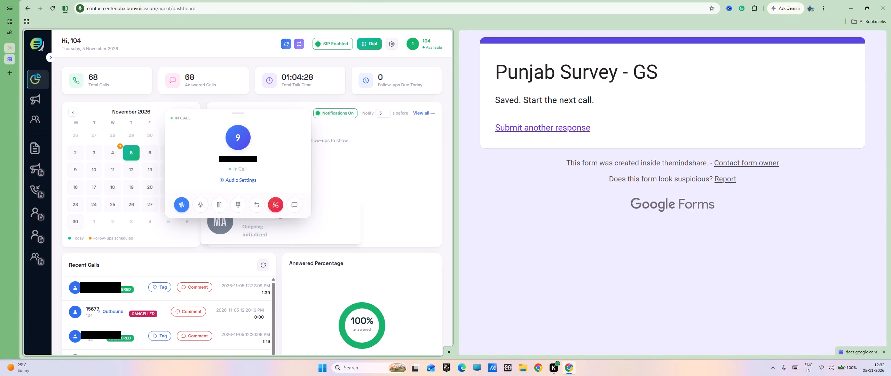
Start another Punjab Survey - GS response and enter the agent's name in the Agent ID question.
left_click(526, 130)
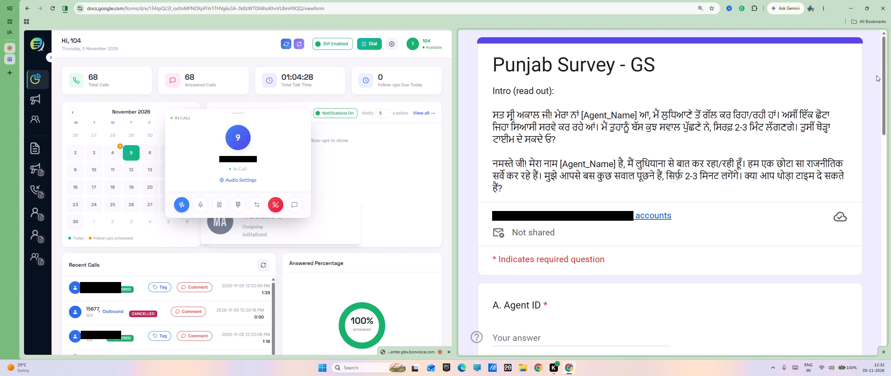
left_click_drag(883, 81, 886, 127)
left_click(600, 192)
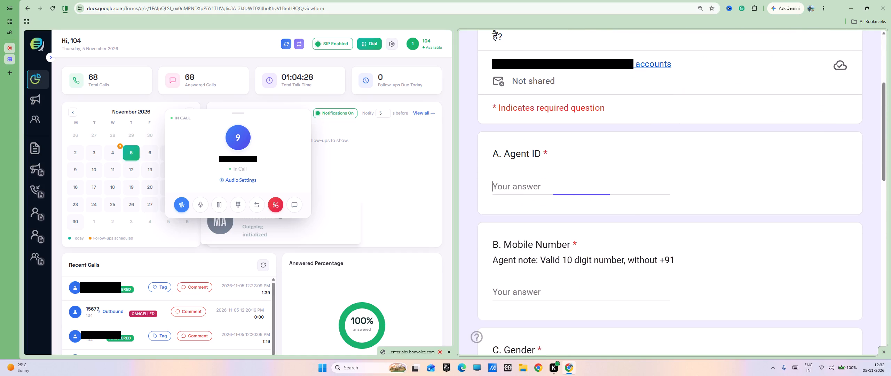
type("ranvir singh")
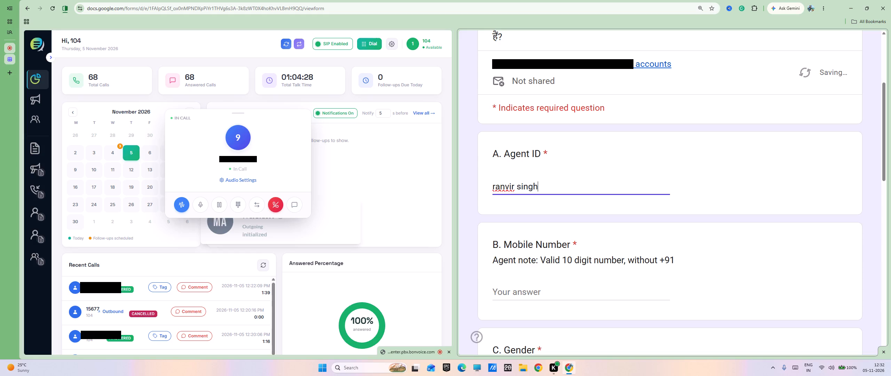
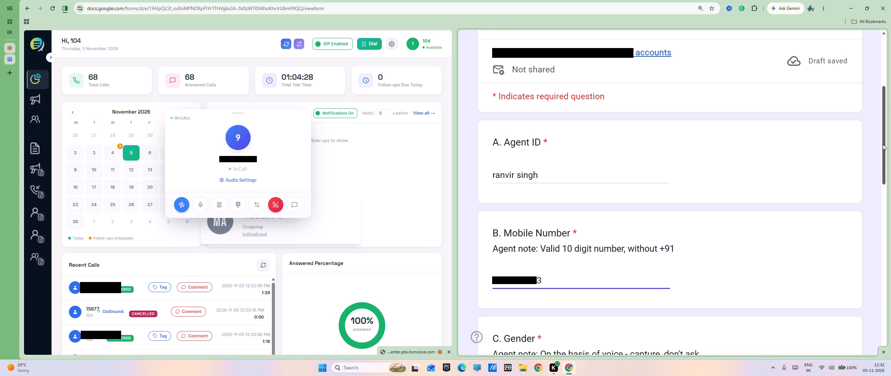
Record the respondent's gender as Male, age as 39 and Punjab voter registration as Yes, and advance to the Constituency section.
left_click_drag(883, 144, 884, 211)
left_click(502, 142)
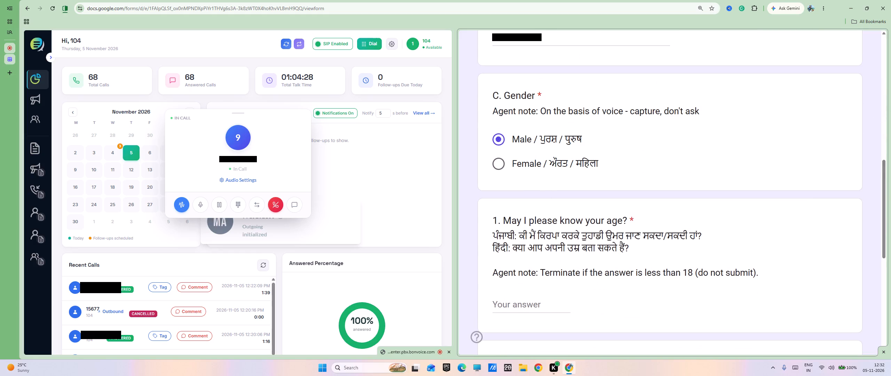
scroll(565, 227, "down", 1)
left_click(518, 75)
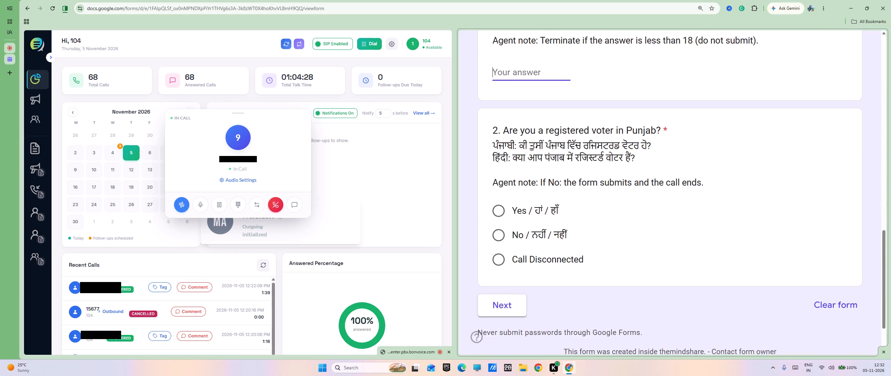
key("3")
key("9")
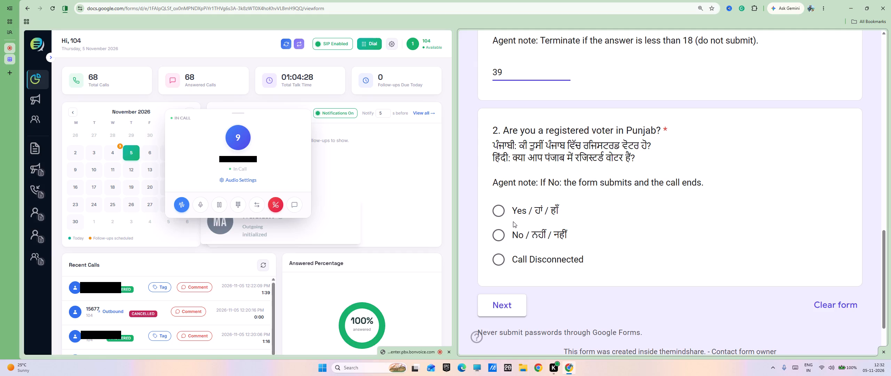
left_click(502, 211)
left_click(517, 308)
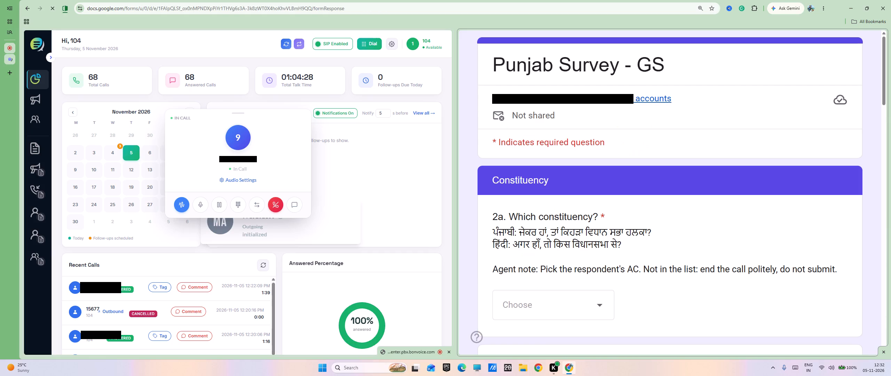
Set the respondent's constituency in question 2a to 2 Bhoa.
left_click_drag(884, 94, 885, 129)
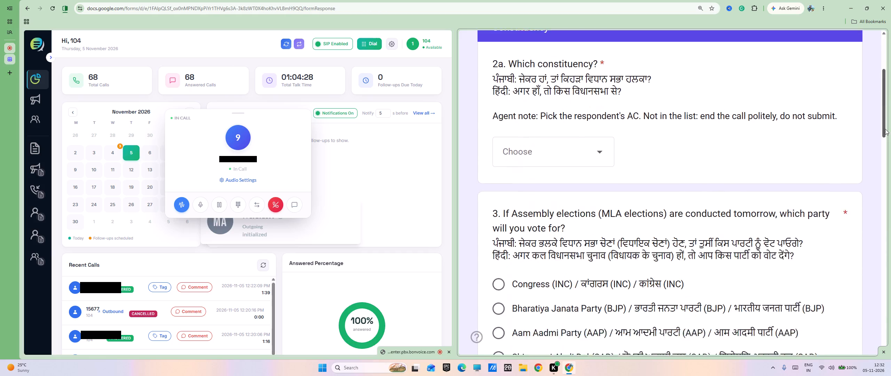
left_click_drag(885, 129, 885, 130)
left_click(590, 133)
scroll(554, 206, "down", 2)
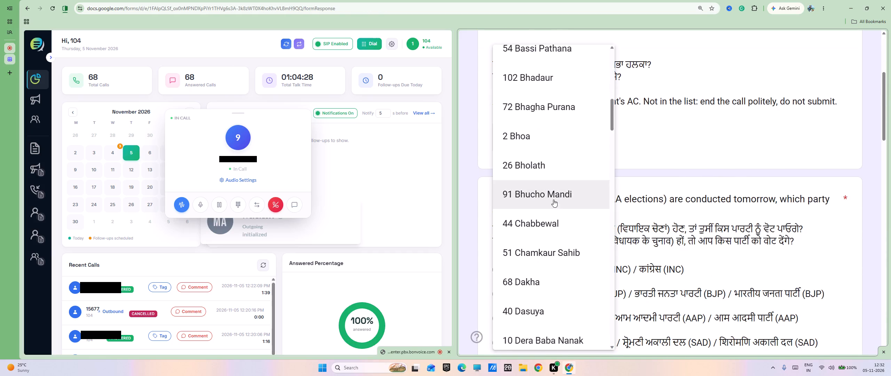
left_click(553, 133)
Choose Bahujan Samaj Party (BSP) for tomorrow's vote, the 2022 Assembly vote and the section's last party question, and advance the form.
scroll(583, 198, "down", 1)
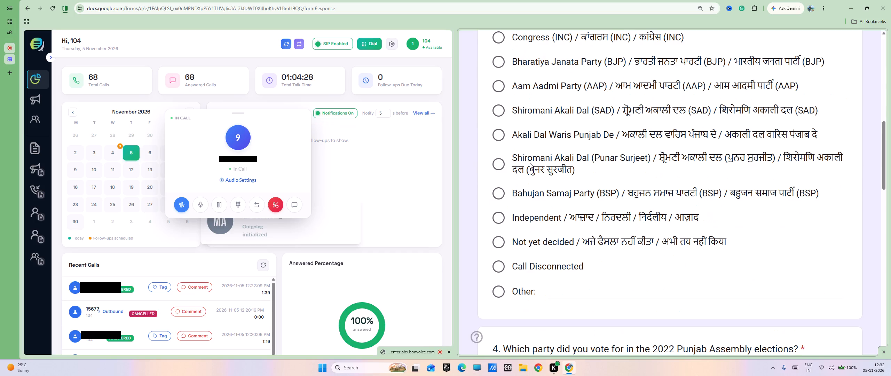
left_click(497, 219)
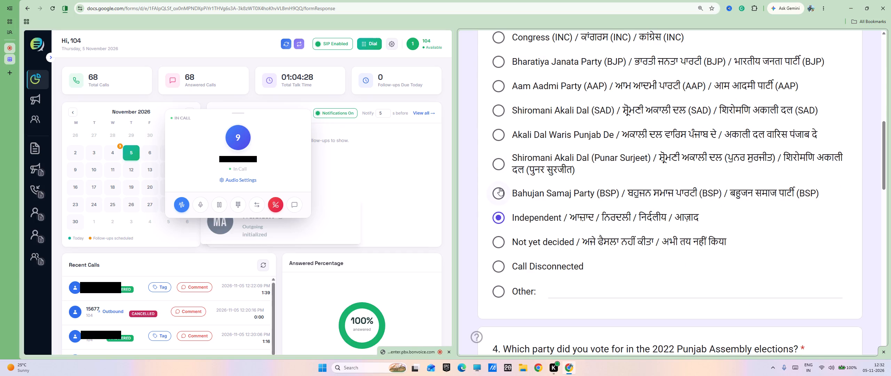
left_click(499, 188)
scroll(519, 229, "down", 1)
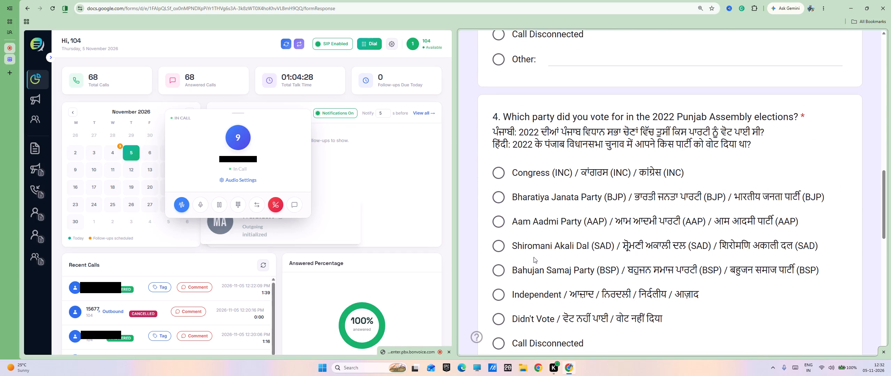
left_click(500, 270)
scroll(500, 270, "down", 2)
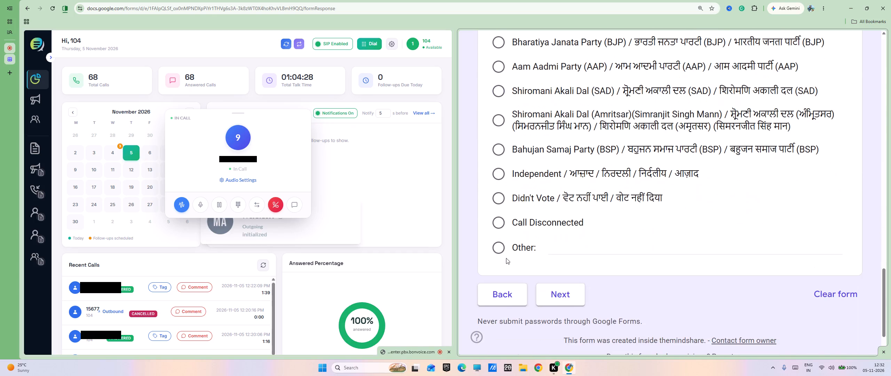
left_click(497, 152)
left_click_drag(546, 273, 548, 279)
left_click(558, 296)
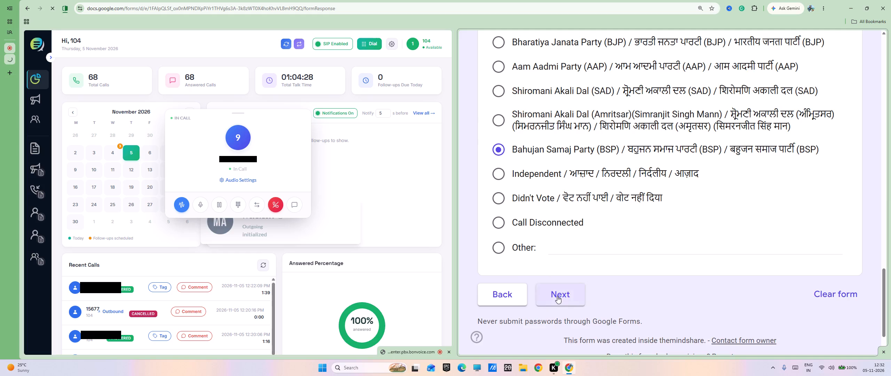
Choose Rakesh Kumar (BSP) in the all-party candidate question and Teena Chaudhary in the Bhoa INC candidate question, and advance the form.
scroll(547, 278, "down", 1)
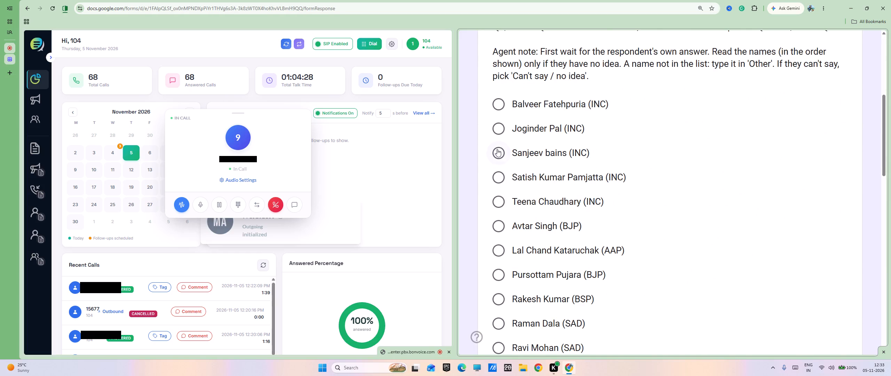
scroll(520, 217, "down", 1)
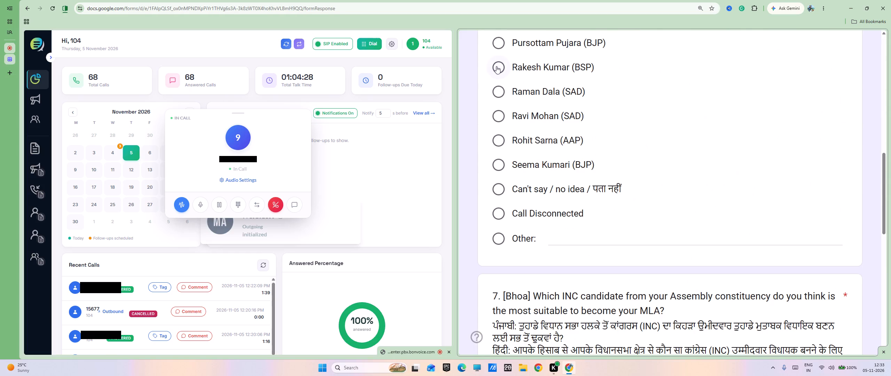
left_click(502, 64)
scroll(537, 141, "down", 1)
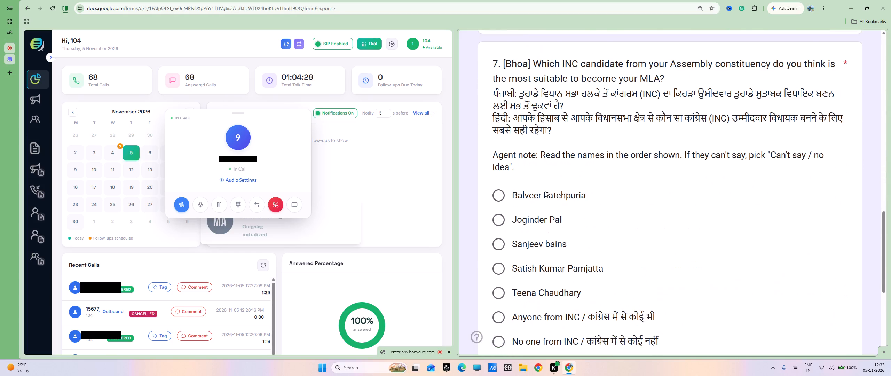
scroll(546, 203, "down", 1)
left_click(498, 69)
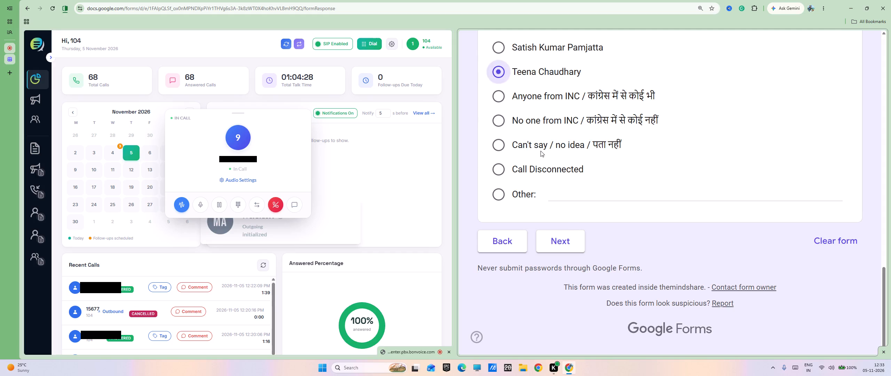
scroll(571, 238, "up", 2)
scroll(520, 249, "down", 1)
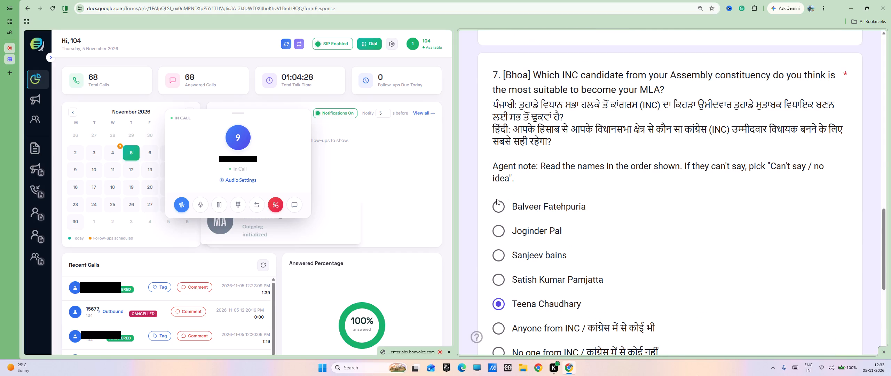
scroll(547, 348, "down", 1)
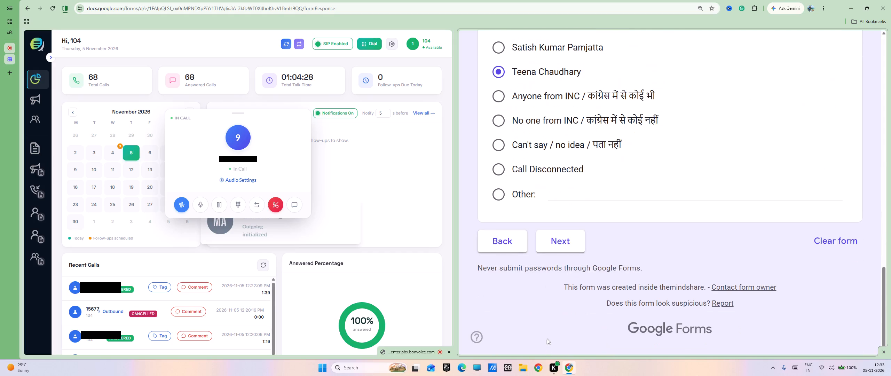
left_click(564, 237)
Record the respondent's community as Ravidasia and submit the survey response.
scroll(564, 237, "down", 1)
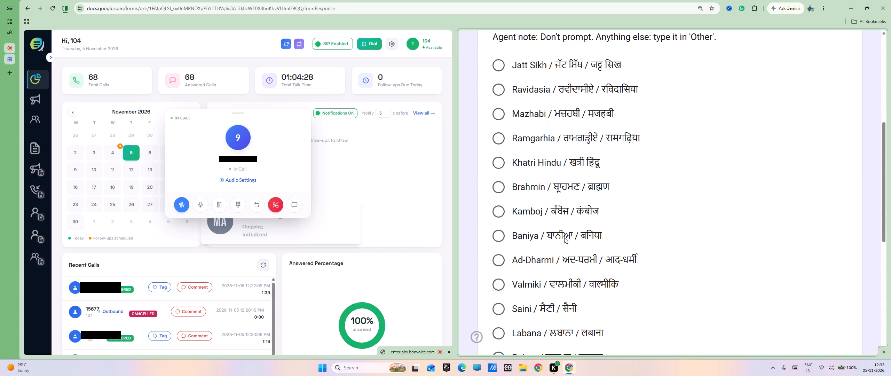
left_click(502, 91)
scroll(545, 189, "down", 3)
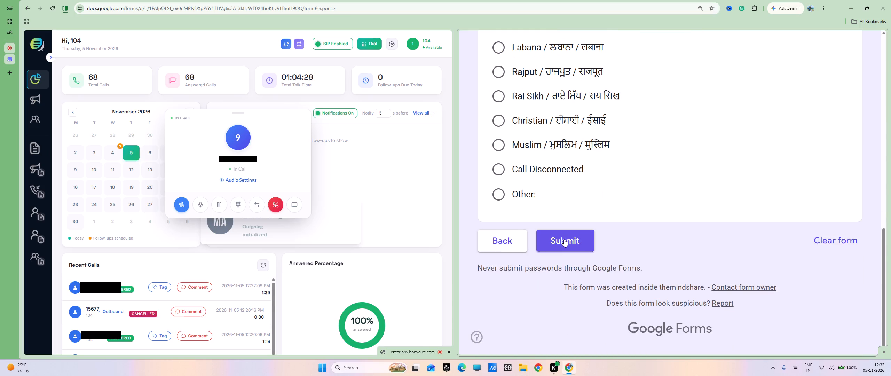
left_click(564, 239)
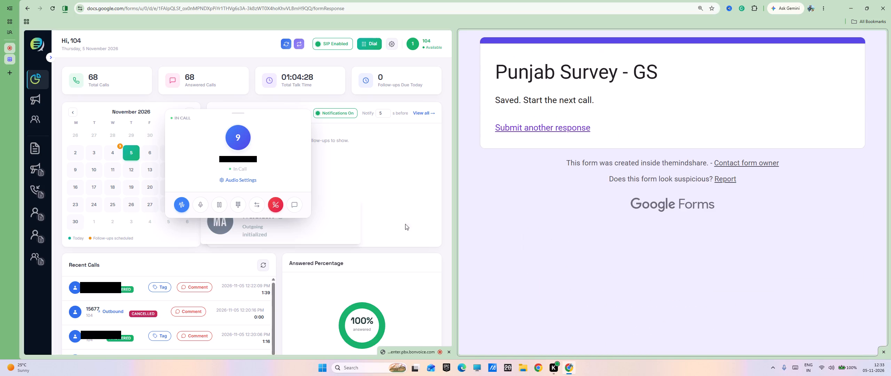
End the active campaign call.
left_click(278, 205)
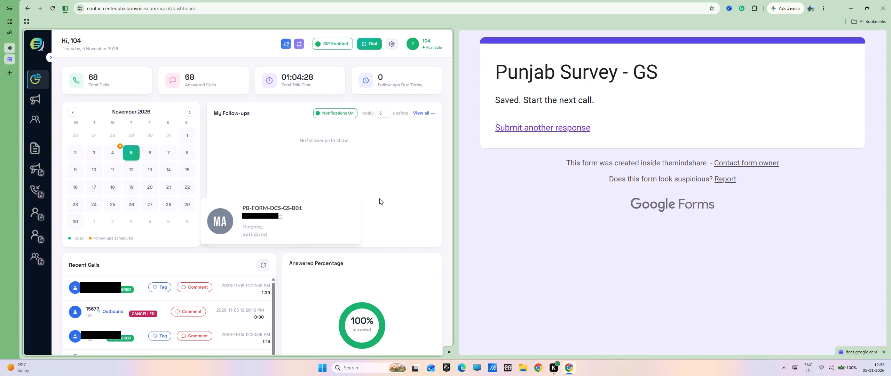
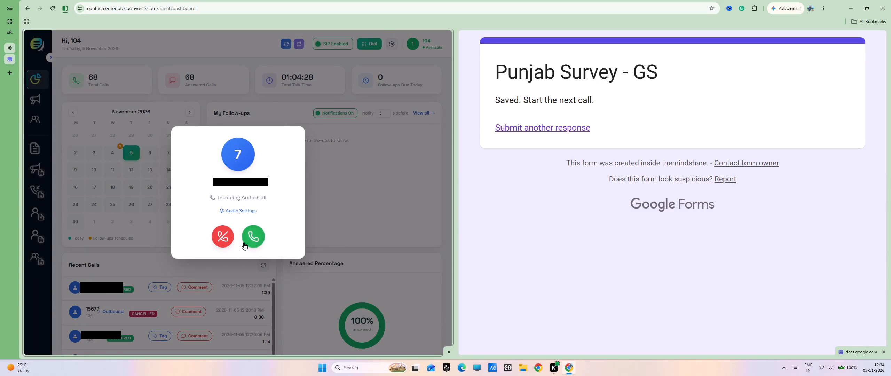
Answer the incoming campaign audio call.
left_click(250, 239)
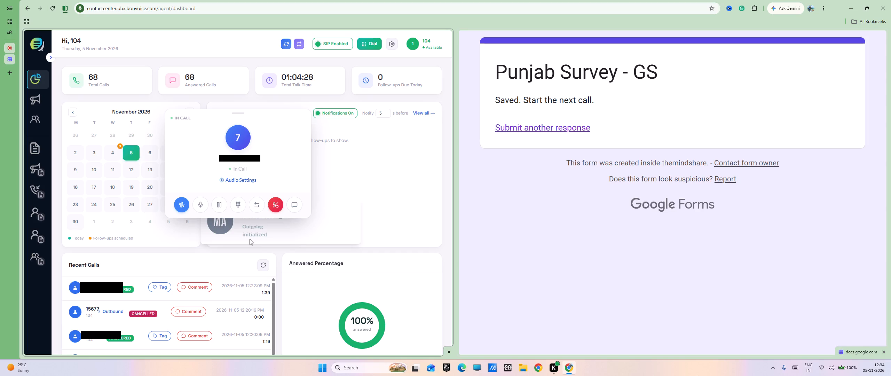
Start another Punjab Survey - GS response and enter the agent's name in the Agent ID question.
left_click(524, 123)
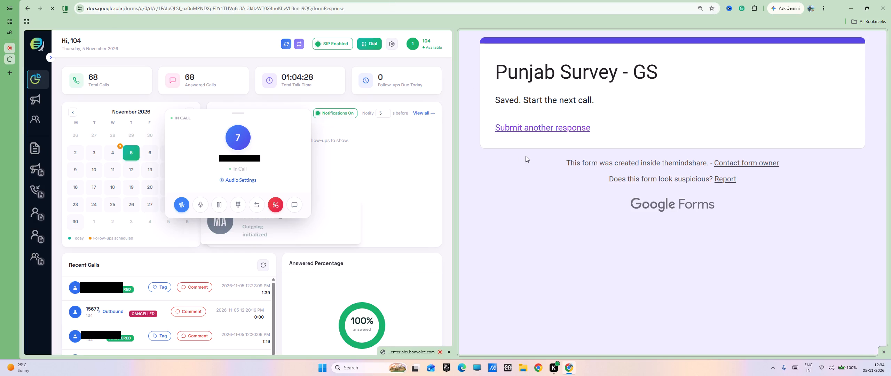
left_click_drag(884, 94, 886, 147)
left_click(567, 170)
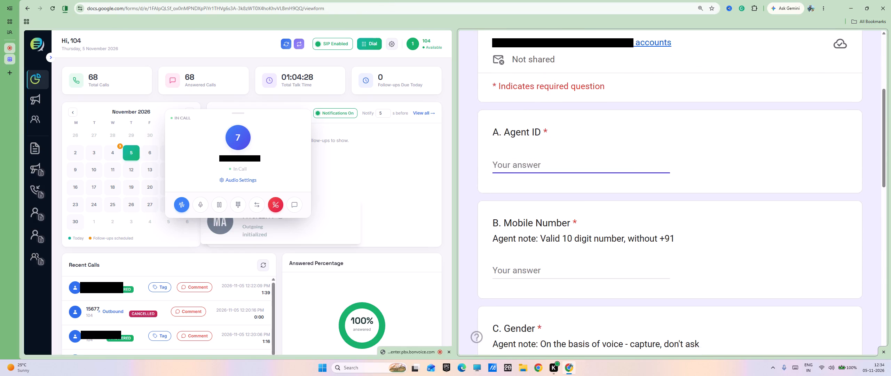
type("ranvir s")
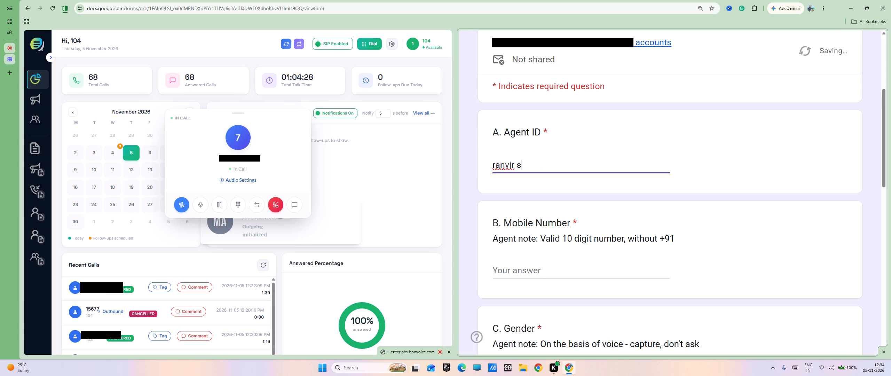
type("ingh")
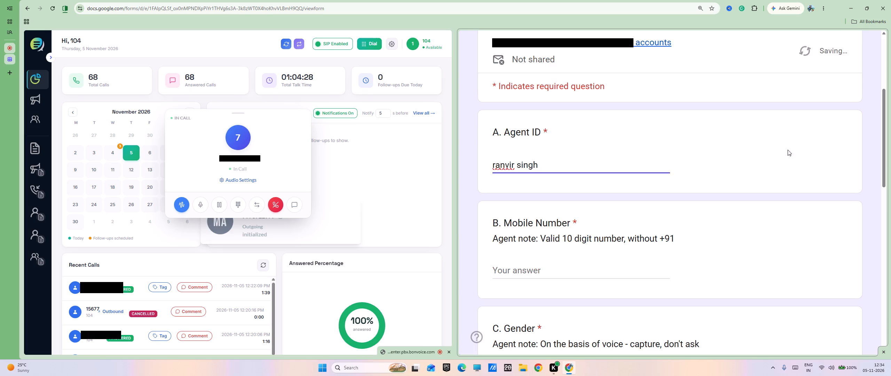
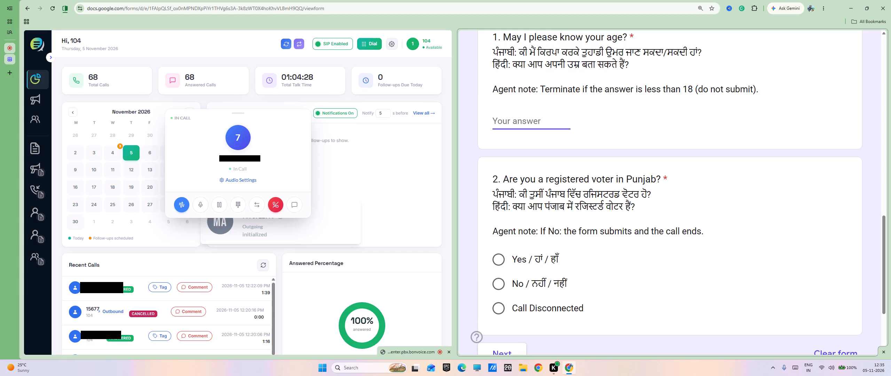
Submit the Punjab Survey - GS response with age 29 and No for being a registered voter in Punjab.
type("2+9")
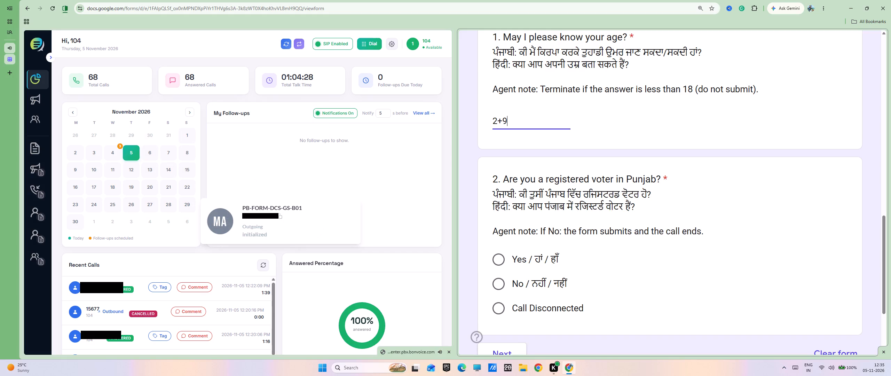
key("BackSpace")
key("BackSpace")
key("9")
left_click(500, 285)
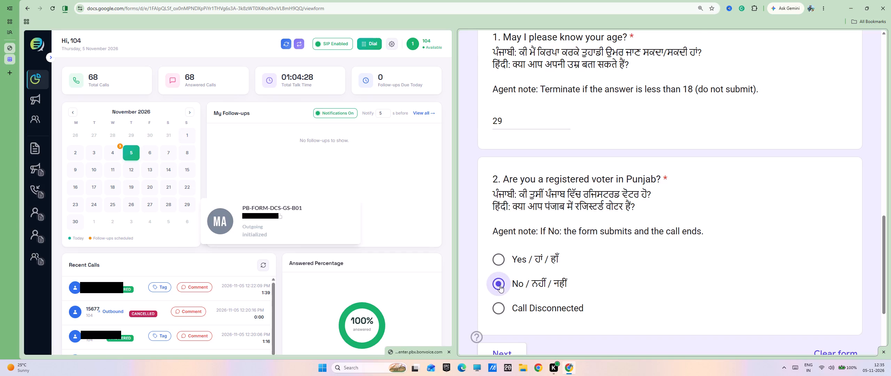
scroll(500, 285, "down", 2)
left_click(507, 246)
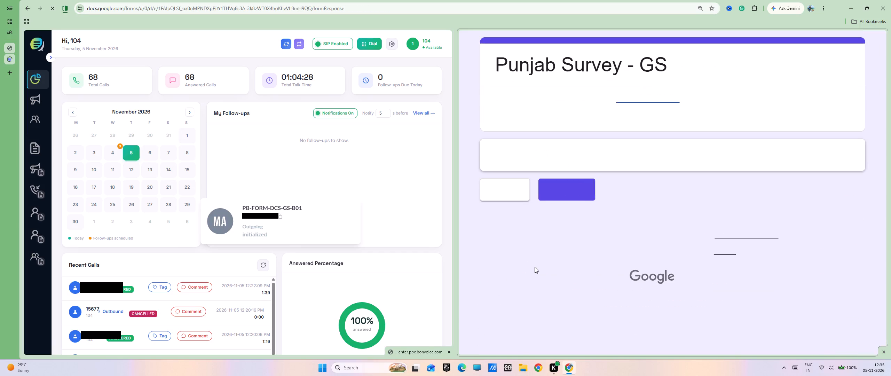
left_click(575, 194)
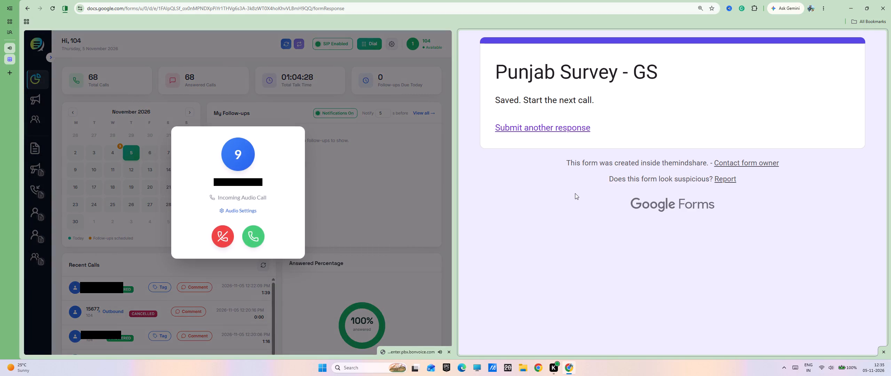
Decline the incoming audio call.
left_click(227, 232)
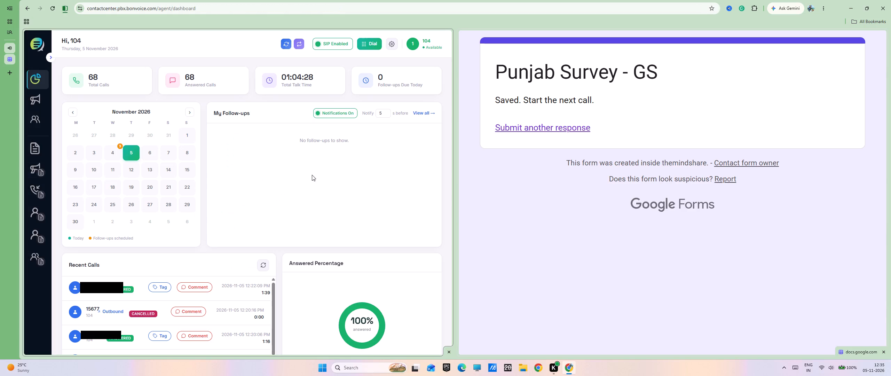
Change agent 104's availability status from Available.
left_click(414, 46)
left_click(408, 76)
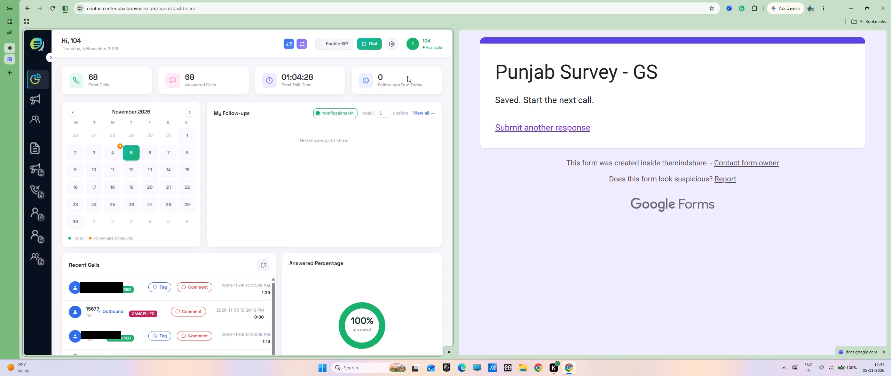
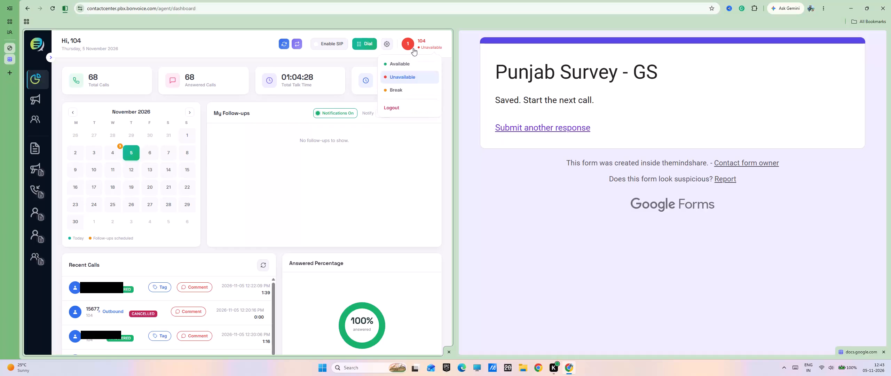
Set agent 104's availability status to Available.
left_click(409, 67)
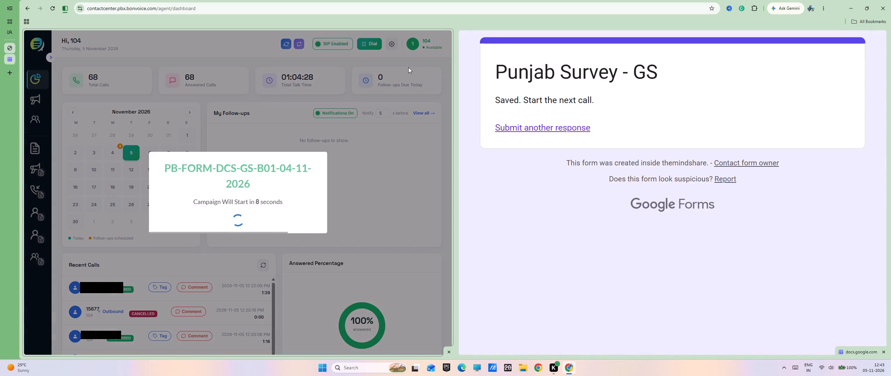
Start another Punjab Survey - GS response and enter the agent's name as the Agent ID.
left_click(527, 129)
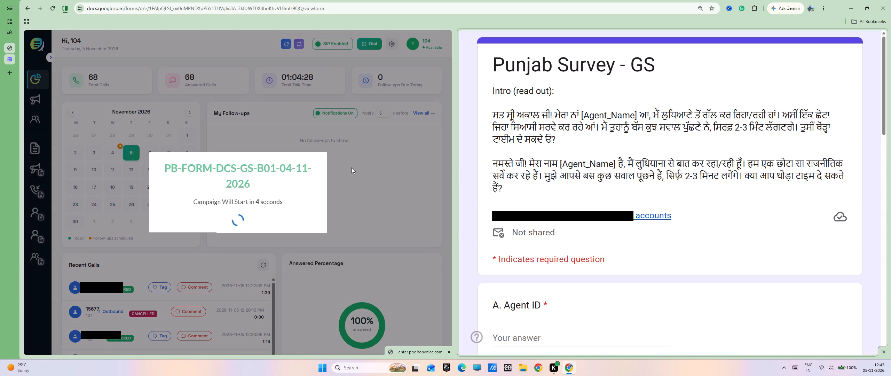
left_click_drag(885, 119, 880, 191)
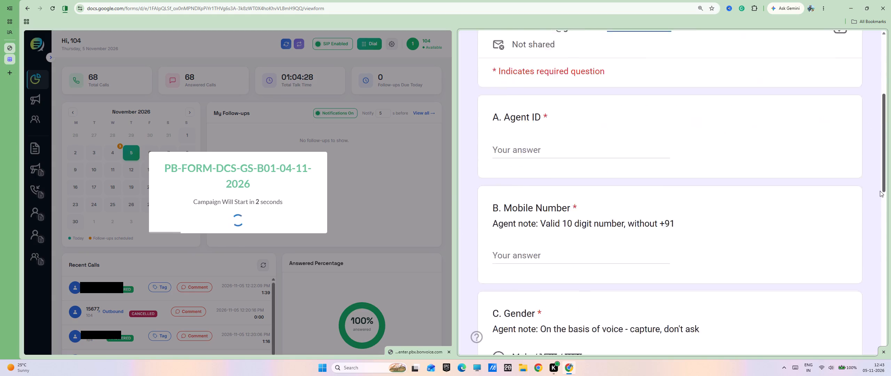
left_click_drag(880, 191, 878, 196)
left_click(563, 84)
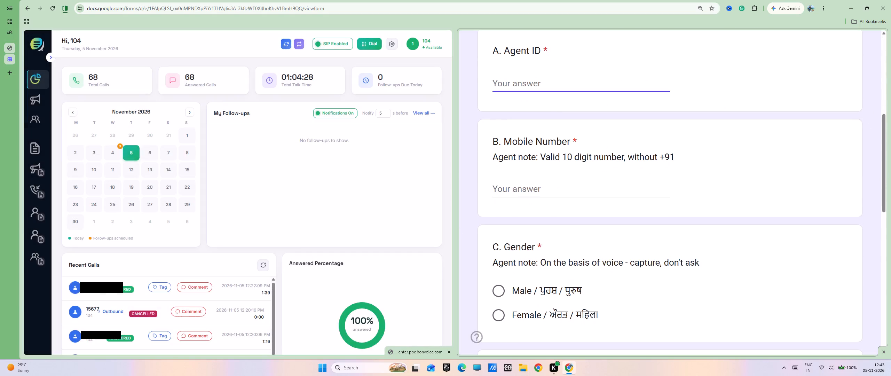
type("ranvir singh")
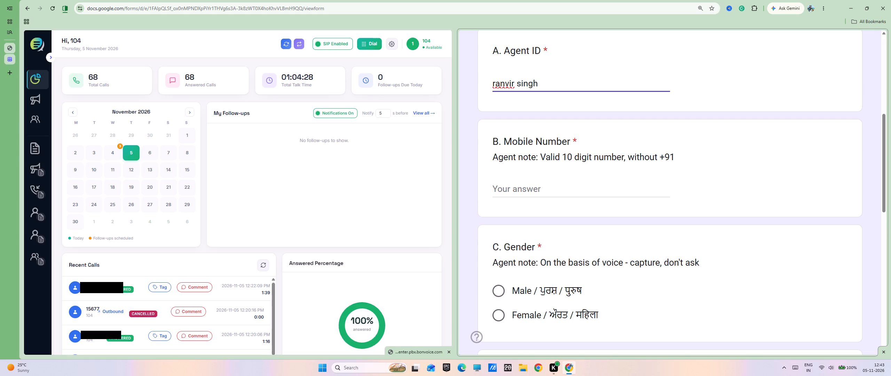
Begin the Mobile Number answer in the new survey response.
left_click(575, 182)
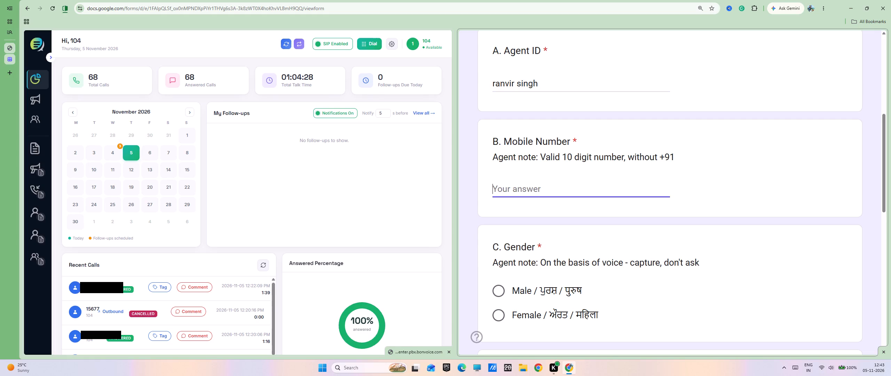
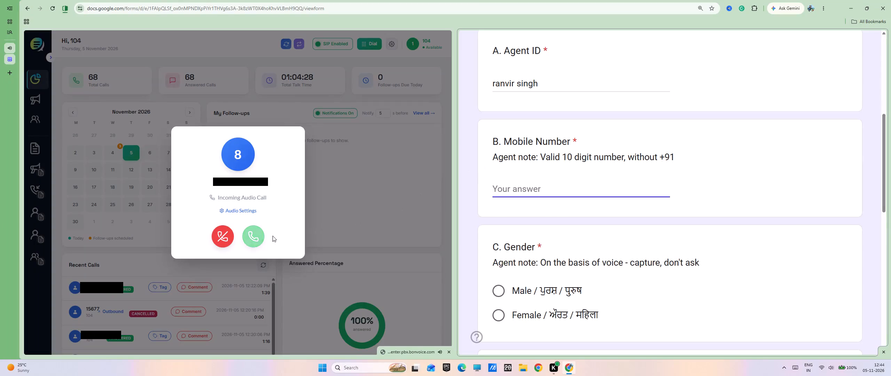
Answer the incoming audio call.
left_click(253, 239)
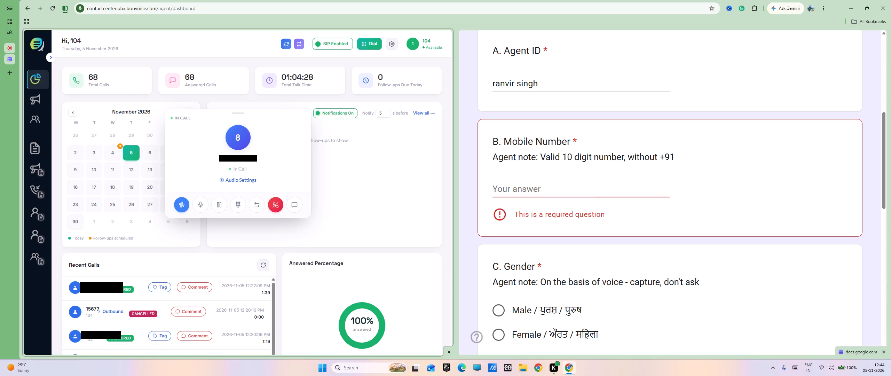
Open the tagging options for the most recent answered call in the Recent Calls list.
left_click(161, 286)
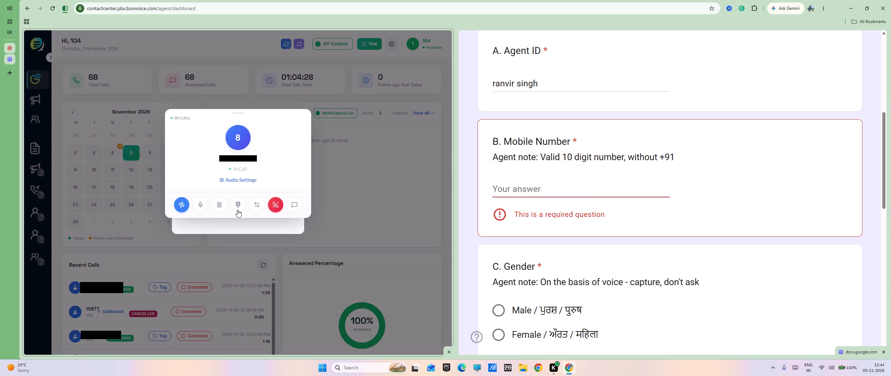
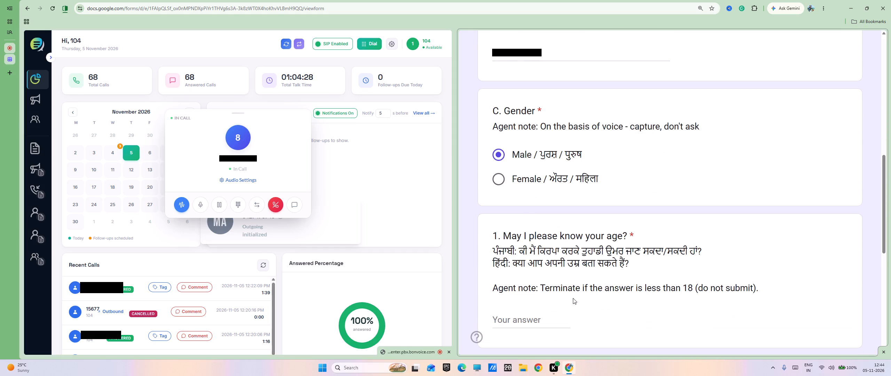
Enter the respondent's age as 45, answer Yes to being a registered Punjab voter, and continue to the Constituency section.
left_click_drag(885, 188, 884, 221)
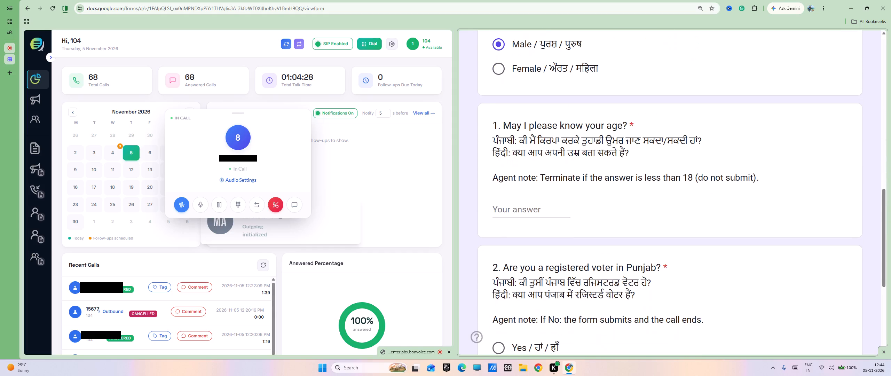
left_click(533, 205)
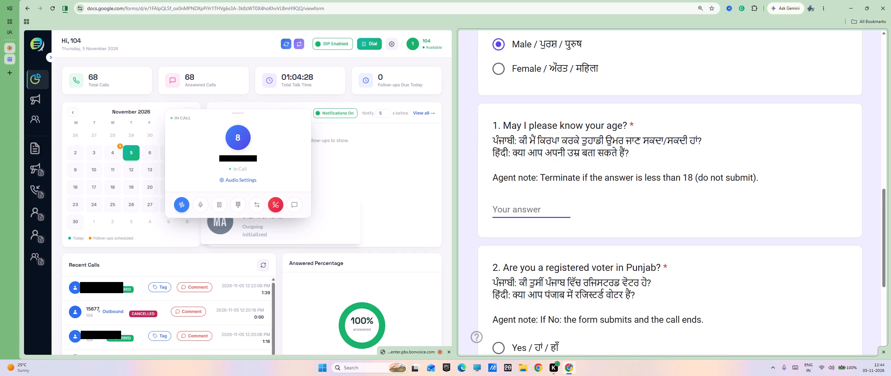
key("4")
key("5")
left_click_drag(883, 210, 883, 267)
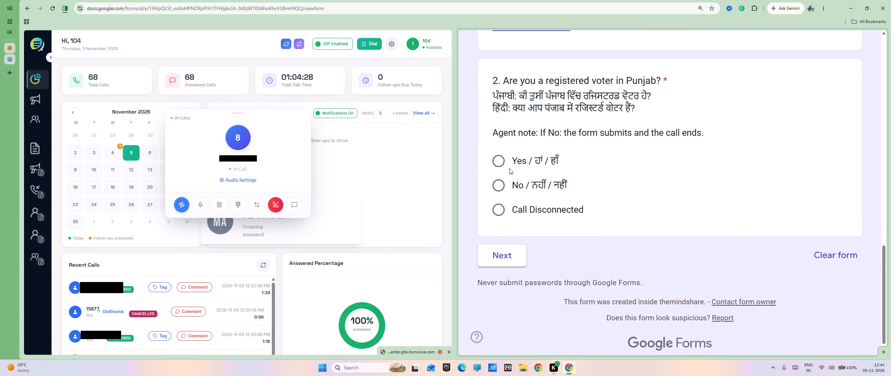
left_click(501, 164)
left_click(500, 257)
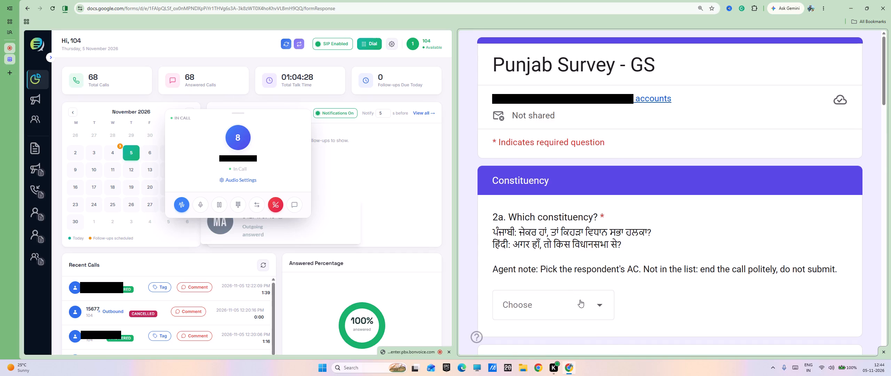
End the active call and set the respondent's constituency to 20 Attari.
left_click(580, 300)
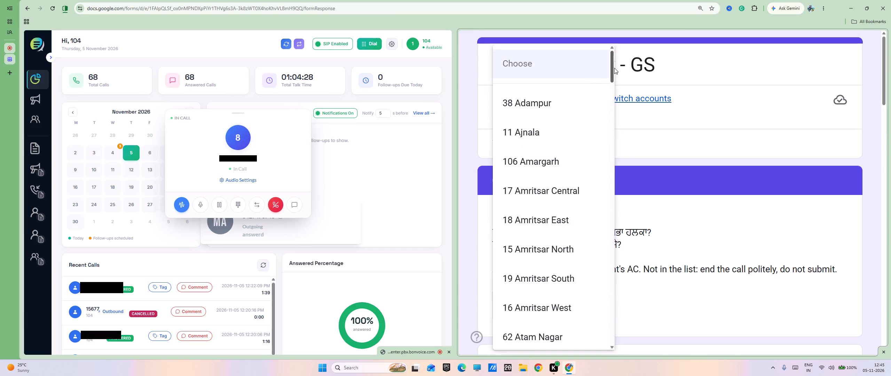
left_click_drag(612, 70, 609, 93)
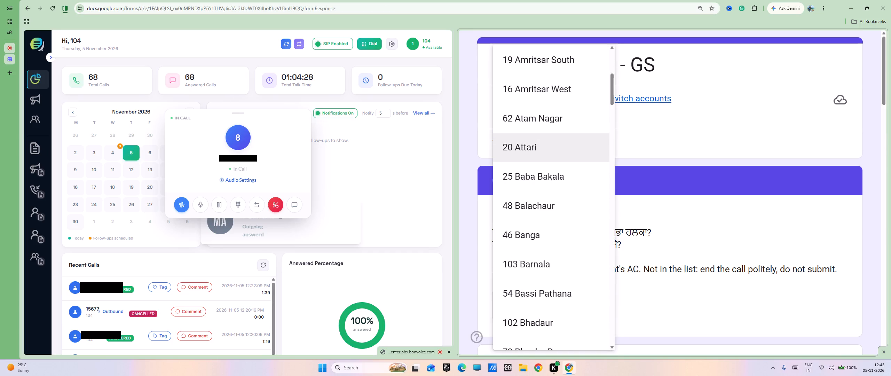
left_click(282, 210)
left_click(539, 149)
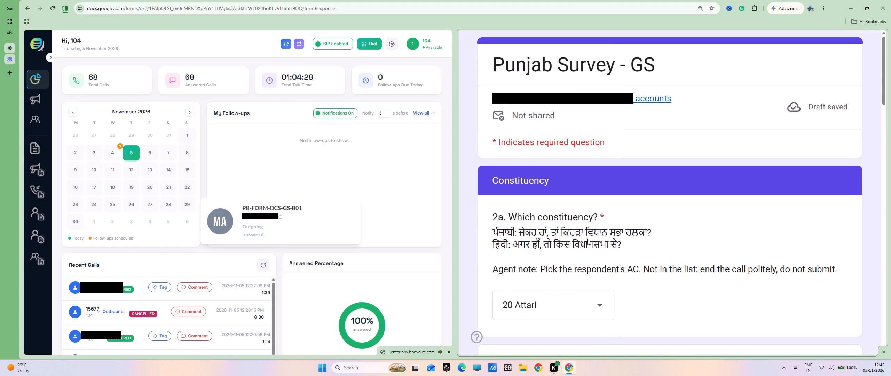
Answer question 3 on tomorrow's vote with Akali Dal Waris Punjab De and question 4 on the 2022 vote with Aam Aadmi Party (AAP).
scroll(587, 239, "down", 1)
scroll(546, 209, "down", 1)
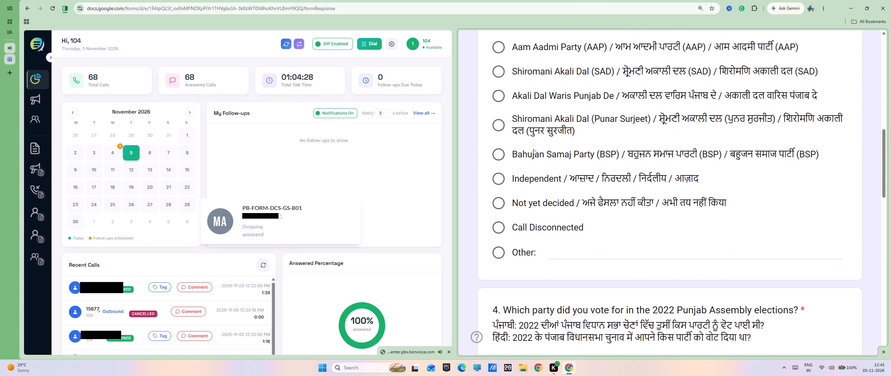
left_click(518, 129)
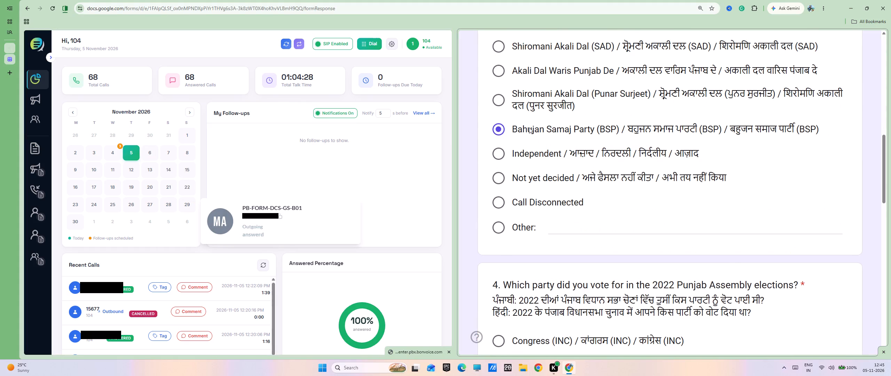
left_click(565, 70)
scroll(566, 105, "up", 1)
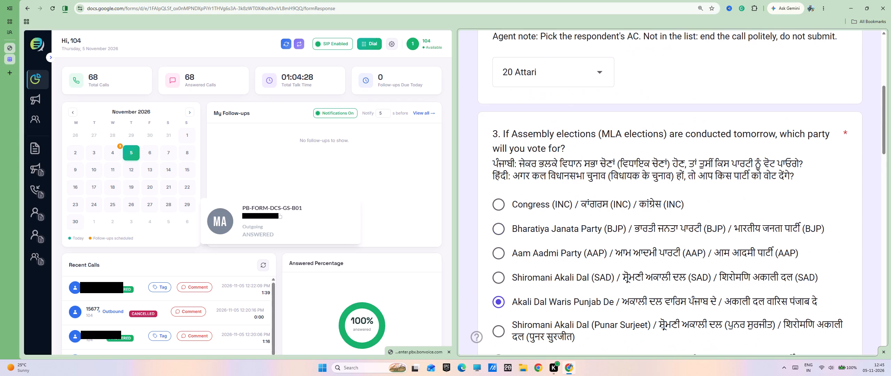
scroll(570, 143, "down", 2)
left_click(556, 155)
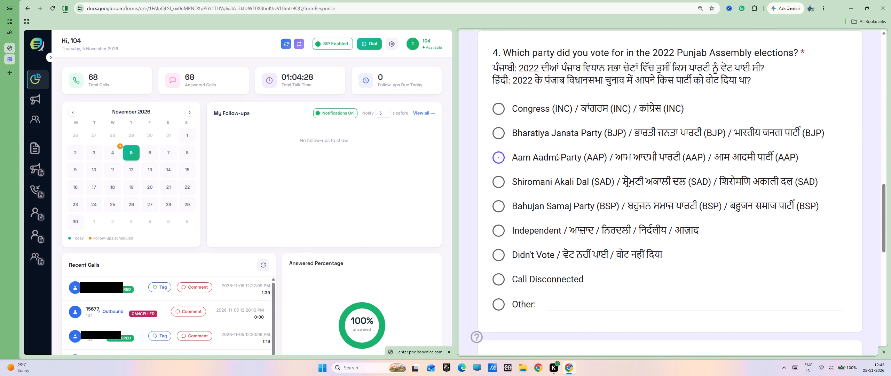
Answer question 5 on the 2024 general election vote and continue to the 20 Attari section.
scroll(555, 156, "down", 2)
scroll(559, 90, "up", 1)
left_click(549, 249)
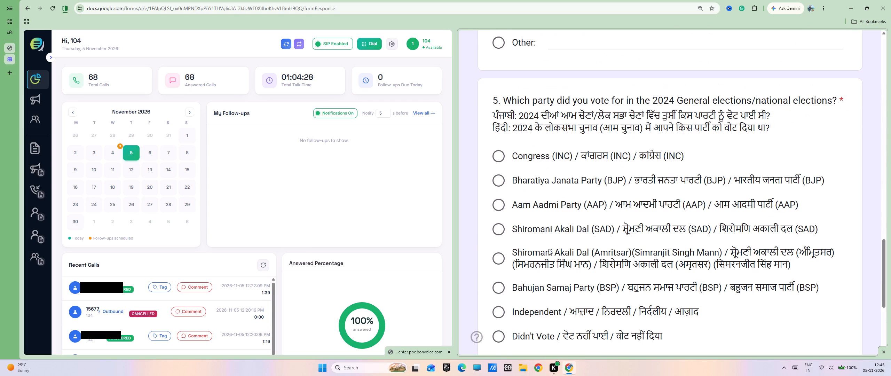
scroll(548, 249, "down", 2)
left_click(546, 241)
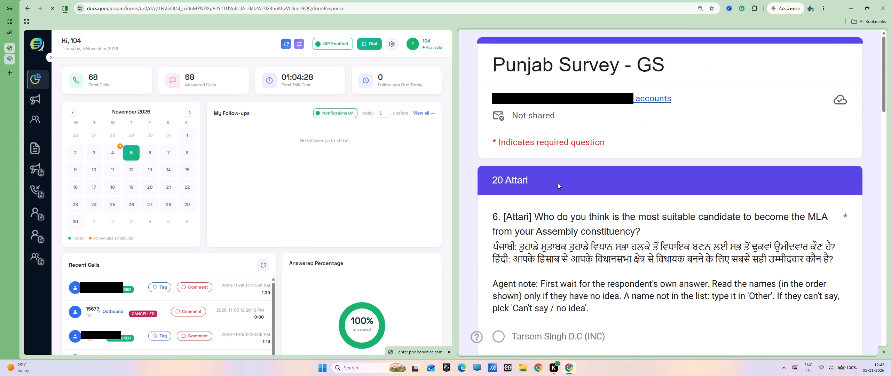
Answer question 6 by choosing the most suitable MLA candidate for Attari.
scroll(554, 179, "down", 1)
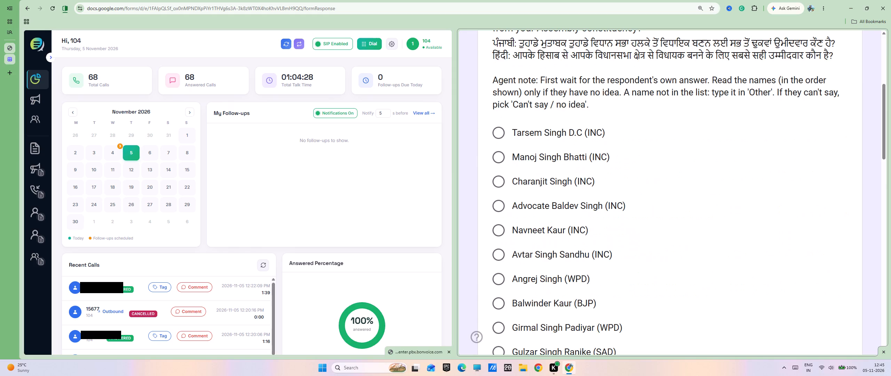
scroll(563, 189, "down", 1)
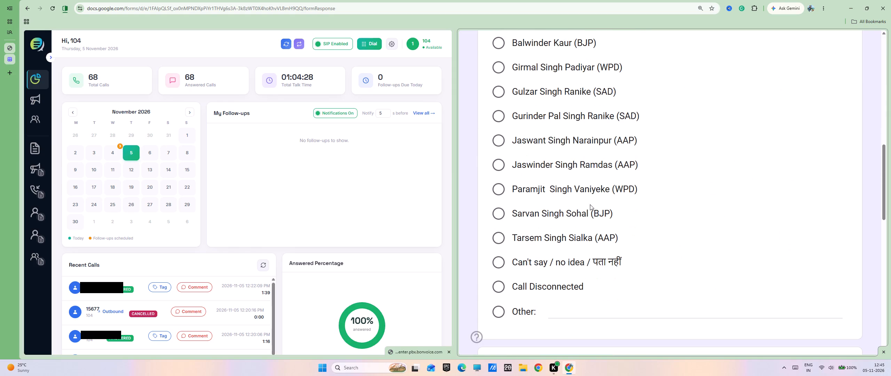
left_click(540, 191)
Answer the INC candidate question with Can't say / no idea and continue to the community question.
scroll(540, 191, "down", 2)
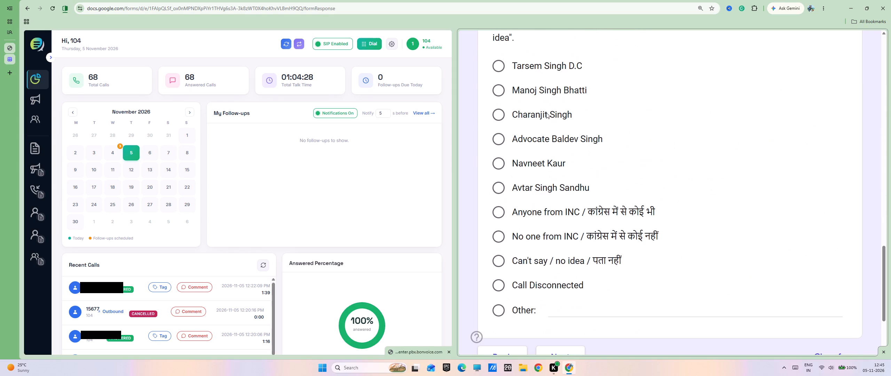
scroll(544, 81, "up", 1)
scroll(558, 253, "down", 1)
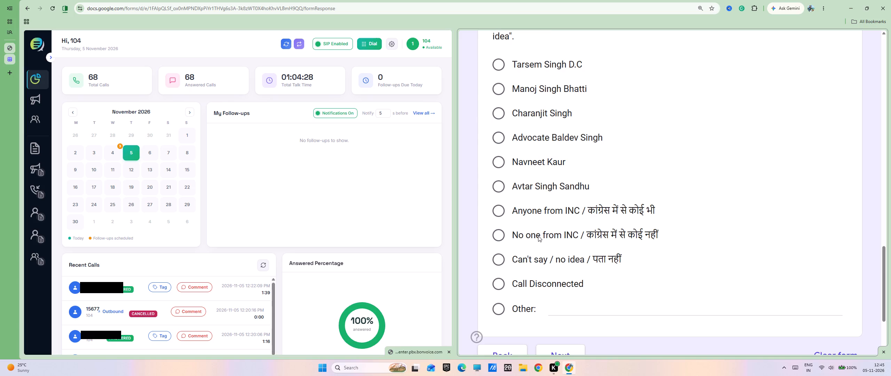
left_click(534, 234)
scroll(537, 235, "down", 2)
left_click(558, 246)
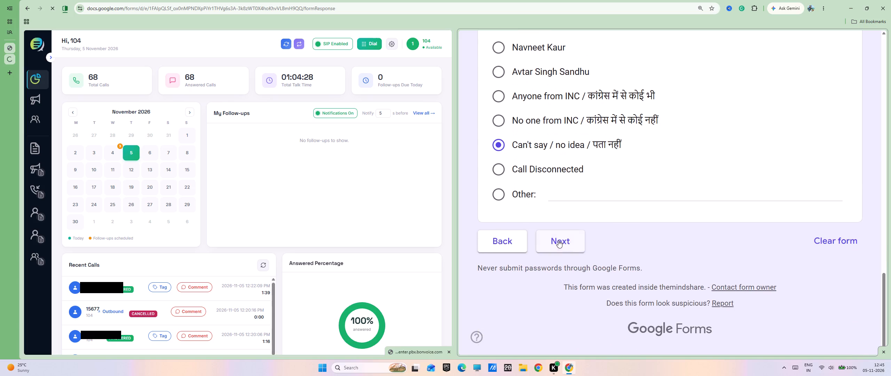
Choose the respondent's community and submit the survey response.
scroll(563, 232, "down", 1)
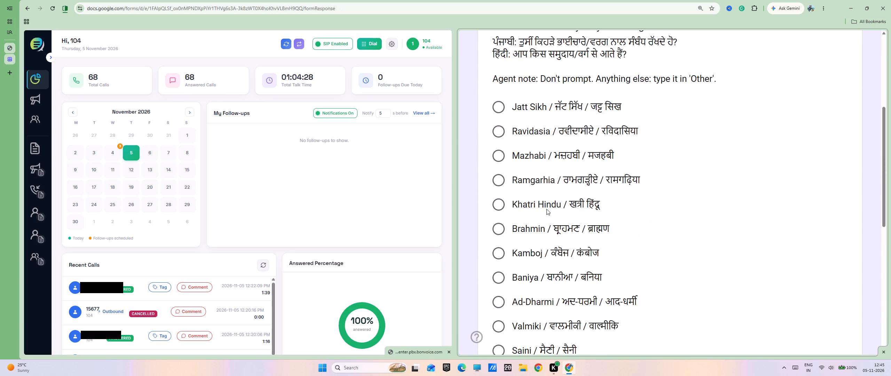
left_click(531, 66)
scroll(547, 186, "down", 5)
left_click(559, 233)
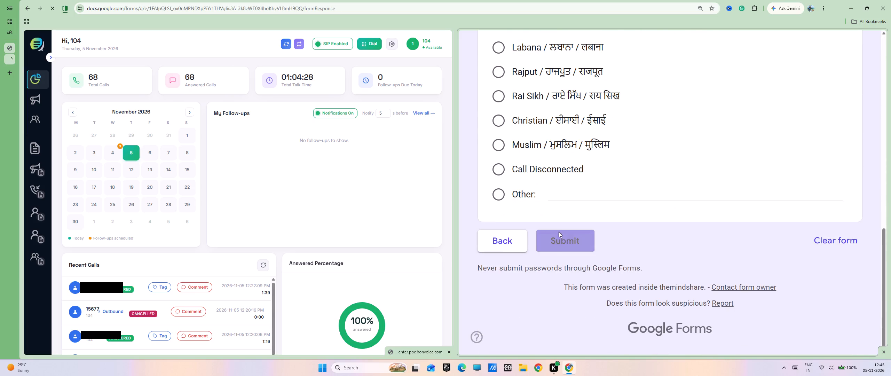
Start another blank response to the Punjab Survey - GS form.
left_click(573, 128)
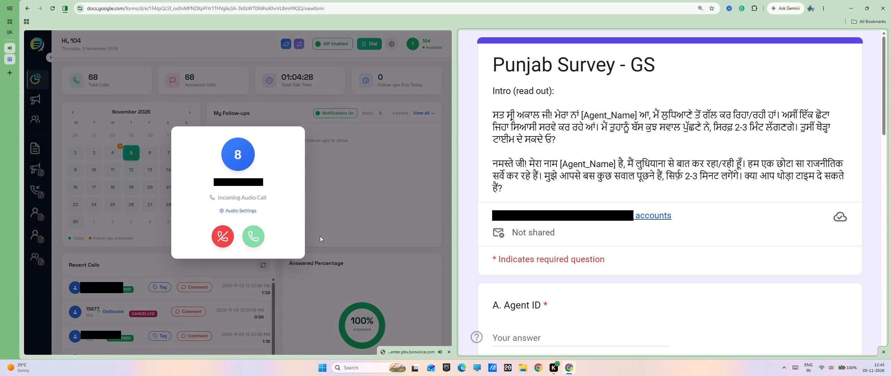
Answer the incoming audio call.
left_click(251, 237)
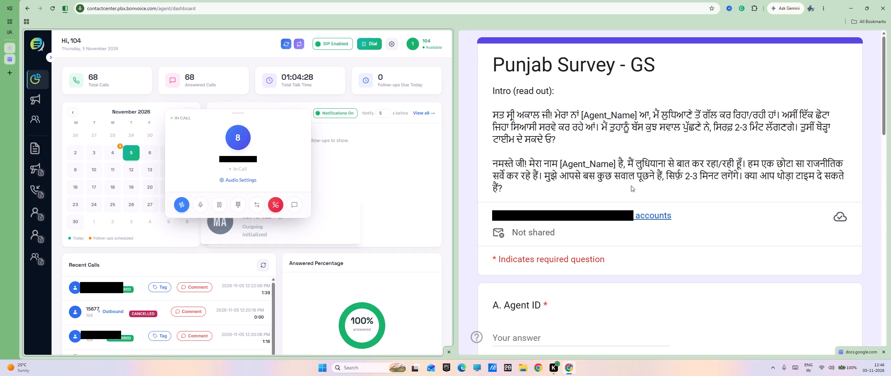
Enter the agent's name in the Agent ID question of the new survey response.
left_click_drag(881, 111, 881, 130)
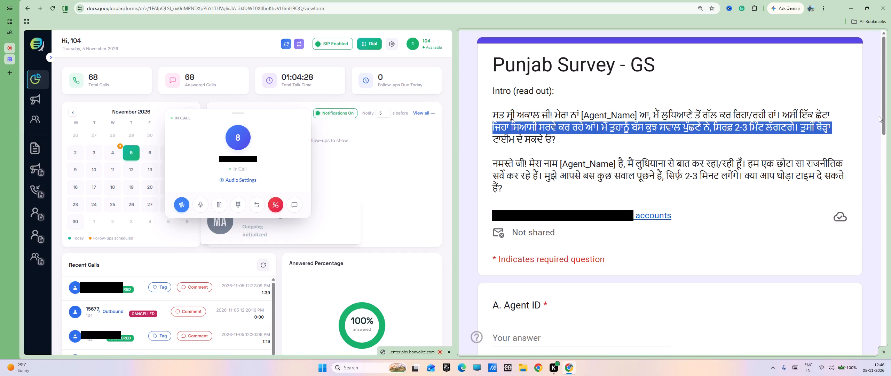
left_click(861, 123)
left_click_drag(883, 120, 883, 134)
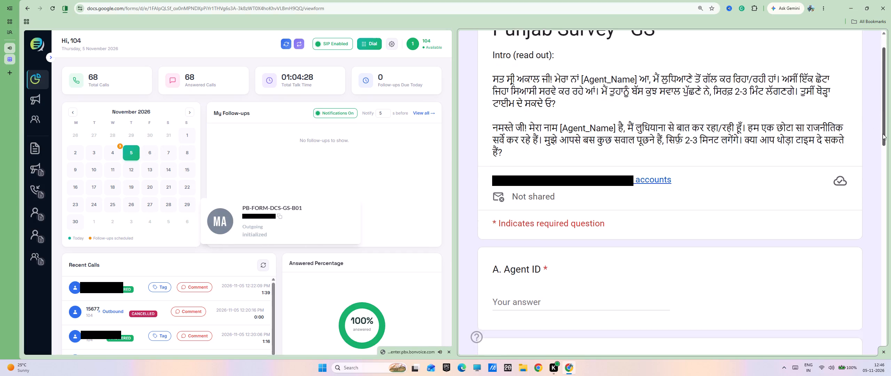
left_click_drag(883, 134, 879, 166)
left_click(574, 195)
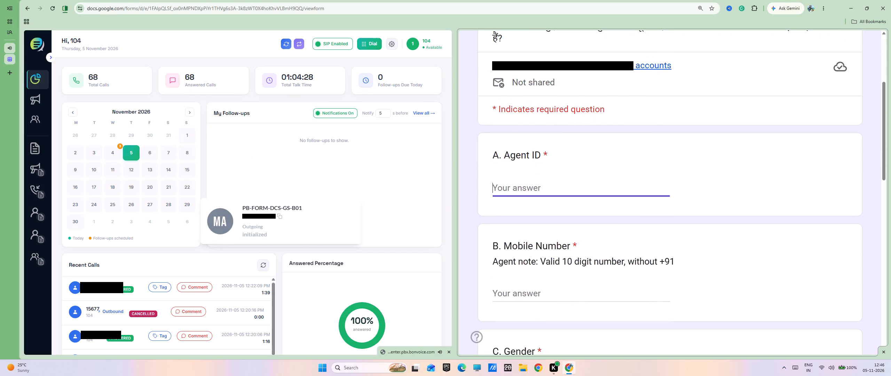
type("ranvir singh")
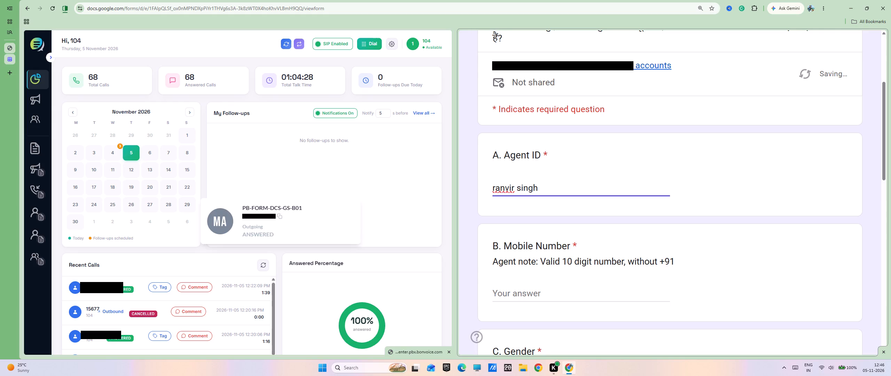
Open the Mobile Number answer for entry.
left_click(509, 299)
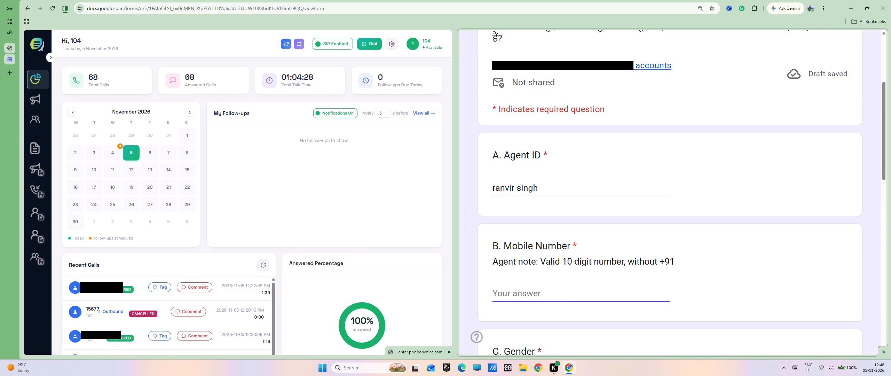
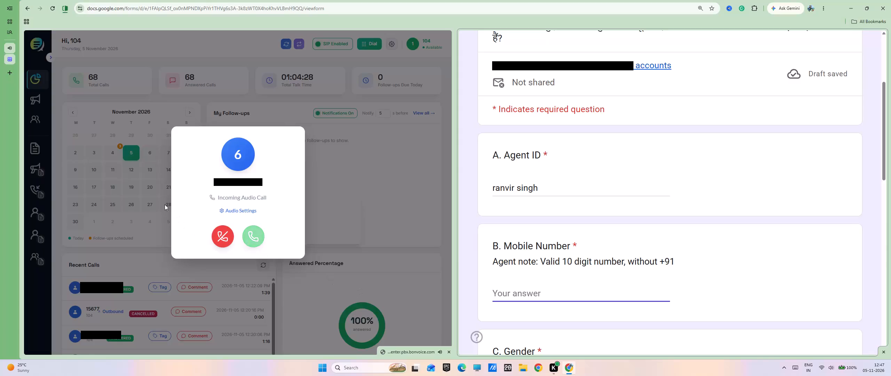
Answer the incoming audio calls for the PB-FORM-DCS-GS-B01 campaign as they arrive.
left_click(255, 237)
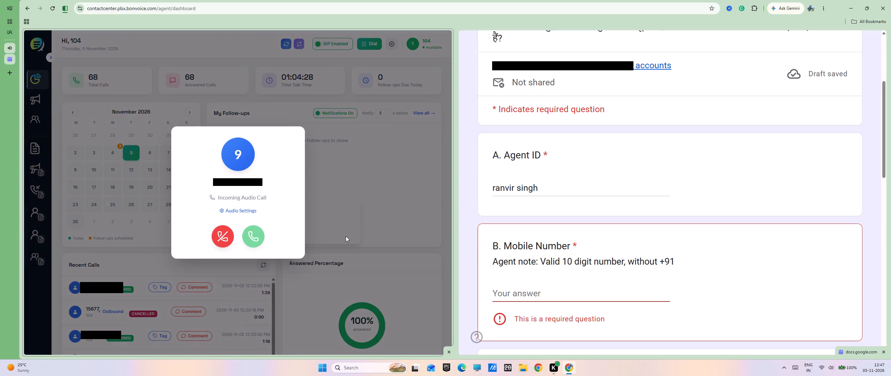
left_click(251, 241)
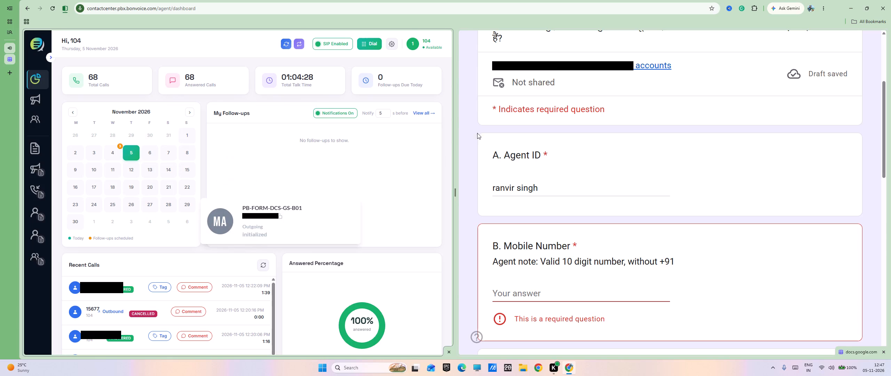
Use agent 104's profile options on the contact centre dashboard to take the SIP connection offline.
left_click(421, 52)
left_click(412, 48)
left_click(410, 78)
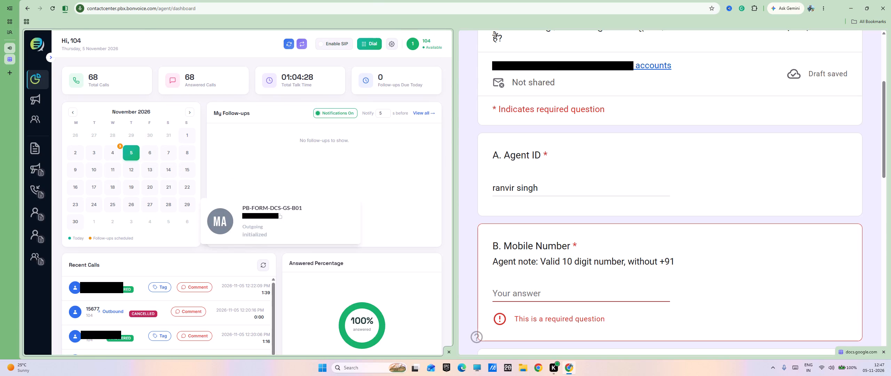
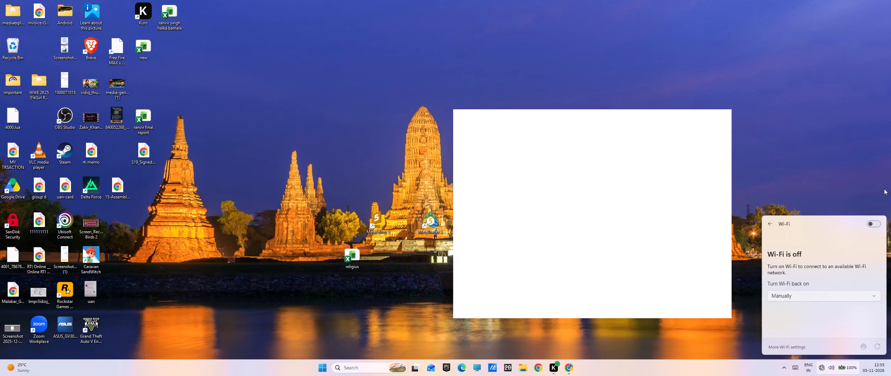
Turn the computer's Wi-Fi back on and dismiss the network settings.
left_click(874, 219)
left_click(789, 178)
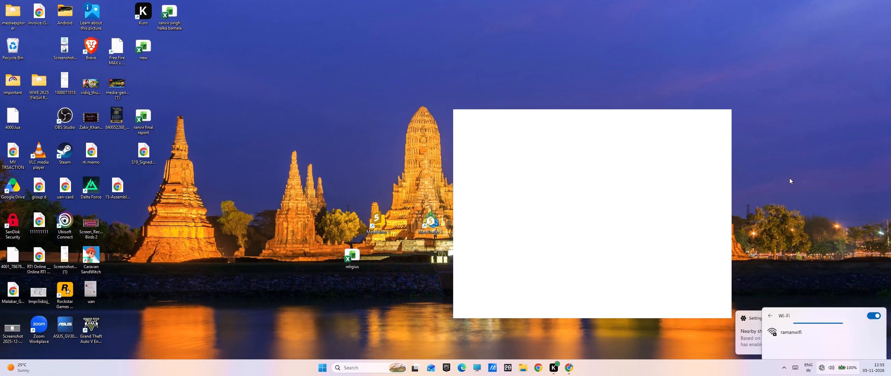
Switch back to Chrome and set agent 104 to Available with SIP enabled on the dashboard.
left_click(568, 375)
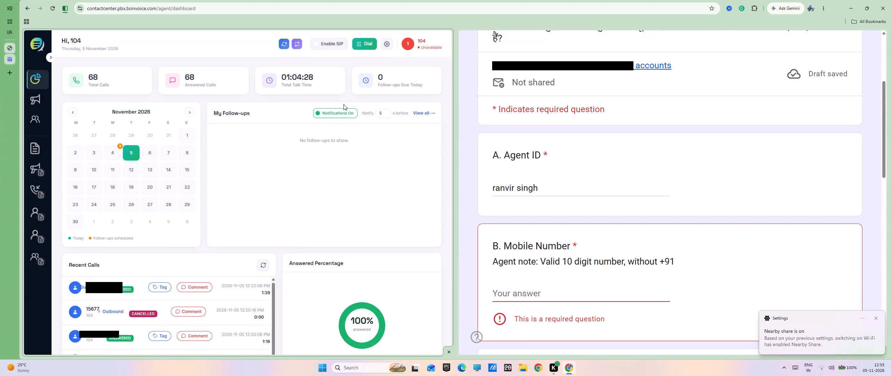
left_click(409, 45)
left_click(408, 63)
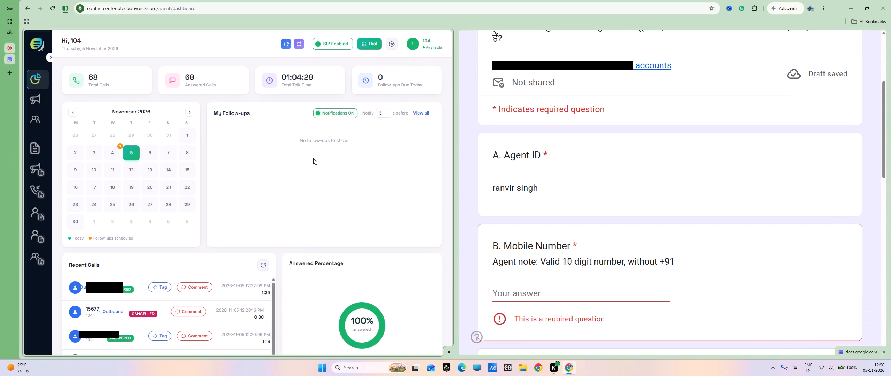
Open the Mobile Number answer in the survey form for entry.
left_click(567, 294)
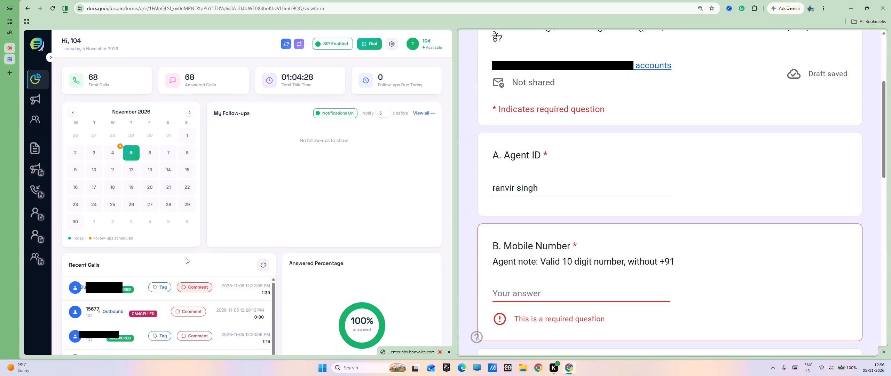
Refresh the Recent Calls list on the agent dashboard until another call arrives.
left_click(259, 266)
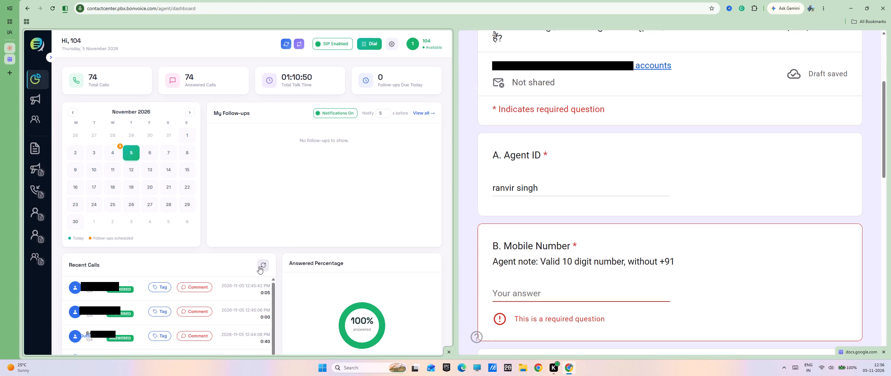
left_click(259, 266)
left_click(259, 266)
triple_click(258, 266)
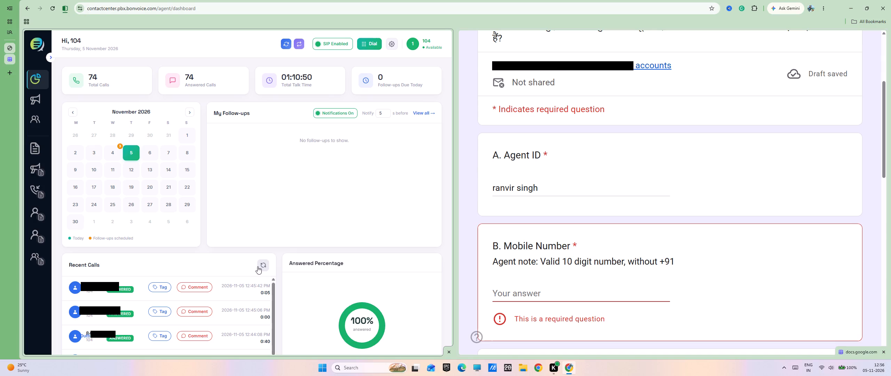
triple_click(258, 266)
left_click(227, 264)
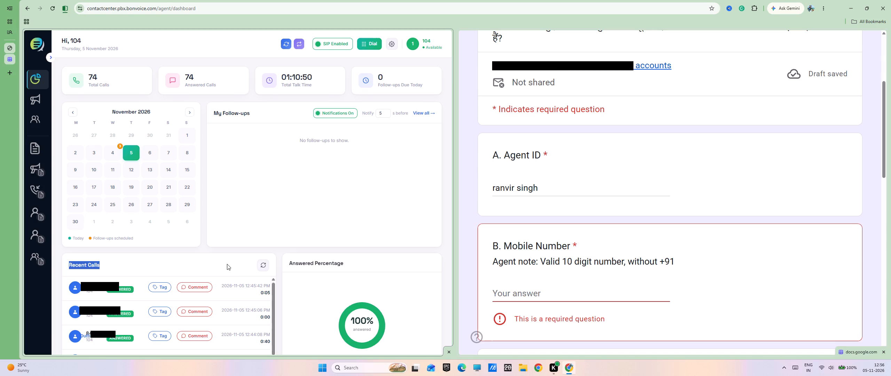
double_click(227, 264)
triple_click(266, 268)
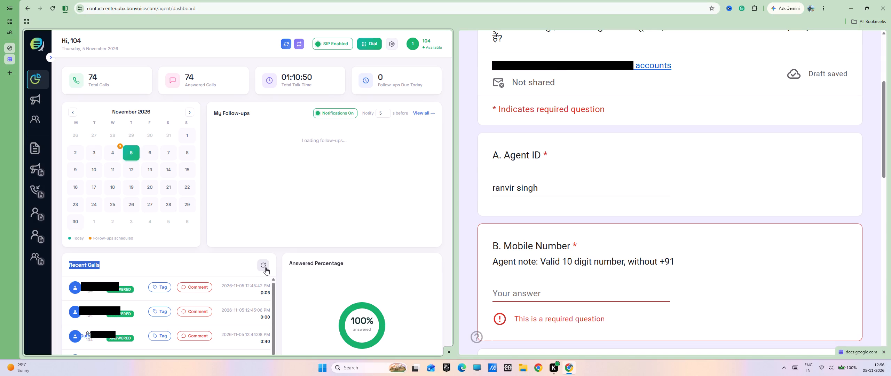
triple_click(266, 267)
triple_click(265, 267)
triple_click(265, 266)
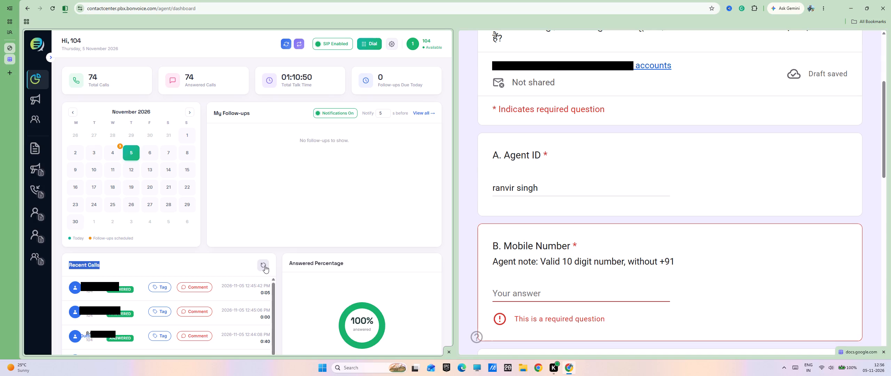
triple_click(265, 266)
triple_click(267, 267)
triple_click(266, 266)
triple_click(266, 266)
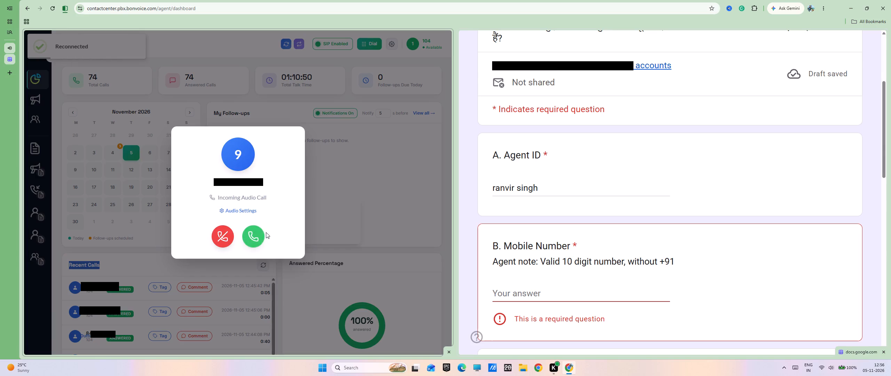
Answer the incoming audio call.
left_click(254, 233)
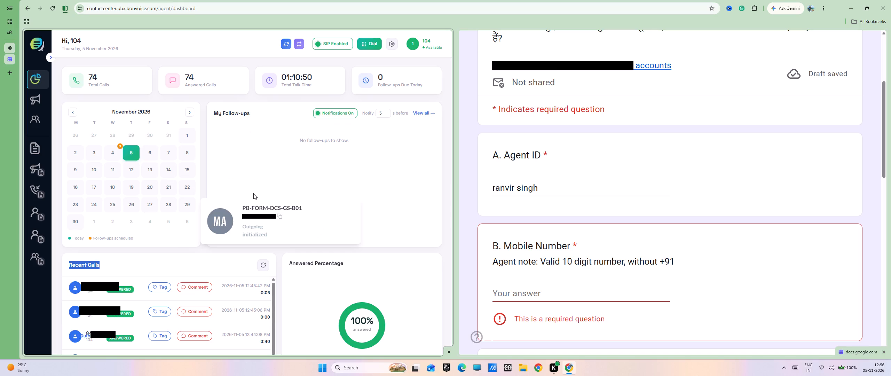
Set the agent status to Unavailable.
left_click(413, 48)
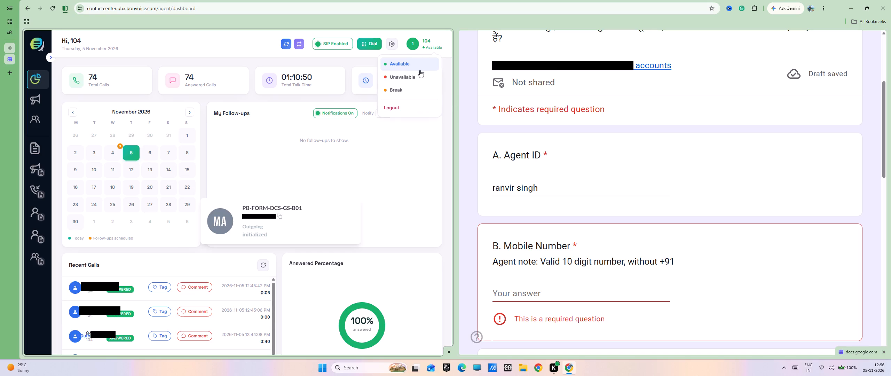
left_click(419, 76)
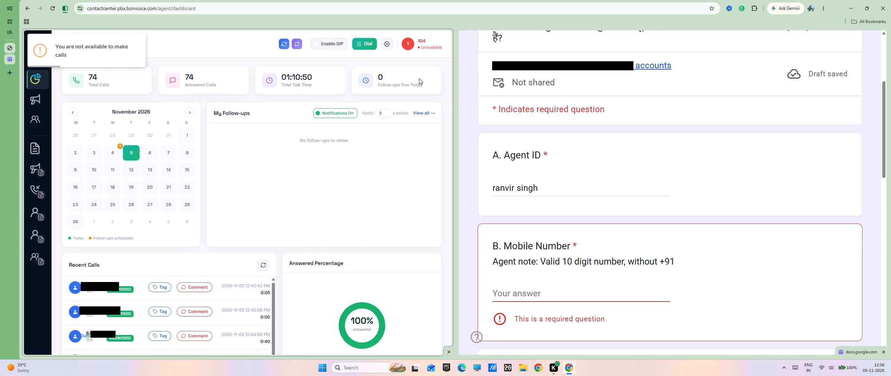
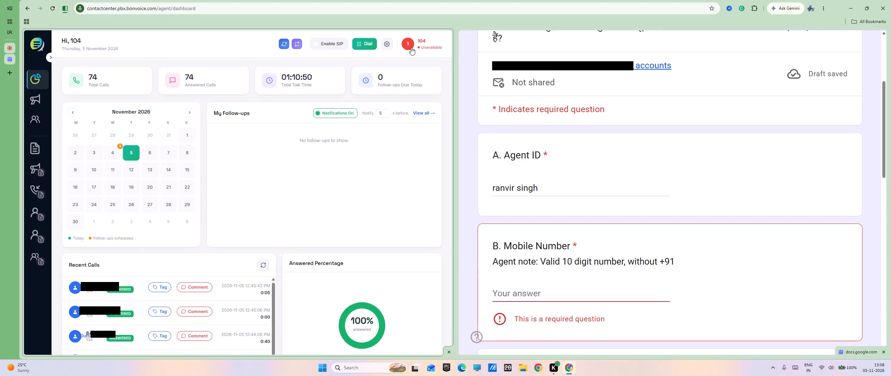
Set the agent status to Available.
left_click(409, 46)
left_click(411, 62)
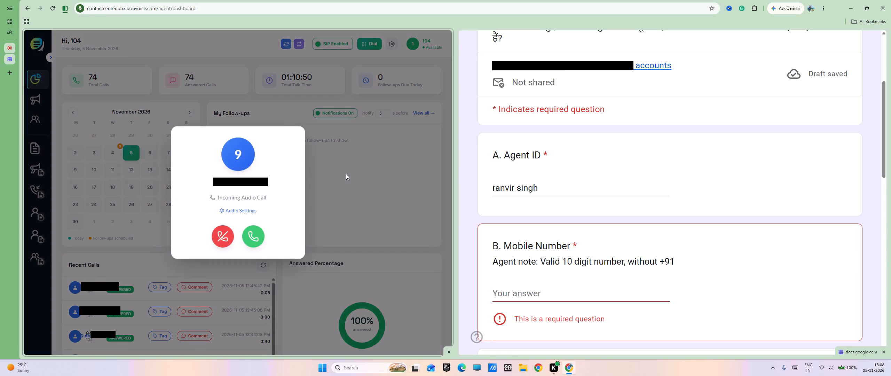
Answer the incoming audio call.
left_click(258, 233)
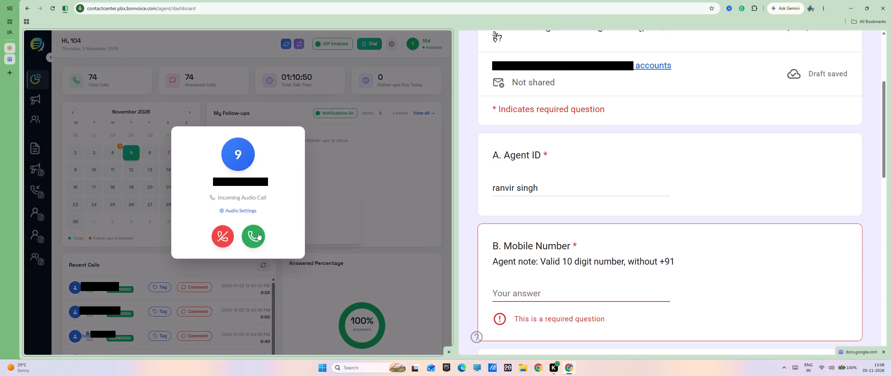
Check the active call's microphone and speaker in its audio settings, and hide the settings again.
left_click(235, 180)
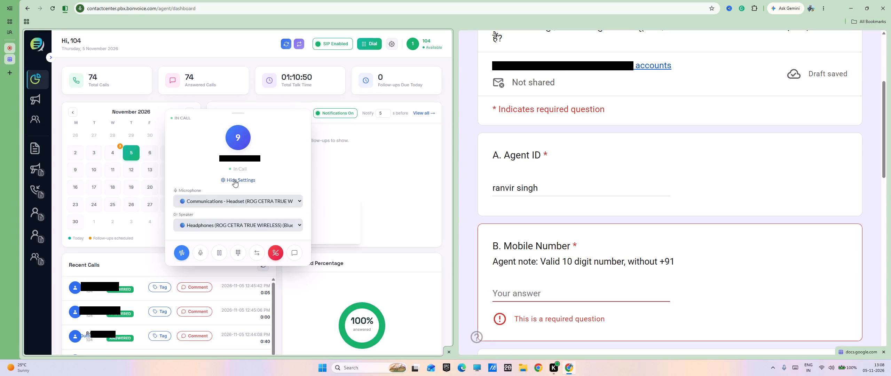
left_click(350, 180)
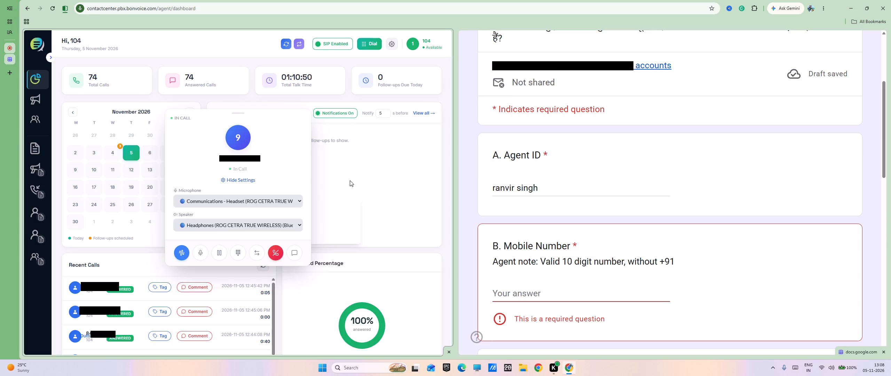
left_click(340, 161)
scroll(271, 174, "down", 3)
left_click(358, 180)
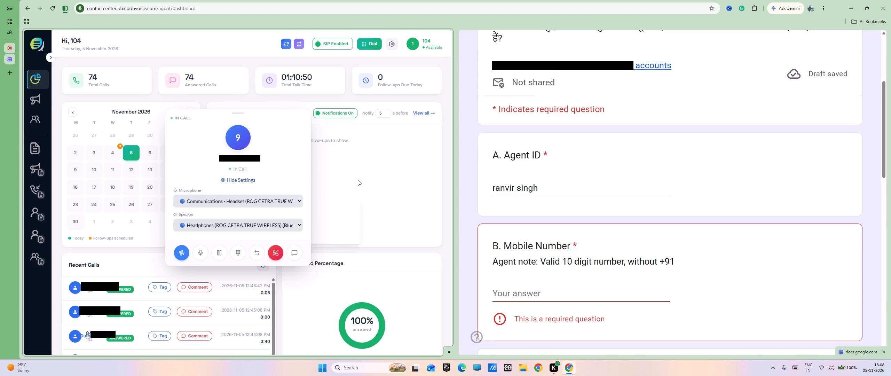
left_click(231, 182)
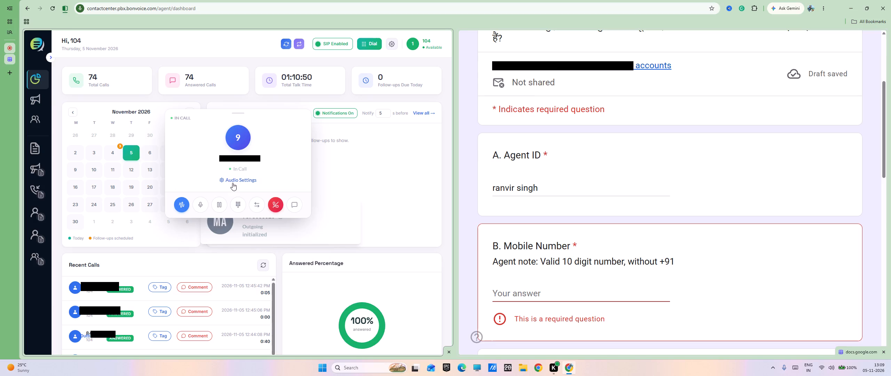
Open the Mobile Number answer in the survey form for entry.
left_click(542, 289)
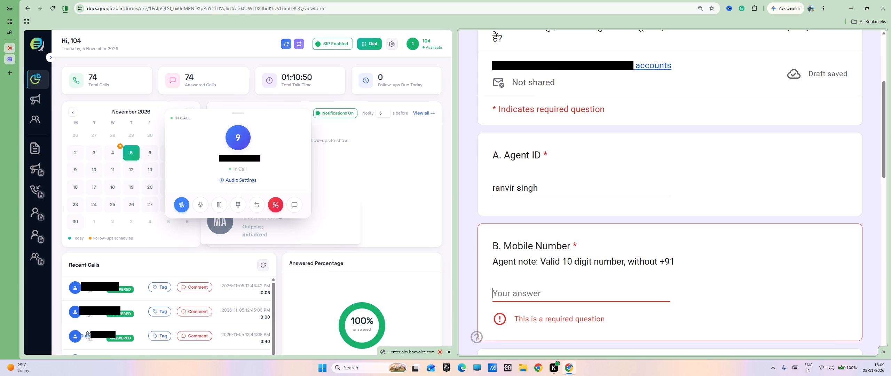
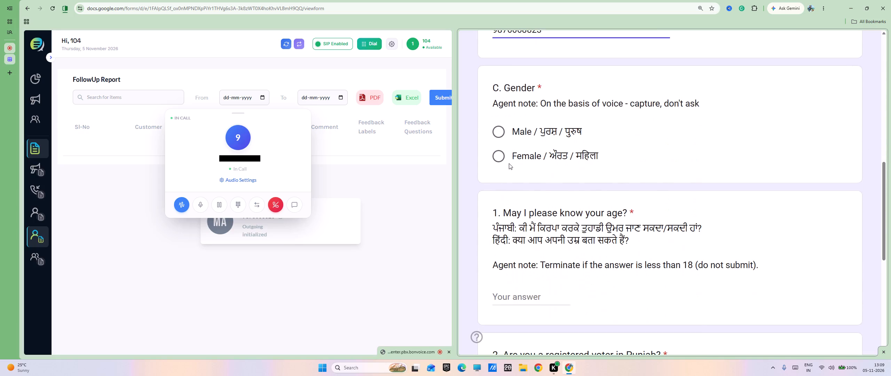
Record gender Male, age 55 and Yes for registered voter in Punjab, and continue to the Constituency section.
left_click(498, 131)
scroll(509, 157, "down", 1)
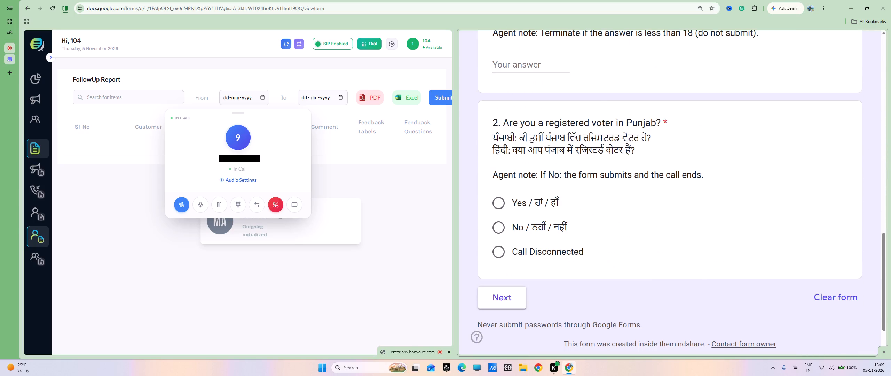
left_click(513, 69)
type("55")
left_click(523, 197)
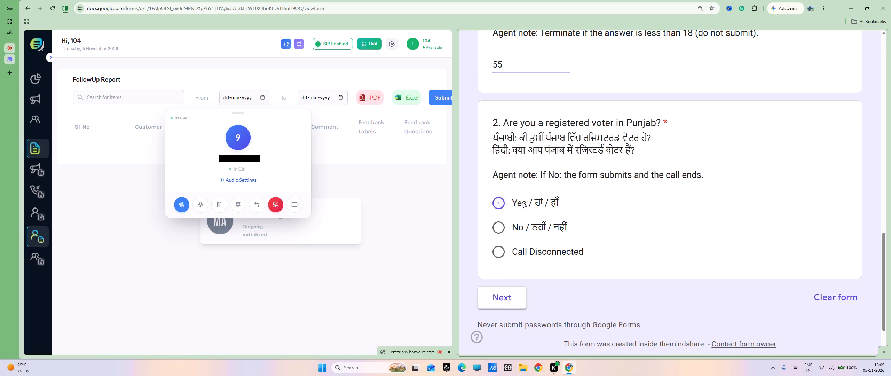
left_click(508, 304)
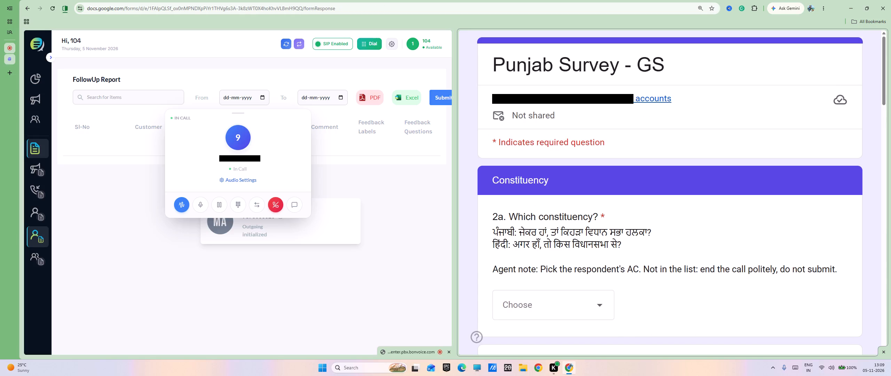
Choose 5 Dina Nagar as the respondent's constituency.
left_click(527, 302)
scroll(512, 242, "down", 3)
left_click(517, 226)
Answer Congress (INC) for tomorrow's vote and the 2022 Assembly vote, complete the remaining party question, and continue to the candidate section.
scroll(518, 230, "down", 1)
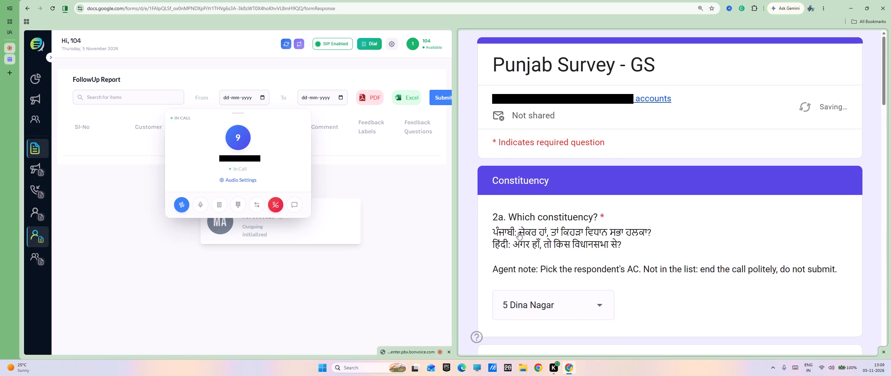
scroll(518, 232, "down", 2)
scroll(539, 263, "down", 1)
left_click(530, 209)
scroll(531, 224, "down", 2)
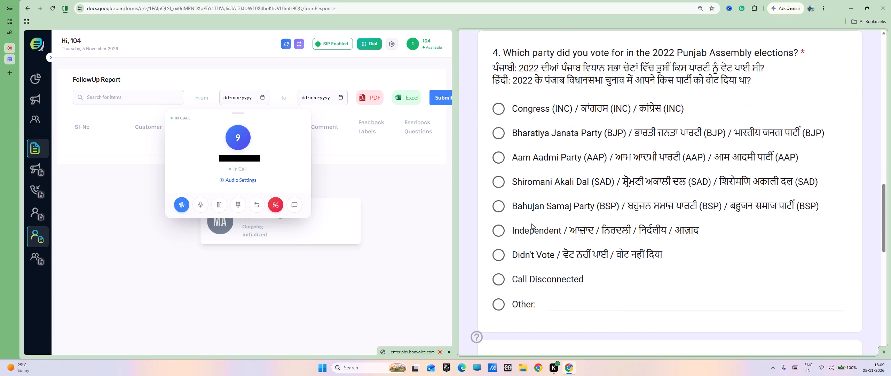
scroll(531, 223, "down", 2)
scroll(531, 222, "up", 2)
left_click(528, 116)
scroll(526, 185, "down", 4)
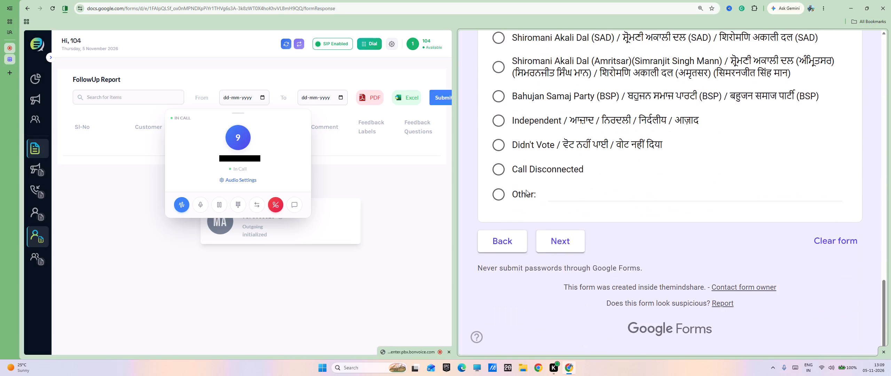
left_click(548, 243)
left_click(536, 194)
scroll(536, 194, "up", 2)
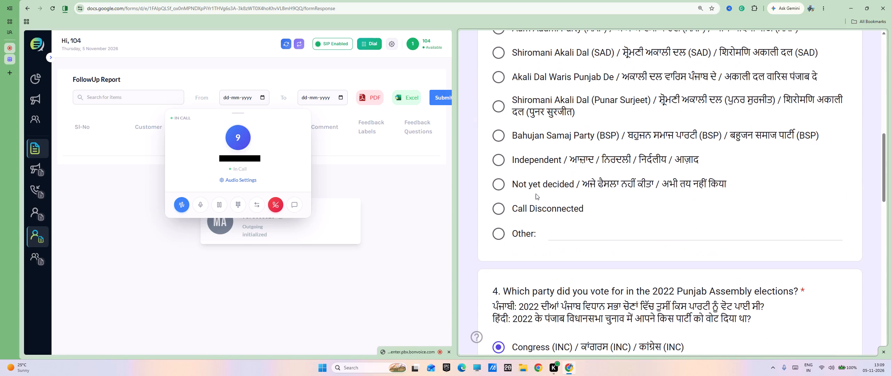
scroll(536, 194, "up", 2)
scroll(536, 194, "down", 6)
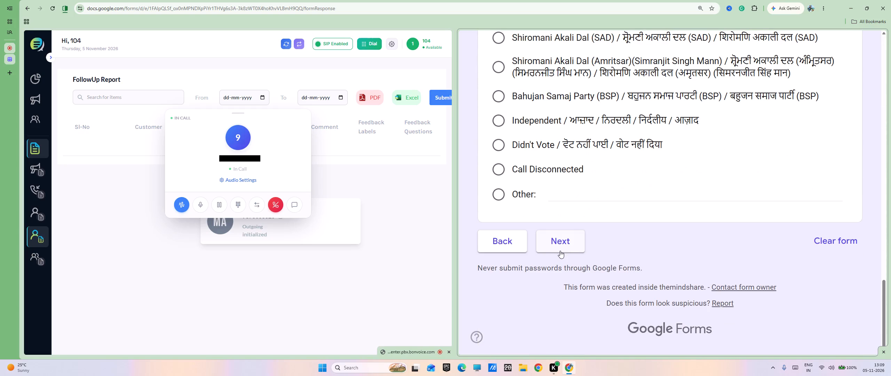
left_click(560, 251)
Choose Any one from the Aruna Chaudhary family for both Dina Nagar candidate questions and continue to the Community section.
scroll(550, 235, "down", 1)
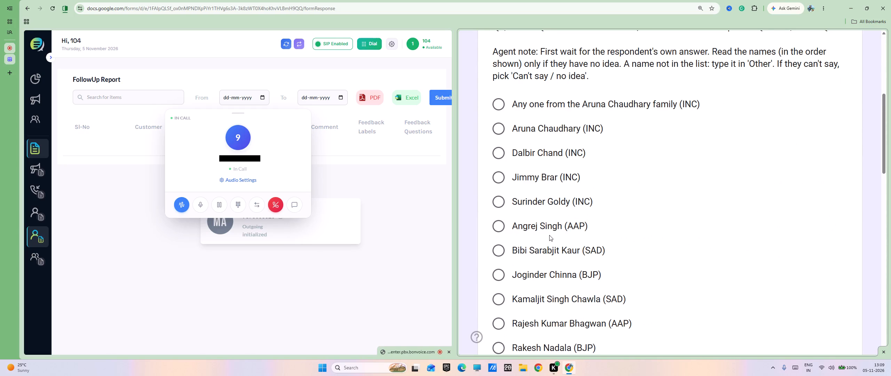
left_click(534, 105)
scroll(545, 168, "down", 2)
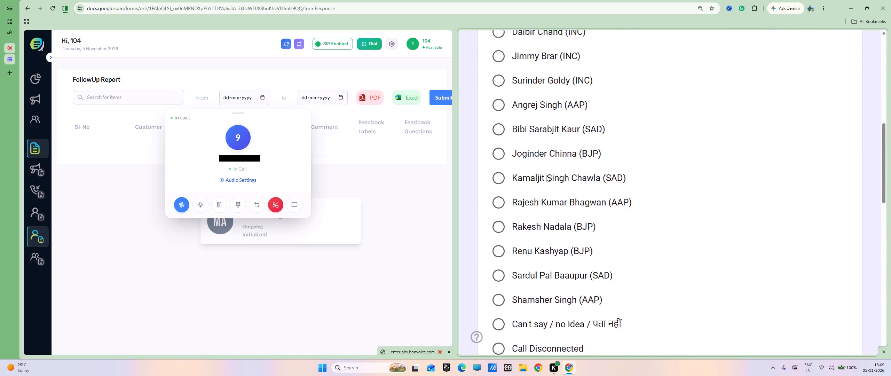
scroll(546, 175, "down", 1)
left_click(575, 260)
left_click(555, 195)
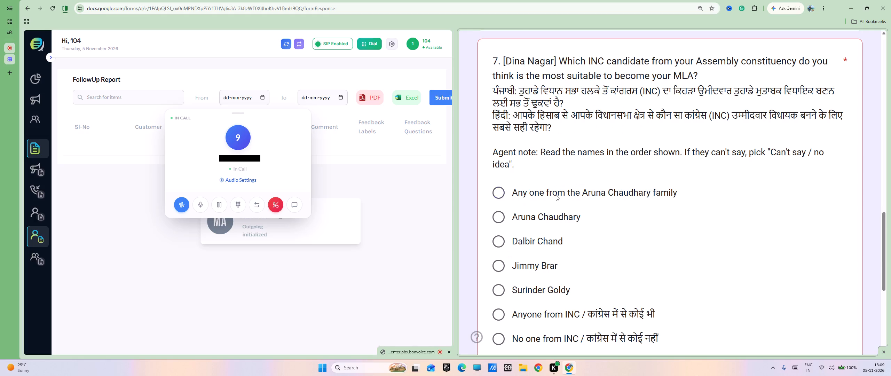
scroll(556, 194, "down", 5)
left_click(558, 235)
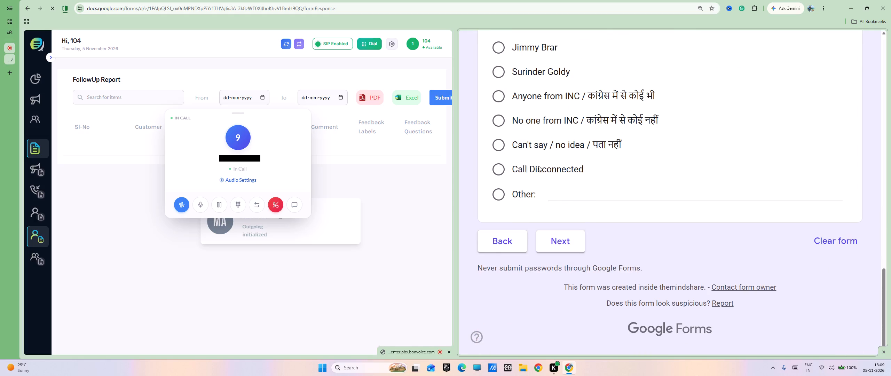
scroll(555, 245, "up", 2)
scroll(555, 245, "down", 2)
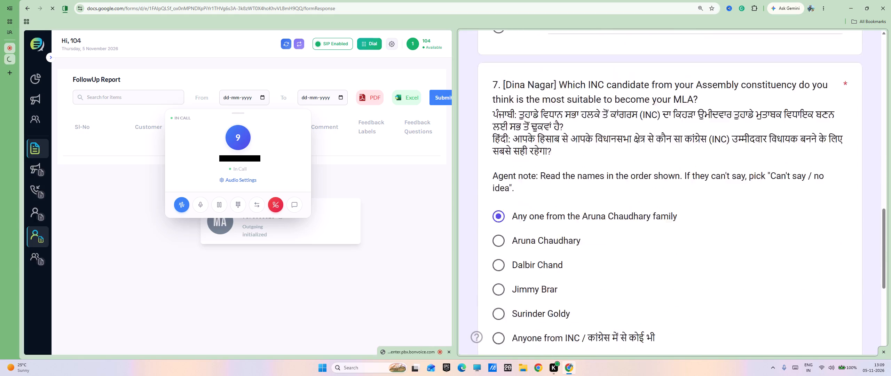
scroll(555, 245, "down", 1)
left_click(556, 246)
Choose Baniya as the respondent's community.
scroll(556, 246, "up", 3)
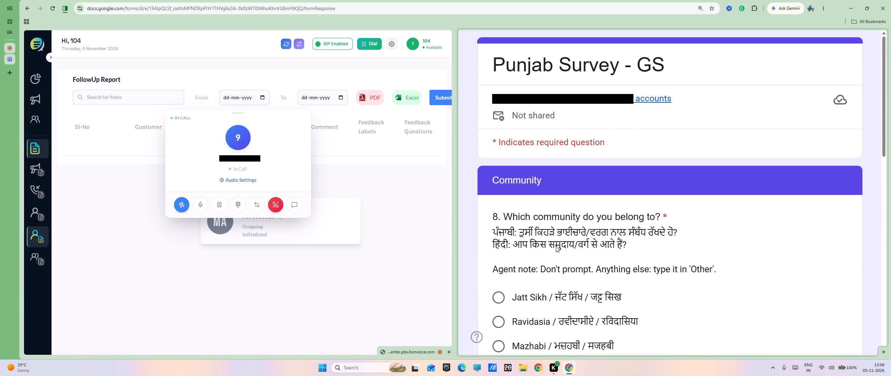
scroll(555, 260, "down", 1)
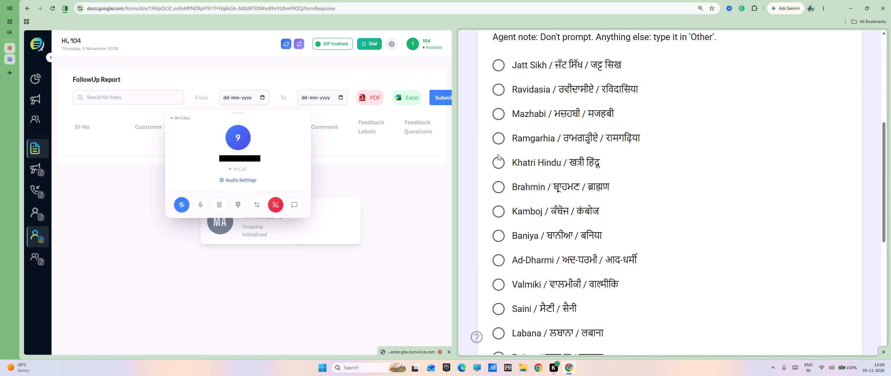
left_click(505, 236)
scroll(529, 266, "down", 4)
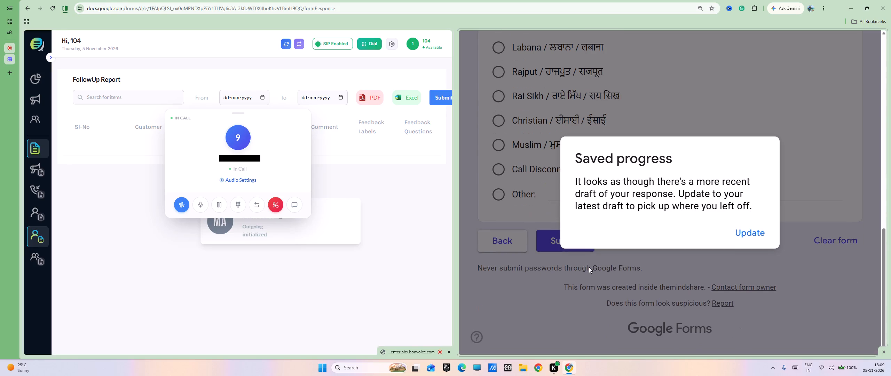
Update the form to its latest saved draft and advance through the already answered sections to the Community section.
left_click(747, 234)
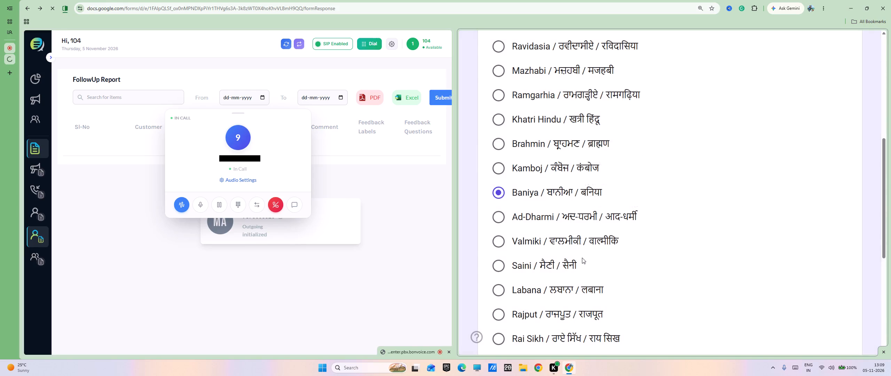
scroll(549, 245, "down", 4)
left_click(522, 232)
scroll(522, 231, "down", 1)
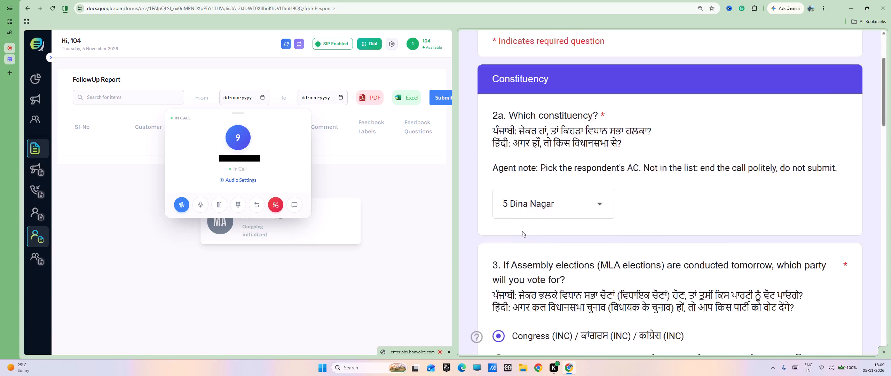
scroll(522, 231, "down", 6)
left_click(542, 244)
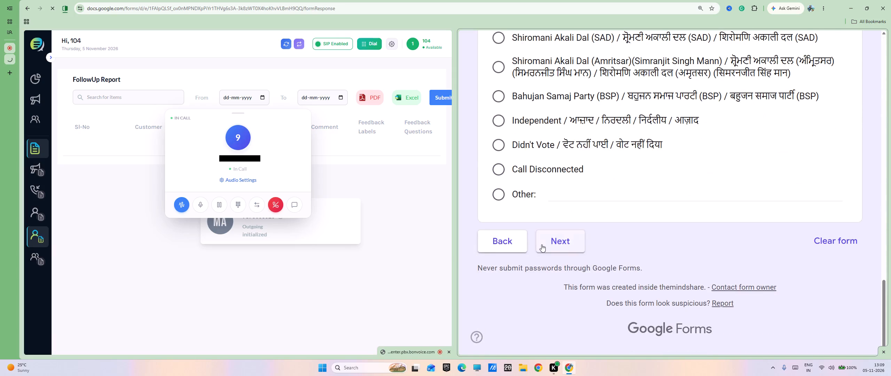
scroll(541, 240, "down", 2)
scroll(541, 240, "up", 1)
scroll(538, 234, "down", 2)
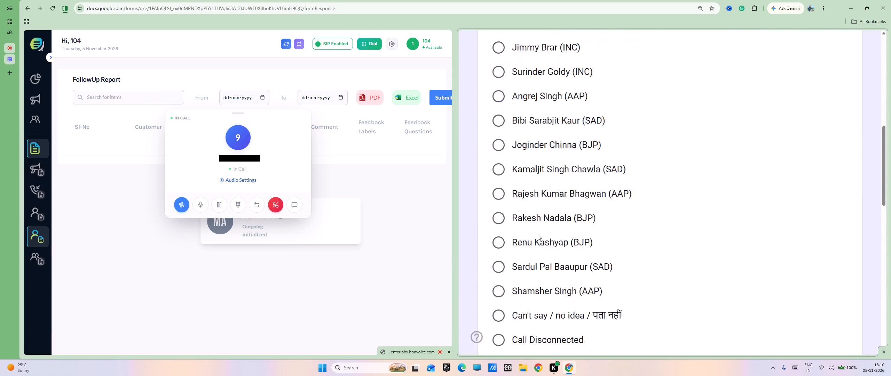
scroll(538, 234, "down", 3)
left_click(549, 248)
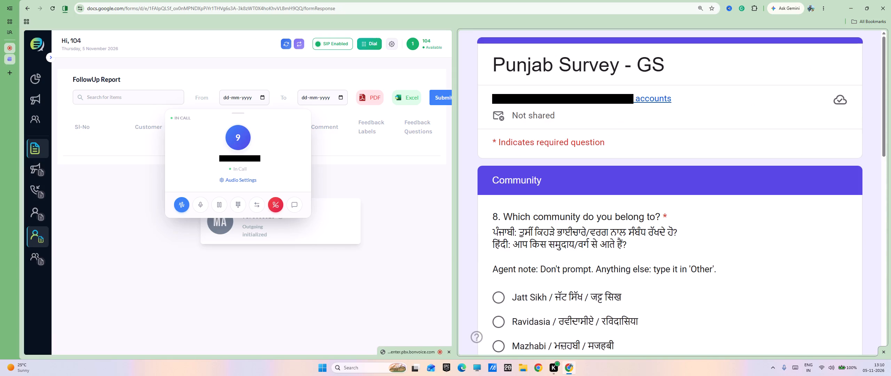
Choose Baniya as the respondent's community and submit the survey response.
scroll(548, 244, "down", 2)
scroll(536, 232, "up", 1)
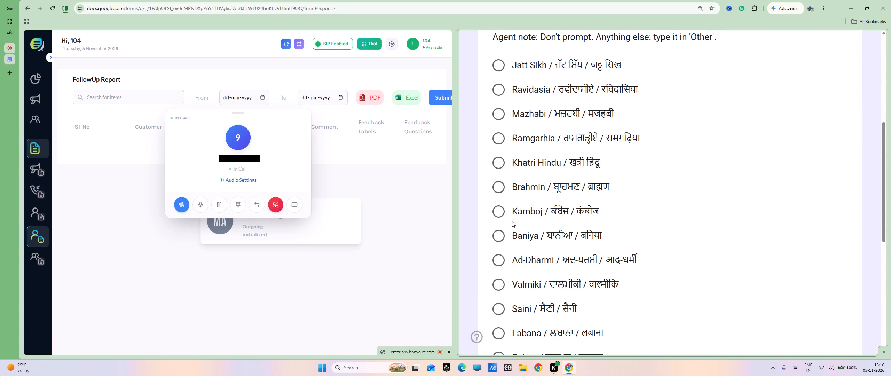
left_click(502, 236)
scroll(516, 243, "down", 2)
left_click(558, 243)
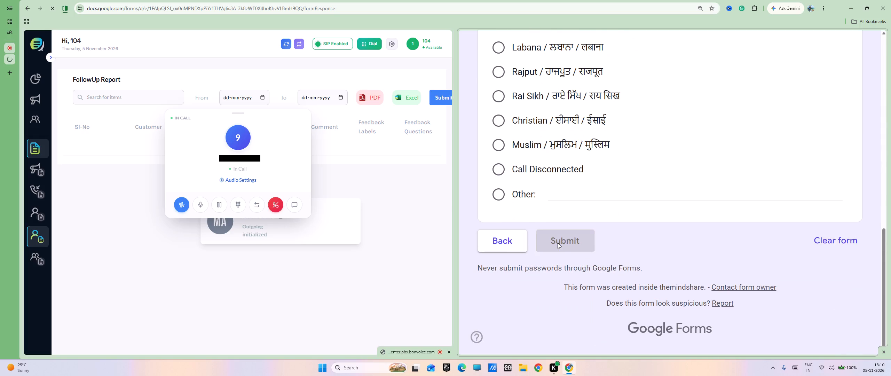
Start another Punjab Survey - GS response and open the Agent ID answer for entry.
left_click(560, 128)
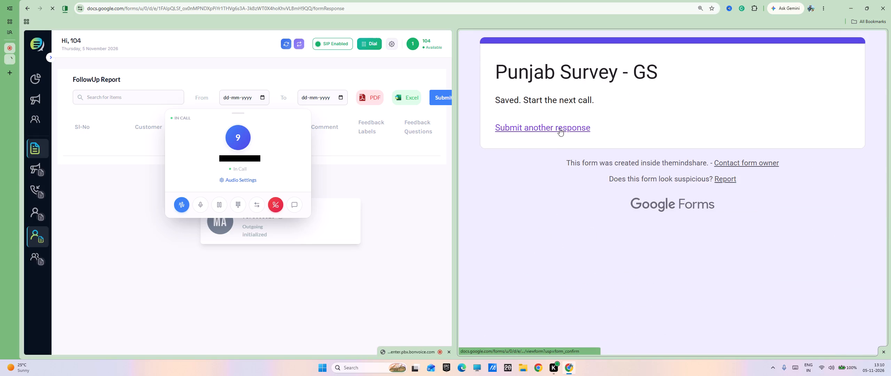
left_click(560, 338)
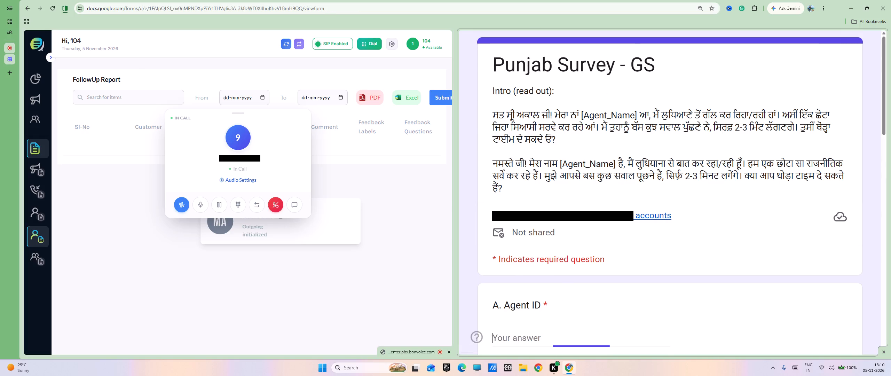
left_click_drag(882, 131, 882, 146)
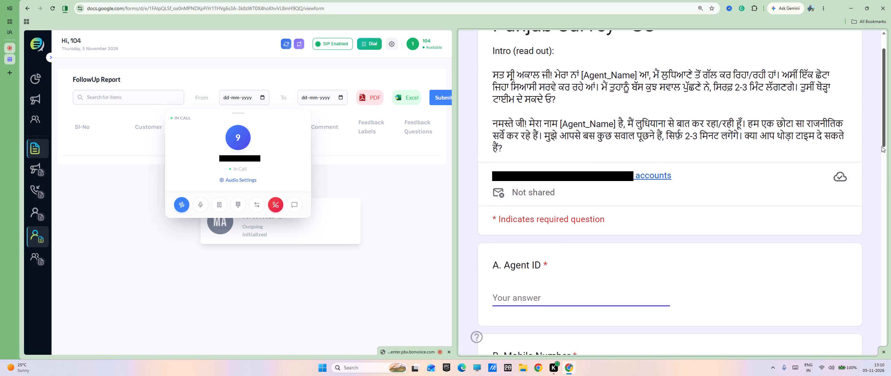
left_click_drag(882, 146, 882, 164)
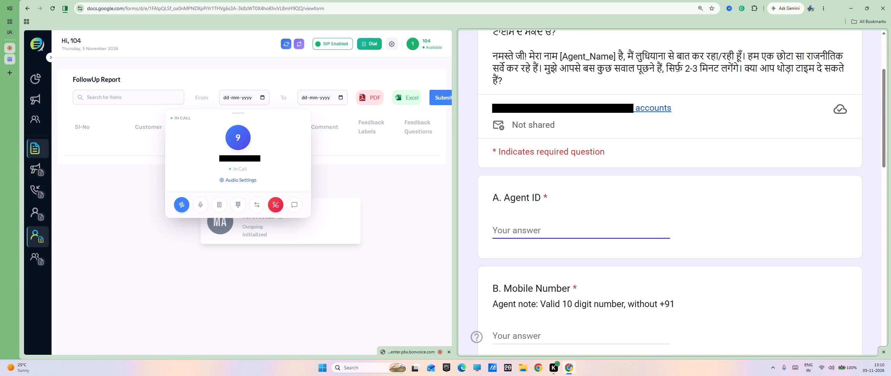
End the active call.
left_click(275, 204)
Set the agent status to Unavailable.
left_click(413, 42)
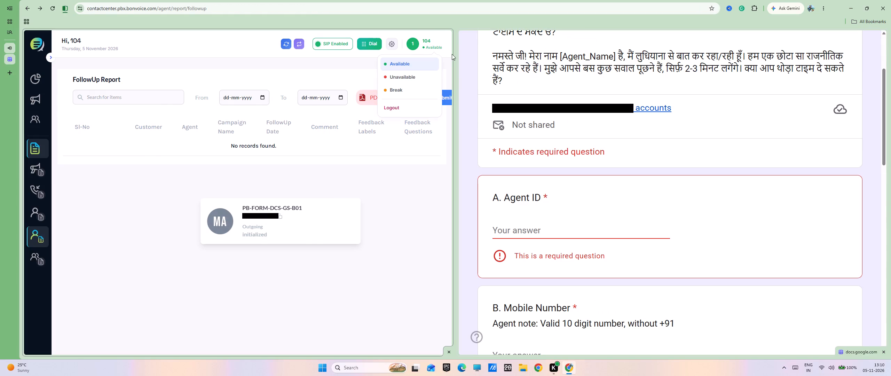
left_click(411, 79)
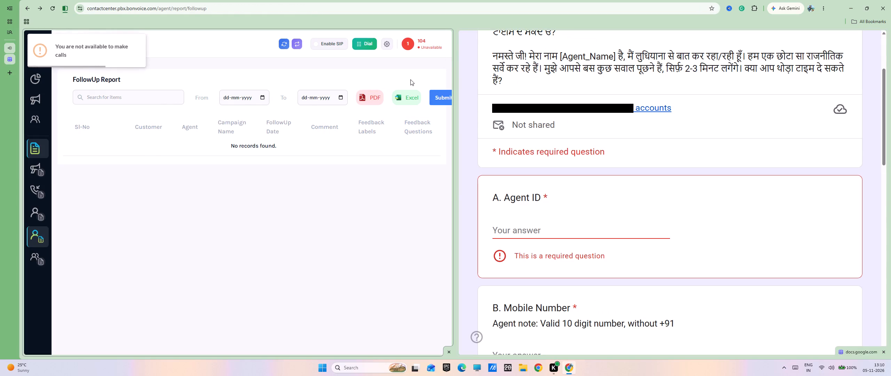
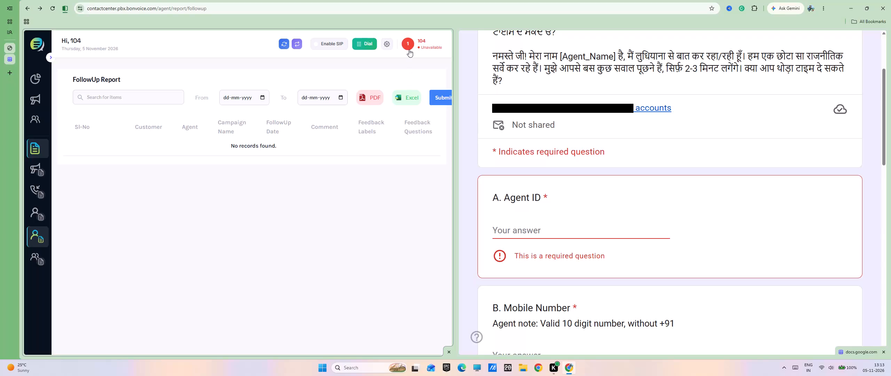
Set the agent status to Available so the campaign starts.
left_click(410, 48)
left_click(409, 61)
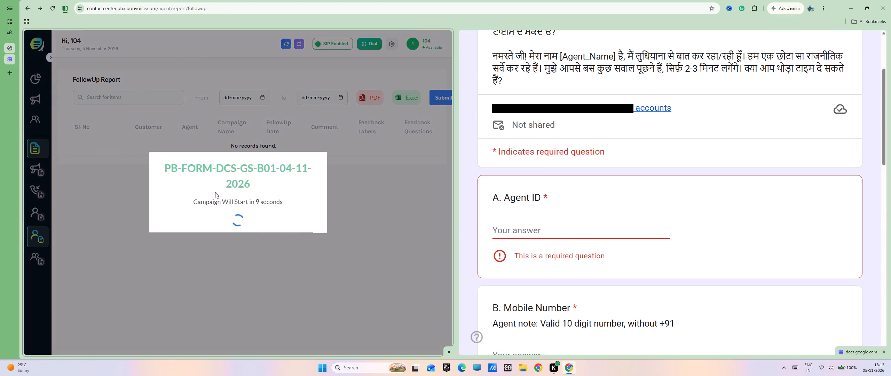
Leave the FollowUp Report and open the agent dashboard in the contact centre.
left_click(33, 82)
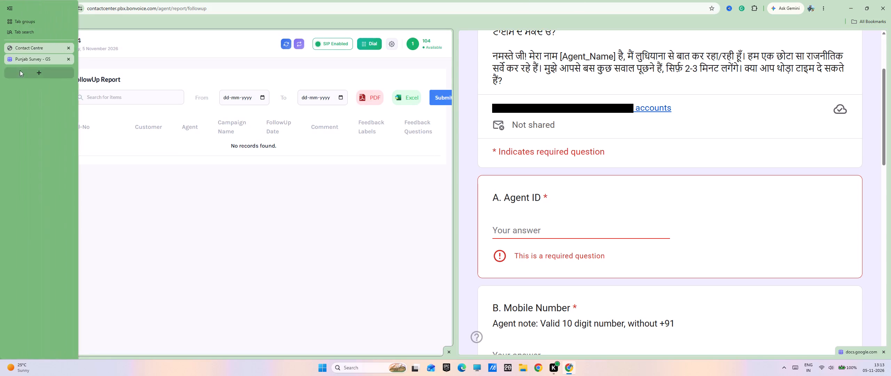
left_click(39, 44)
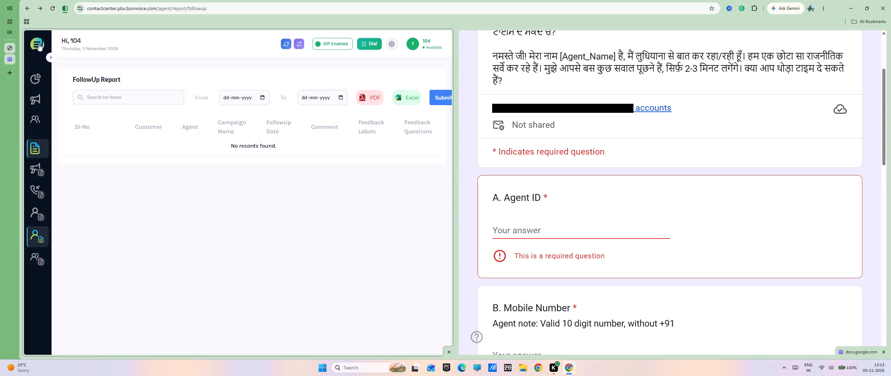
left_click(79, 48)
left_click(72, 41)
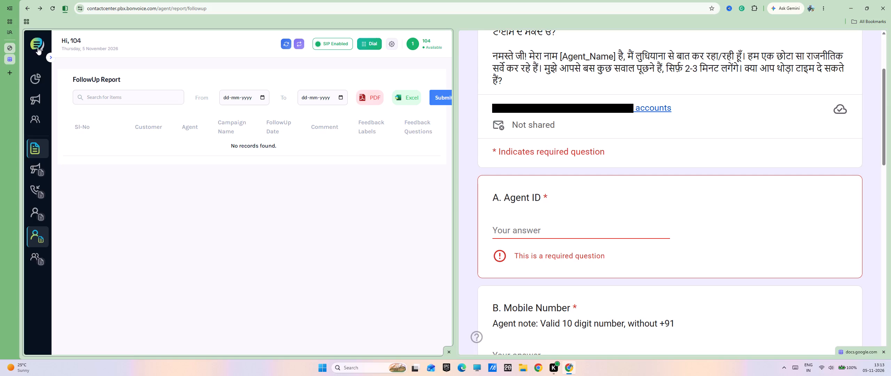
left_click(38, 78)
left_click(39, 46)
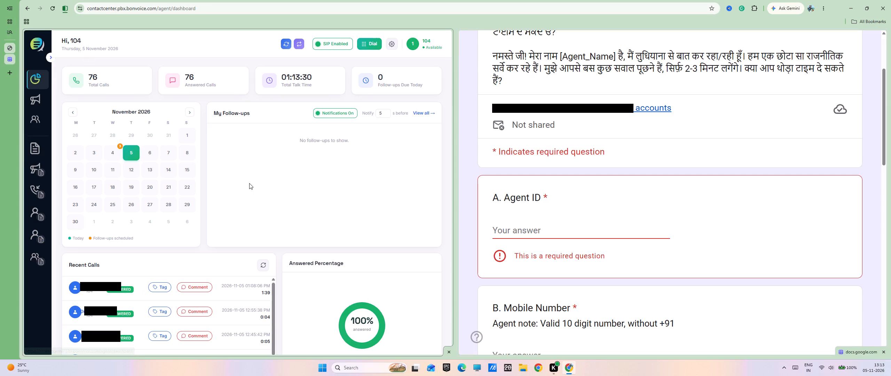
Enter the agent's full name as the Agent ID answer in the survey form.
left_click(522, 236)
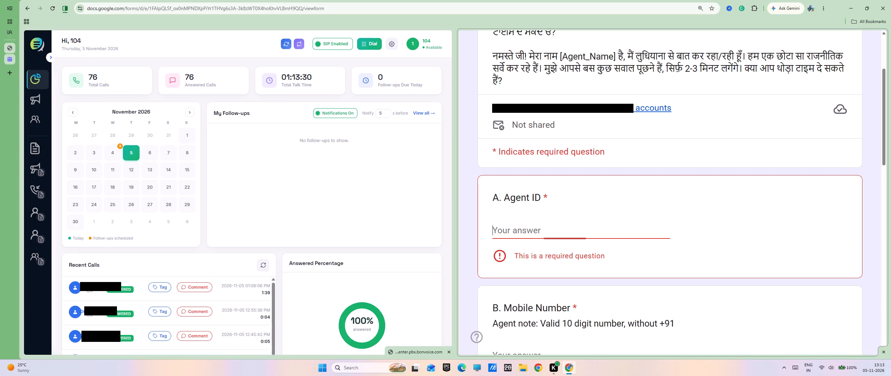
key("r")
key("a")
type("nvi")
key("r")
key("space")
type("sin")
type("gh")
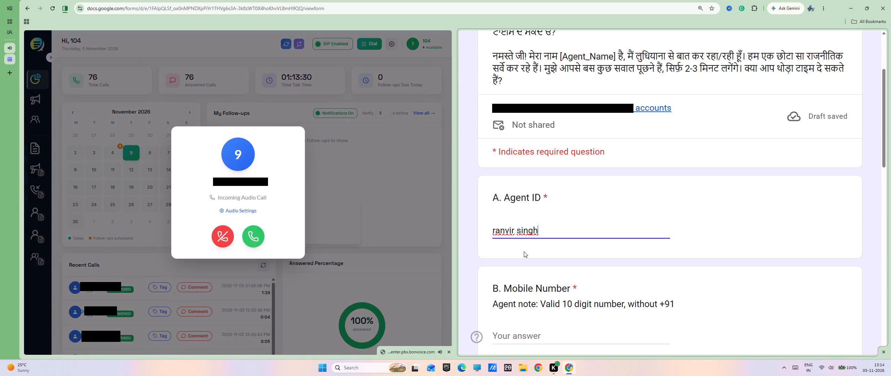
Answer the incoming campaign call and hang it up.
left_click(251, 237)
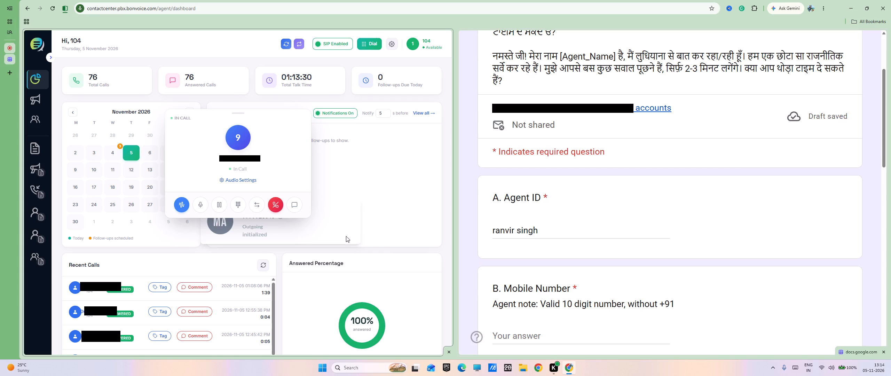
left_click(280, 212)
left_click(281, 204)
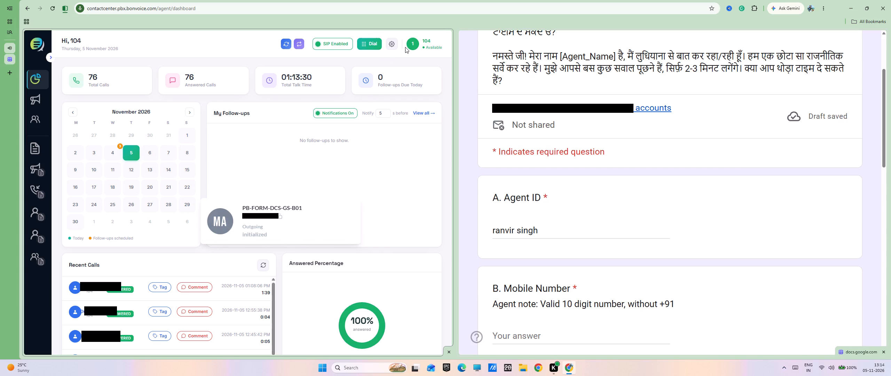
Set the agent status to Unavailable.
left_click(405, 47)
left_click(420, 45)
left_click(412, 78)
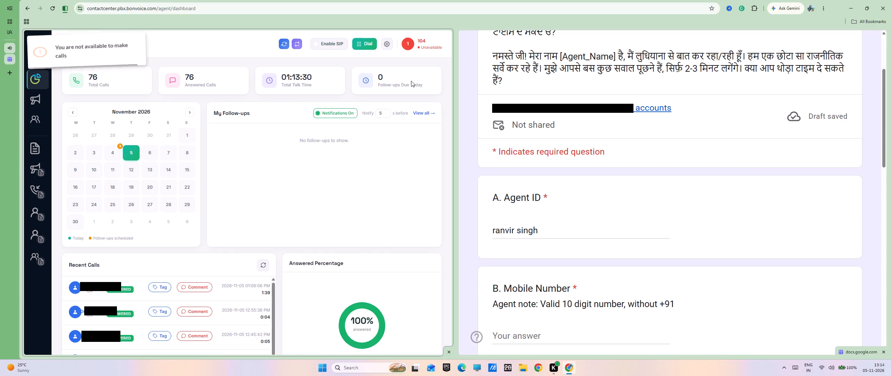
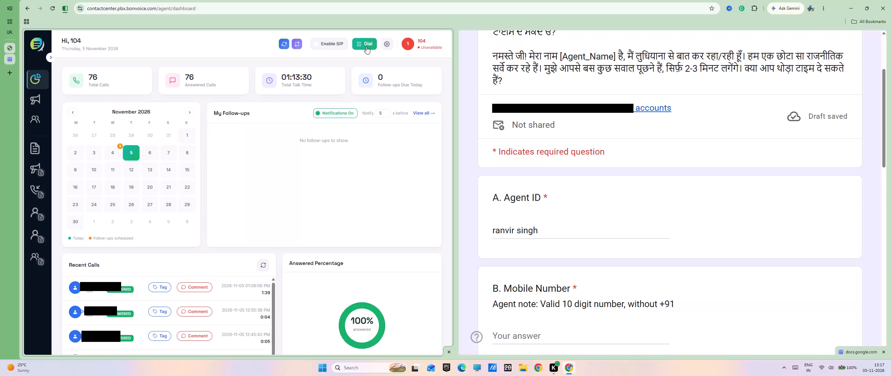
Set the agent status to Available.
left_click(410, 46)
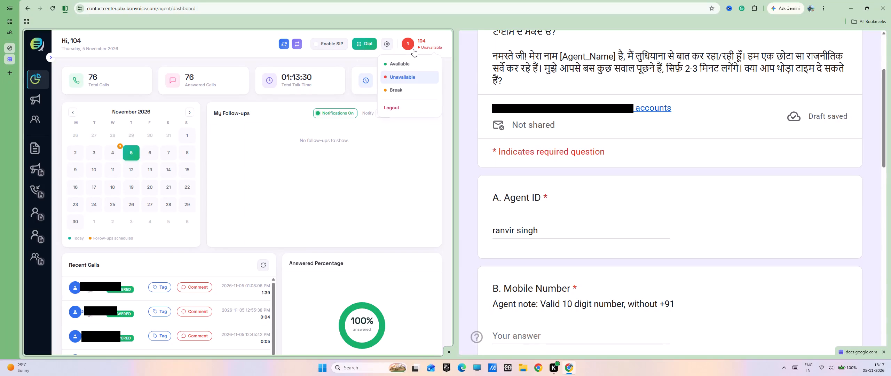
left_click(411, 75)
left_click(413, 48)
left_click(412, 62)
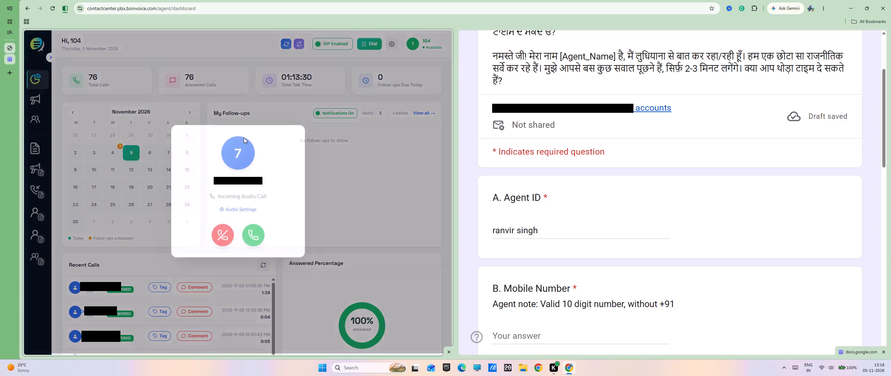
Answer the incoming campaign audio call.
left_click(249, 233)
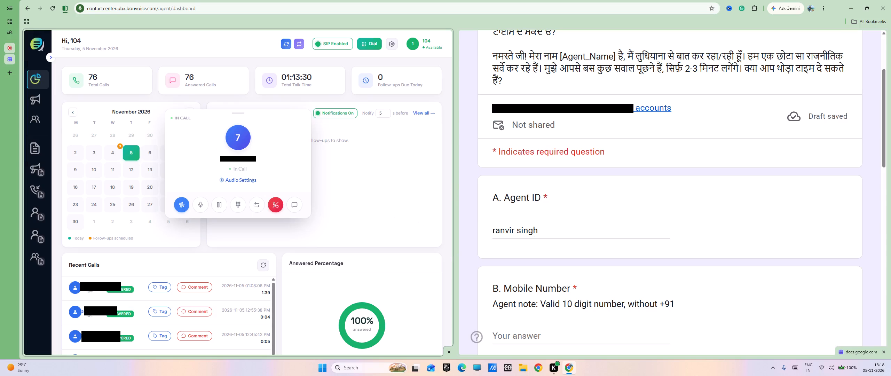
Continue the survey form at the Mobile Number and Gender questions for the current call.
left_click_drag(884, 112, 883, 155)
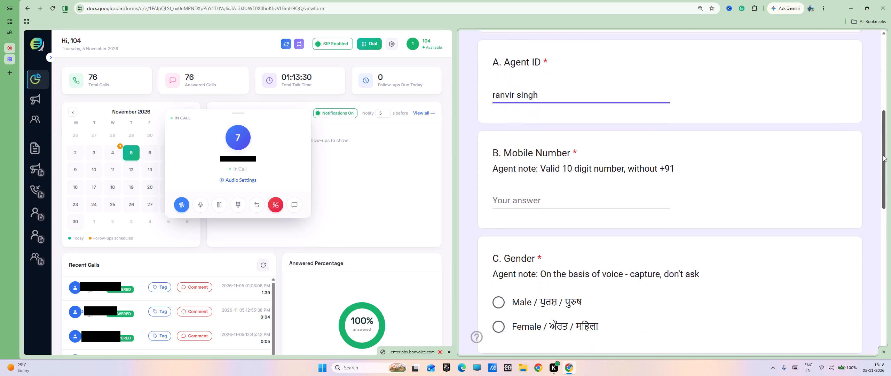
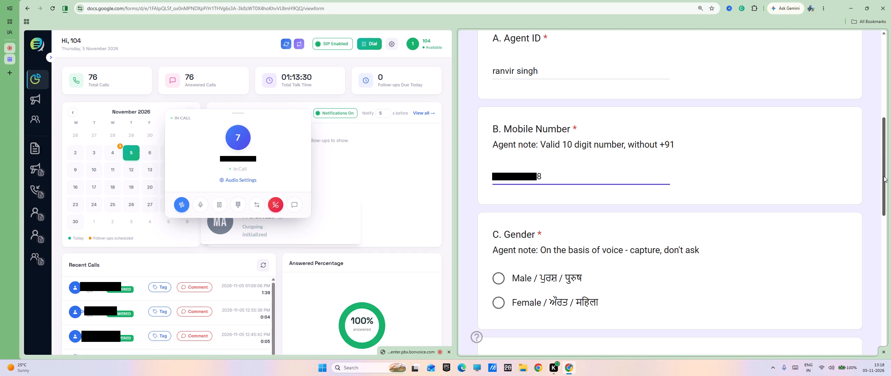
Record the respondent as Male, aged 29 and a registered voter in Punjab, and continue to the Constituency page.
left_click_drag(884, 176, 883, 230)
left_click(524, 68)
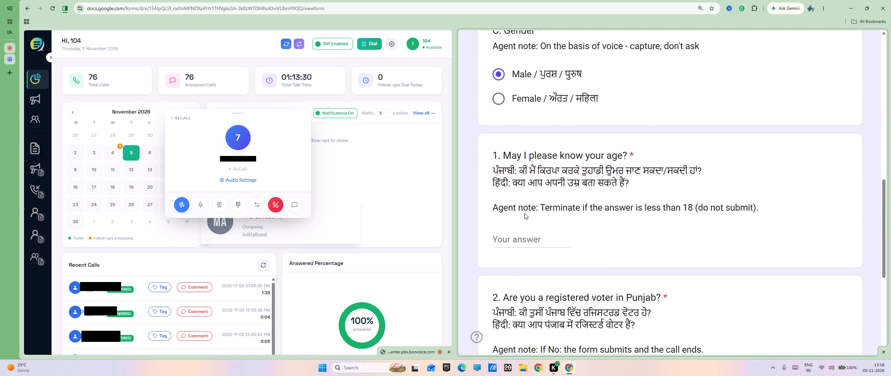
left_click(522, 233)
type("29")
scroll(684, 201, "down", 1)
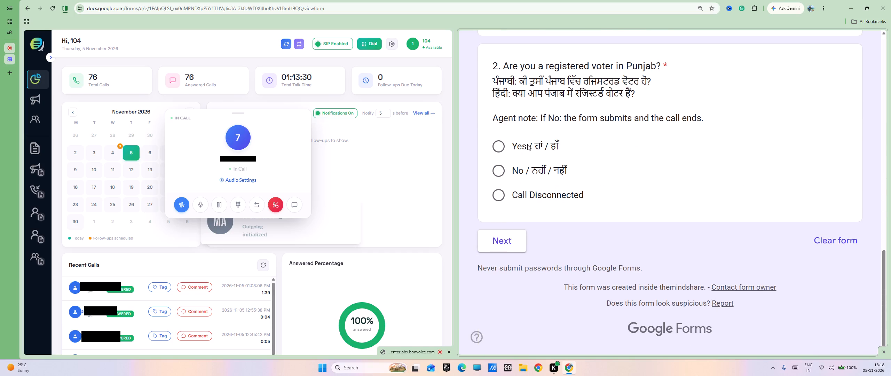
left_click(527, 144)
left_click(497, 234)
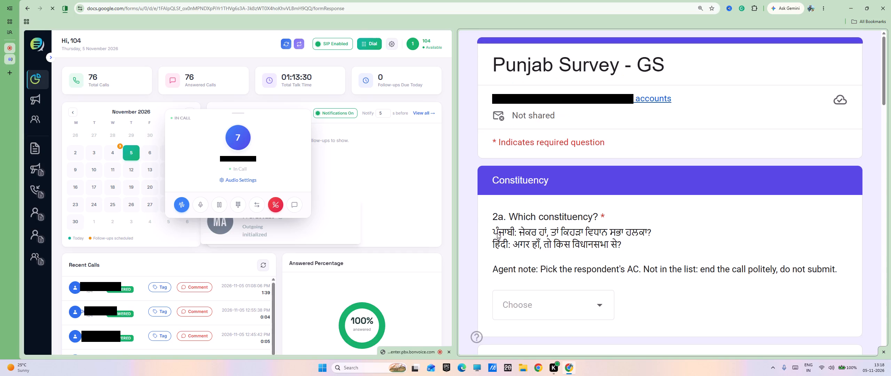
Choose 46 Banga as the respondent's constituency.
left_click(538, 297)
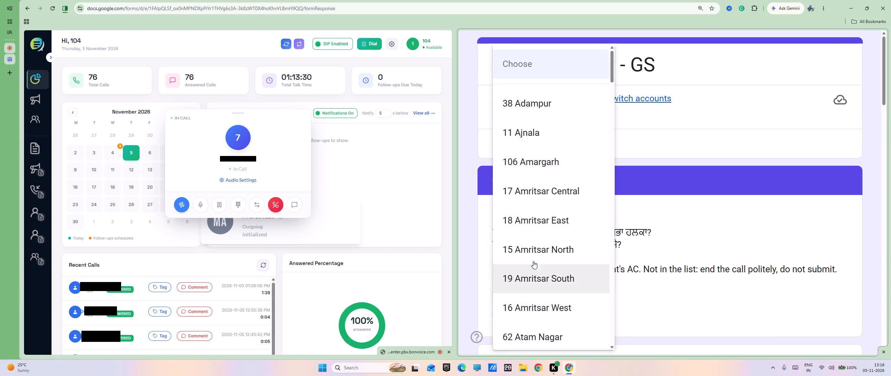
scroll(534, 253, "down", 1)
left_click(533, 230)
Answer question 3, choose Congress (INC) for the 2022 and 2024 election votes, and continue to the Banga page.
scroll(533, 230, "down", 1)
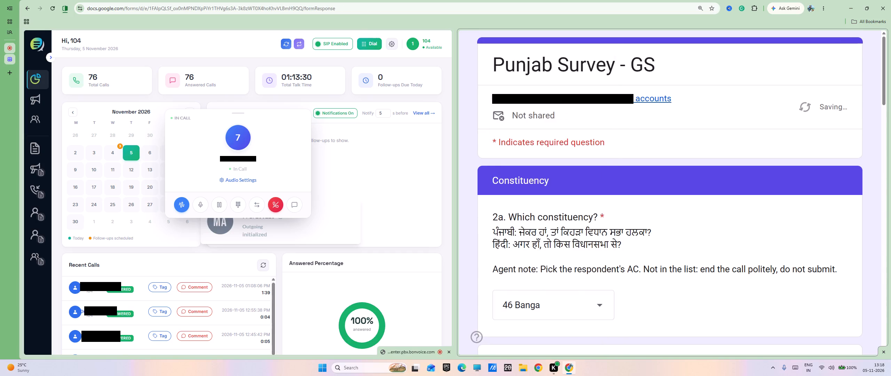
scroll(594, 235, "down", 1)
left_click(582, 209)
scroll(582, 207, "down", 1)
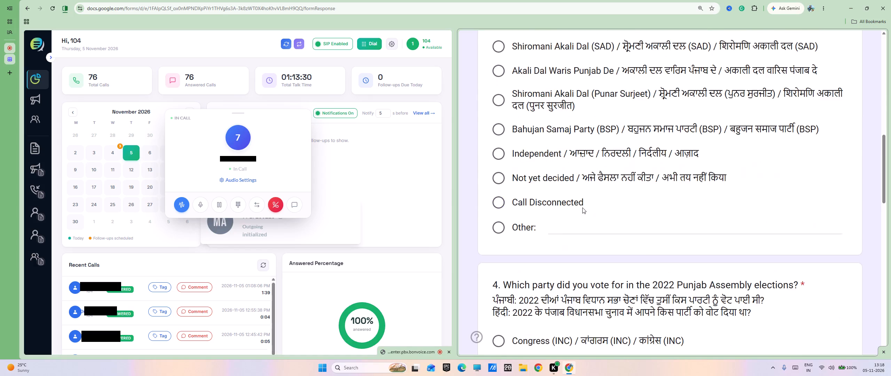
scroll(582, 207, "down", 2)
scroll(572, 183, "up", 1)
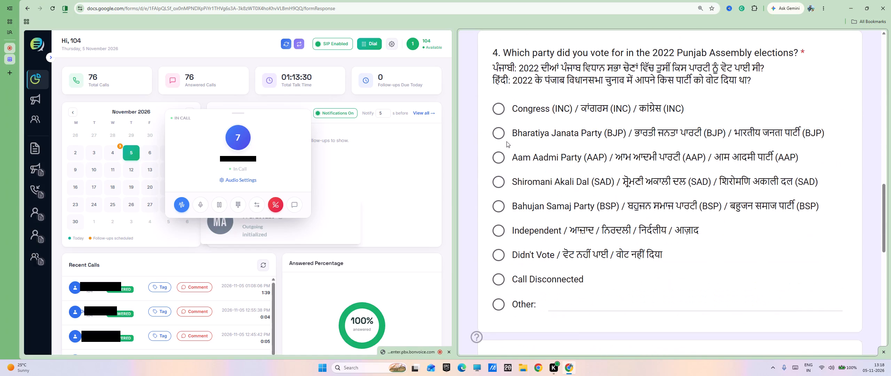
left_click(499, 111)
scroll(502, 130, "down", 1)
left_click(508, 190)
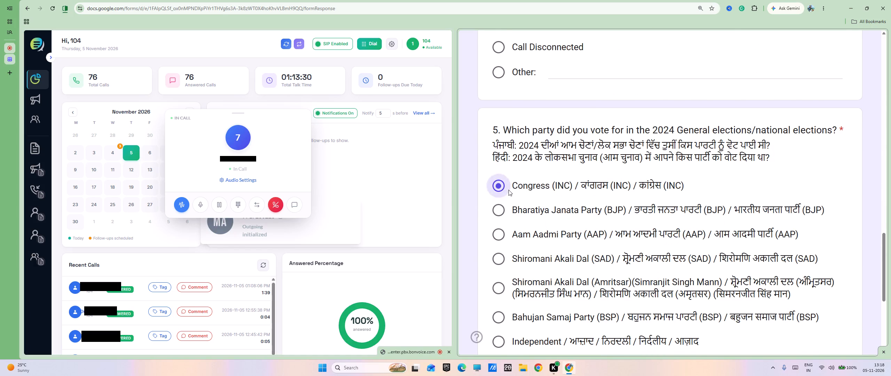
scroll(508, 190, "down", 1)
left_click(550, 241)
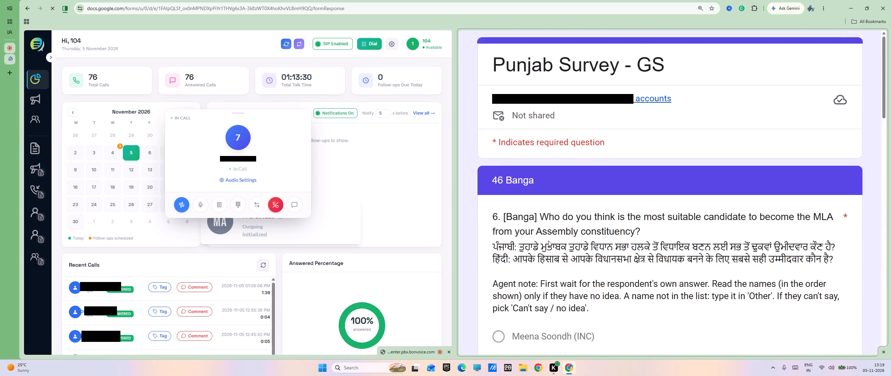
Choose Kamaljit Banga (INC) as the most suitable MLA candidate in question 6.
scroll(548, 241, "down", 1)
left_click(508, 102)
scroll(523, 176, "down", 1)
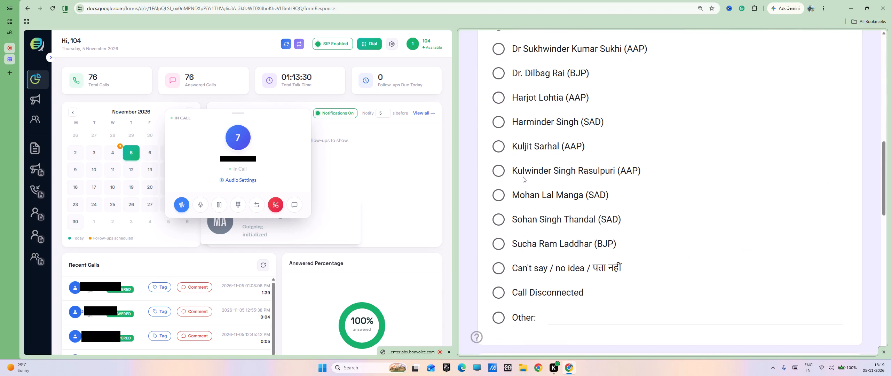
scroll(525, 144, "up", 1)
left_click(502, 152)
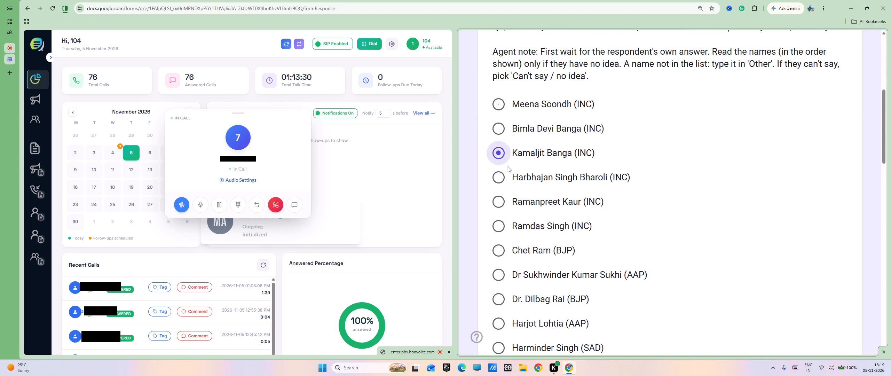
Choose Kamaljit Banga as the most suitable INC candidate in question 7 and continue to the following page.
scroll(509, 169, "down", 3)
scroll(510, 170, "up", 1)
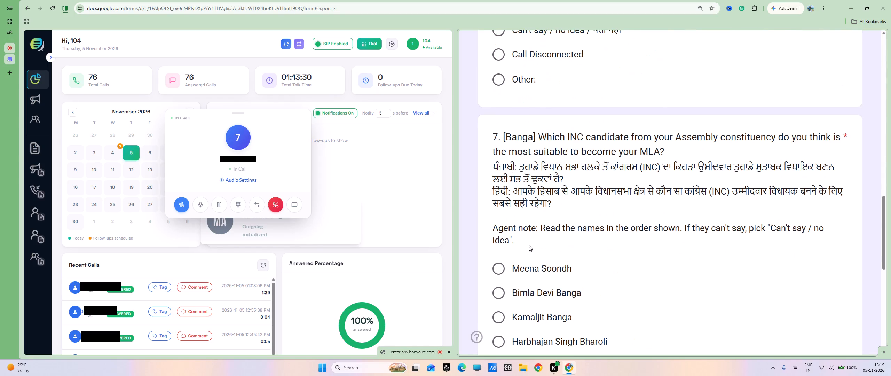
right_click_drag(523, 220, 545, 281)
left_click(649, 313)
left_click(554, 312)
scroll(585, 308, "down", 1)
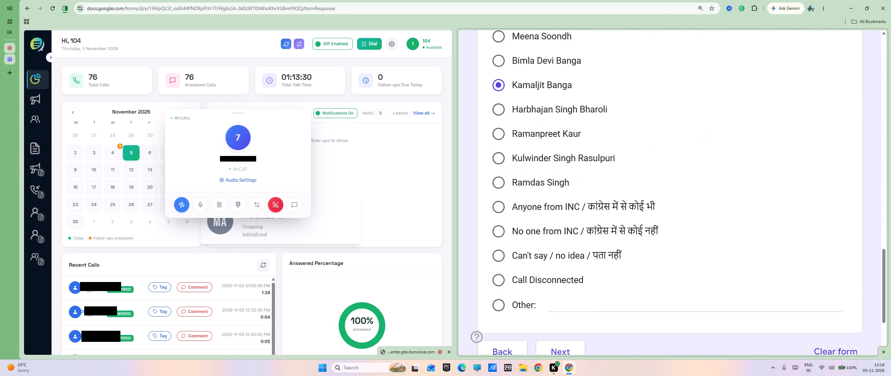
scroll(586, 302, "down", 1)
left_click(575, 244)
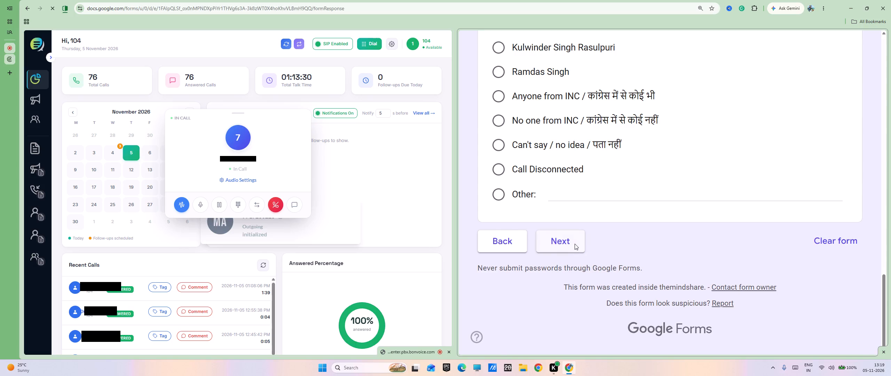
Select Valmiki as the community on the last page and submit the survey response.
scroll(575, 244, "down", 1)
scroll(501, 189, "down", 1)
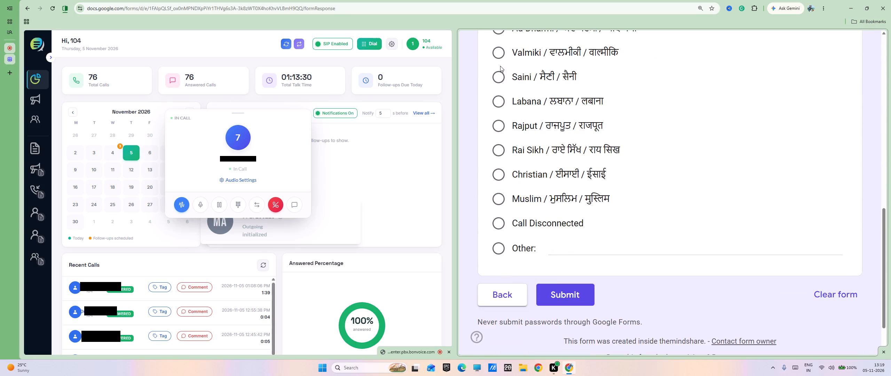
left_click(500, 56)
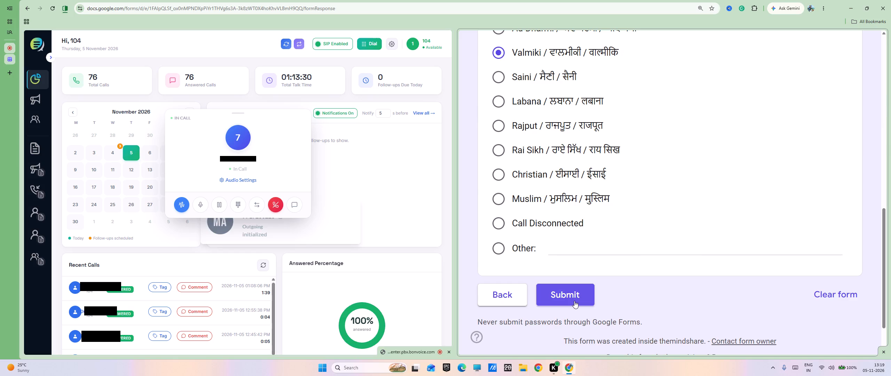
left_click(574, 301)
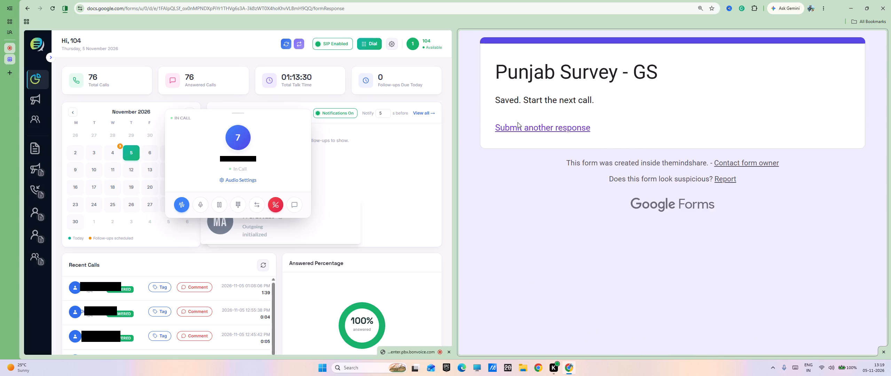
Start another blank Punjab Survey - GS response.
left_click(518, 128)
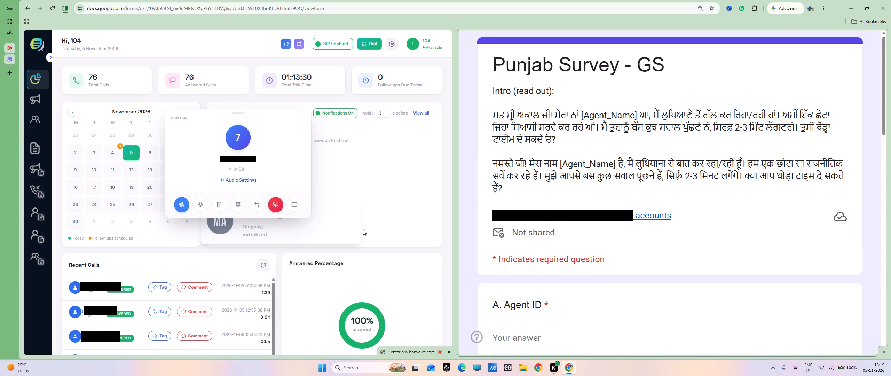
Move the in-call window clear of the contact card and end the current call.
left_click_drag(244, 114, 336, 133)
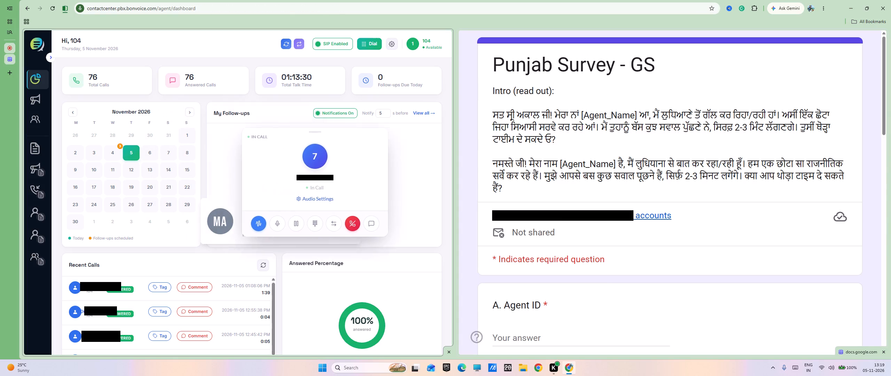
left_click_drag(336, 133, 360, 121)
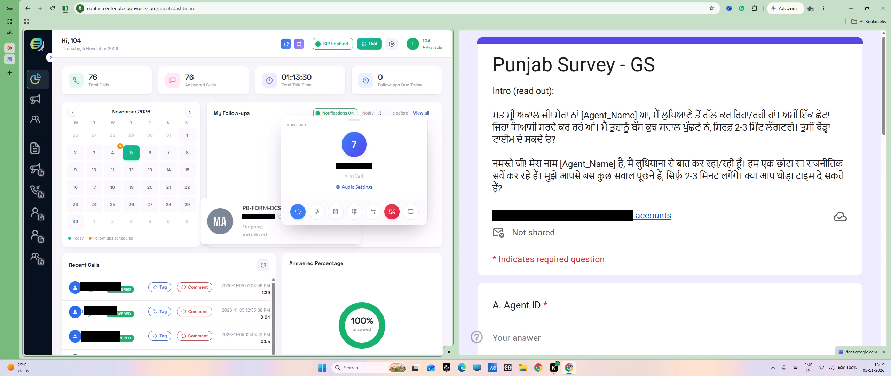
left_click(394, 212)
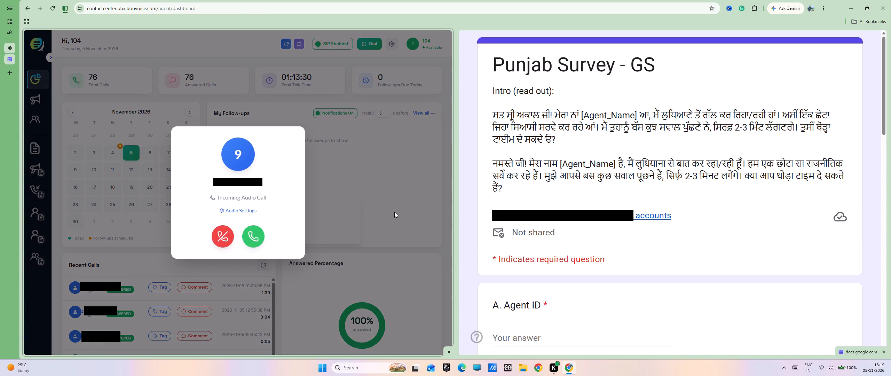
Answer the incoming audio call.
left_click(255, 234)
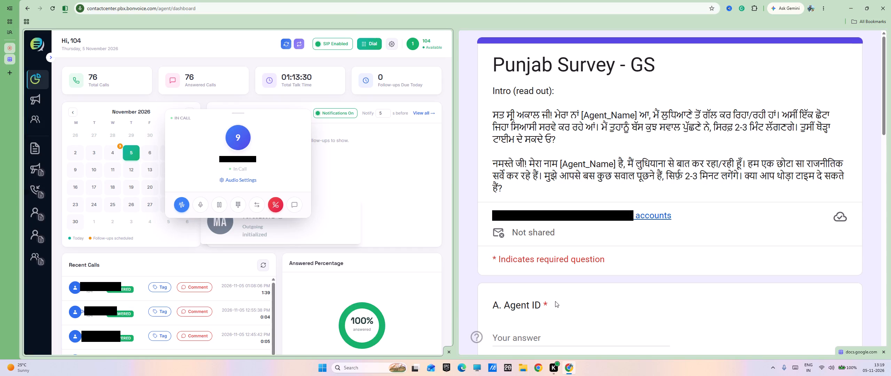
Enter the agent's name as the Agent ID in the new survey response.
left_click_drag(885, 126, 883, 156)
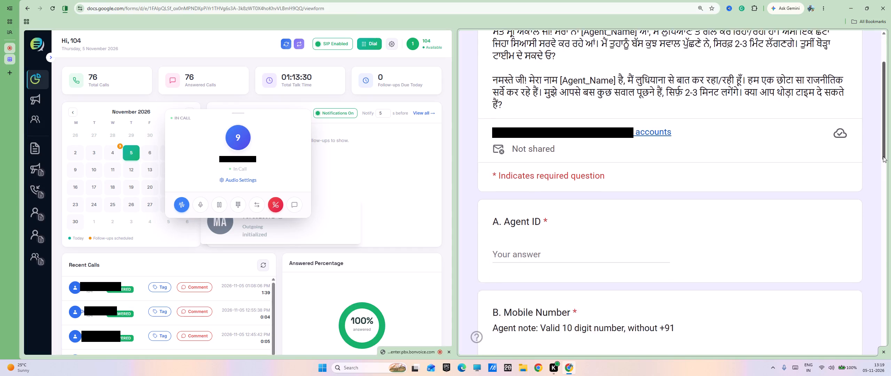
left_click_drag(883, 156, 883, 175)
left_click(553, 177)
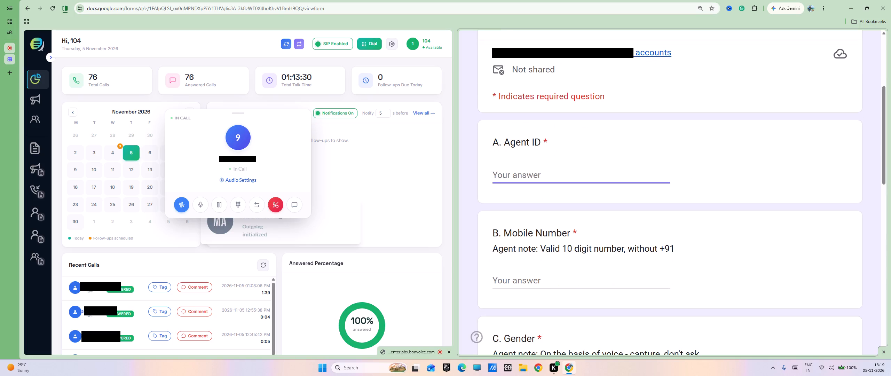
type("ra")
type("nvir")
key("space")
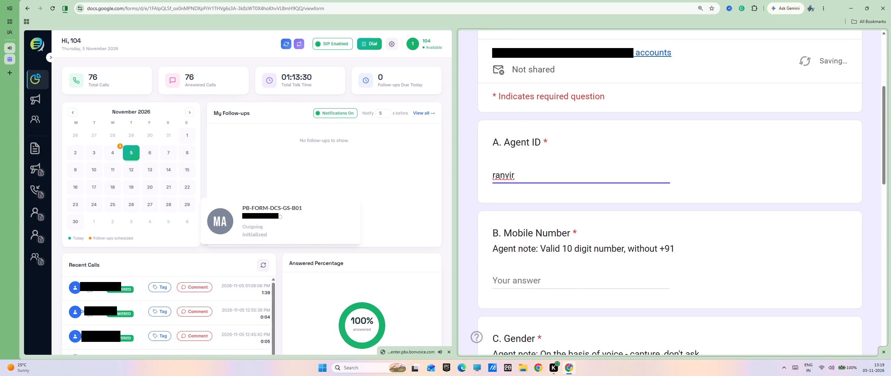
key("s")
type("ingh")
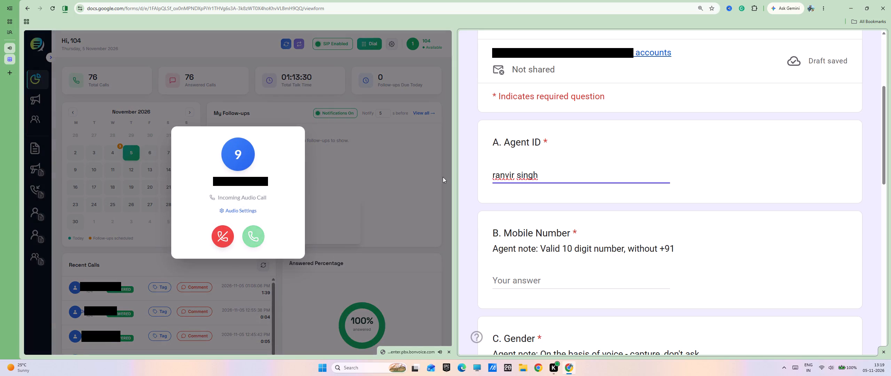
Answer the incoming audio calls as they arrive.
left_click(260, 241)
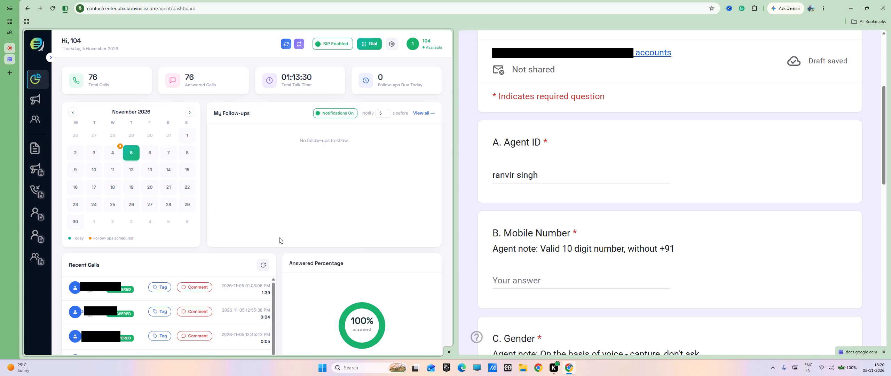
left_click(258, 238)
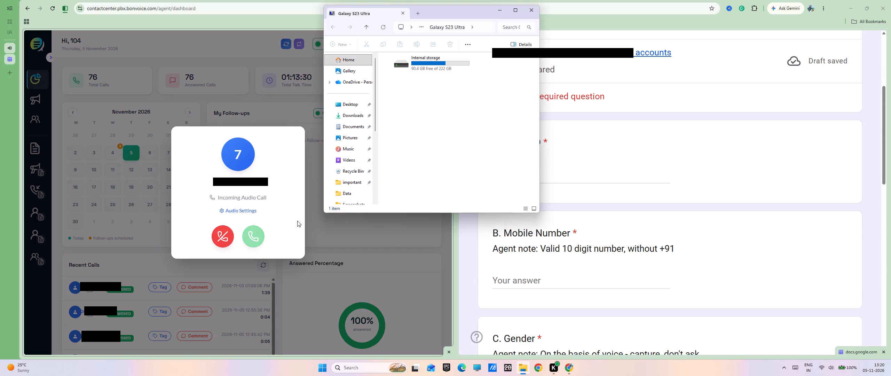
Close the Galaxy S23 Ultra file window covering the call dashboard.
left_click(533, 12)
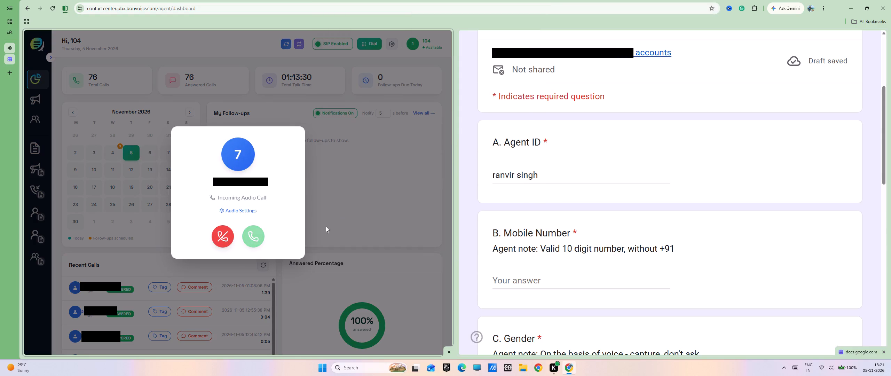
Answer the successive incoming campaign audio calls.
left_click(262, 242)
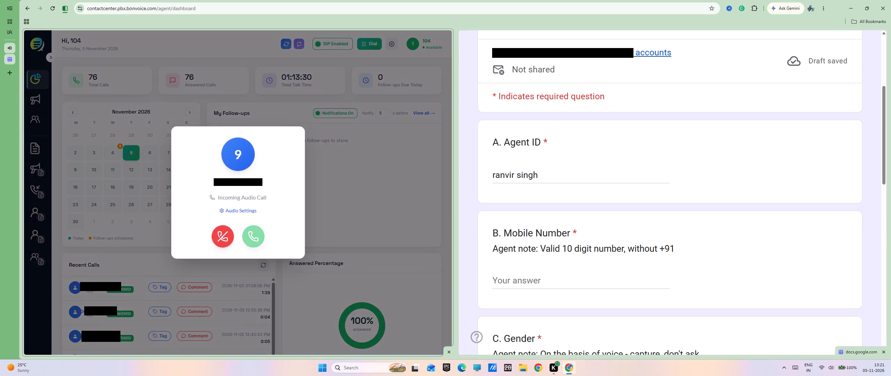
left_click(250, 238)
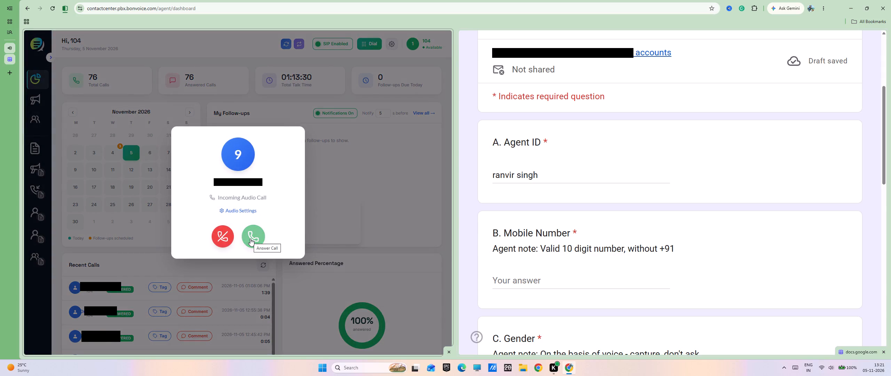
left_click(250, 238)
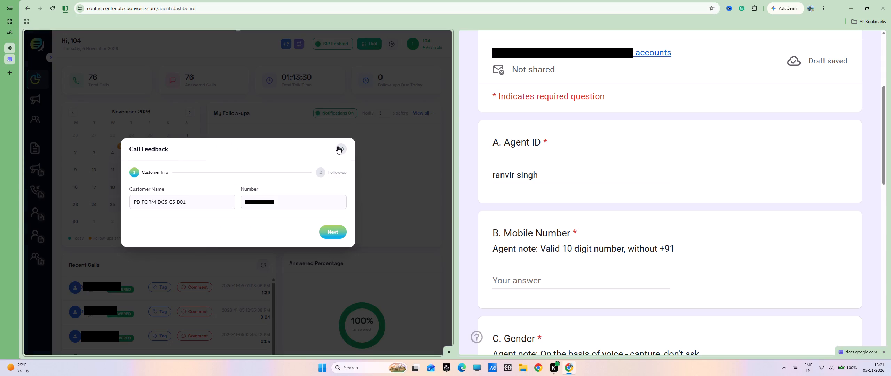
Dismiss the Call Feedback form without filling it in.
left_click(338, 147)
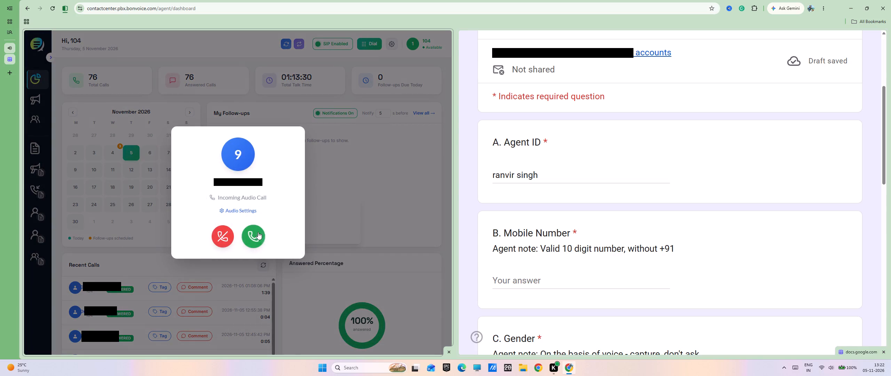
Answer the incoming audio call once the feedback form is closed.
left_click(258, 232)
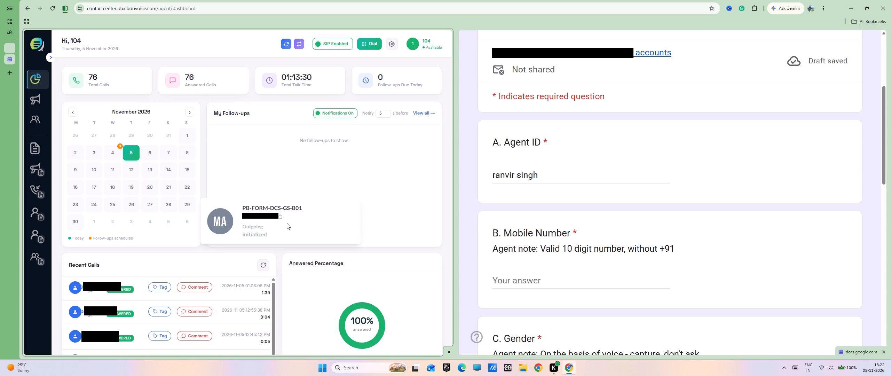
Copy the phone number from the PB-FORM-DCS-GS-B01 contact card.
left_click(280, 217)
left_click(306, 192)
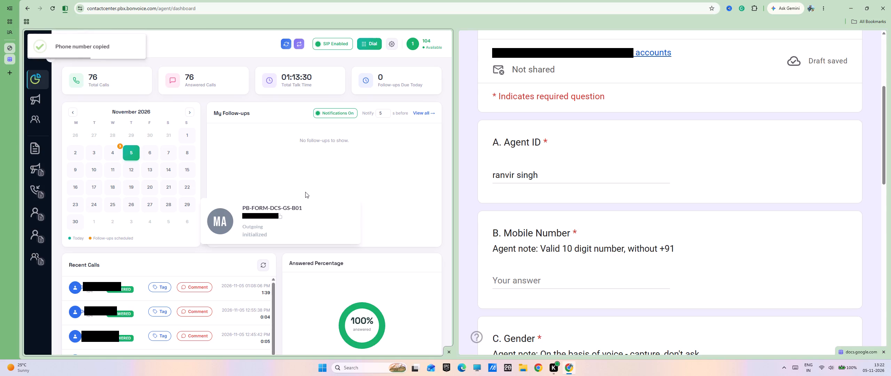
left_click(313, 182)
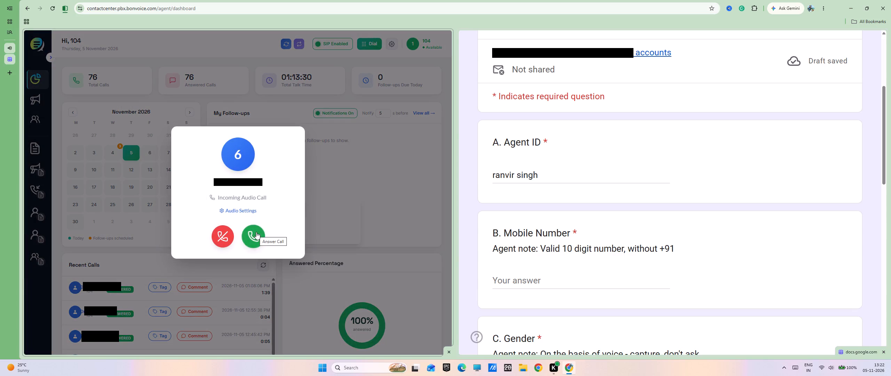
Answer the incoming campaign audio call.
left_click(256, 232)
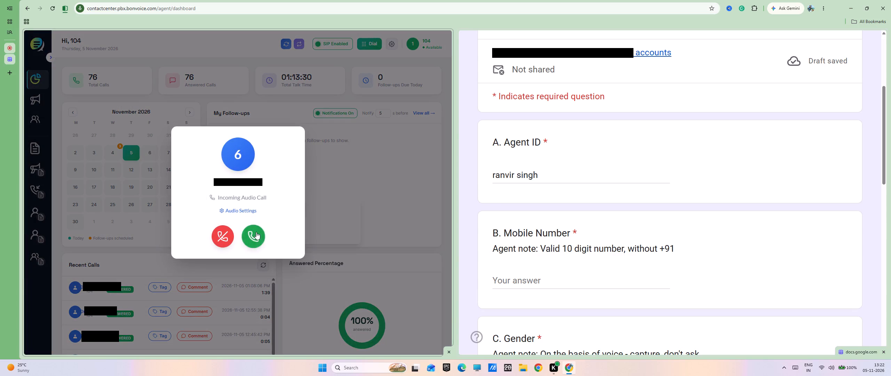
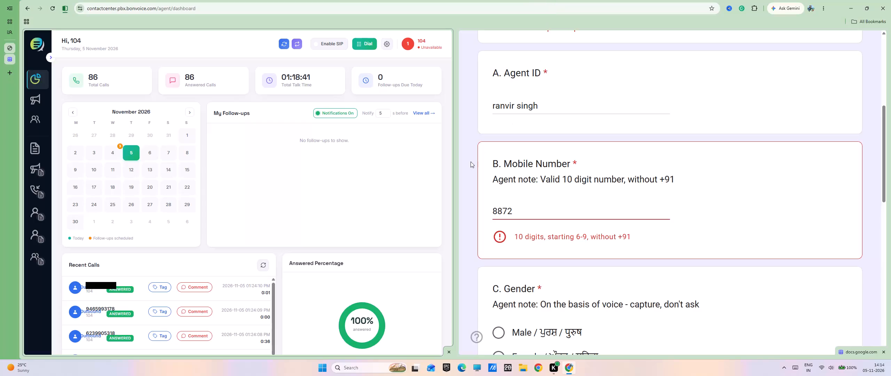
Clear the partial answer in the form's Mobile Number field.
double_click(542, 214)
key("BackSpace")
key("BackSpace")
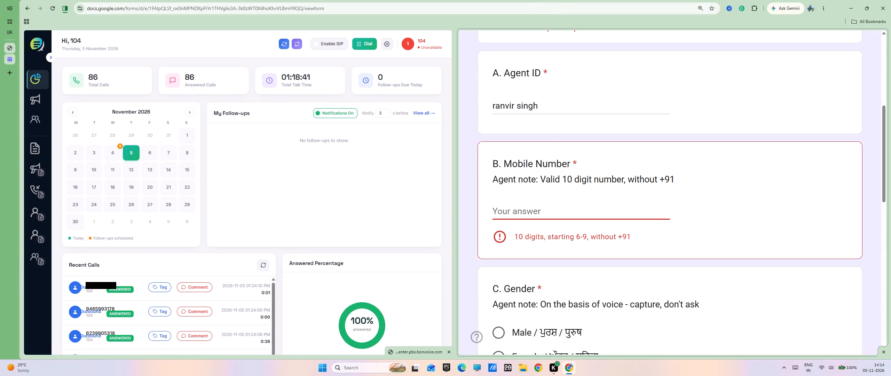
Set the agent status to Available on the contact center dashboard.
left_click(410, 42)
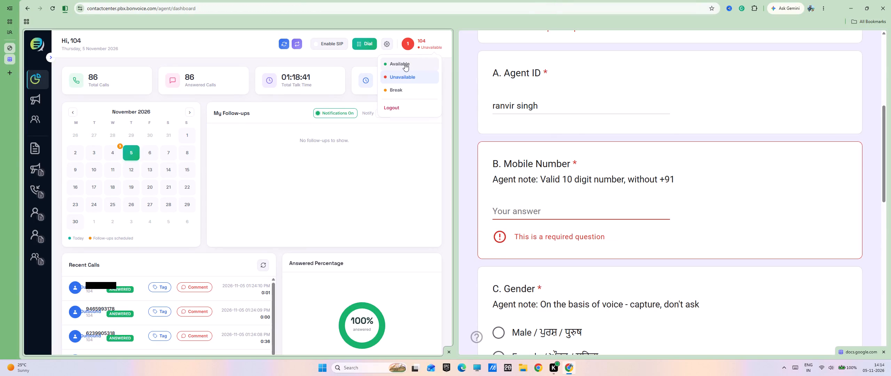
left_click(403, 66)
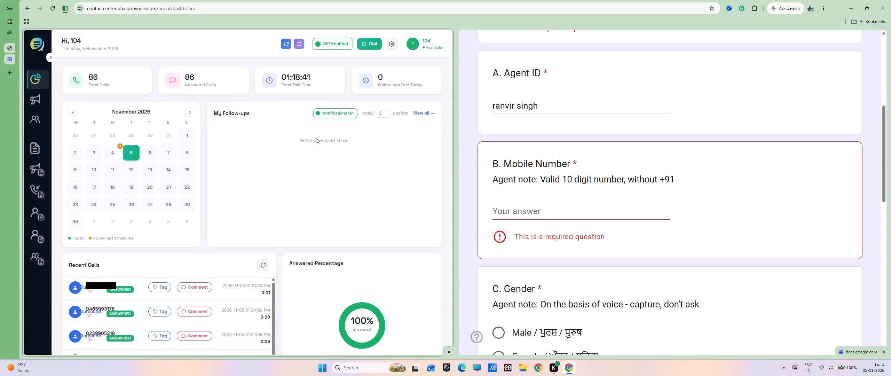
Refresh the Recent Calls list and check its latest entries.
left_click(267, 265)
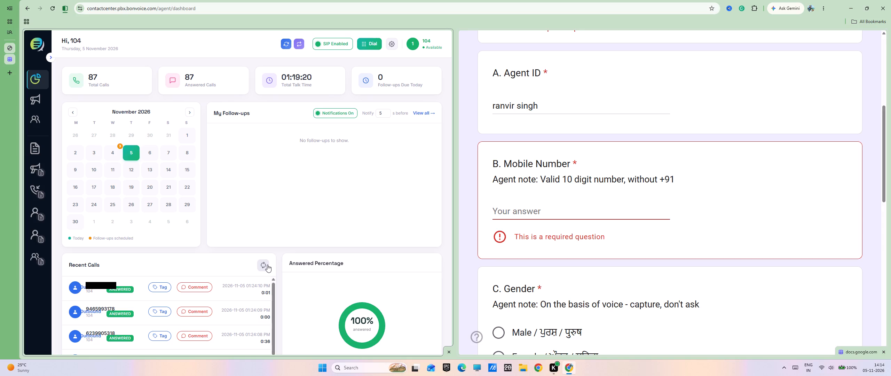
scroll(321, 235, "down", 4)
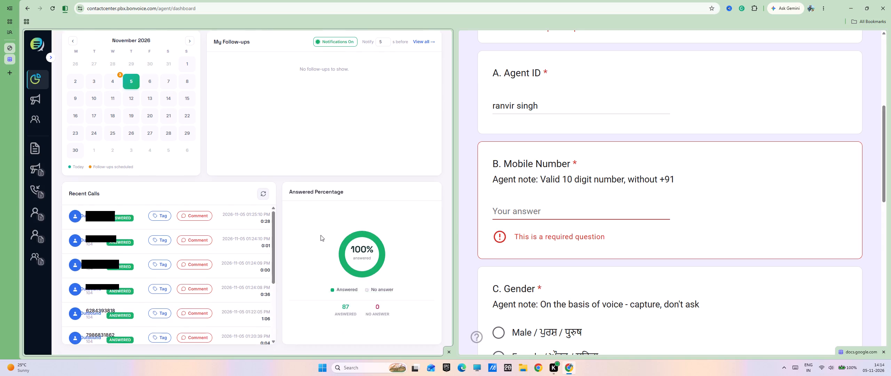
scroll(321, 235, "down", 1)
scroll(319, 236, "up", 4)
left_click(264, 263)
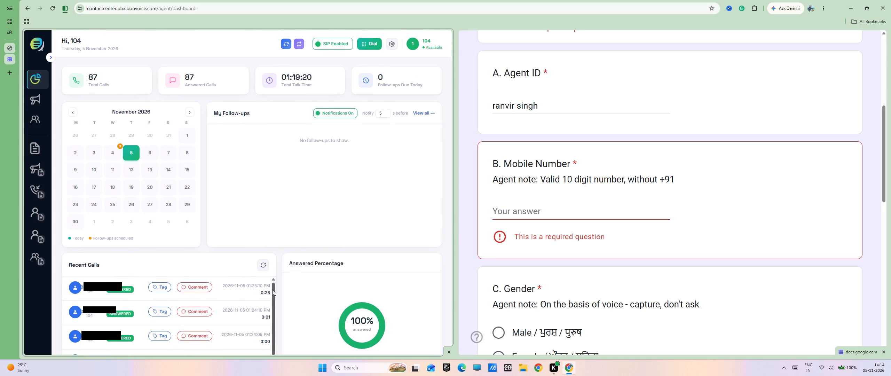
left_click_drag(272, 290, 270, 275)
left_click_drag(275, 288, 272, 279)
triple_click(264, 264)
triple_click(264, 264)
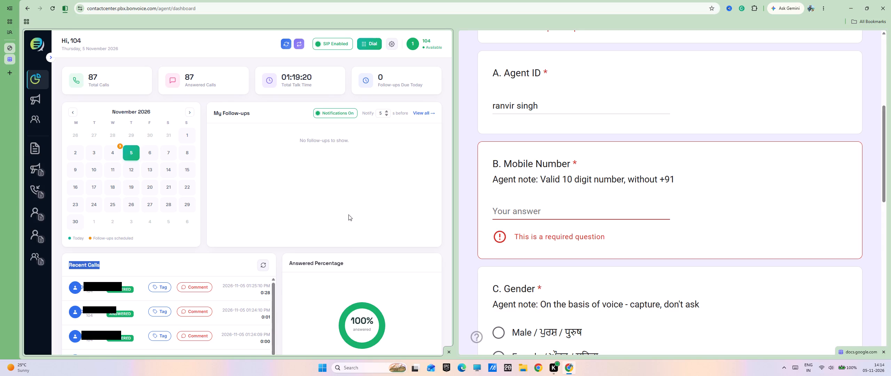
triple_click(260, 269)
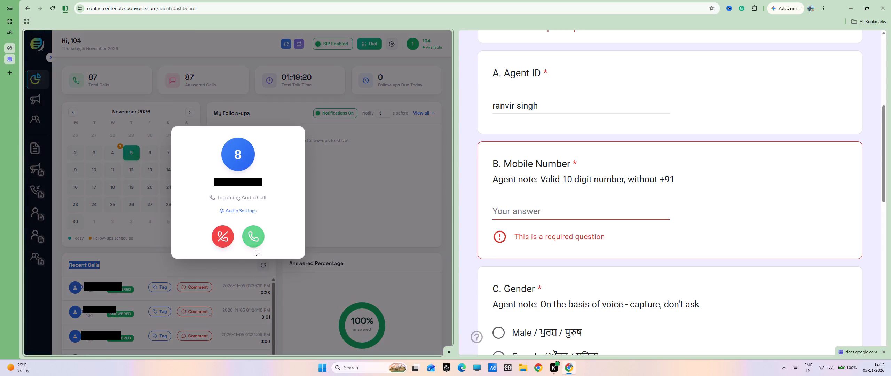
Answer the incoming audio call.
left_click(254, 241)
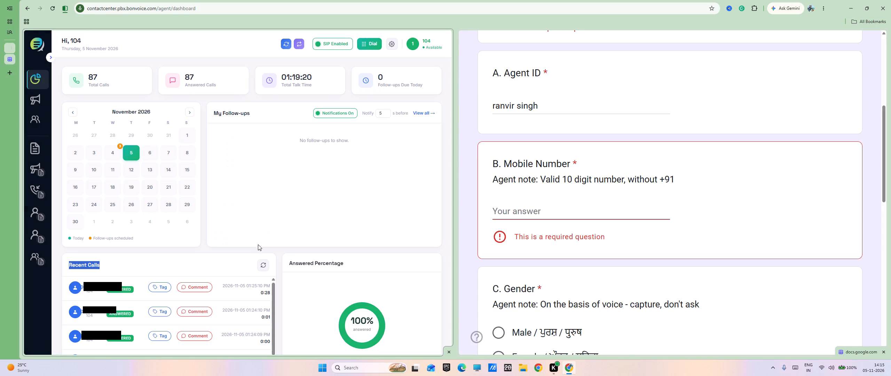
Refresh the Recent Calls list again to look for the new call.
left_click(261, 266)
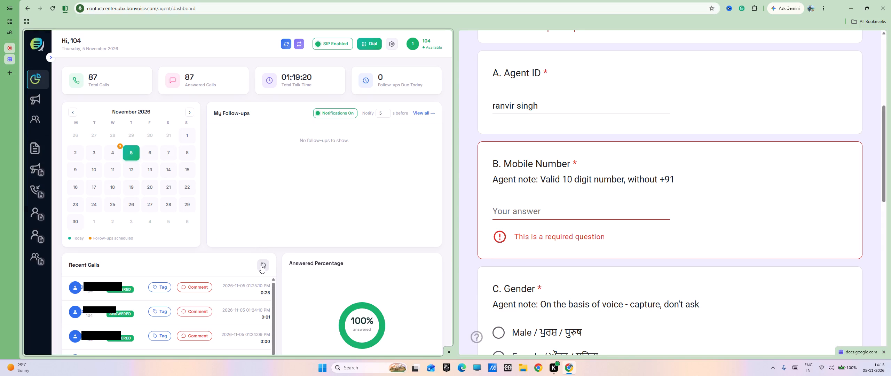
left_click(261, 266)
left_click(337, 152)
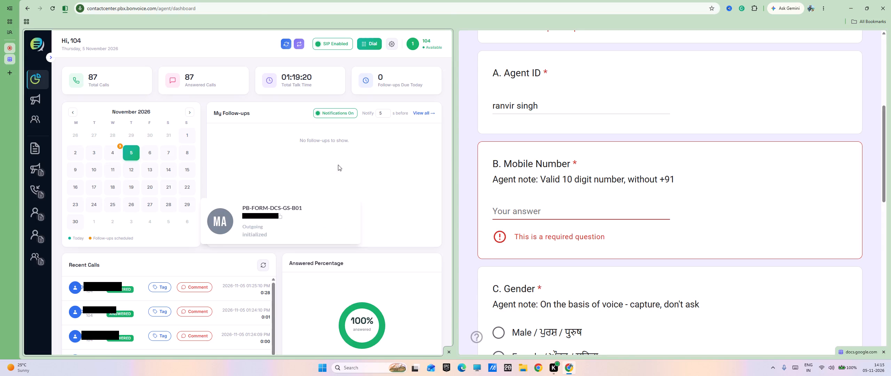
left_click(265, 256)
left_click(339, 149)
left_click(265, 262)
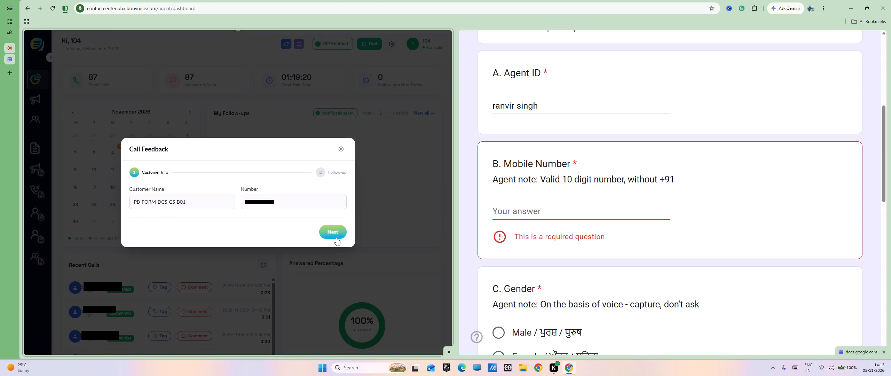
Complete the call feedback for PB-FORM-DCS-GS-B01 with a follow-up date of 05-11-2026 at 14:15 and no comment.
left_click(336, 237)
left_click(334, 218)
left_click(341, 218)
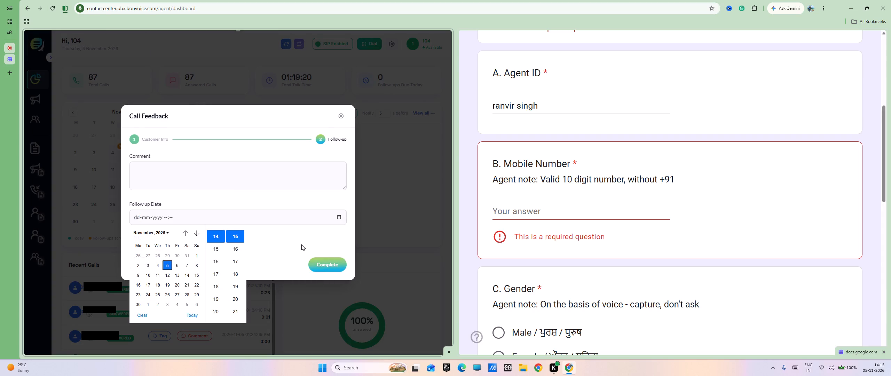
left_click(174, 266)
double_click(179, 265)
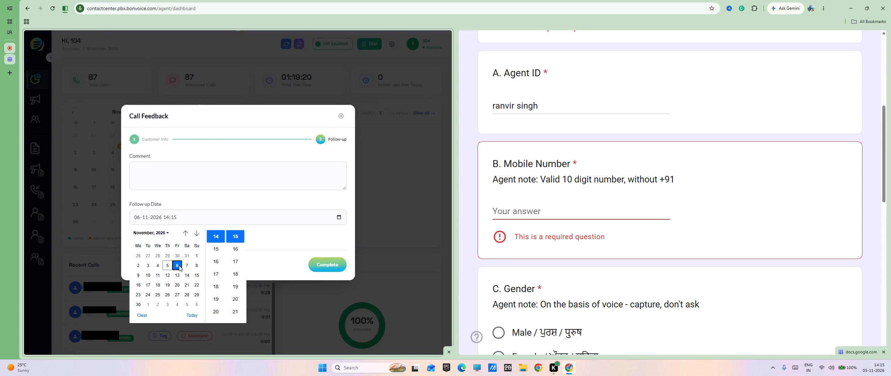
left_click(189, 314)
double_click(167, 268)
left_click(326, 268)
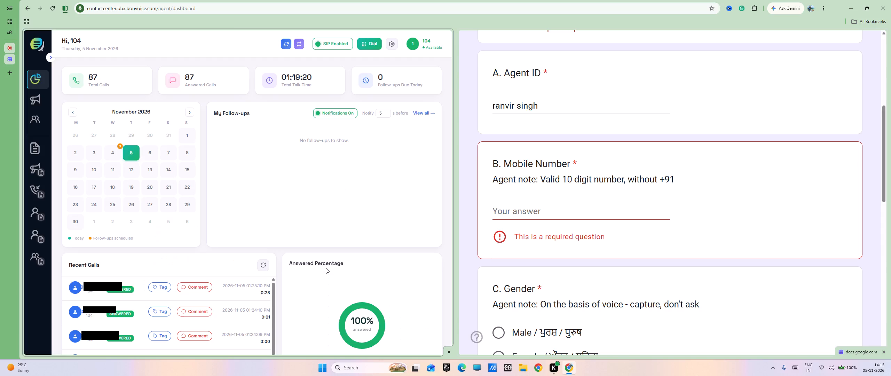
Close the Call Feedback form for PB-FORM-DCS-GS-B01 without entering anything.
left_click(262, 265)
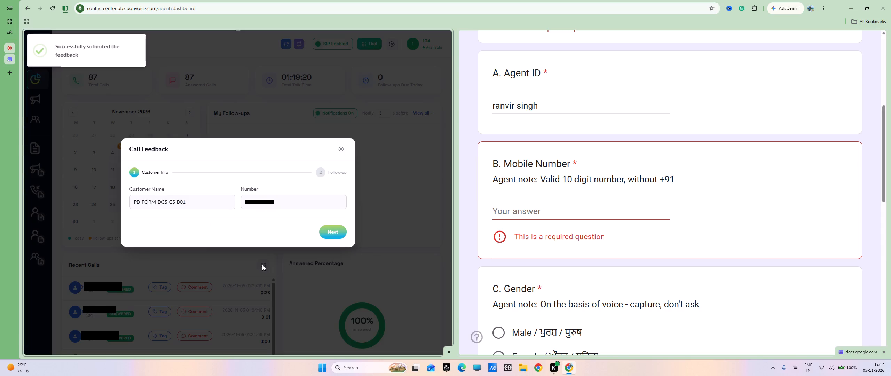
left_click(345, 149)
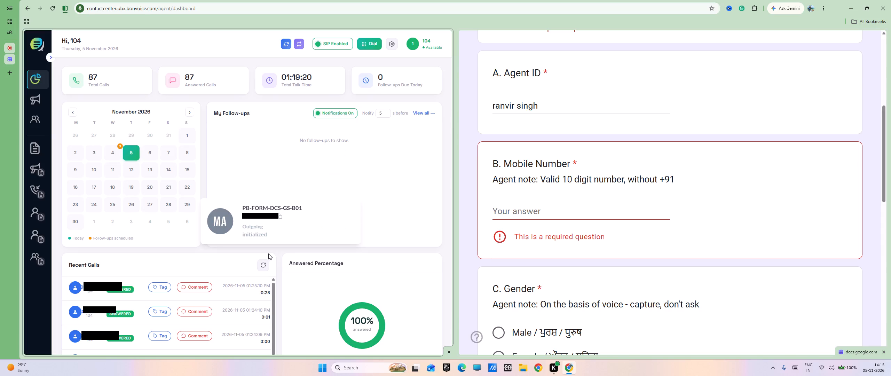
left_click(264, 264)
left_click(342, 148)
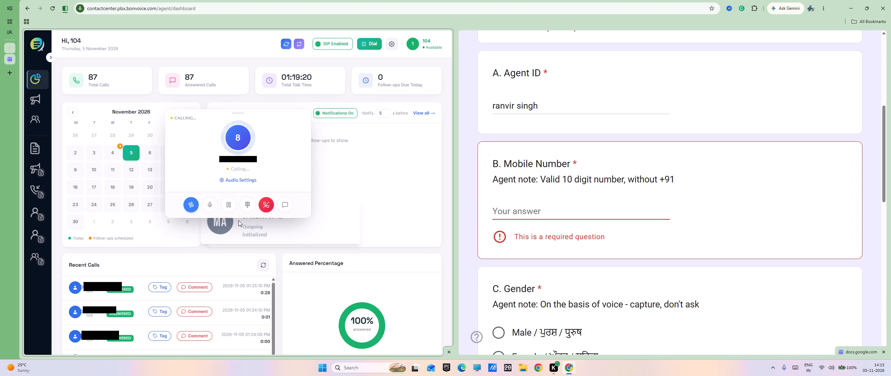
Hang up the outgoing call that is still dialing.
left_click(269, 207)
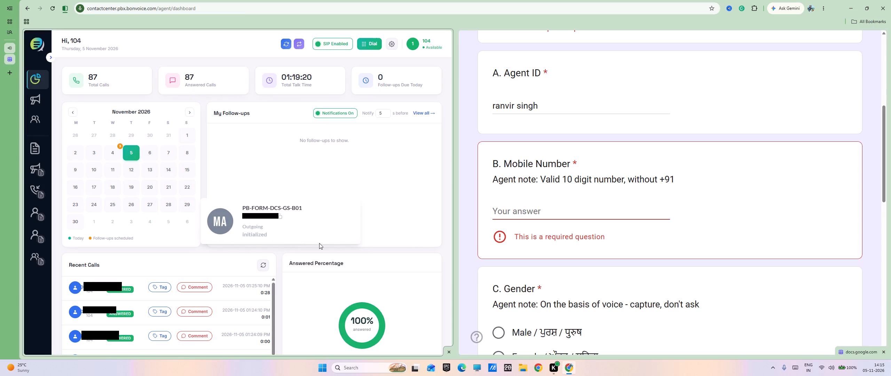
left_click(267, 265)
left_click(343, 148)
Reload the agent dashboard page to refresh its call and follow-up data.
left_click(49, 11)
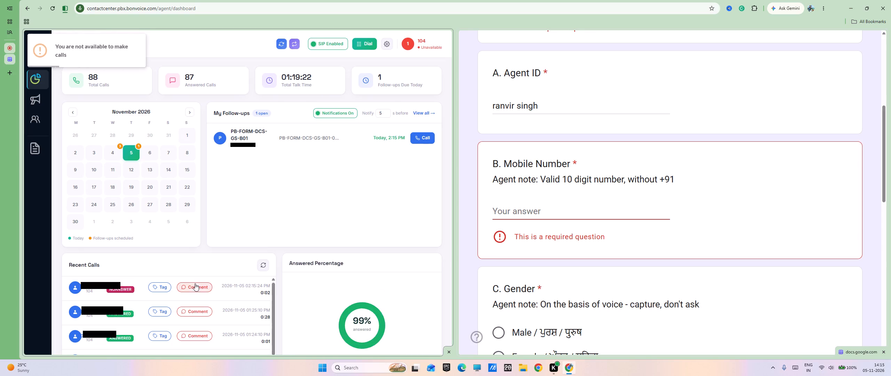
scroll(202, 293, "up", 3)
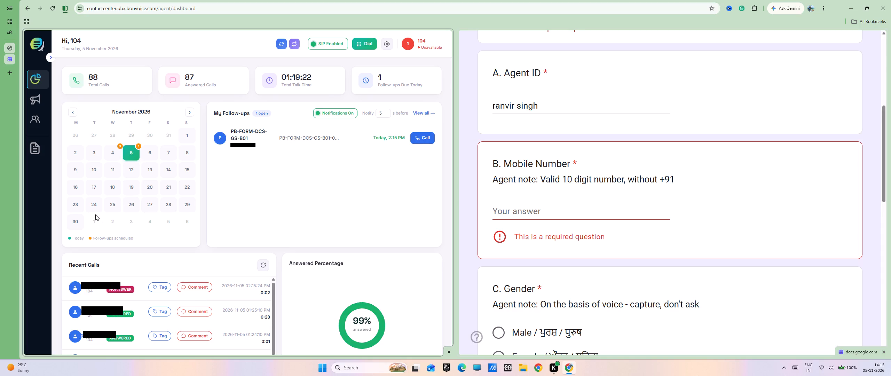
left_click(58, 9)
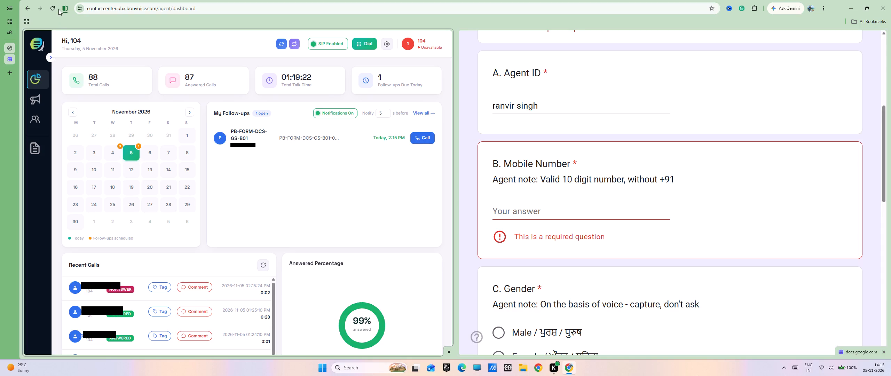
left_click(50, 11)
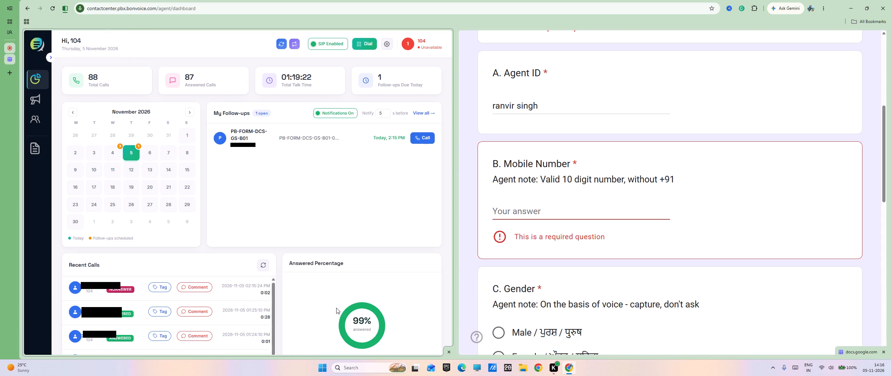
Examine the follow-ups for November 6 and November 5 from the dashboard calendar, along with the recent calls.
scroll(336, 308, "down", 1)
scroll(336, 308, "up", 1)
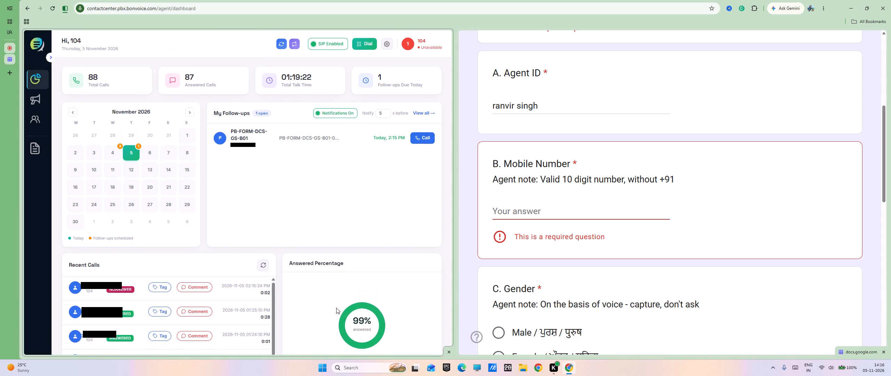
left_click(108, 155)
left_click(156, 154)
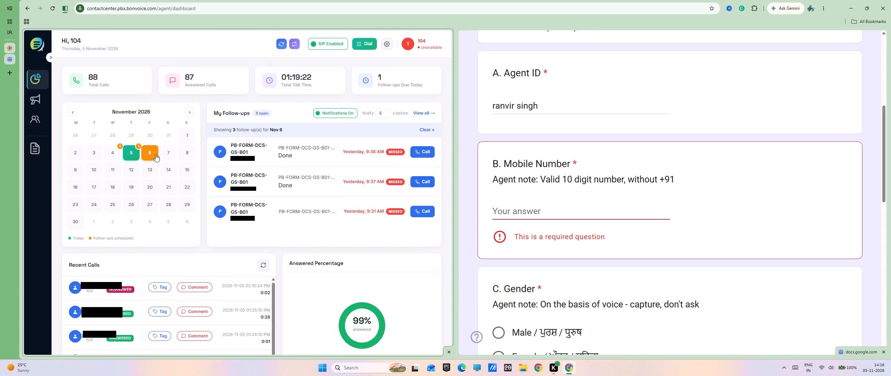
left_click(136, 156)
scroll(287, 213, "down", 5)
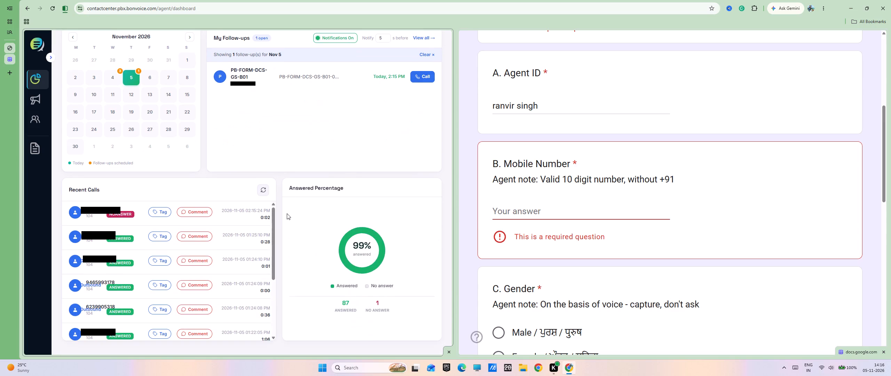
scroll(285, 212, "up", 1)
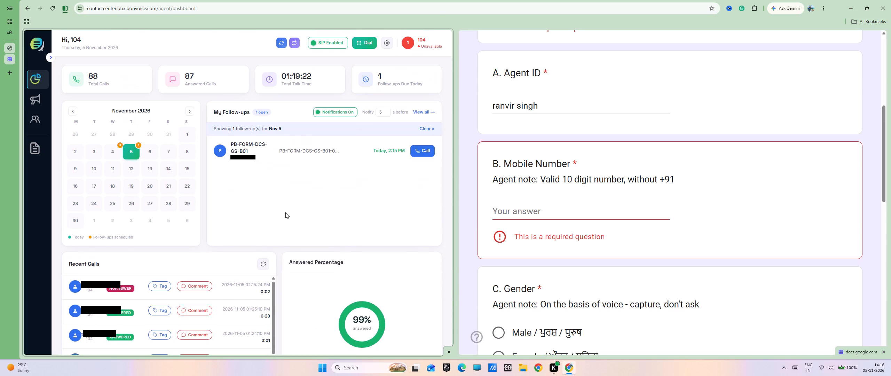
scroll(285, 212, "up", 3)
Reload the dashboard and set the agent status to Available to start the campaign.
left_click(52, 6)
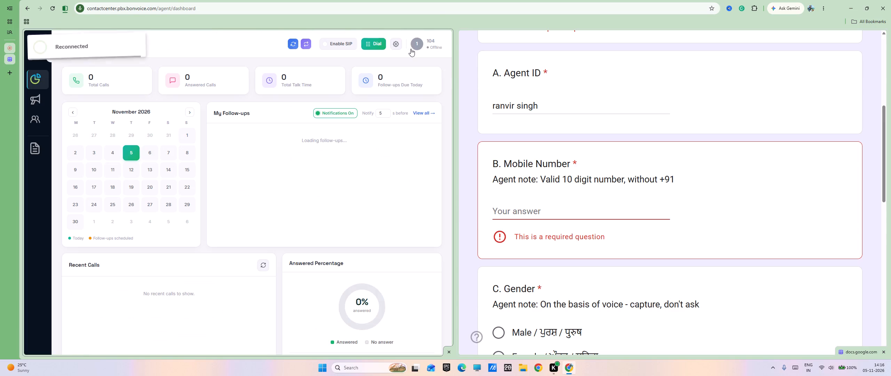
left_click(415, 48)
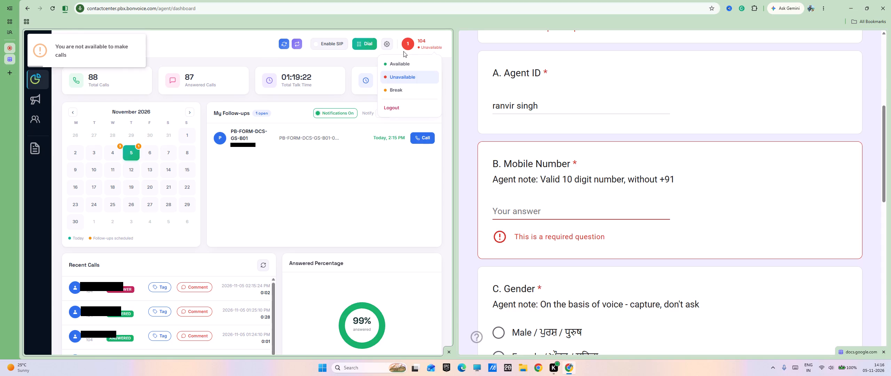
left_click(231, 49)
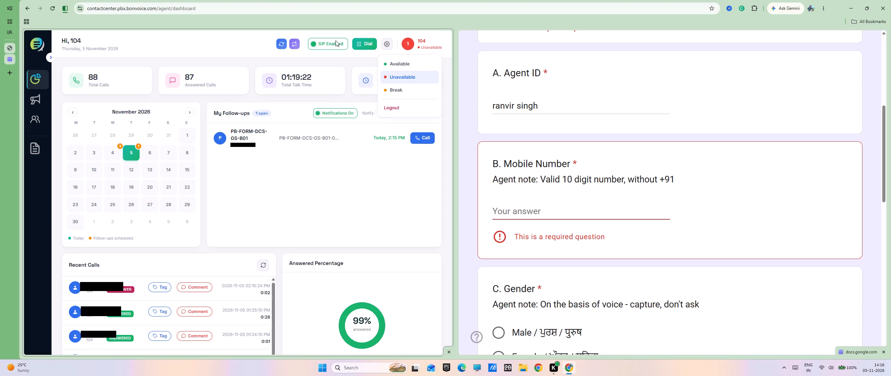
left_click(395, 63)
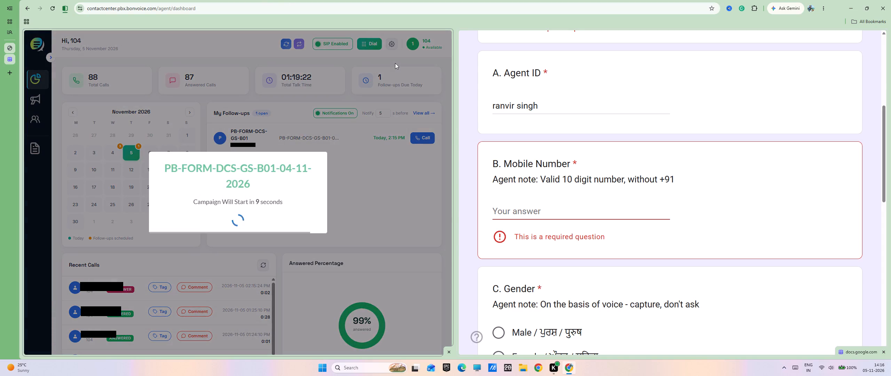
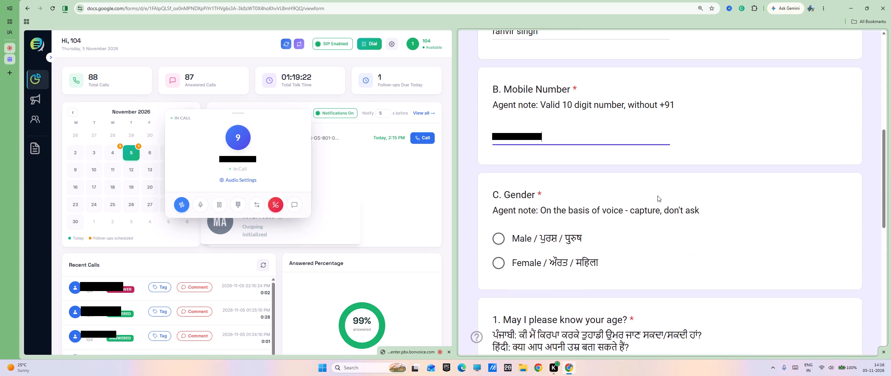
Set the call's microphone to Communications - Headset (ROG CETRA TRUE WIRELESS) and its speaker to Headphones (ROG CETRA TRUE WIRELESS).
left_click(244, 186)
left_click(247, 185)
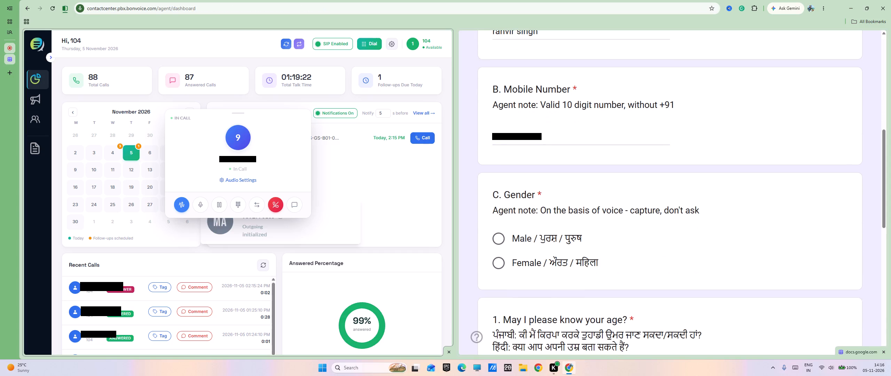
left_click(247, 185)
left_click(261, 164)
double_click(236, 182)
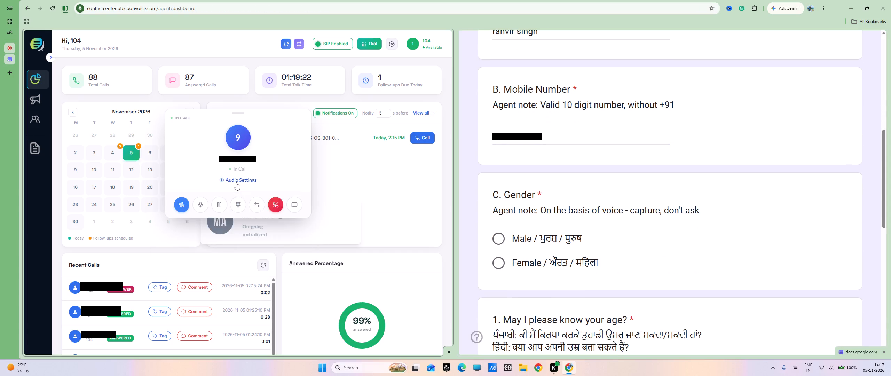
left_click(236, 182)
left_click(233, 200)
scroll(241, 257, "down", 2)
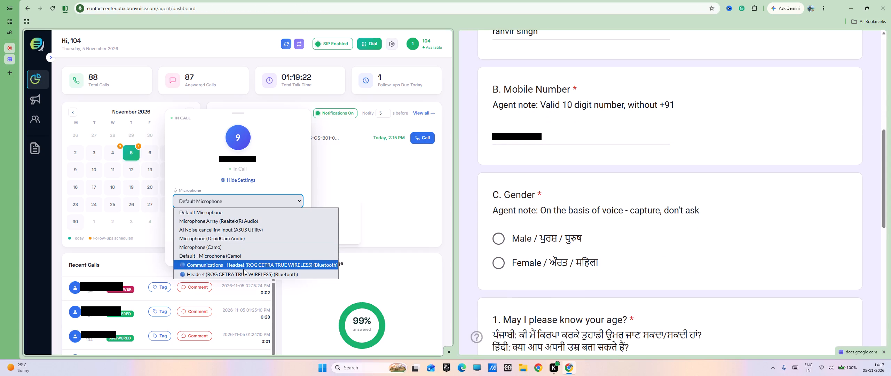
left_click(243, 269)
left_click(239, 222)
scroll(242, 260, "down", 2)
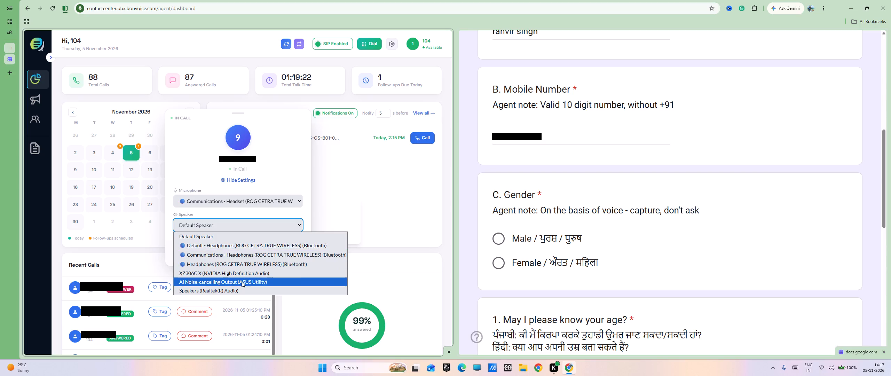
left_click(246, 263)
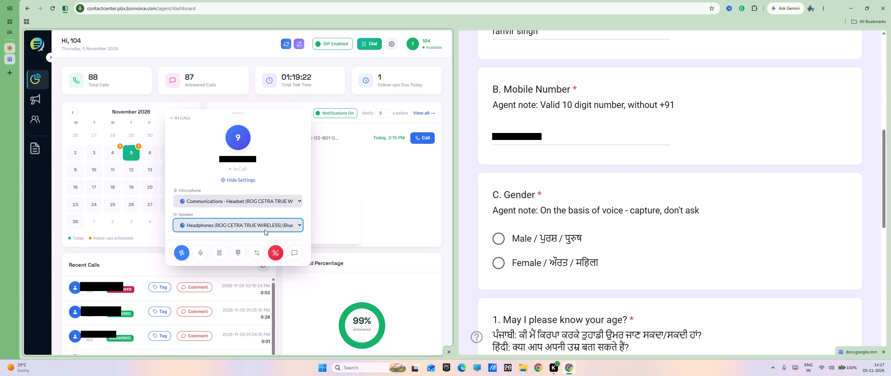
Record the respondent as male, aged 44 and a registered voter in Punjab, and continue to the constituency section.
left_click(497, 239)
scroll(510, 254, "down", 1)
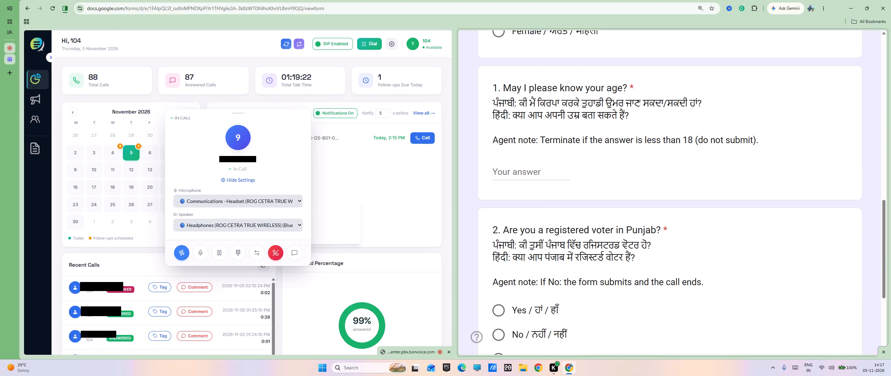
left_click(539, 166)
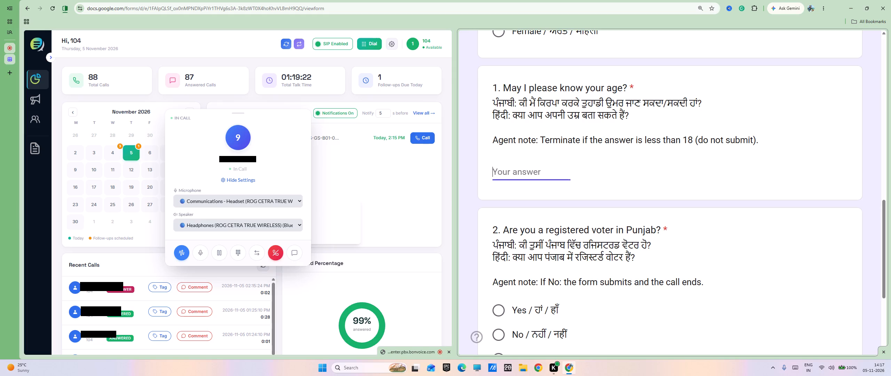
key("4")
key("4")
left_click(500, 310)
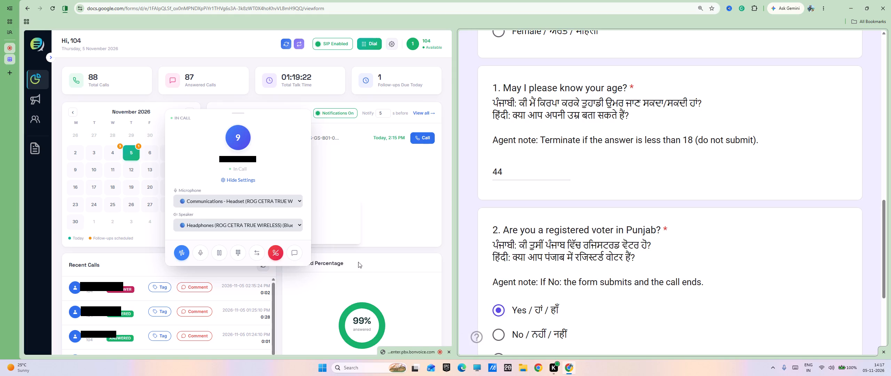
scroll(543, 262, "down", 2)
left_click(501, 234)
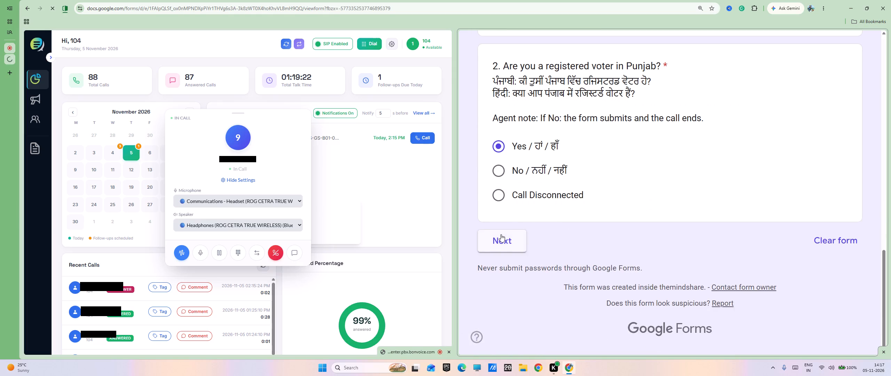
Answer the constituency section with 45 Garhshankar, Not yet decided for question 3 and Didn't Vote for both past elections, and continue.
left_click(563, 302)
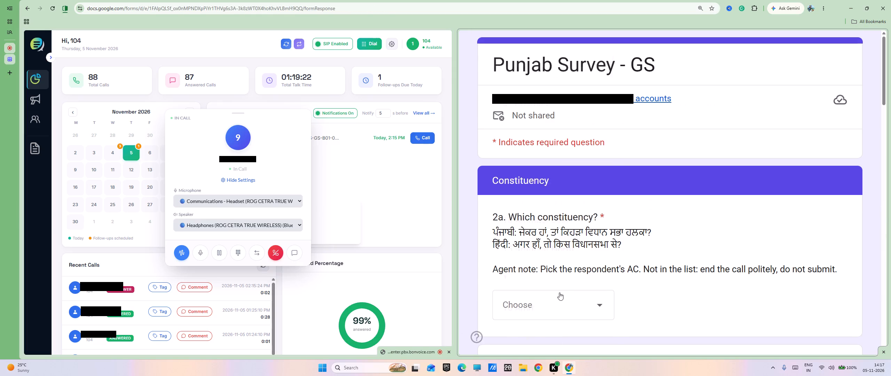
scroll(546, 230, "down", 4)
left_click(546, 227)
scroll(556, 252, "down", 3)
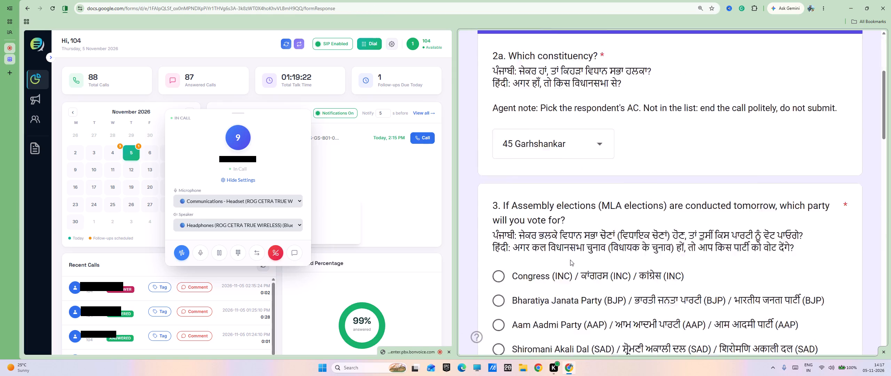
scroll(570, 258, "up", 1)
scroll(558, 253, "down", 1)
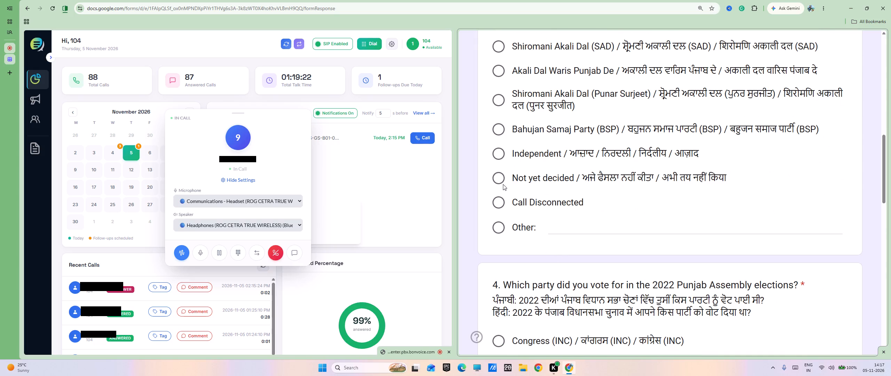
left_click(502, 181)
scroll(513, 209, "down", 1)
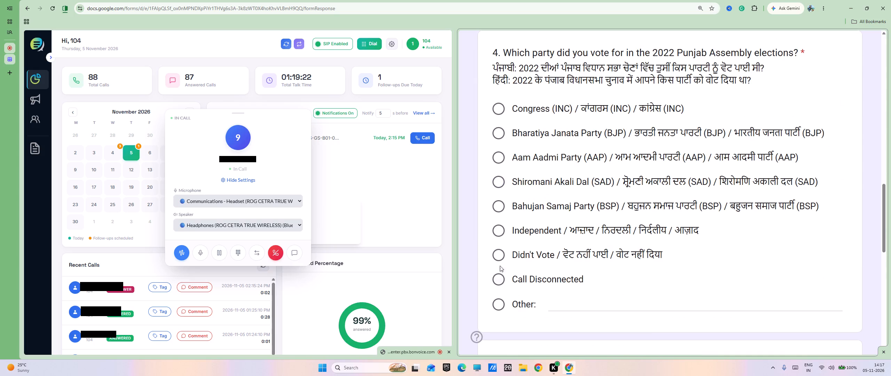
left_click(499, 257)
scroll(507, 260, "down", 2)
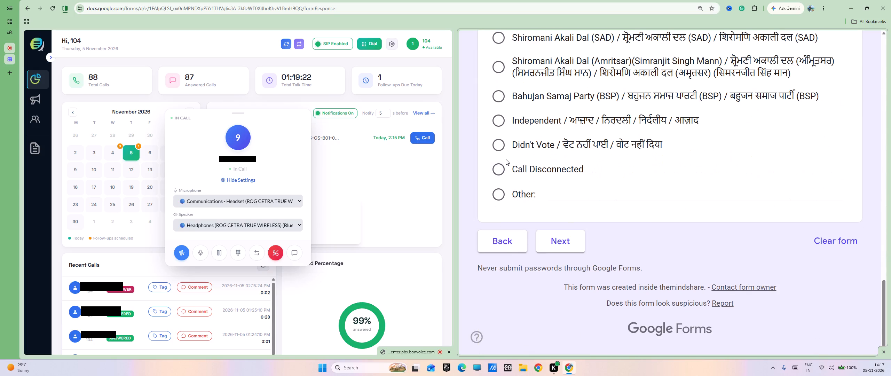
left_click(500, 150)
left_click(547, 237)
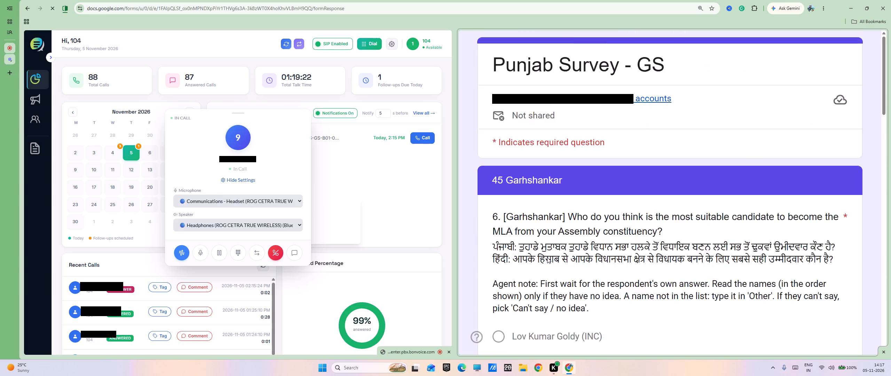
Answer both Garhshankar candidate questions with Can't say / no idea and continue to the community section.
scroll(547, 257, "down", 1)
scroll(495, 226, "down", 1)
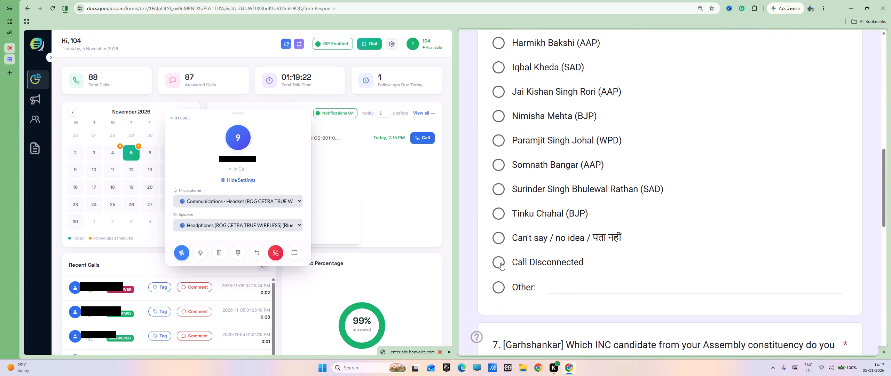
left_click(496, 239)
scroll(521, 291, "down", 2)
left_click(492, 187)
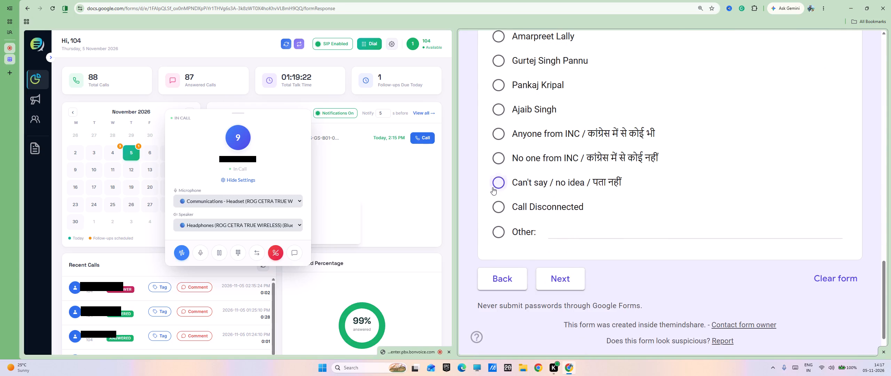
left_click(545, 282)
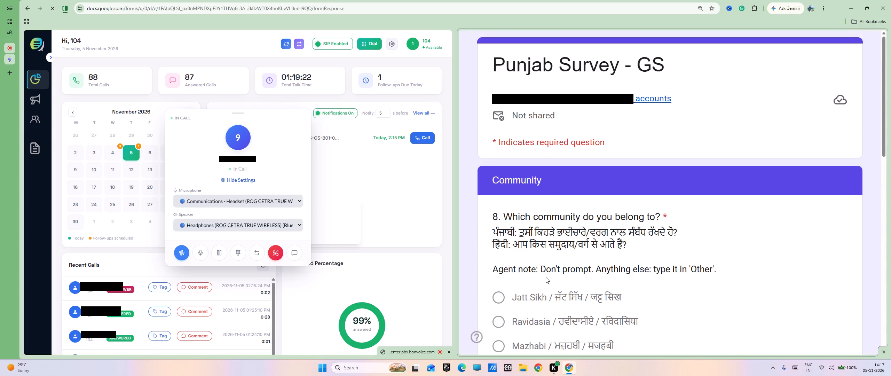
Record the respondent's community as Valmiki and submit the survey response.
scroll(546, 276, "down", 1)
left_click(497, 262)
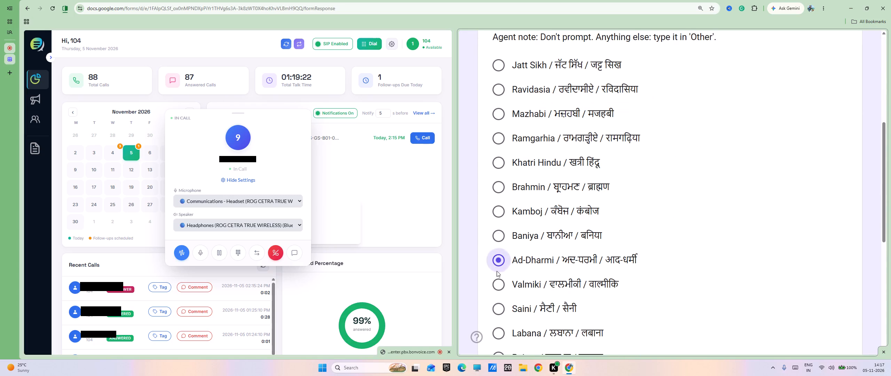
left_click(497, 278)
scroll(497, 306, "down", 2)
left_click(560, 243)
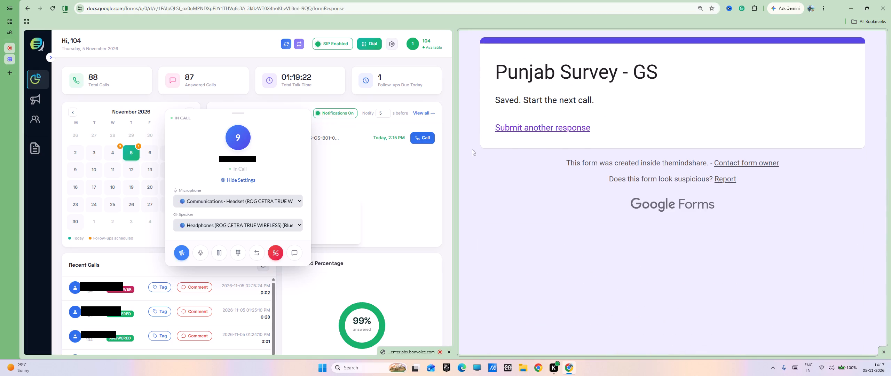
Open a new blank response of the Punjab Survey - GS form.
left_click(506, 131)
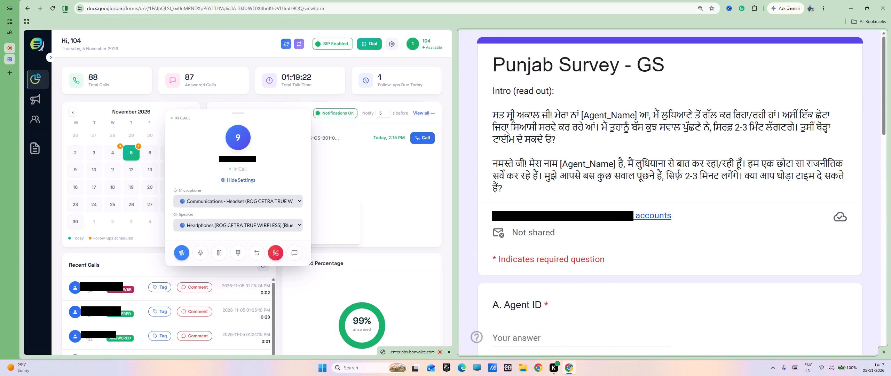
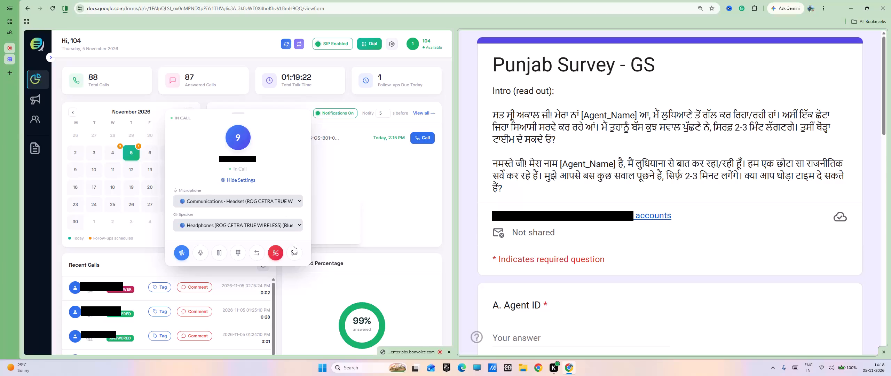
End the active call on the contact center dashboard.
left_click(276, 254)
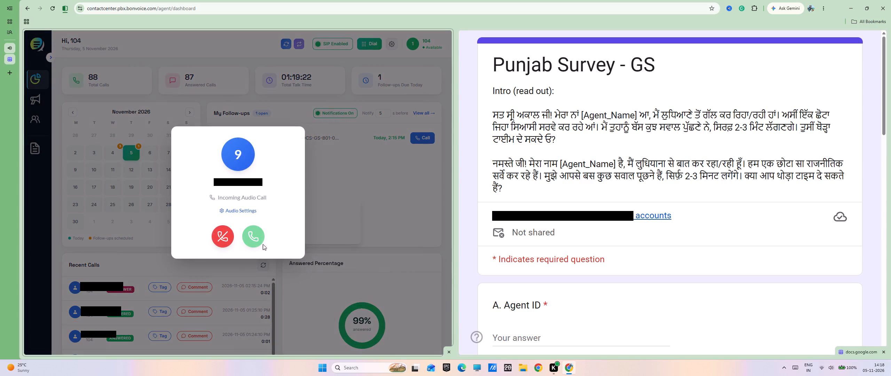
Answer the incoming audio call.
left_click(258, 240)
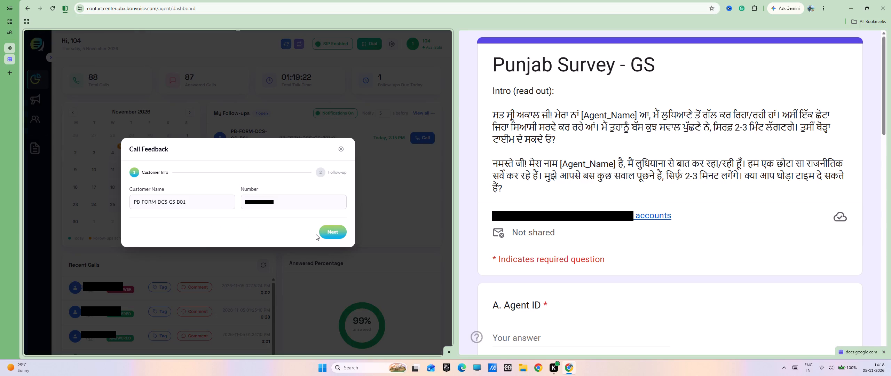
Dismiss the call feedback form for PB-FORM-DCS-GS-B01 without continuing to the follow-up stage.
left_click(341, 150)
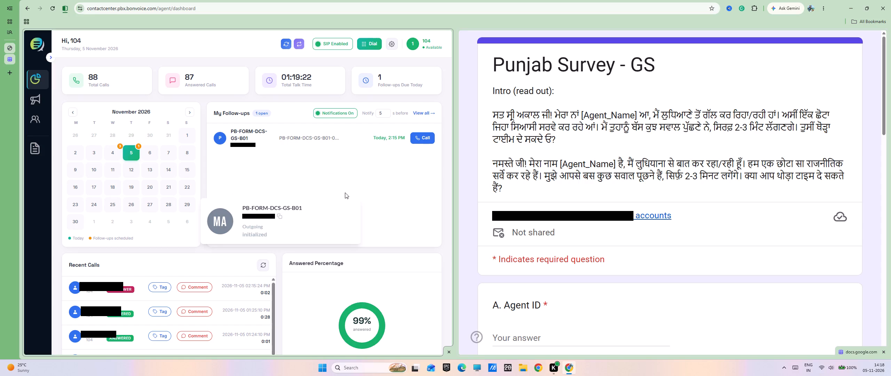
left_click(352, 183)
left_click(407, 183)
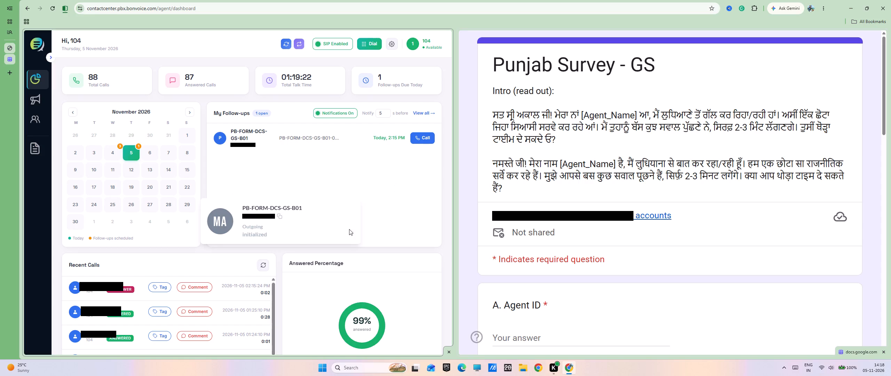
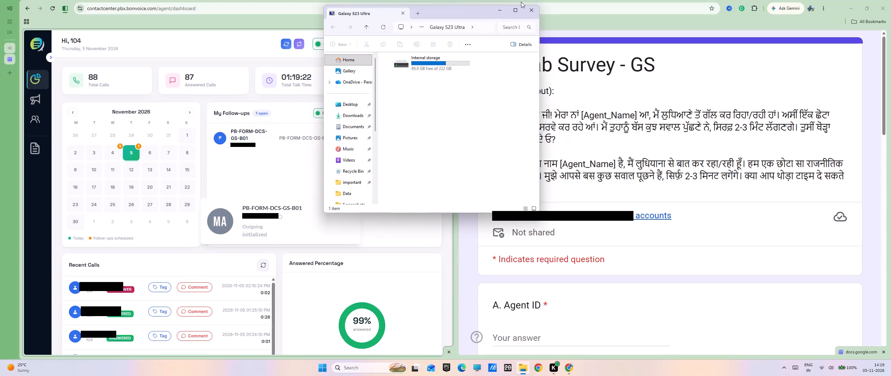
Close the Galaxy S23 Ultra file window and return to the contact center dashboard.
left_click(531, 8)
left_click(380, 198)
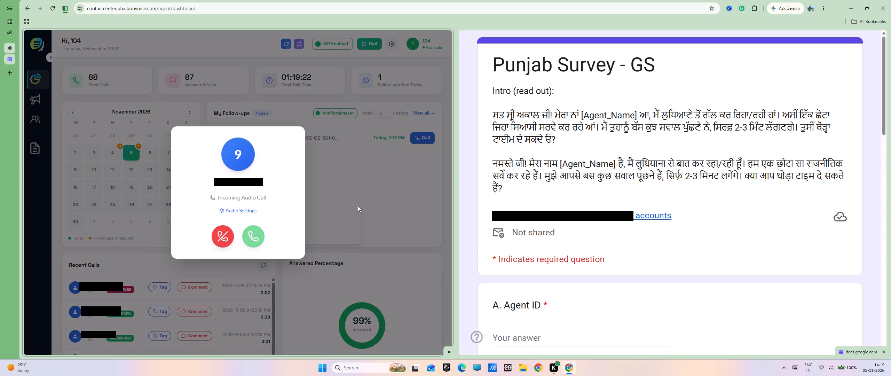
Answer the incoming audio calls on the contact center dashboard as they arrive.
left_click(253, 238)
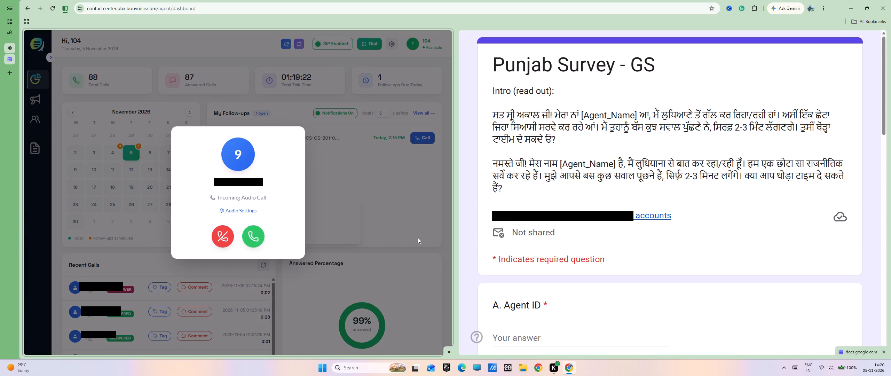
left_click(260, 235)
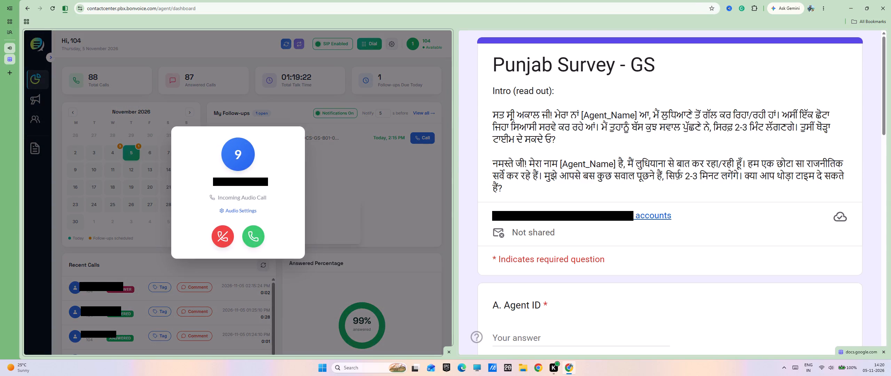
left_click(257, 229)
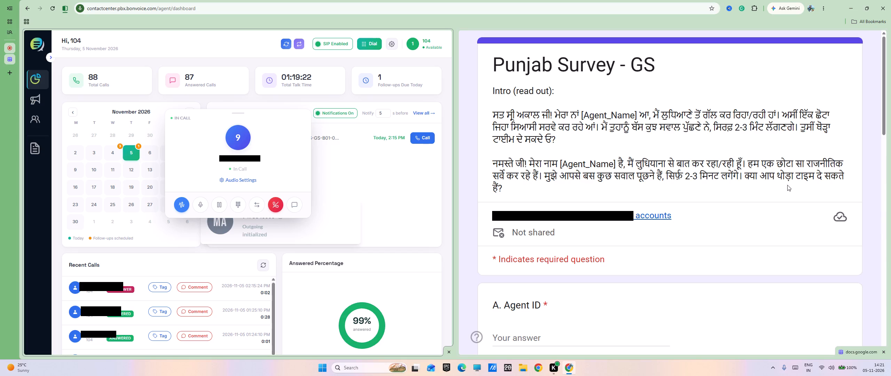
Enter the agent's name as the Agent ID in the Punjab Survey - GS form.
left_click_drag(885, 95, 884, 100)
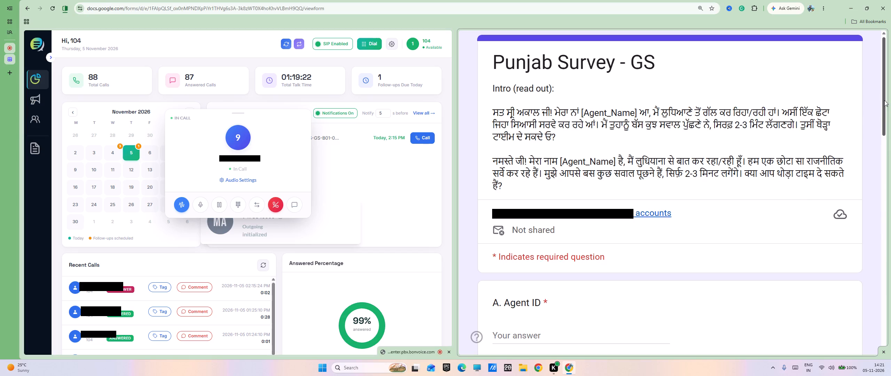
left_click_drag(884, 100, 881, 137)
left_click(621, 191)
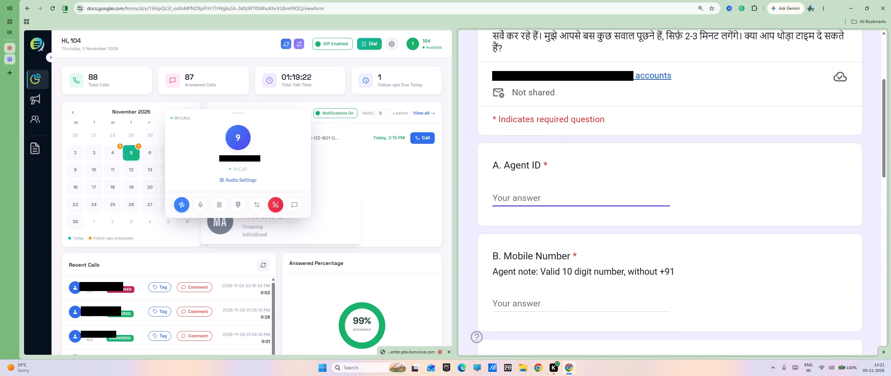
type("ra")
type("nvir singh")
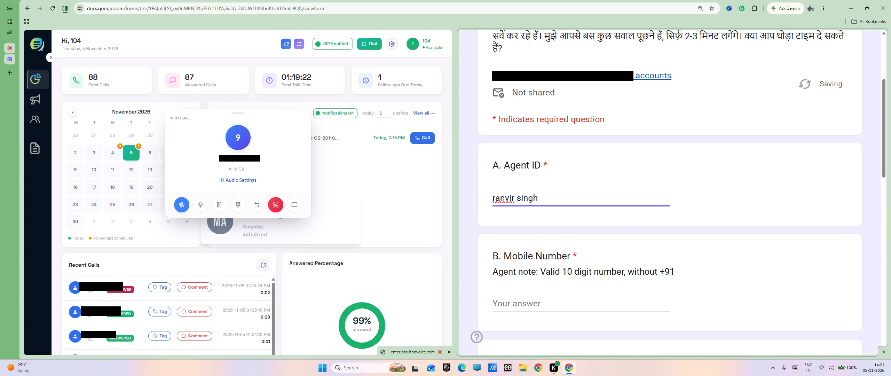
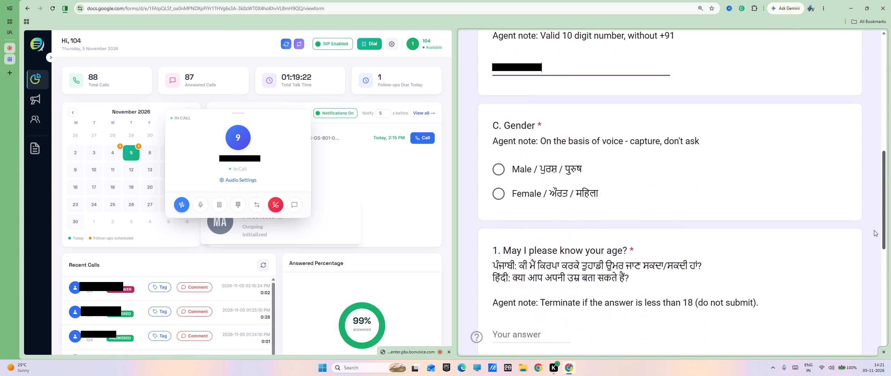
Record the respondent as Male, aged 44 and a registered voter in Punjab (Yes), and continue to the Constituency section.
left_click_drag(874, 230, 874, 233)
left_click(503, 158)
left_click(544, 322)
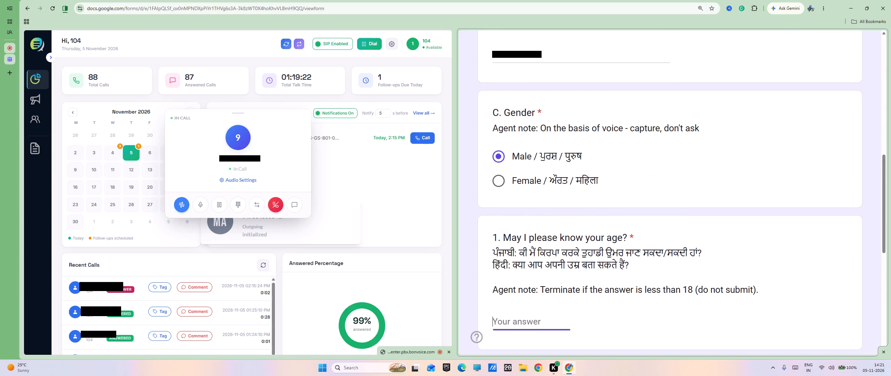
type("44")
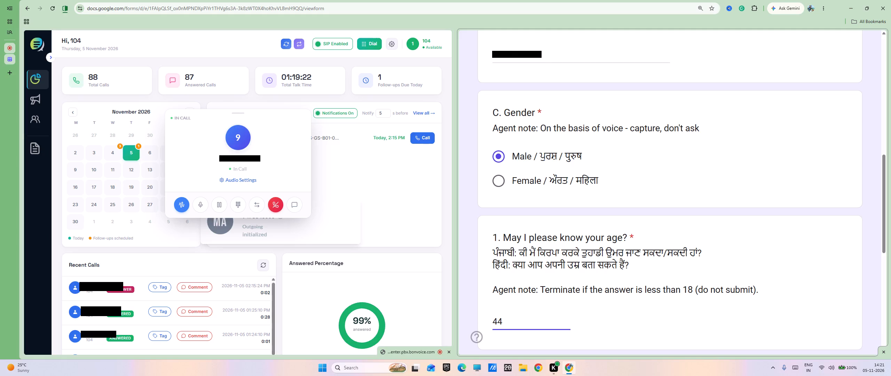
left_click_drag(882, 211, 885, 290)
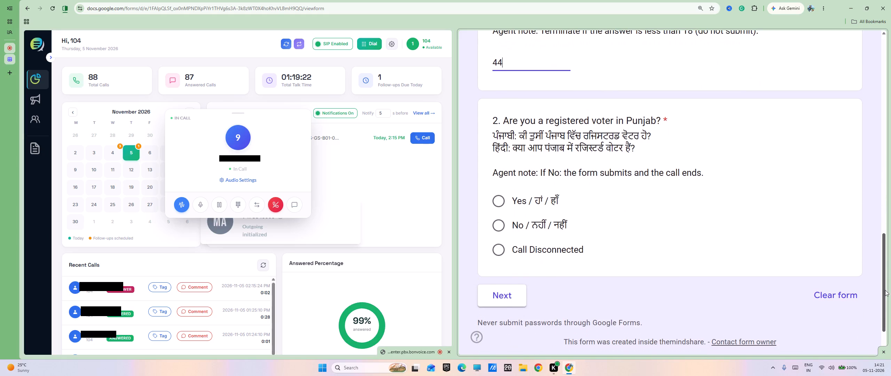
left_click_drag(885, 290, 889, 290)
left_click(504, 205)
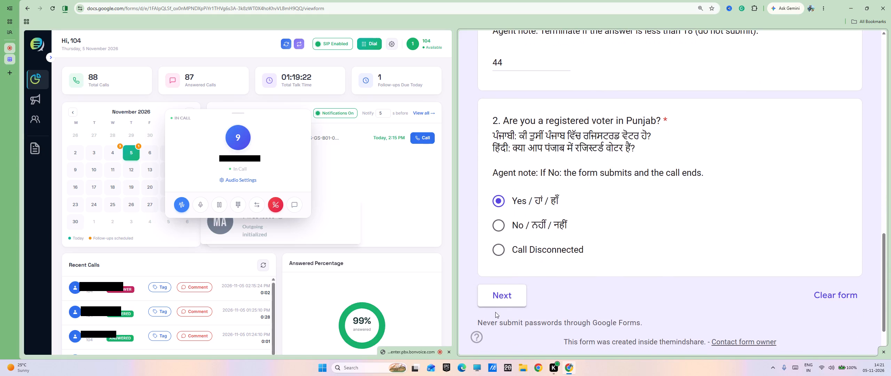
left_click(503, 296)
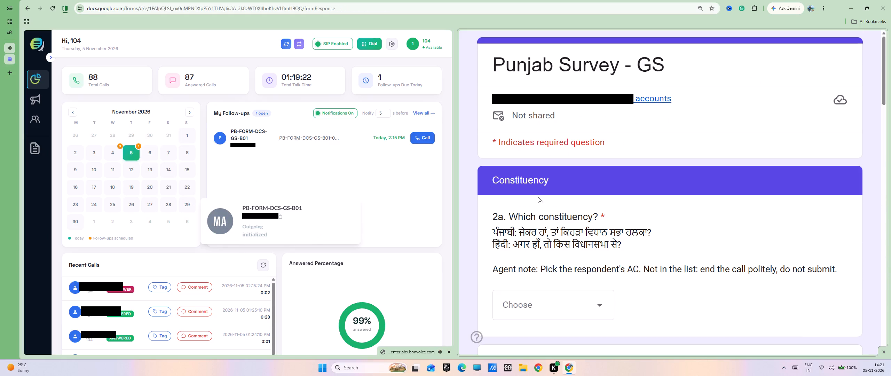
Choose 4 Gurdaspur as the respondent's constituency in question 2a.
left_click(557, 313)
scroll(549, 180, "down", 2)
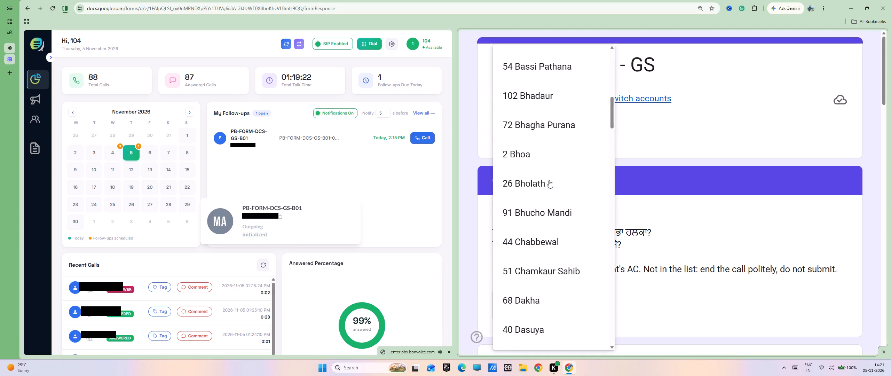
scroll(549, 180, "down", 3)
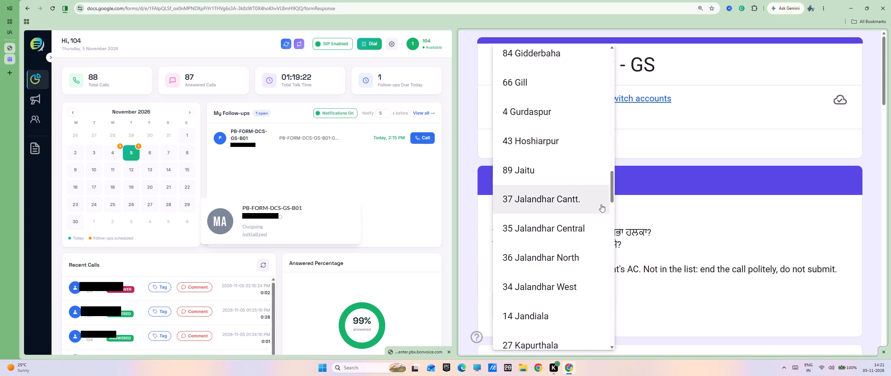
left_click_drag(613, 195, 612, 189)
left_click(555, 171)
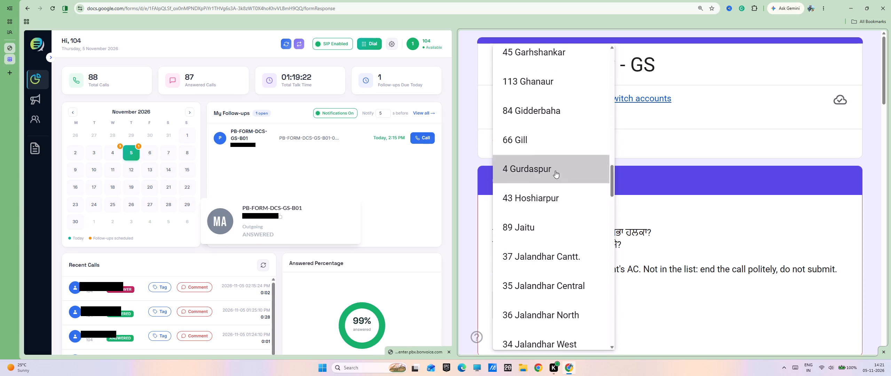
Record Aam Aadmi Party (AAP) as the answer to questions 3, 4 and 5, and continue to the Gurdaspur section.
left_click_drag(882, 85, 884, 124)
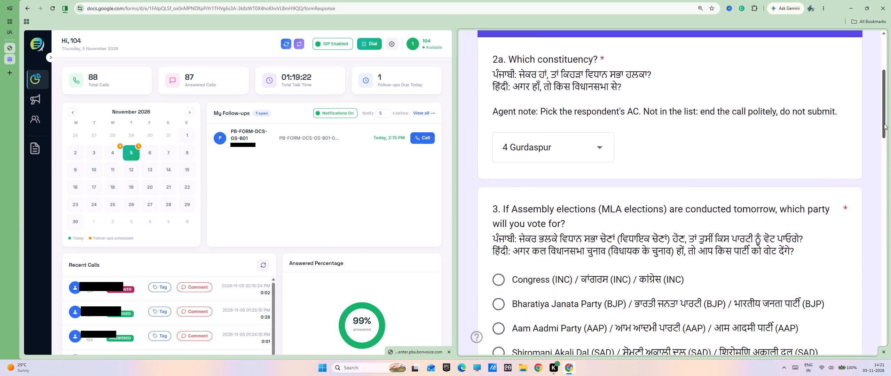
left_click_drag(884, 124, 884, 155)
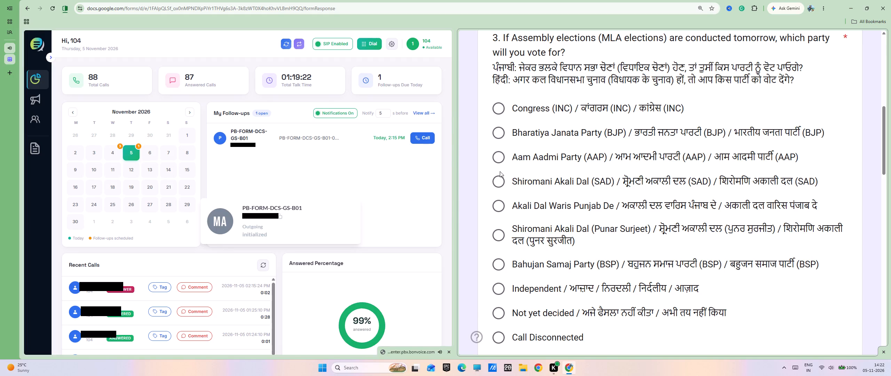
left_click(502, 162)
scroll(502, 163, "down", 2)
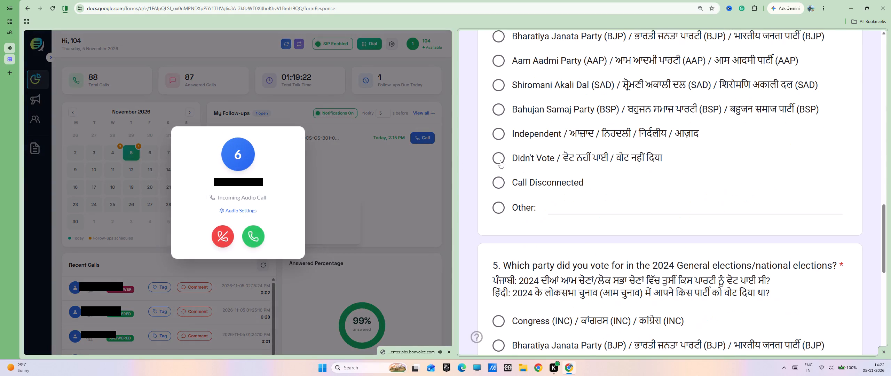
left_click(502, 64)
scroll(519, 171, "down", 1)
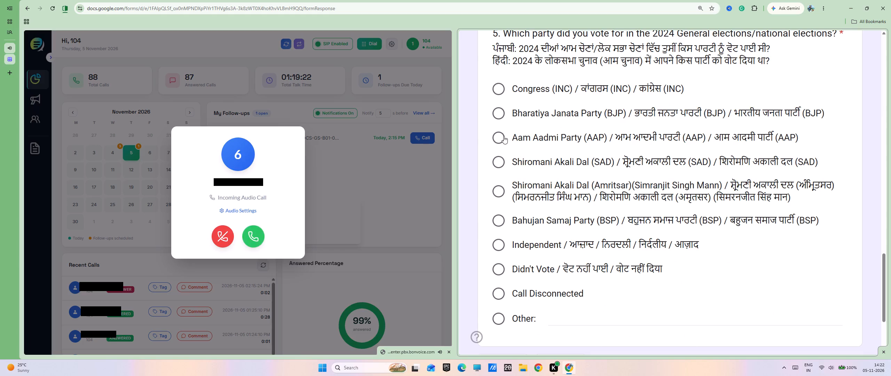
left_click(505, 137)
scroll(509, 168, "down", 1)
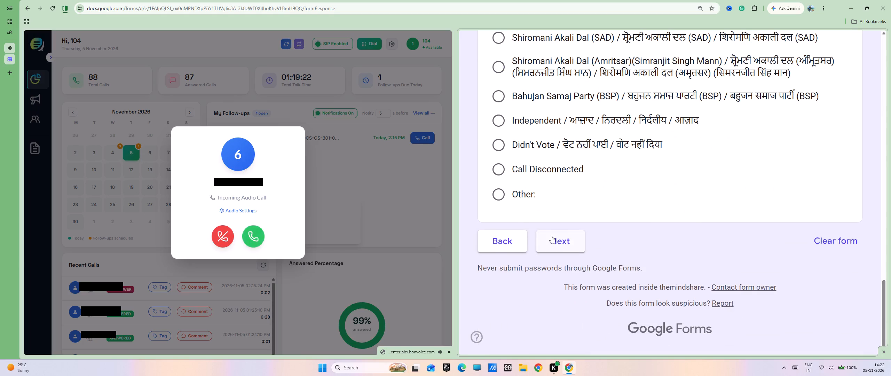
left_click(551, 236)
Answer the incoming audio call on the contact center dashboard.
left_click(255, 236)
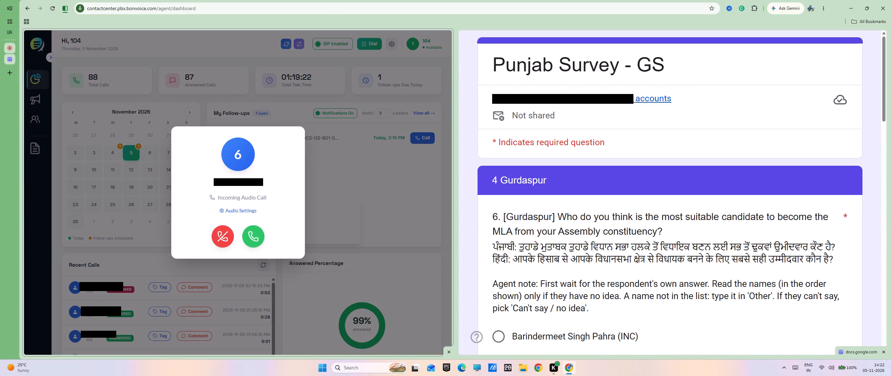
Record Simranjeet Singh (AAP) for question 6 and Can't say / no idea for question 7, and continue to the next section.
scroll(574, 228, "down", 1)
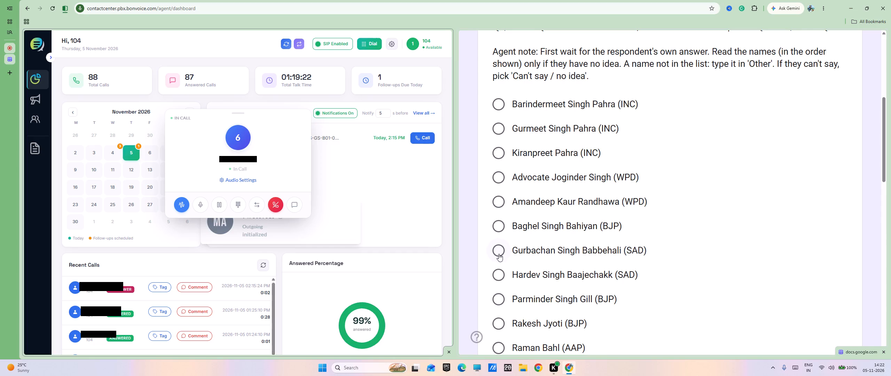
scroll(499, 271, "down", 1)
left_click(499, 143)
scroll(504, 177, "down", 1)
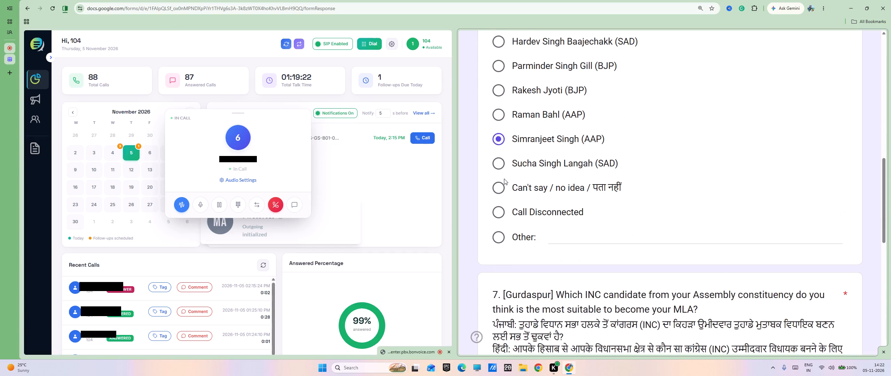
scroll(522, 225, "down", 1)
scroll(499, 109, "up", 1)
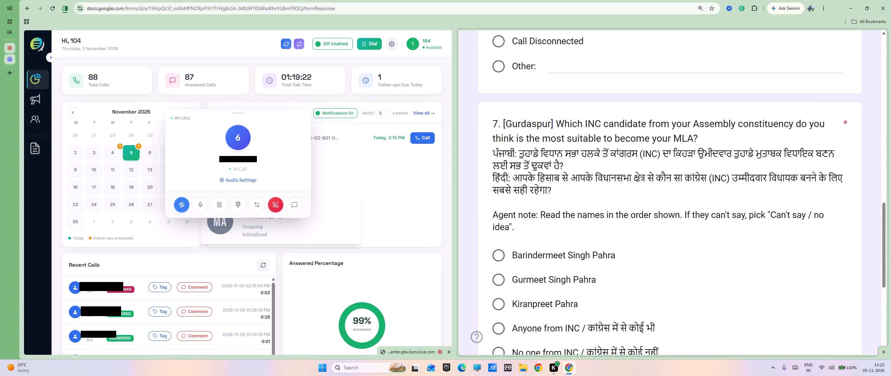
scroll(496, 161, "down", 1)
left_click(497, 149)
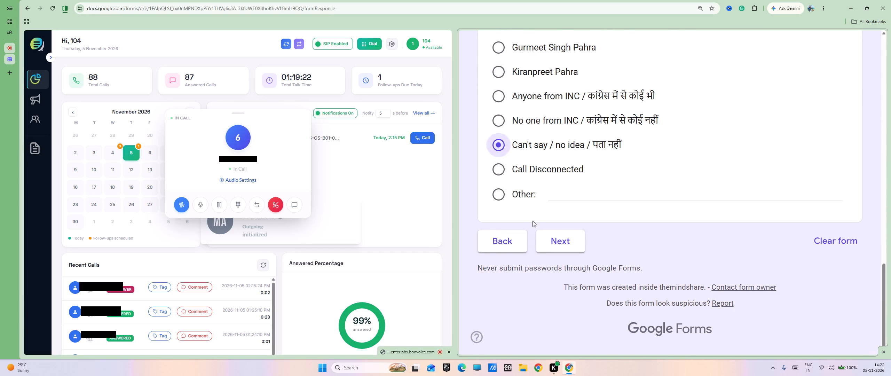
left_click(543, 230)
Record Khatri Hindu as the respondent's community and submit the survey form.
scroll(555, 211, "down", 1)
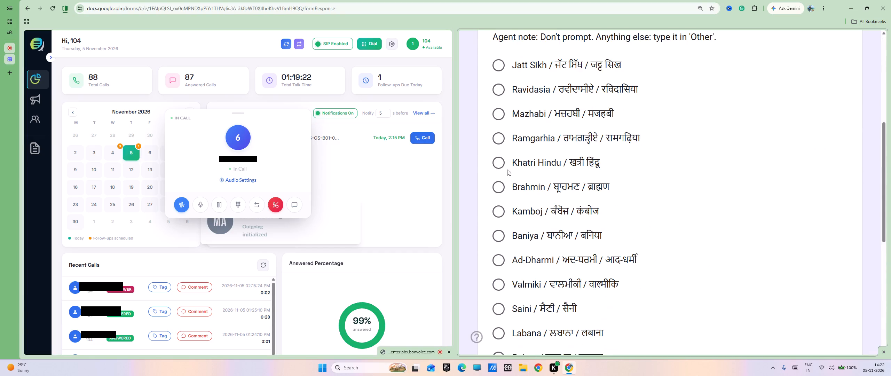
left_click(502, 158)
scroll(543, 235, "down", 2)
left_click(553, 236)
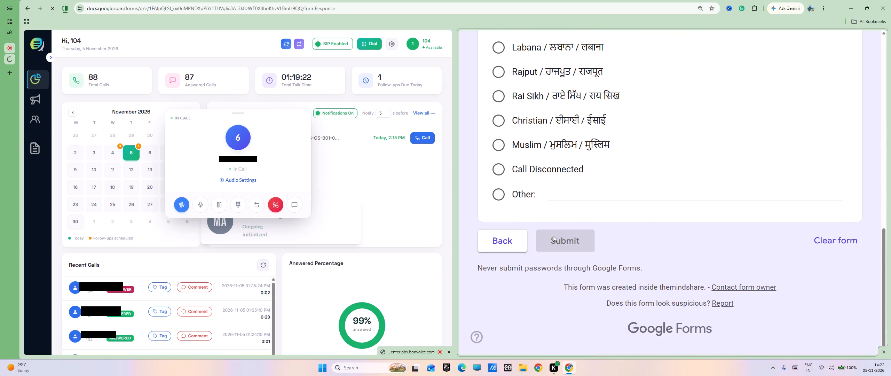
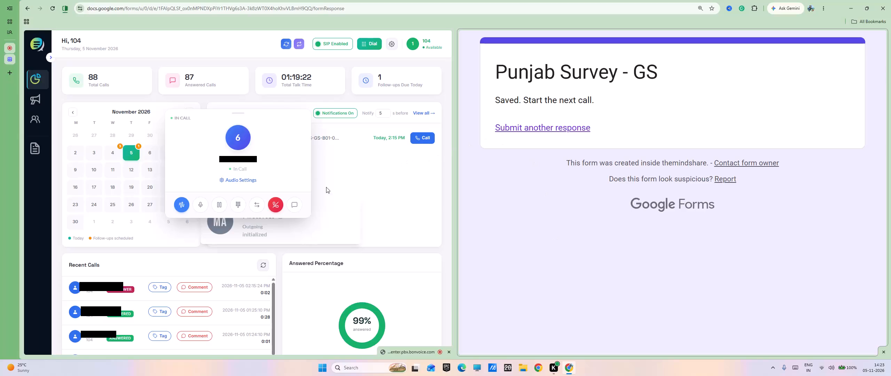
End the active call on the contact center dashboard.
left_click(281, 204)
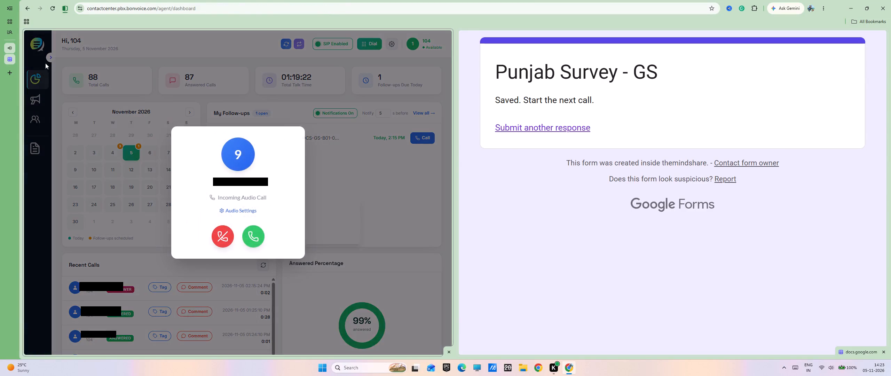
Answer the next incoming audio call and hang it up.
left_click(245, 234)
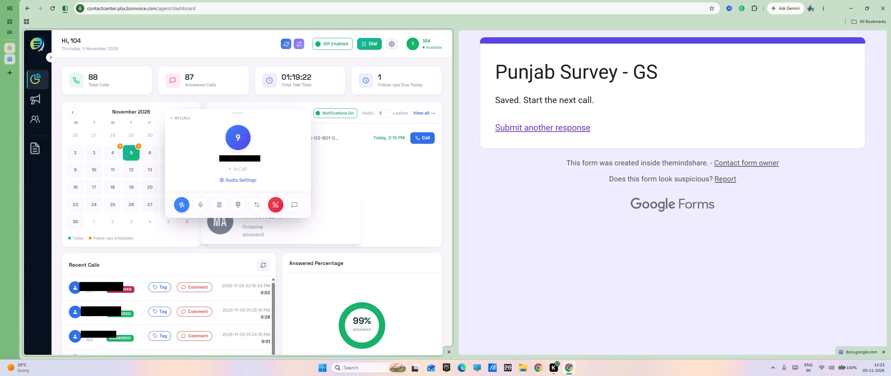
left_click(277, 206)
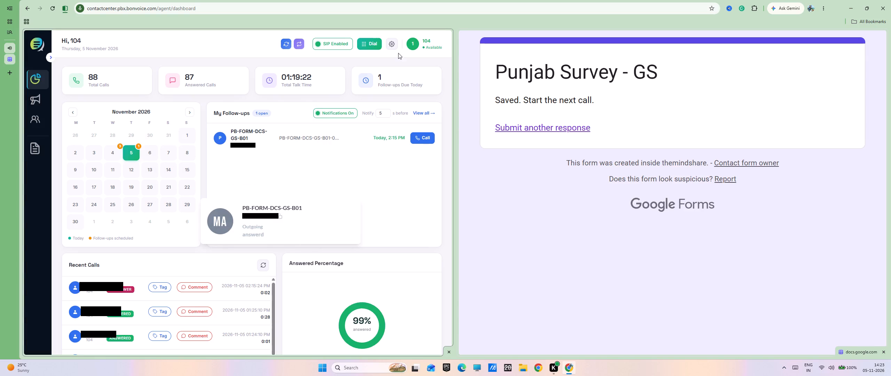
Change the status of agent 104 from Available to Unavailable.
left_click(422, 41)
left_click(408, 77)
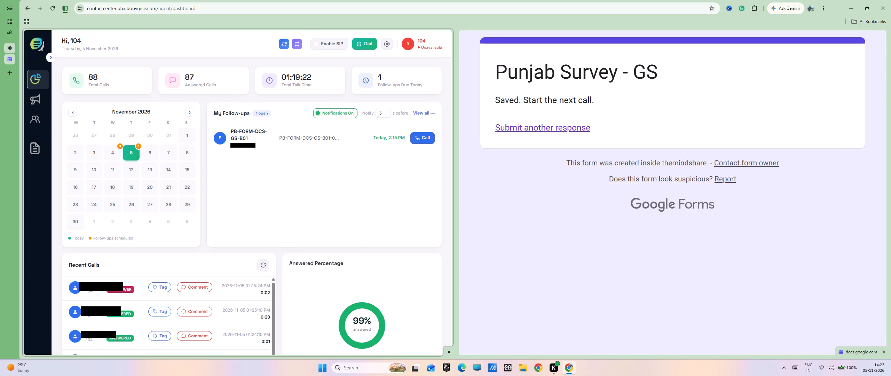
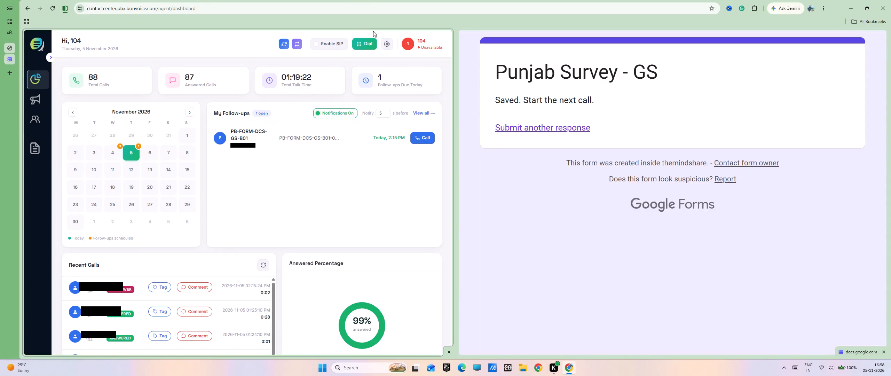
Log agent 104 out of the contact center dashboard and confirm the logout.
left_click(411, 40)
left_click(403, 110)
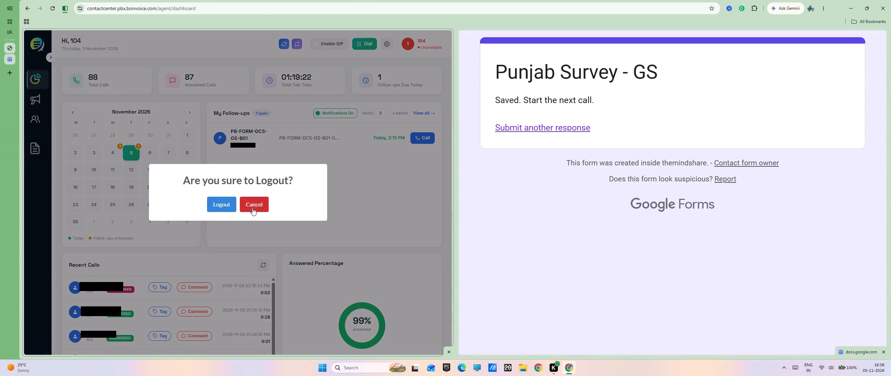
left_click(233, 208)
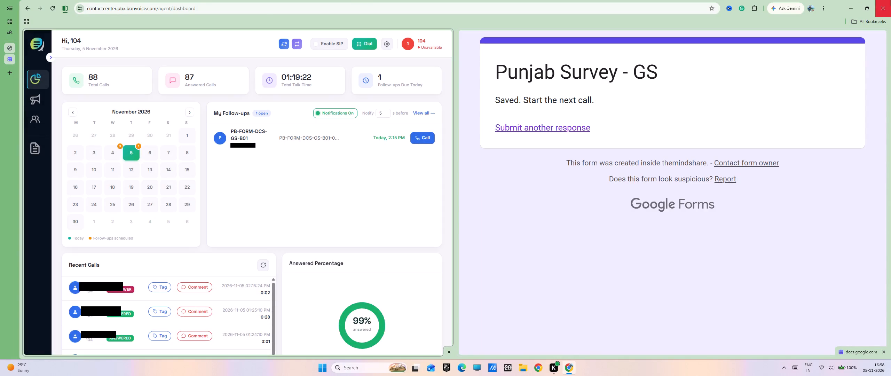